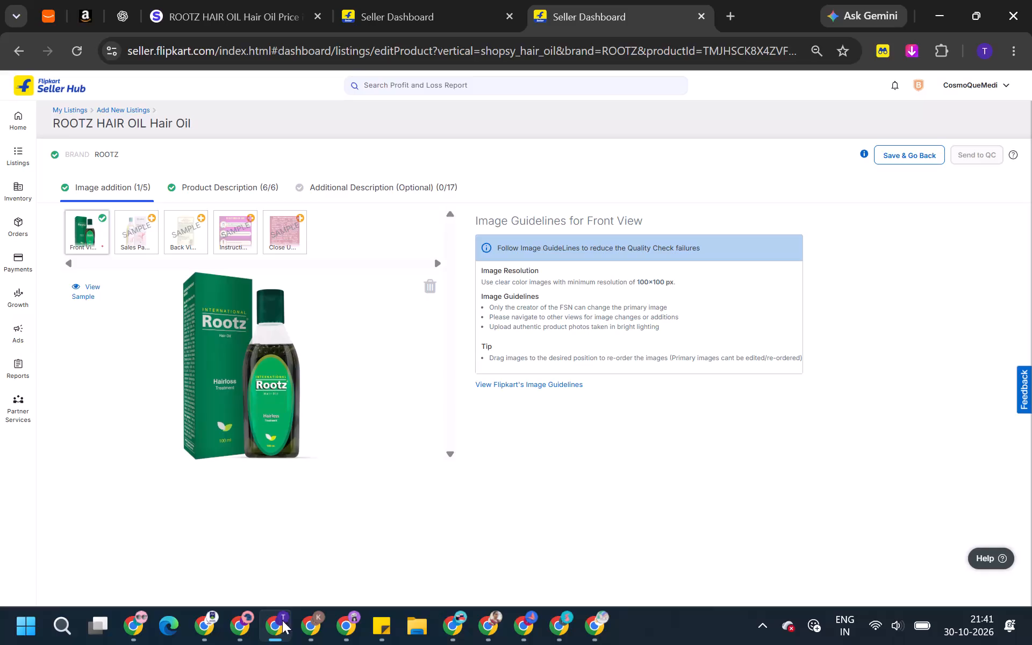
Download the 1016x1353 JPG of the Rootz box and bottle from the existing listing page using the Imageye extension.
{"action": "left_click", "coordinate": [907, 56]}
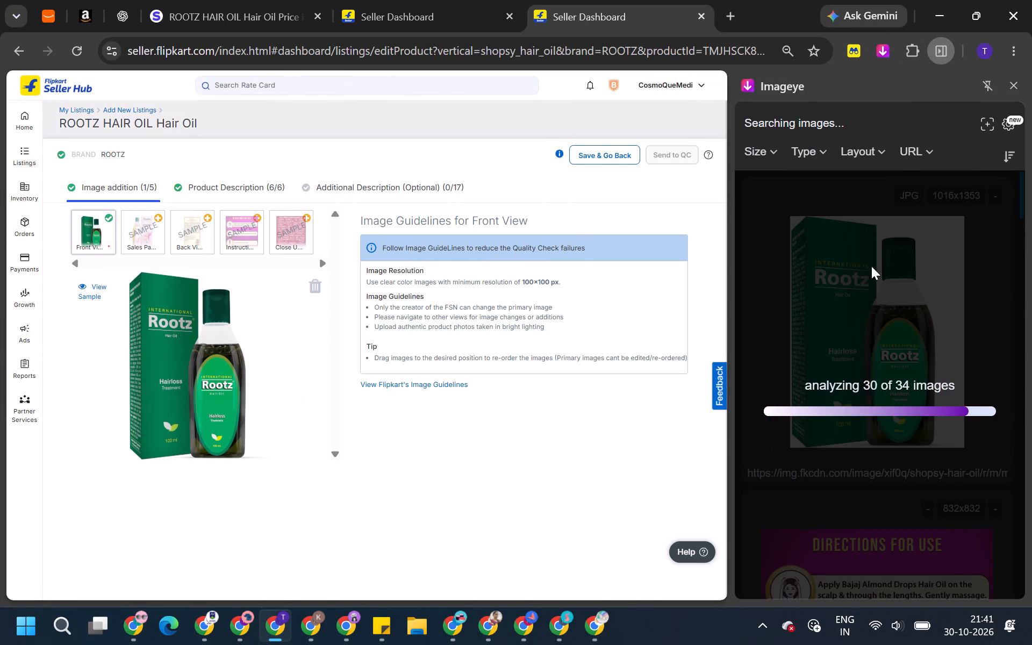
{"action": "scroll", "coordinate": [862, 267], "scroll_direction": "down", "scroll_amount": 1}
{"action": "scroll", "coordinate": [862, 271], "scroll_direction": "up", "scroll_amount": 1}
{"action": "scroll", "coordinate": [825, 278], "scroll_direction": "down", "scroll_amount": 4}
{"action": "scroll", "coordinate": [884, 278], "scroll_direction": "down", "scroll_amount": 2}
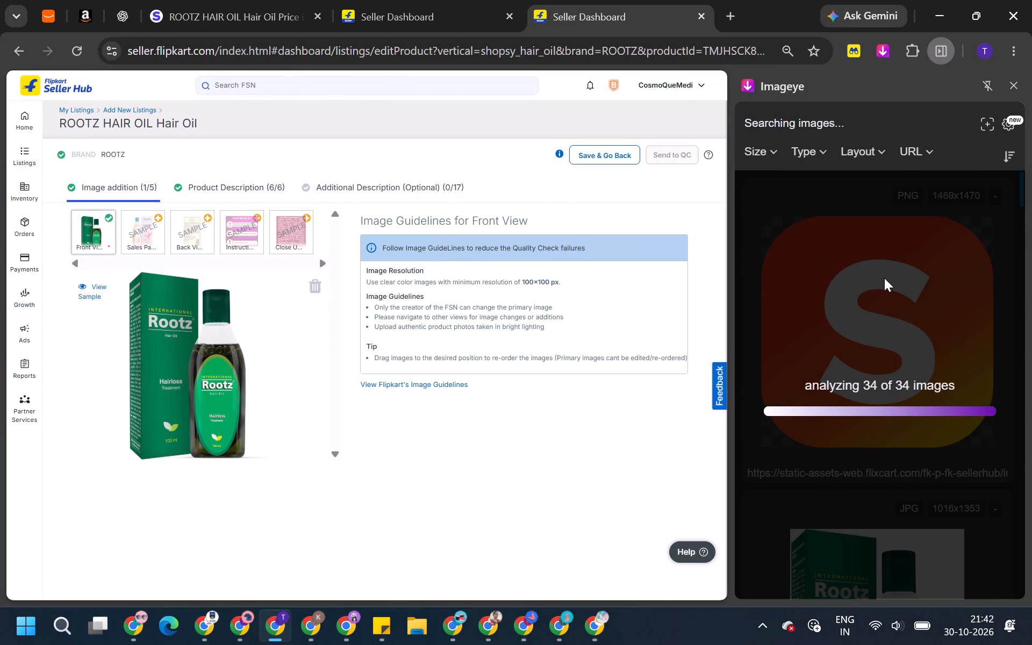
{"action": "scroll", "coordinate": [884, 278], "scroll_direction": "down", "scroll_amount": 2}
{"action": "scroll", "coordinate": [871, 274], "scroll_direction": "up", "scroll_amount": 4}
{"action": "scroll", "coordinate": [859, 283], "scroll_direction": "down", "scroll_amount": 5}
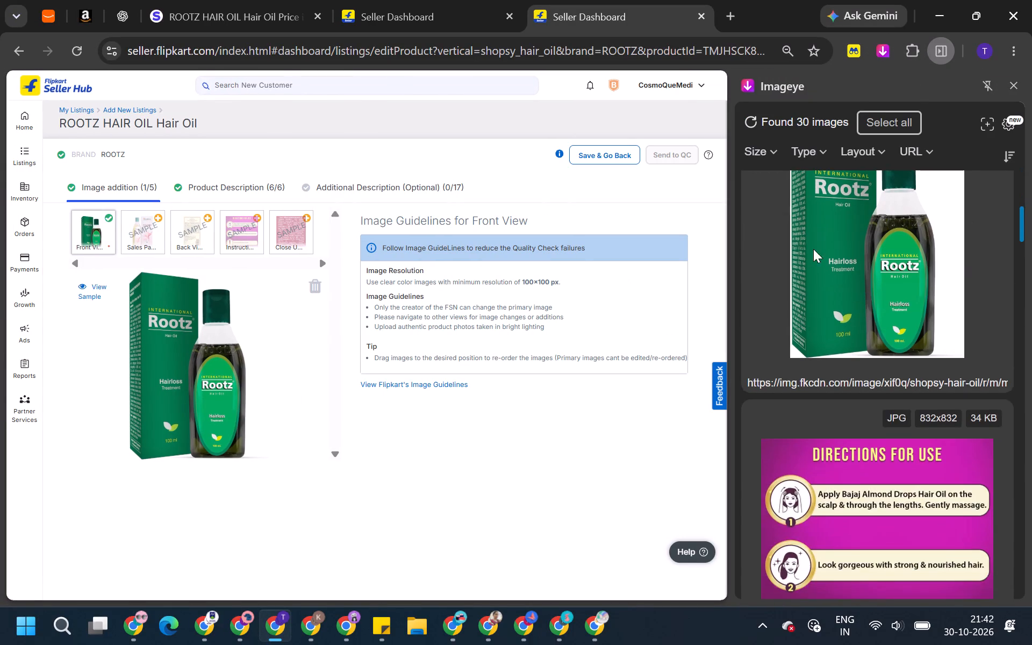
{"action": "scroll", "coordinate": [793, 203], "scroll_direction": "up", "scroll_amount": 1}
{"action": "left_click", "coordinate": [810, 187]}
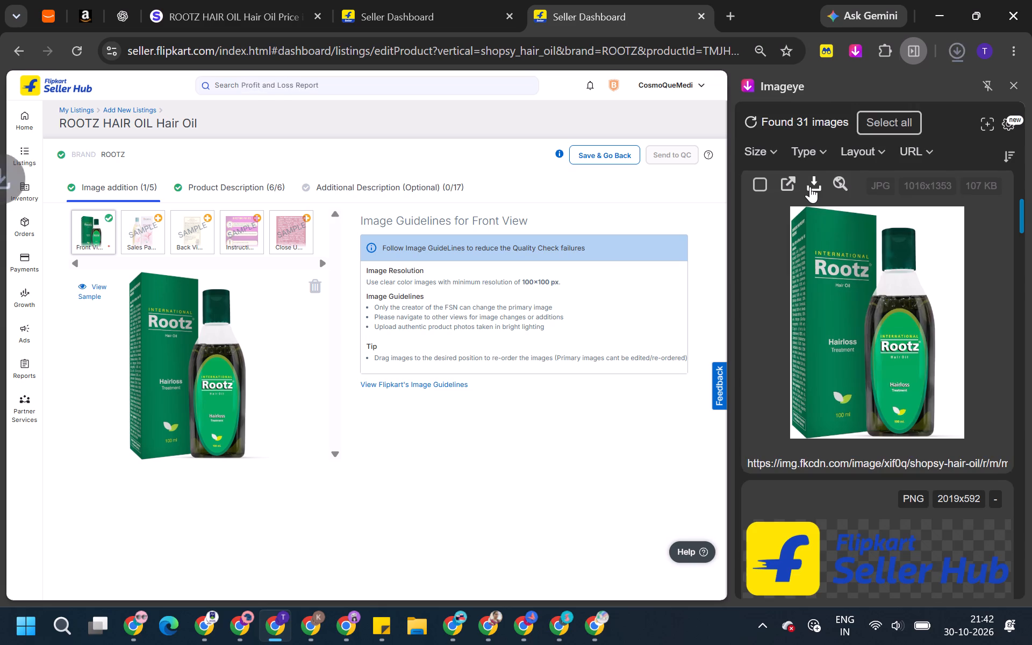
{"action": "left_click", "coordinate": [1026, 95]}
{"action": "left_click", "coordinate": [1009, 91]}
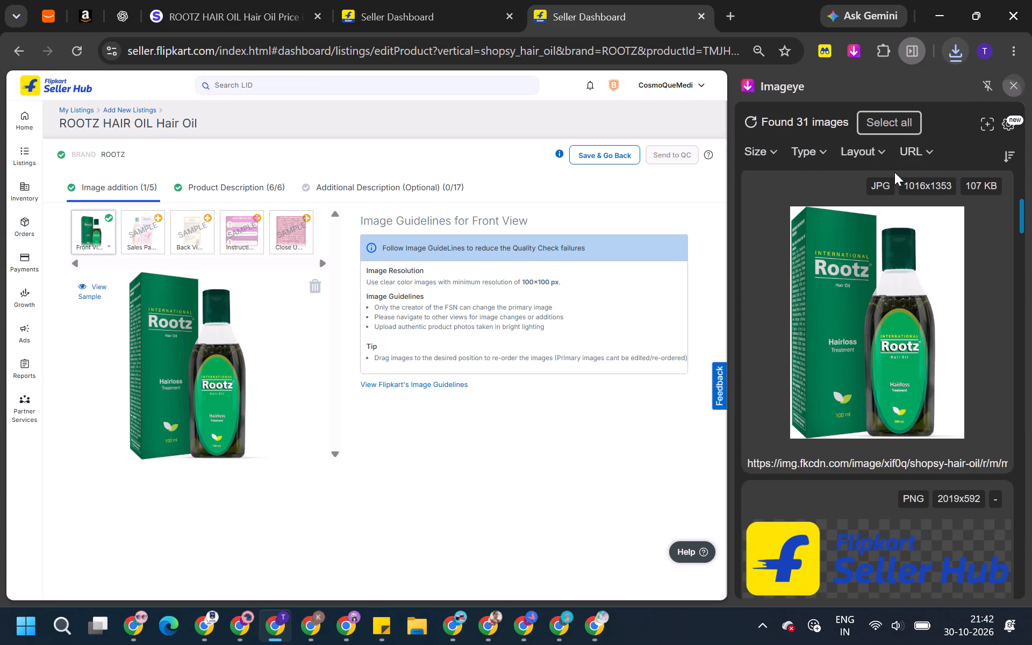
In TheSkinMedico's new single listing, upload the downloaded Rootz image from the Seller Dashboard download folder as the front view photo.
{"action": "left_click", "coordinate": [316, 632]}
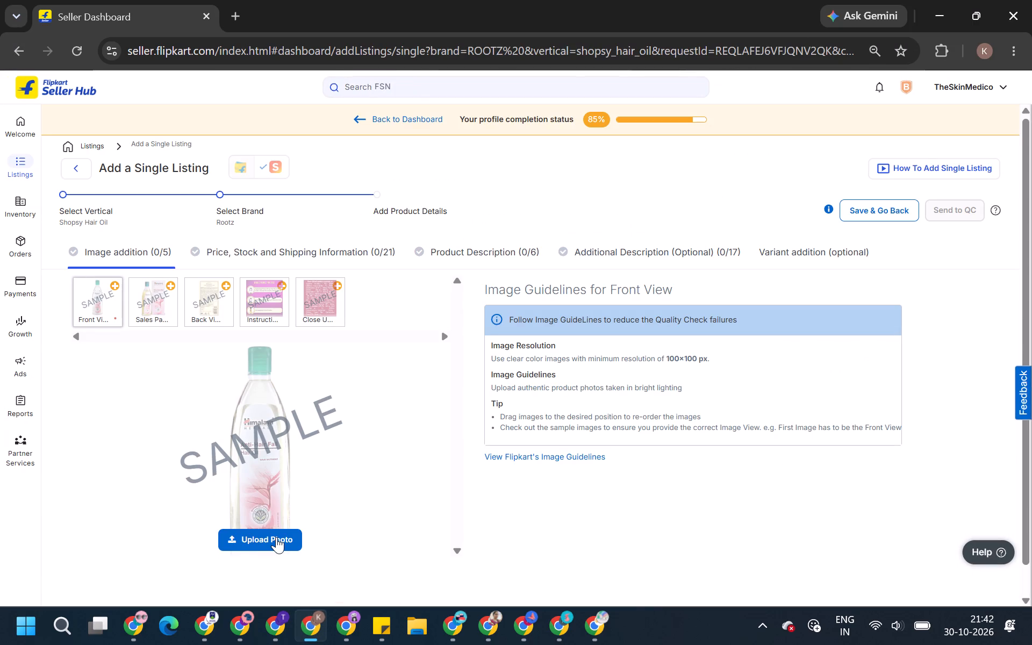
{"action": "left_click", "coordinate": [276, 537]}
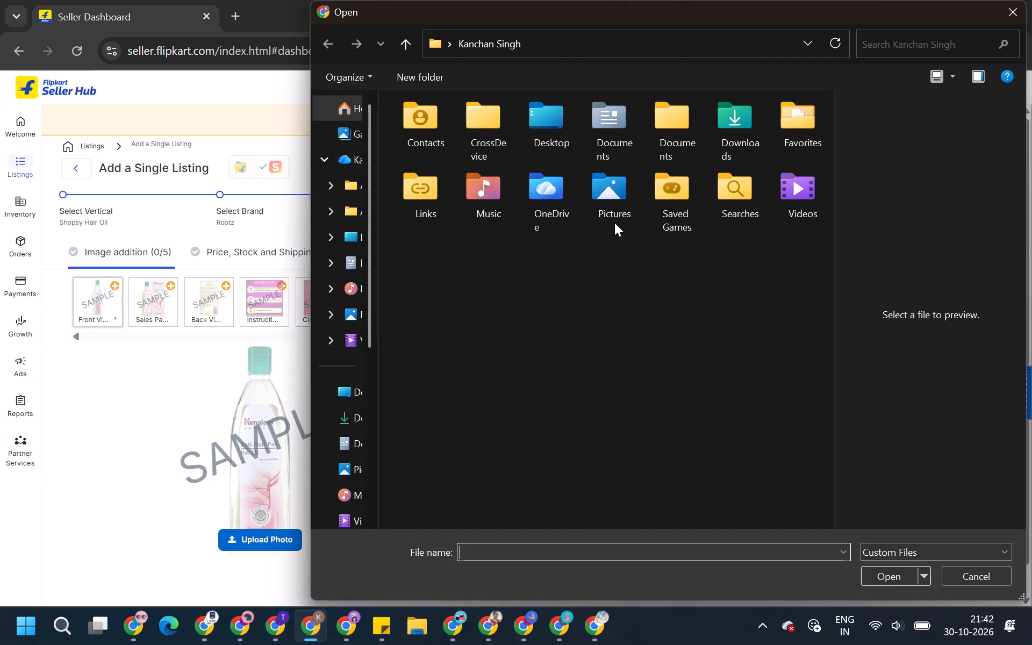
{"action": "double_click", "coordinate": [716, 135]}
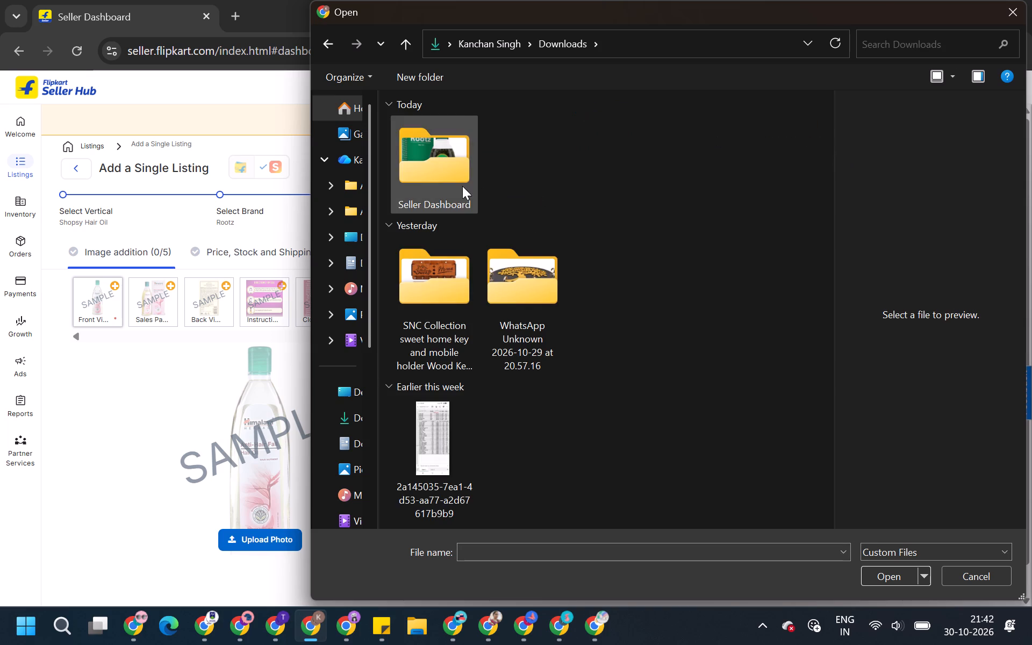
{"action": "double_click", "coordinate": [462, 186]}
{"action": "left_click", "coordinate": [447, 173]}
{"action": "double_click", "coordinate": [454, 156]}
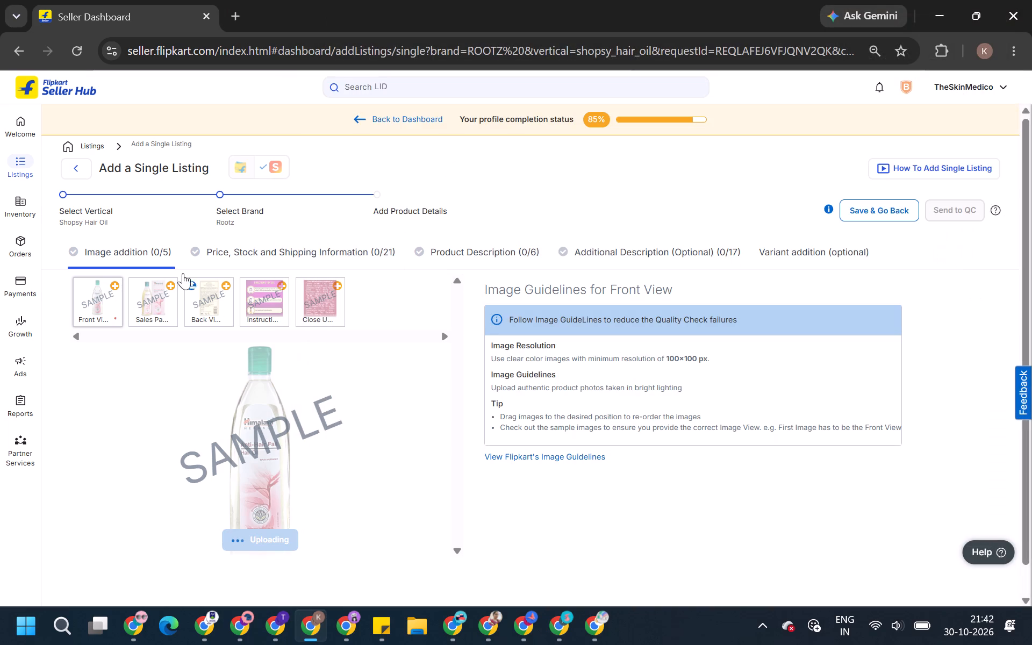
Open the new listing's Price, Stock and Shipping Information section.
{"action": "left_click", "coordinate": [249, 248]}
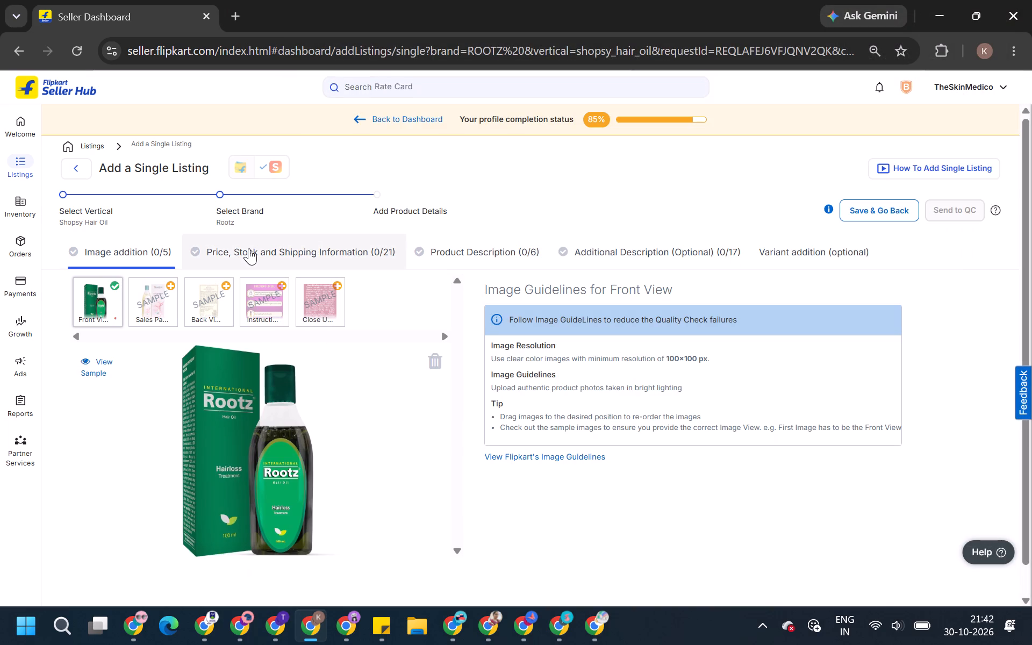
Switch to the CosmoQueMedi account's listings and open the active ROOTZ HAIR OIL listing for editing as the reference.
{"action": "key", "text": "alt+Tab"}
{"action": "left_click", "coordinate": [249, 0]}
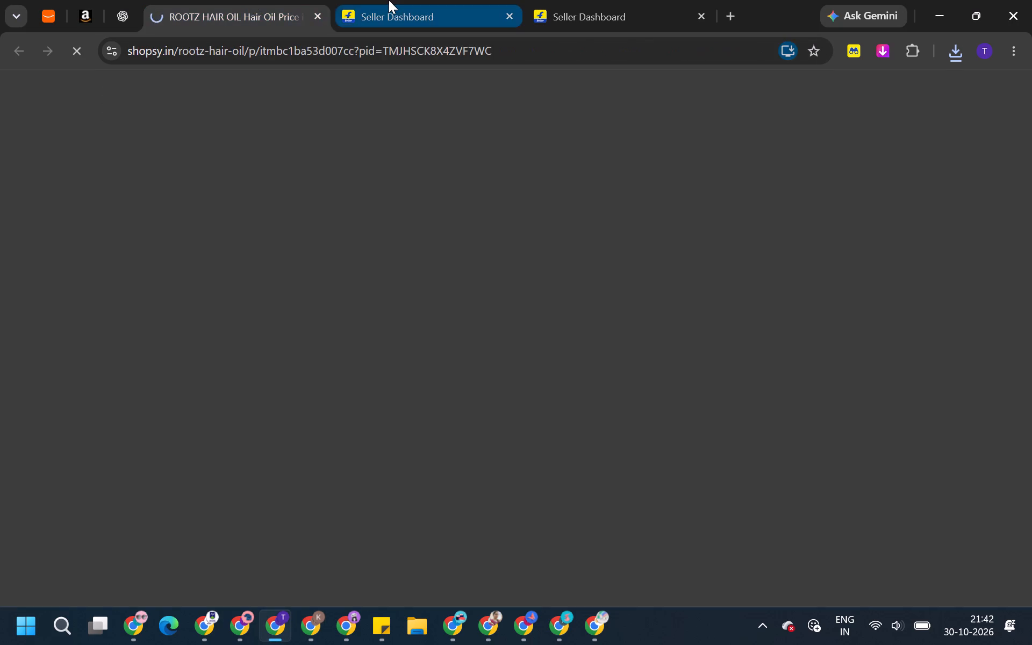
{"action": "left_click", "coordinate": [389, 0]}
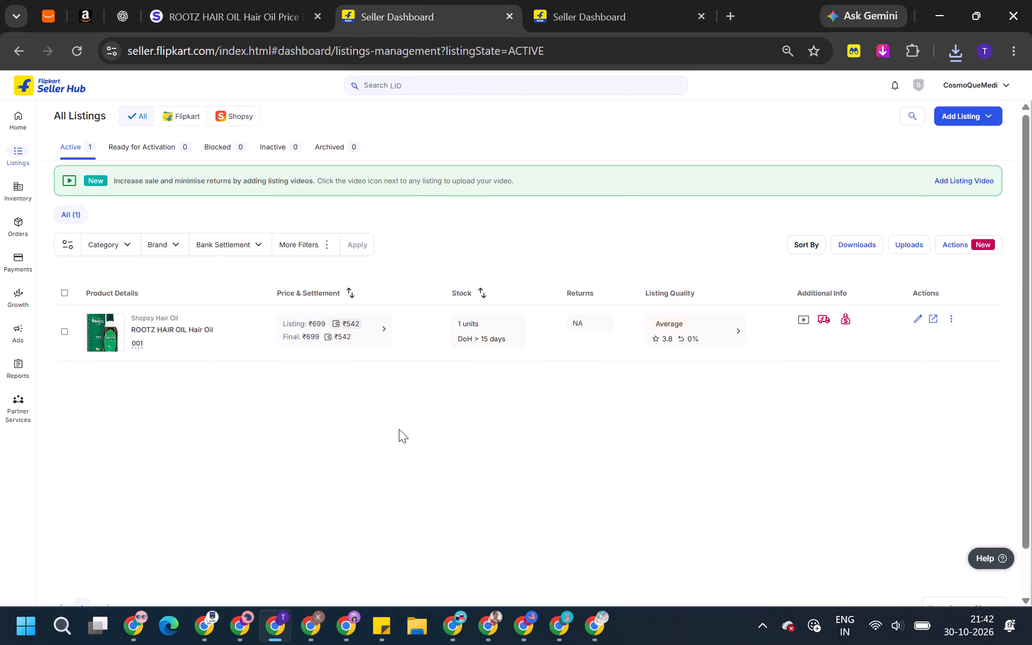
{"action": "left_click", "coordinate": [920, 318]}
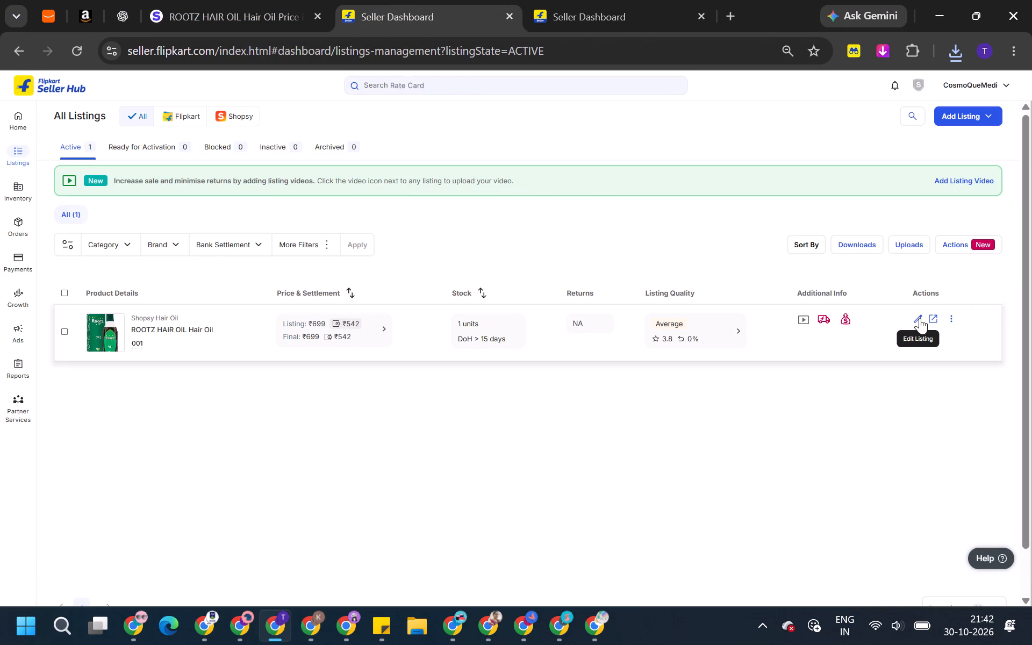
{"action": "scroll", "coordinate": [615, 259], "scroll_direction": "down", "scroll_amount": 3}
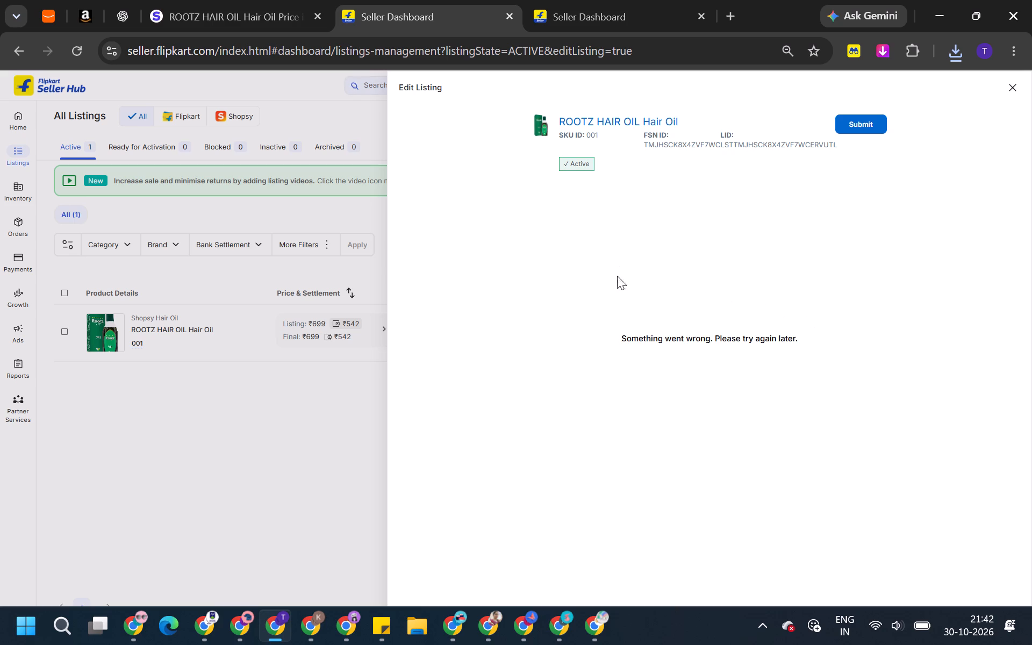
{"action": "left_click", "coordinate": [1015, 87]}
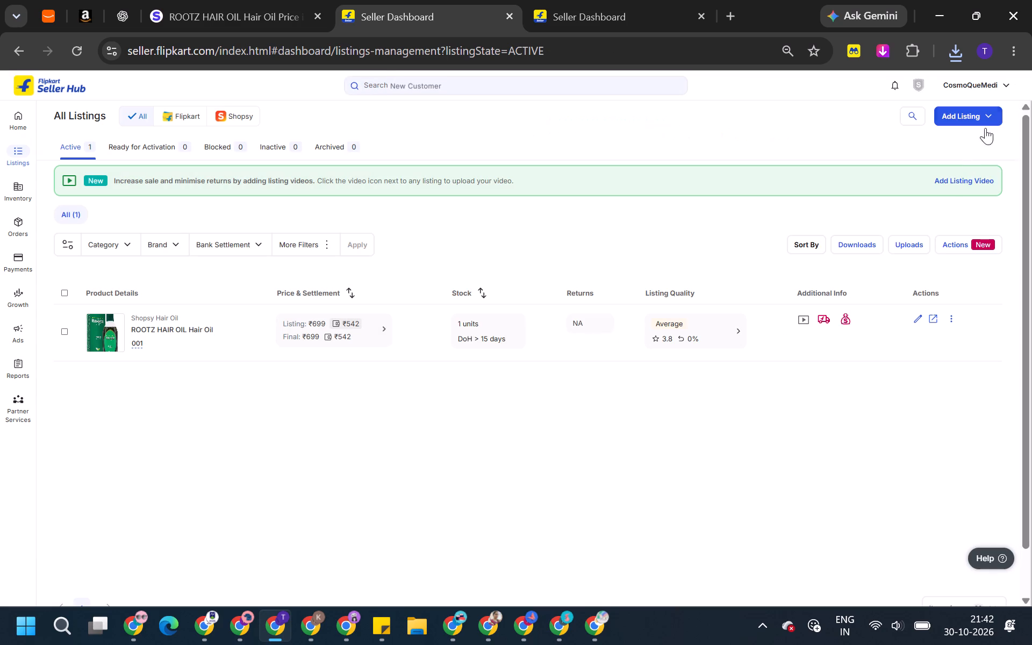
{"action": "left_click", "coordinate": [914, 320]}
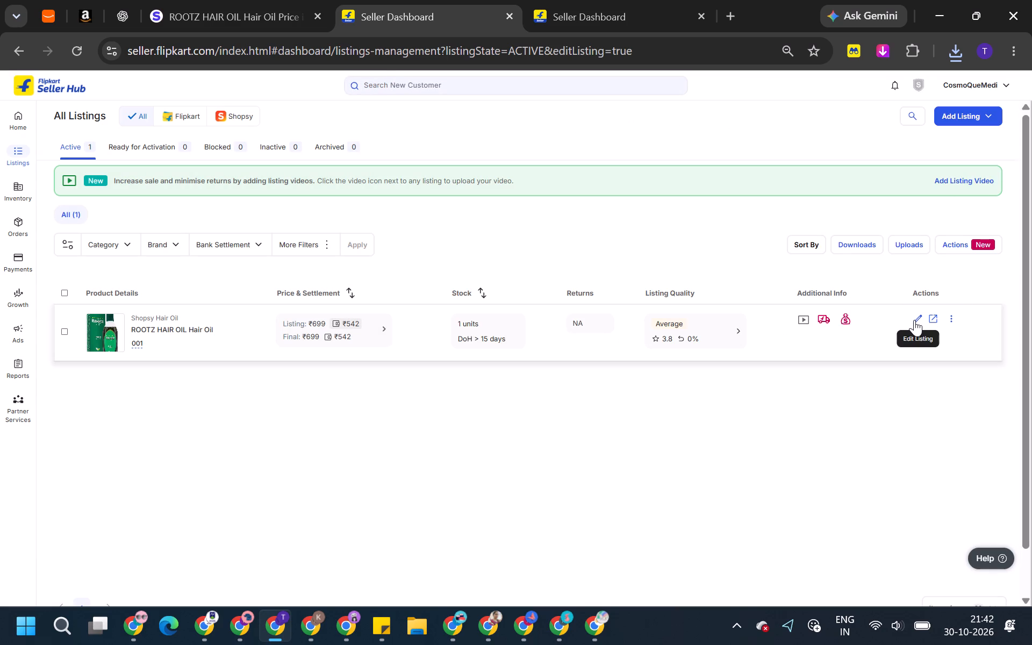
{"action": "scroll", "coordinate": [704, 321], "scroll_direction": "down", "scroll_amount": 5}
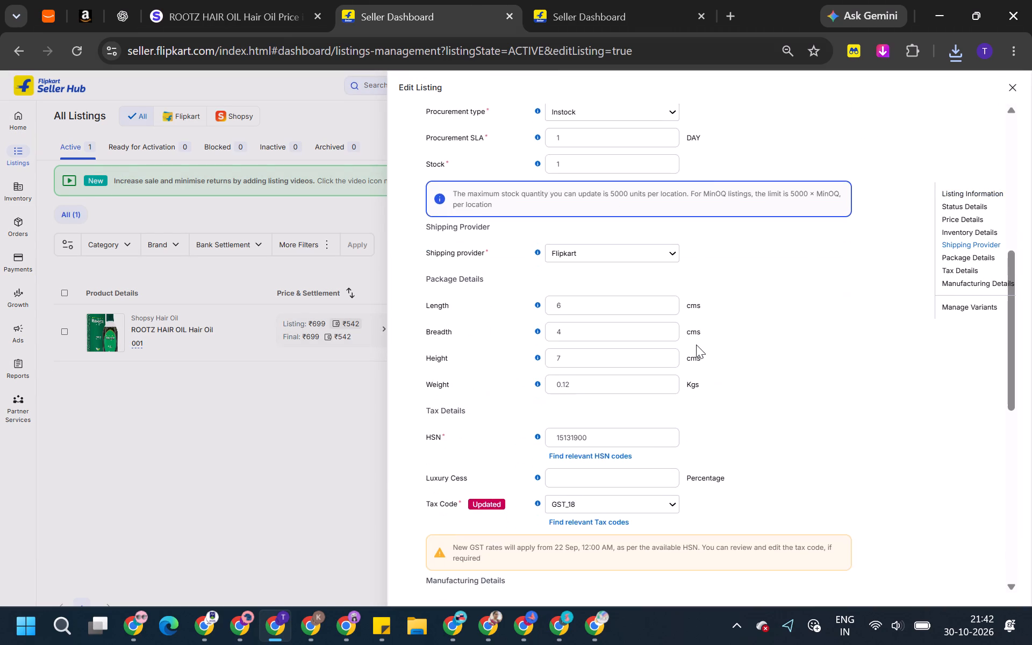
{"action": "scroll", "coordinate": [691, 347], "scroll_direction": "up", "scroll_amount": 2}
Copy the Seller SKU ID 001 from the CosmoQueMedi listing into the new TheSkinMedico listing.
{"action": "key", "text": "alt+Tab"}
{"action": "left_click", "coordinate": [259, 405]}
{"action": "key", "text": "alt+Tab"}
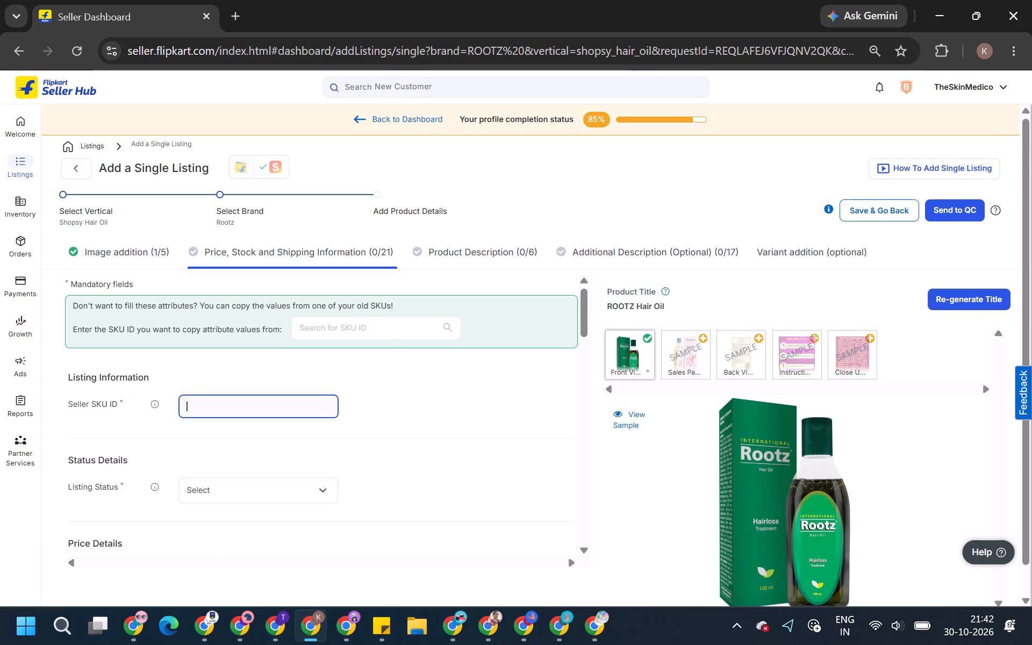
{"action": "scroll", "coordinate": [807, 312], "scroll_direction": "up", "scroll_amount": 3}
{"action": "triple_click", "coordinate": [644, 227]}
{"action": "left_click", "coordinate": [642, 226]}
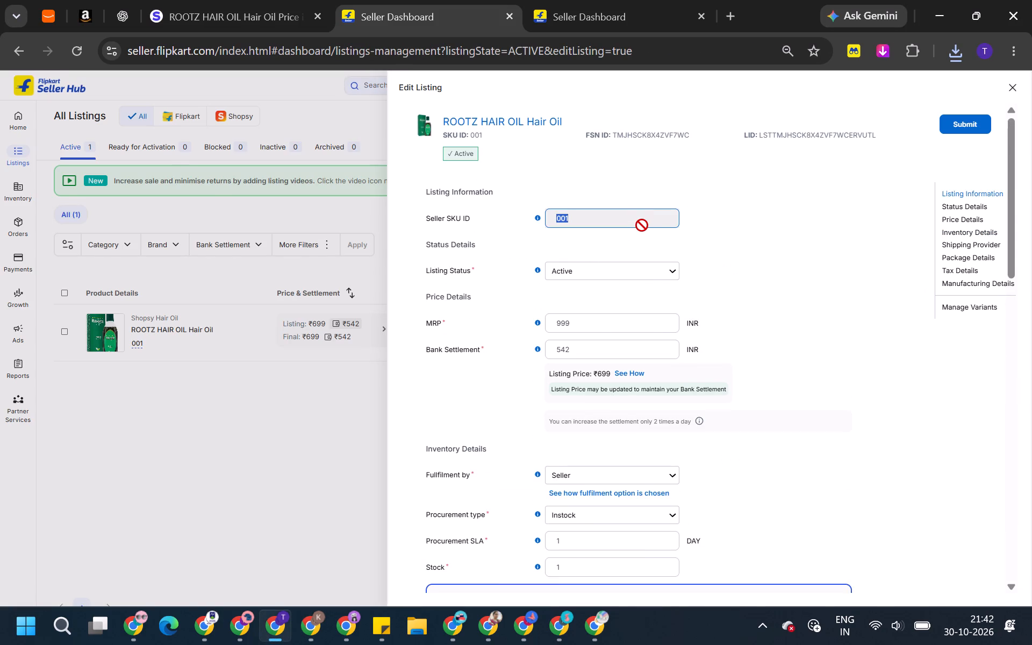
{"action": "key", "text": "ctrl+c"}
{"action": "key", "text": "alt+Tab"}
{"action": "key", "text": "ctrl+v"}
{"action": "key", "text": "Tab"}
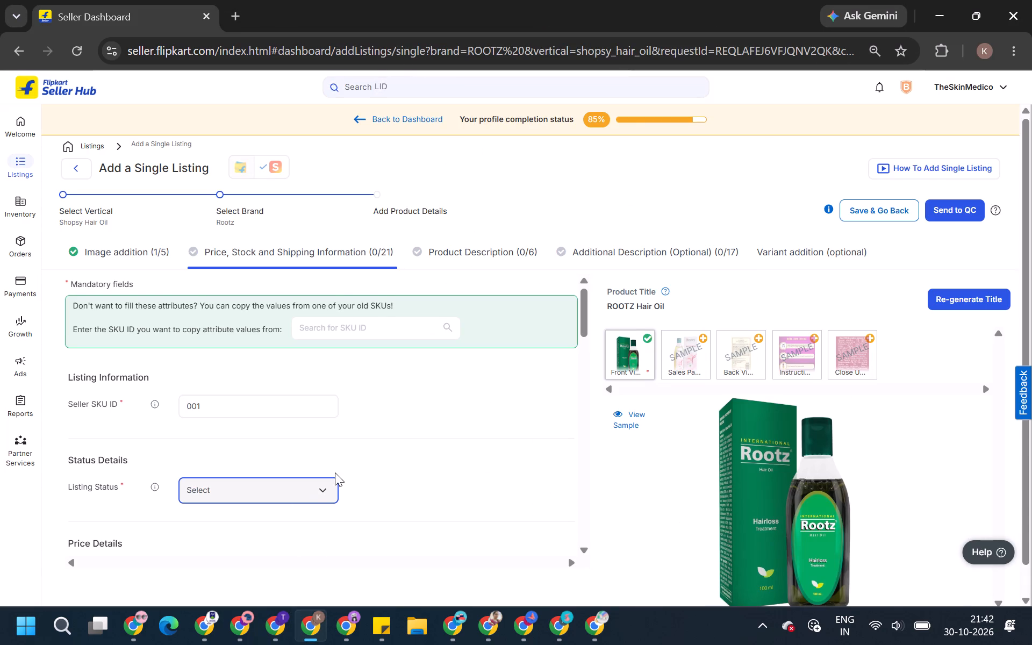
Set the new listing's status to Active.
{"action": "key", "text": "Down"}
{"action": "scroll", "coordinate": [343, 481], "scroll_direction": "down", "scroll_amount": 2}
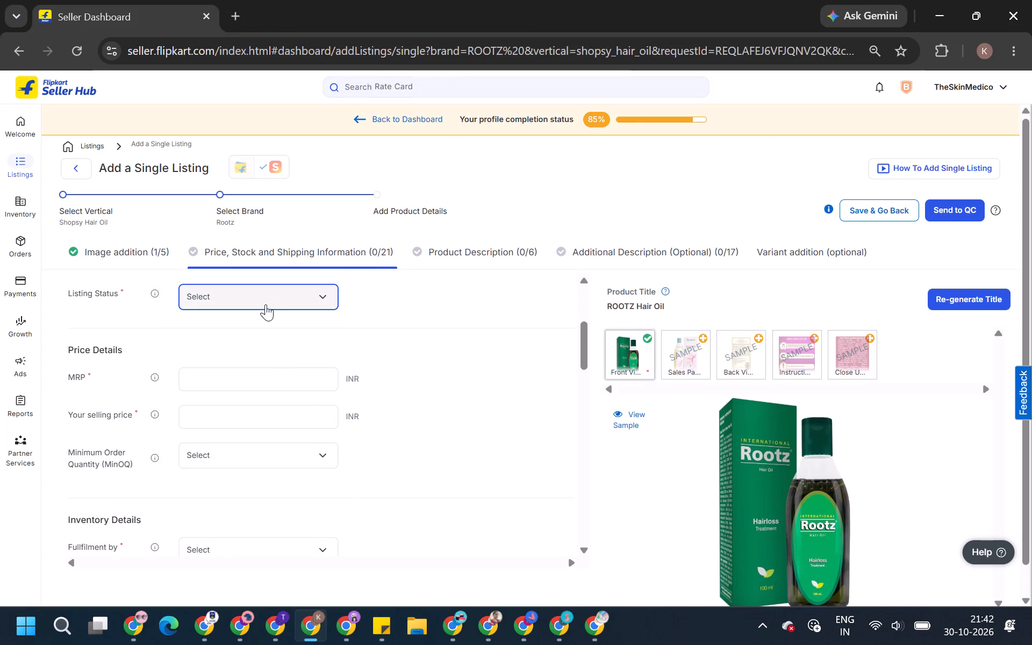
{"action": "left_click", "coordinate": [266, 304]}
{"action": "left_click", "coordinate": [227, 376]}
{"action": "key", "text": "Tab"}
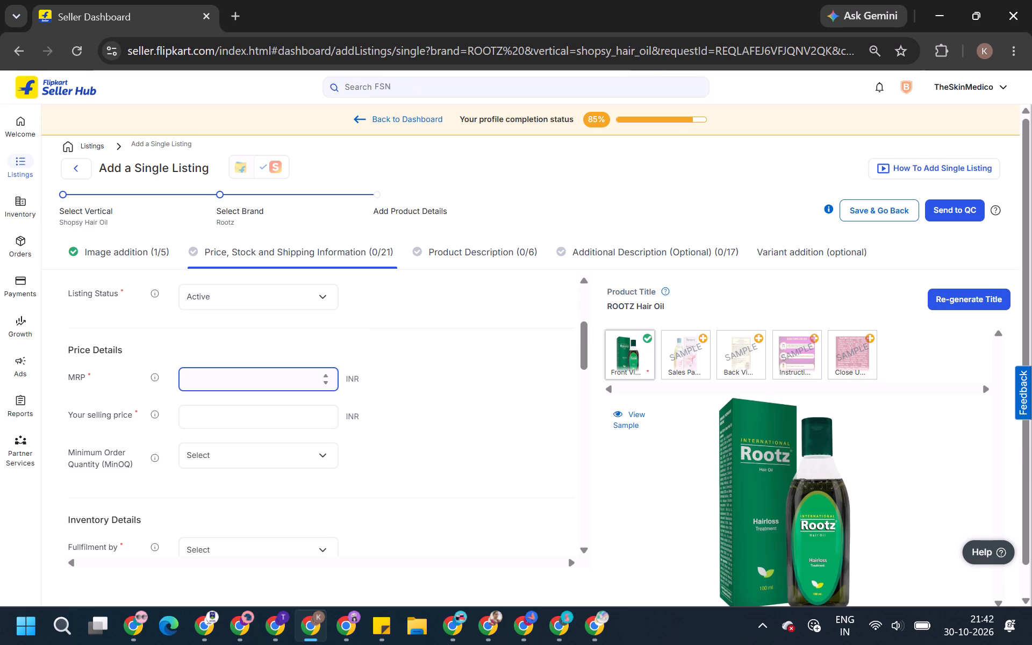
Copy the MRP of 999 INR from the CosmoQueMedi listing into the new listing's price details.
{"action": "key", "text": "alt+Tab"}
{"action": "triple_click", "coordinate": [629, 323]}
{"action": "key", "text": "ctrl+c"}
{"action": "triple_click", "coordinate": [629, 325]}
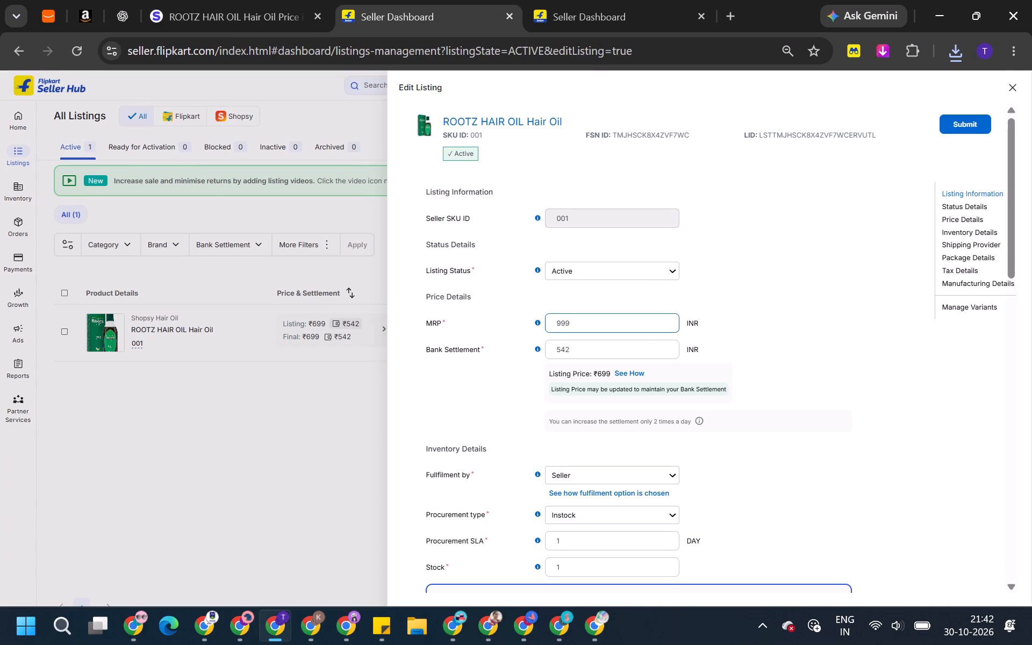
{"action": "key", "text": "ctrl+c"}
{"action": "key", "text": "alt+Tab"}
{"action": "key", "text": "ctrl+v"}
{"action": "key", "text": "Tab"}
Check the reference listing's bank settlement calculation and copy the bank settlement of 542 INR into the new listing's selling price.
{"action": "key", "text": "alt+Tab"}
{"action": "left_click", "coordinate": [617, 367]}
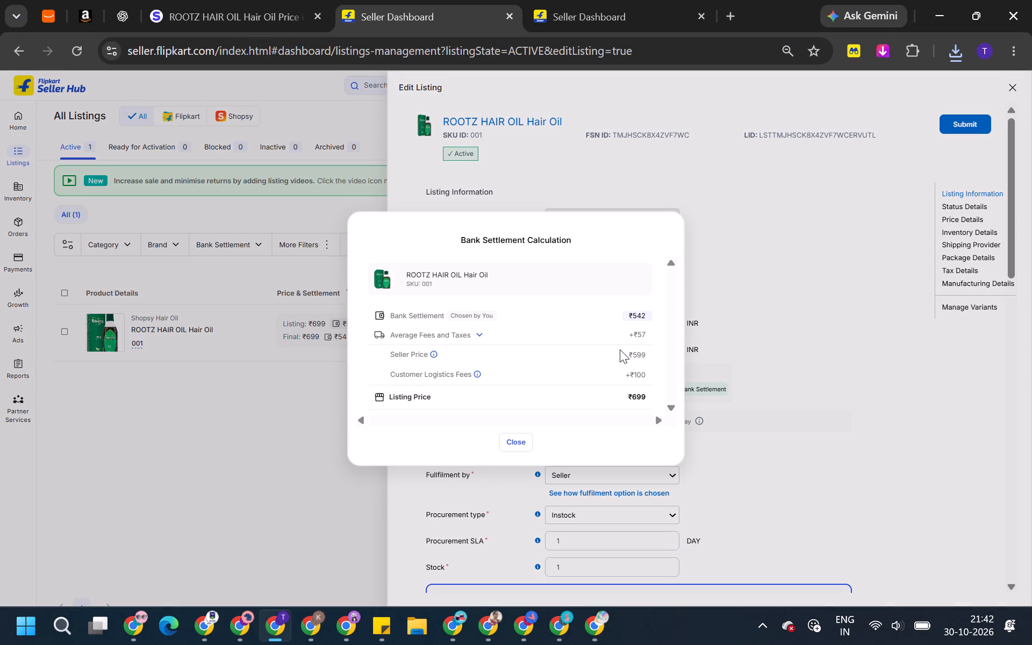
{"action": "left_click", "coordinate": [785, 332]}
{"action": "left_click", "coordinate": [692, 320]}
{"action": "left_click", "coordinate": [740, 306]}
{"action": "left_click", "coordinate": [521, 443]}
{"action": "triple_click", "coordinate": [583, 348]}
{"action": "key", "text": "ctrl+c"}
{"action": "key", "text": "alt+Tab"}
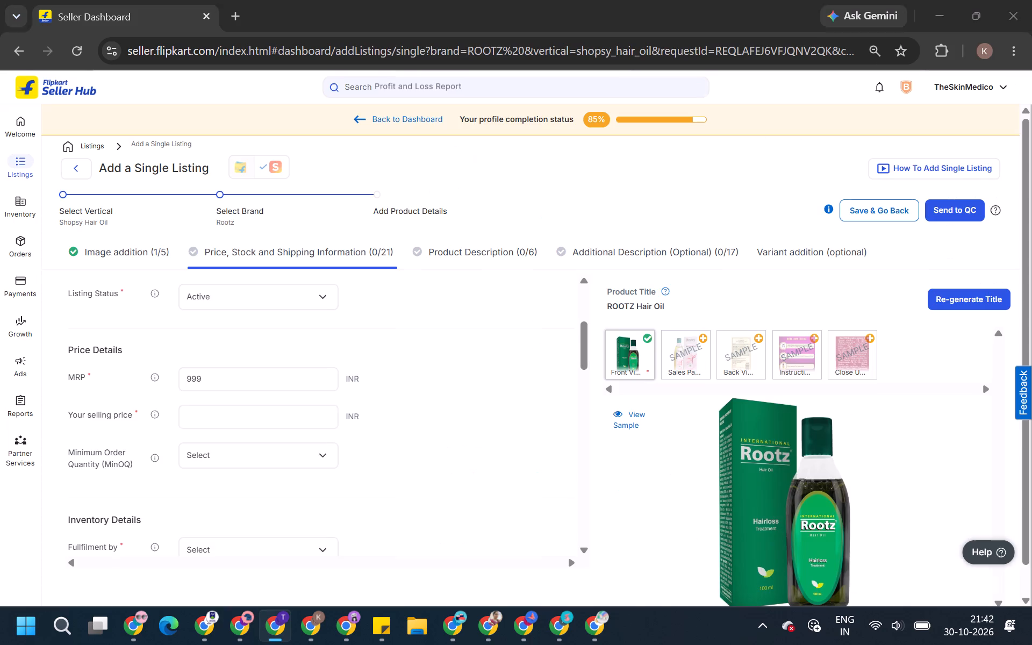
{"action": "key", "text": "ctrl+v"}
{"action": "key", "text": "Tab"}
{"action": "key", "text": "Tab"}
Fill the new listing's inventory details with fulfilment by Seller, procurement type instock, procurement SLA 1 day and stock 1.
{"action": "scroll", "coordinate": [168, 482], "scroll_direction": "down", "scroll_amount": 1}
{"action": "left_click", "coordinate": [207, 460]}
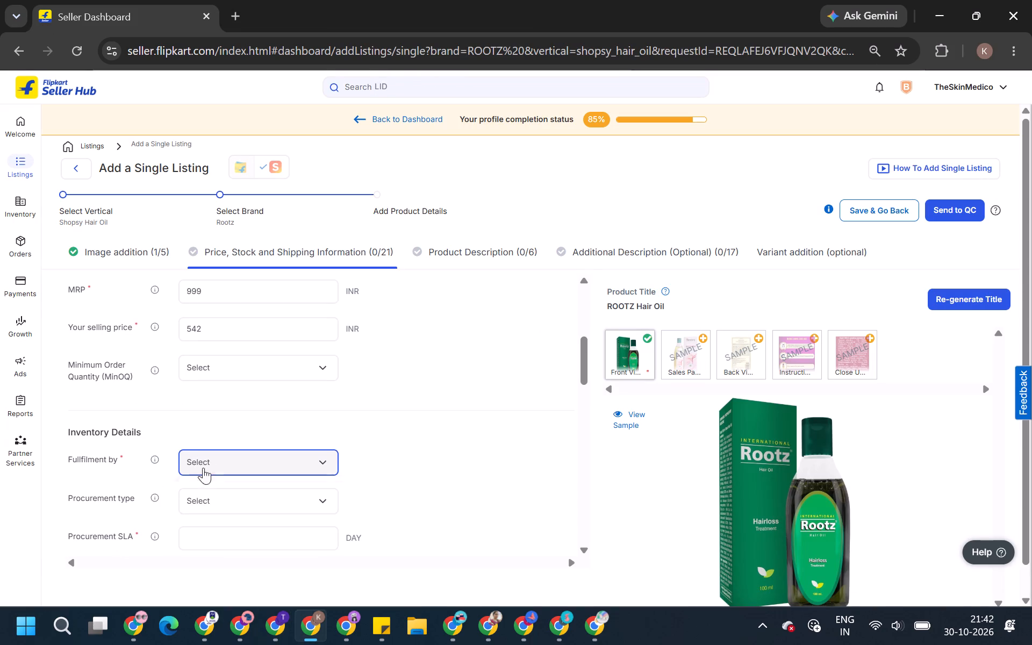
{"action": "left_click", "coordinate": [200, 542]}
{"action": "key", "text": "Tab"}
{"action": "left_click", "coordinate": [230, 493]}
{"action": "left_click", "coordinate": [204, 574]}
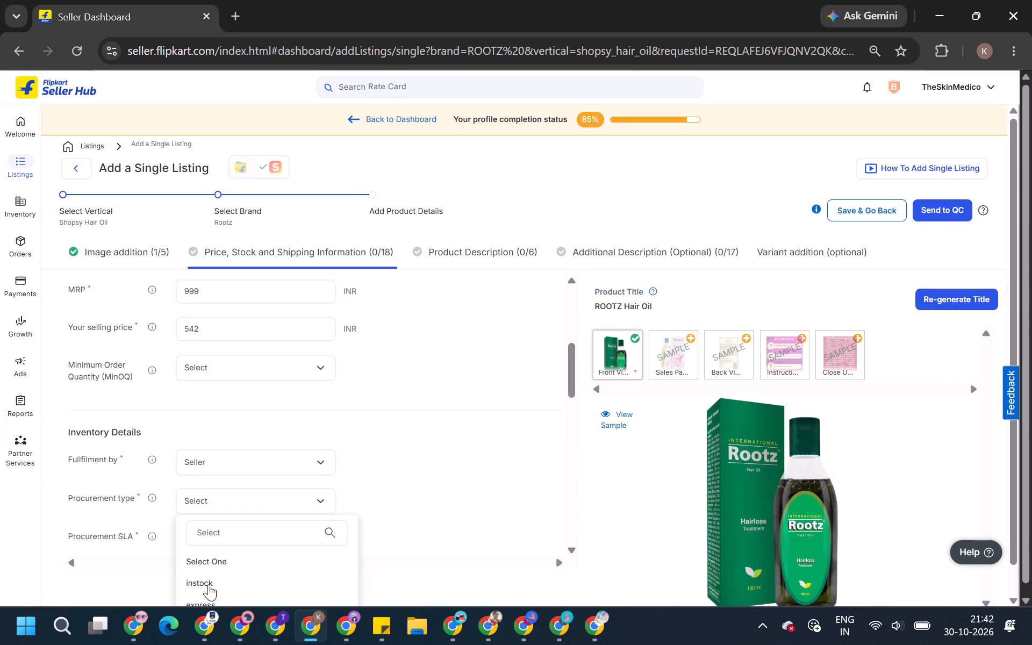
{"action": "left_click", "coordinate": [209, 584]}
{"action": "key", "text": "Tab"}
{"action": "left_click", "coordinate": [227, 532]}
{"action": "key", "text": "1"}
{"action": "key", "text": "Tab"}
{"action": "key", "text": "1"}
{"action": "key", "text": "Tab"}
Set the new listing's shipping provider to Flipkart.
{"action": "left_click", "coordinate": [226, 522]}
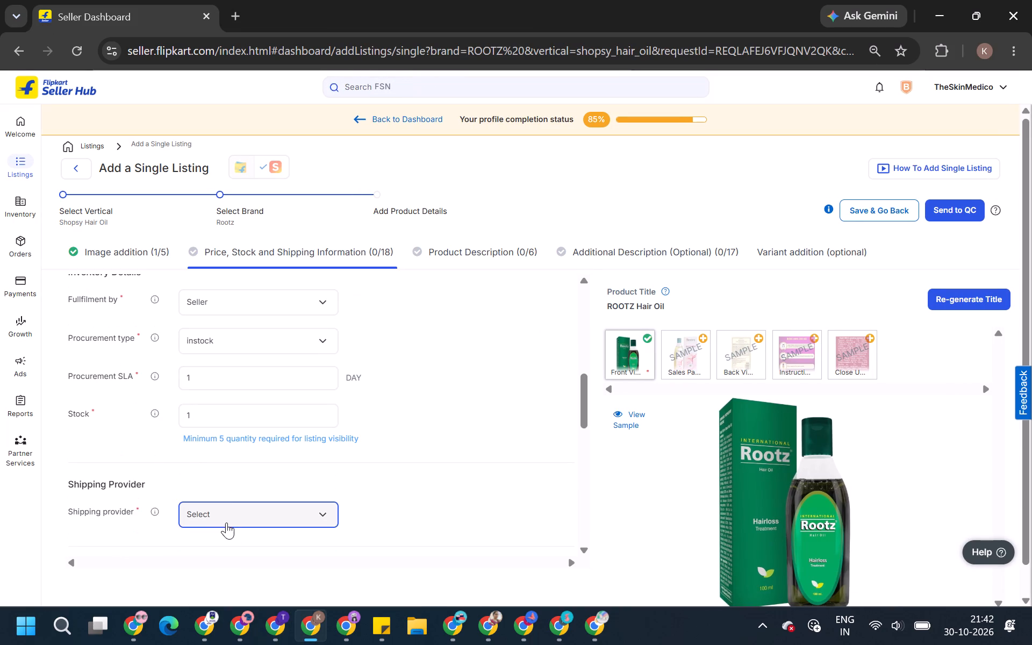
{"action": "left_click", "coordinate": [205, 593]}
Enter the package length of 6 cm and breadth of 4 cm in the new listing, matching the reference listing.
{"action": "scroll", "coordinate": [162, 490], "scroll_direction": "down", "scroll_amount": 2}
{"action": "left_click", "coordinate": [213, 434]}
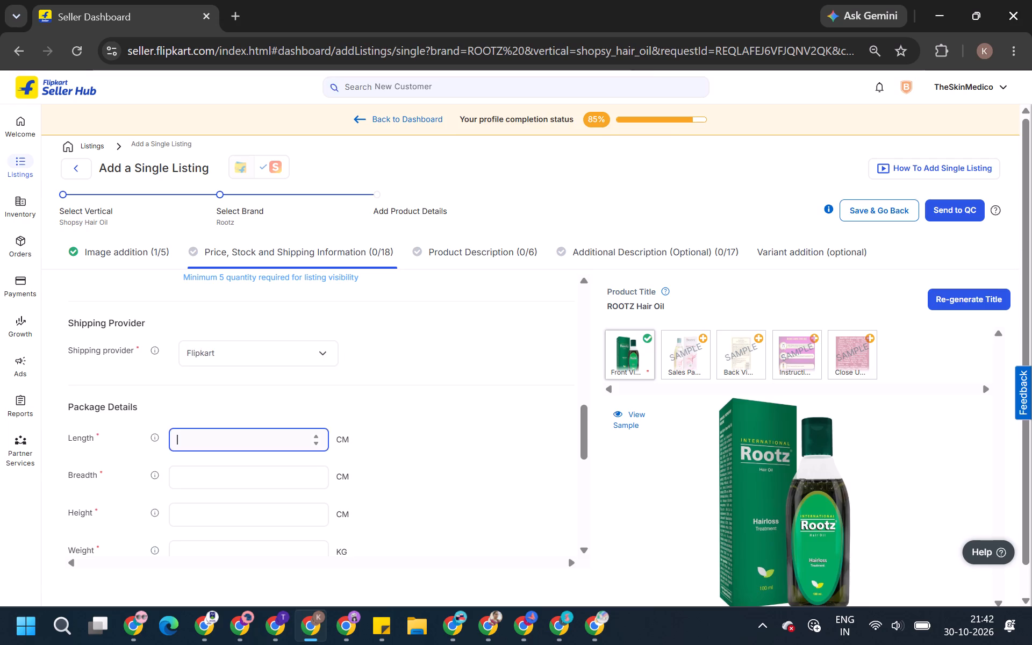
{"action": "key", "text": "alt+Tab"}
{"action": "scroll", "coordinate": [550, 461], "scroll_direction": "down", "scroll_amount": 4}
{"action": "scroll", "coordinate": [604, 402], "scroll_direction": "down", "scroll_amount": 1}
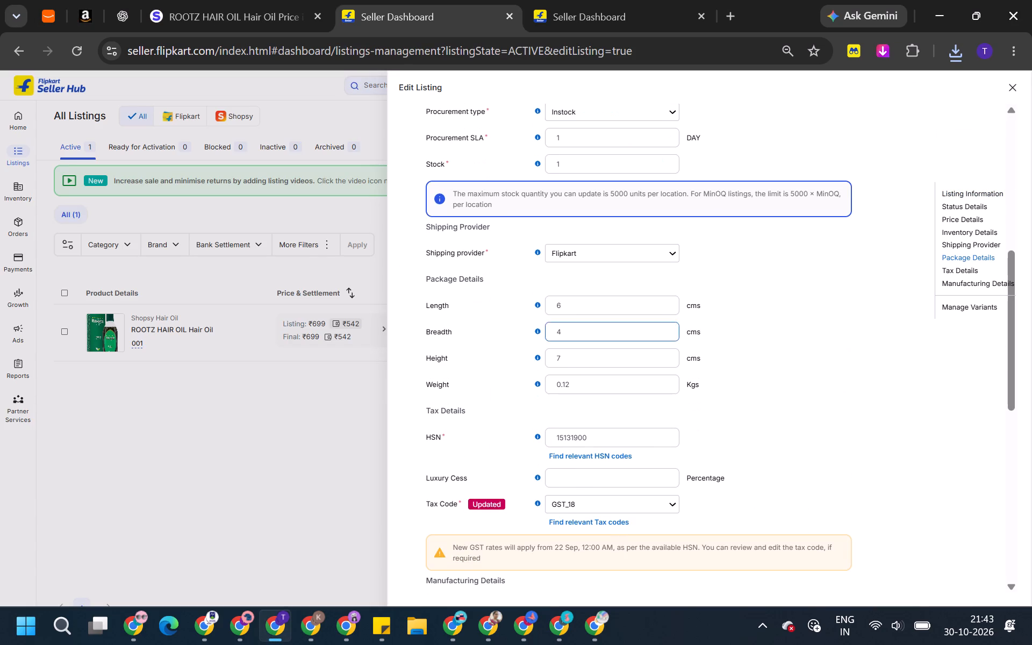
{"action": "triple_click", "coordinate": [570, 303]}
{"action": "key", "text": "ctrl+c"}
{"action": "key", "text": "alt+Tab"}
{"action": "key", "text": "ctrl+v"}
{"action": "key", "text": "Tab"}
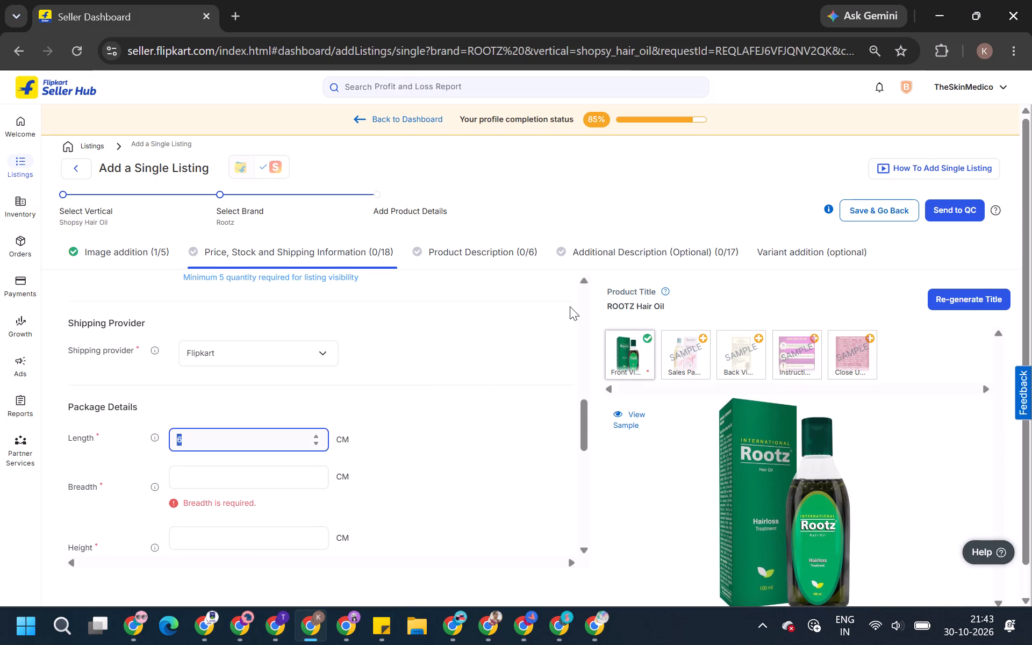
{"action": "key", "text": "Tab"}
{"action": "key", "text": "4"}
{"action": "key", "text": "Tab"}
Enter the package height of 7 cm and weight of 0.12 kg in the new listing, matching the reference listing.
{"action": "key", "text": "alt+Tab"}
{"action": "key", "text": "alt+Tab"}
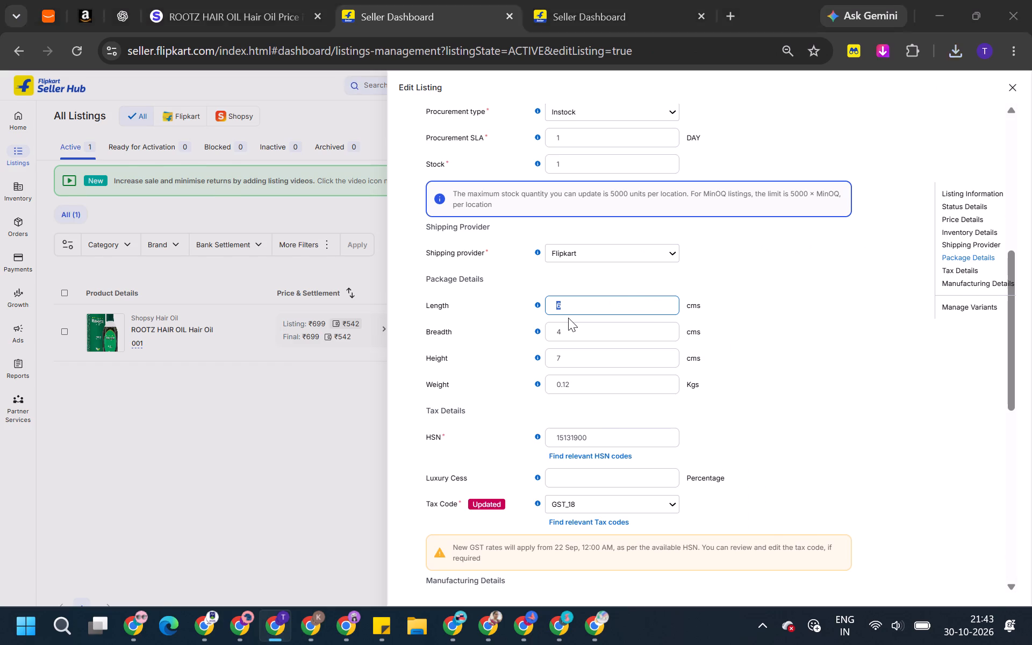
{"action": "key", "text": "7"}
{"action": "key", "text": "Tab"}
{"action": "key", "text": "alt+Tab"}
{"action": "key", "text": "alt+Tab"}
{"action": "key", "text": "period"}
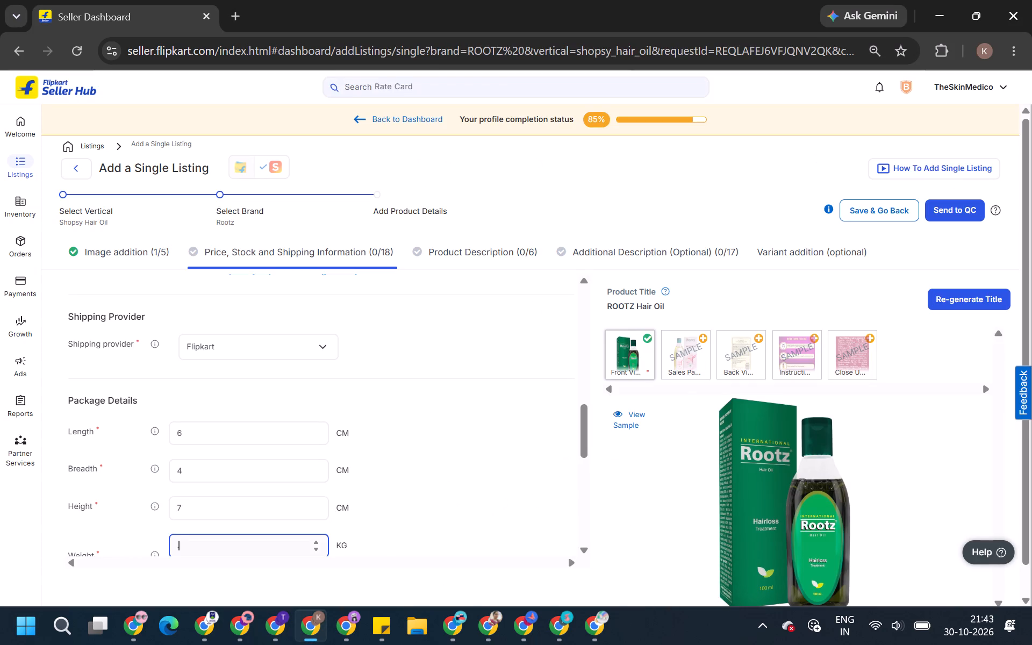
{"action": "key", "text": "BackSpace"}
{"action": "type", "text": "0.12"}
{"action": "key", "text": "Tab"}
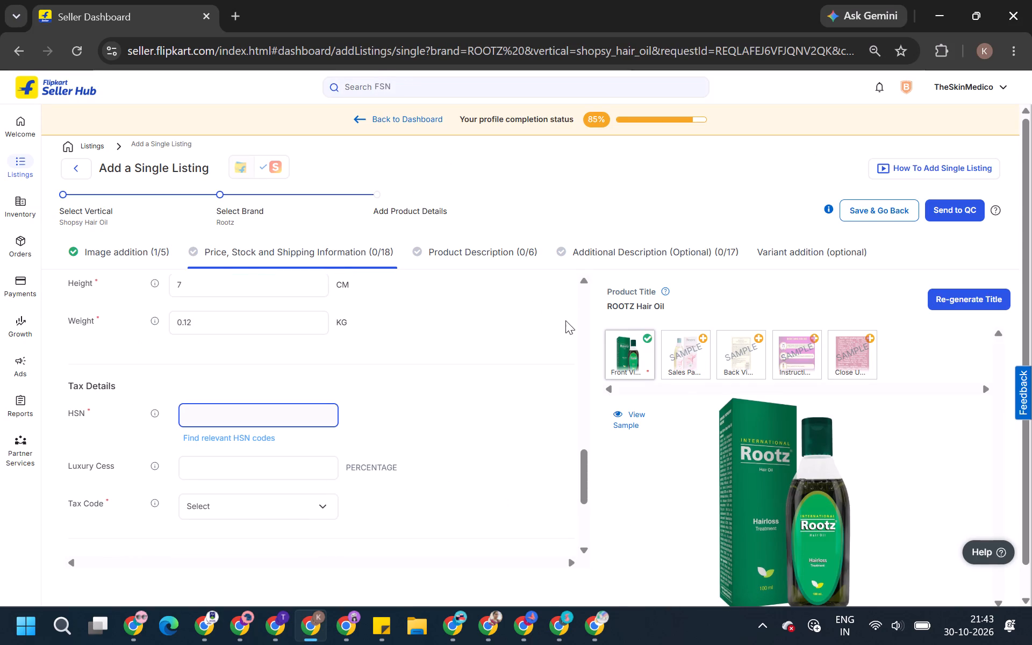
Fill the new listing's tax details with HSN 15131900, copied from the reference listing, and tax code GST_18.
{"action": "key", "text": "alt+Tab"}
{"action": "key", "text": "Tab"}
{"action": "triple_click", "coordinate": [591, 434]}
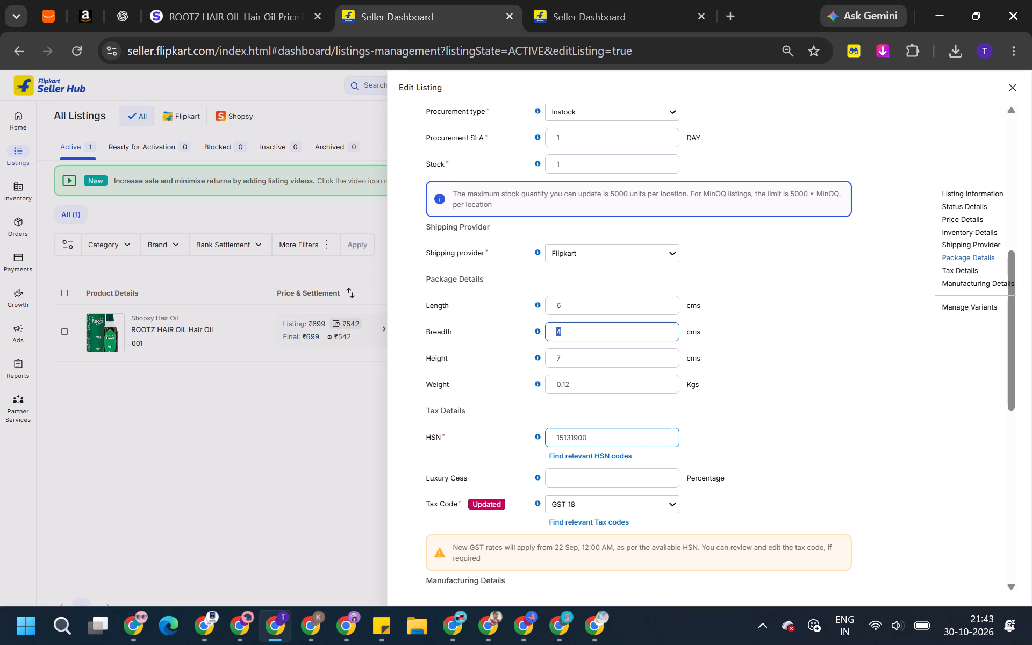
{"action": "left_click", "coordinate": [591, 434]}
{"action": "key", "text": "ctrl+c"}
{"action": "key", "text": "alt+Tab"}
{"action": "key", "text": "ctrl+v"}
{"action": "key", "text": "Tab"}
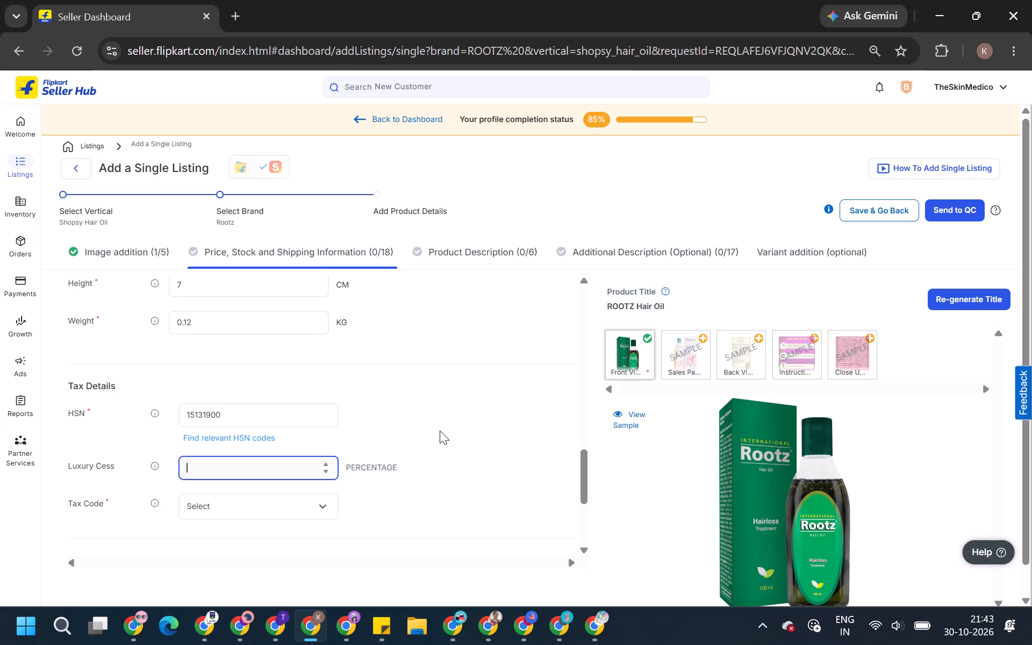
{"action": "key", "text": "Tab"}
{"action": "scroll", "coordinate": [143, 431], "scroll_direction": "down", "scroll_amount": 1}
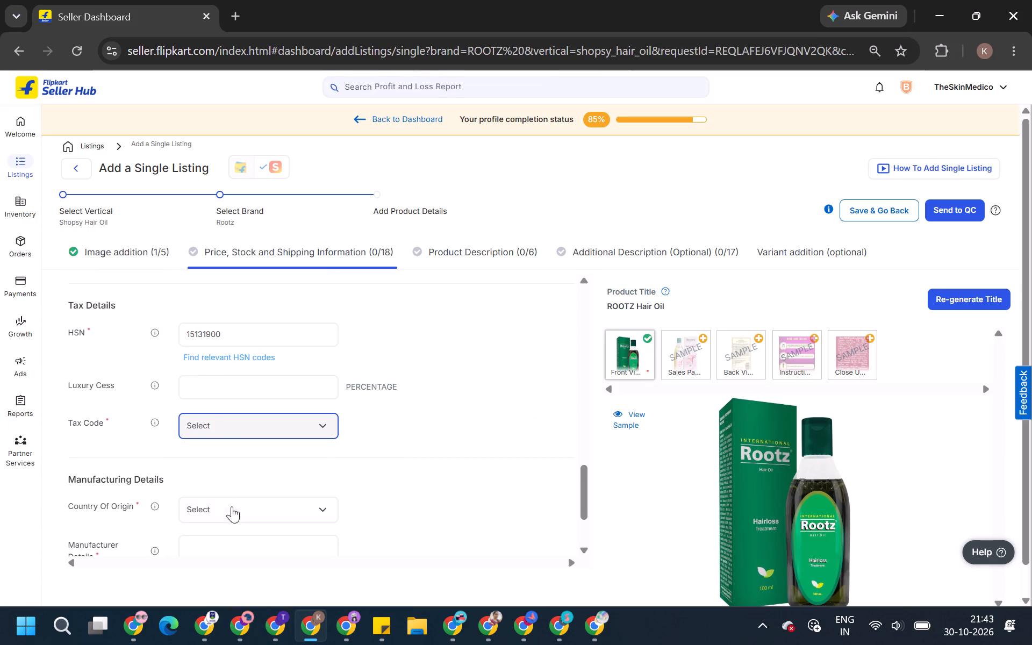
{"action": "left_click", "coordinate": [214, 422]}
{"action": "left_click", "coordinate": [227, 552]}
{"action": "key", "text": "Tab"}
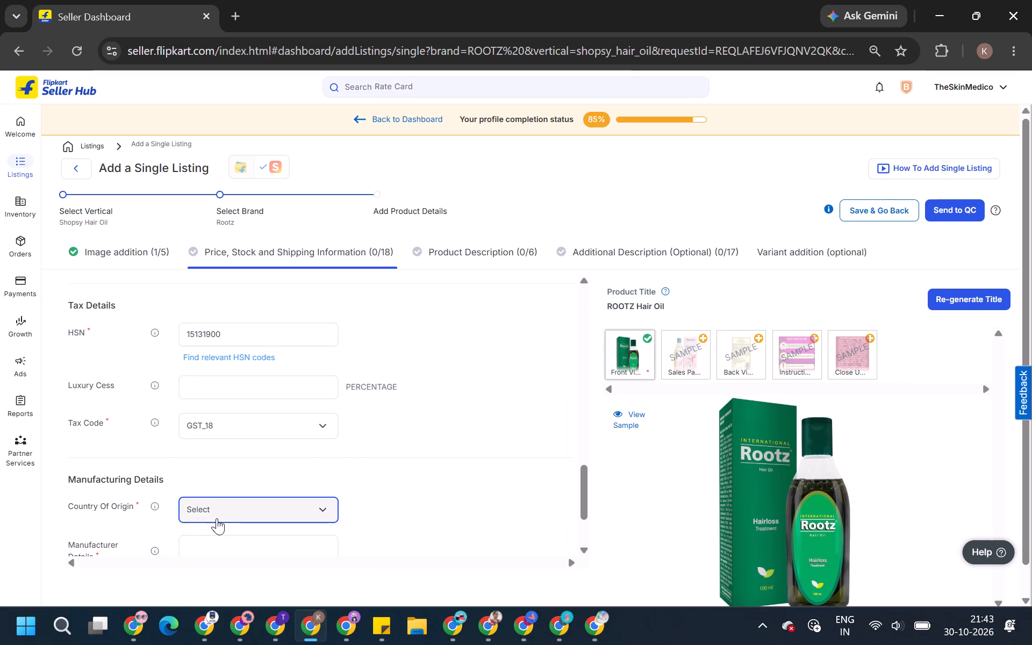
Set the new listing's country of origin to India.
{"action": "left_click", "coordinate": [218, 518]}
{"action": "left_click", "coordinate": [221, 540]}
{"action": "type", "text": "ind"}
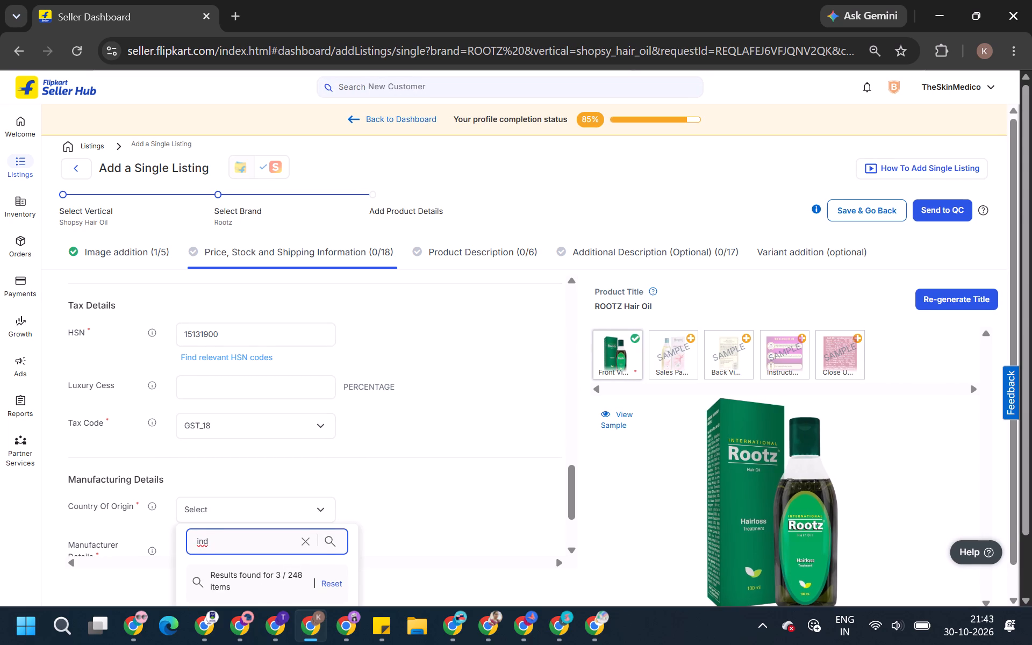
{"action": "scroll", "coordinate": [255, 583], "scroll_direction": "down", "scroll_amount": 1}
{"action": "left_click", "coordinate": [213, 574]}
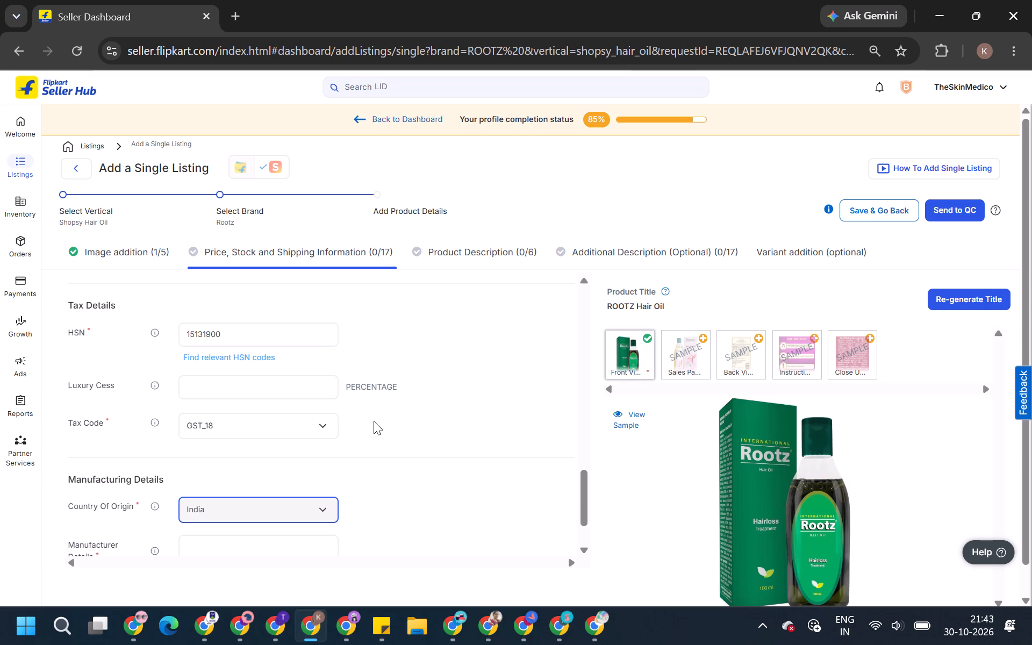
Enter the account name TheSkinMedico as both the manufacturer details and the packer details.
{"action": "scroll", "coordinate": [414, 415], "scroll_direction": "down", "scroll_amount": 2}
{"action": "left_click", "coordinate": [223, 469]}
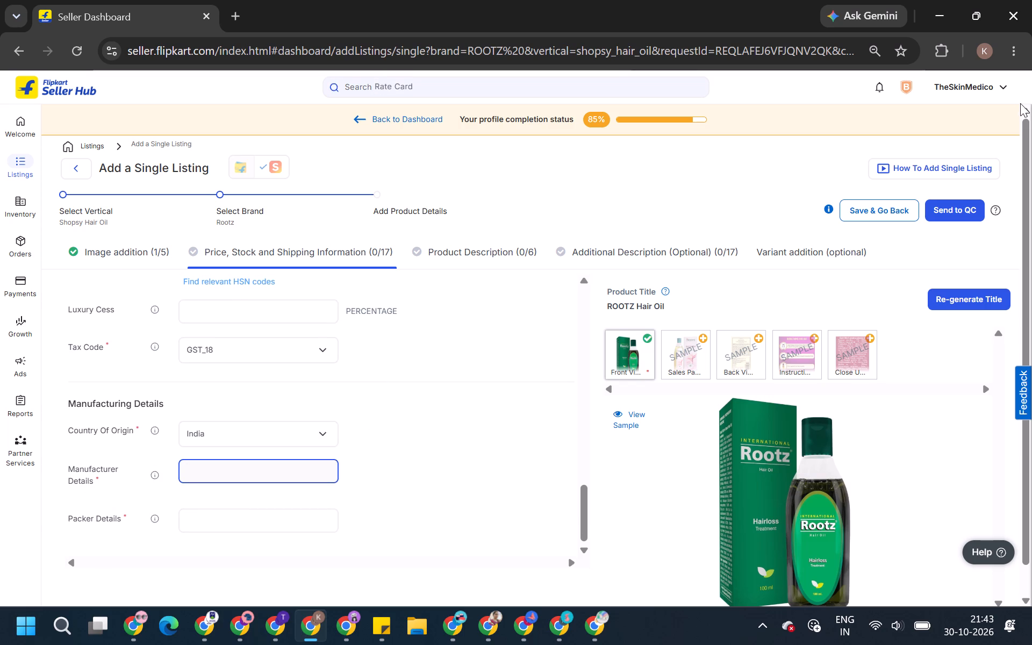
{"action": "left_click_drag", "start_coordinate": [926, 83], "coordinate": [1020, 85]}
{"action": "key", "text": "ctrl+c"}
{"action": "left_click", "coordinate": [220, 474]}
{"action": "key", "text": "ctrl+v"}
{"action": "key", "text": "Tab"}
{"action": "key", "text": "ctrl+v"}
Copy the model name HAIR OIL from the reference listing's product description into the new listing's product description.
{"action": "scroll", "coordinate": [526, 439], "scroll_direction": "down", "scroll_amount": 4}
{"action": "left_click", "coordinate": [461, 254]}
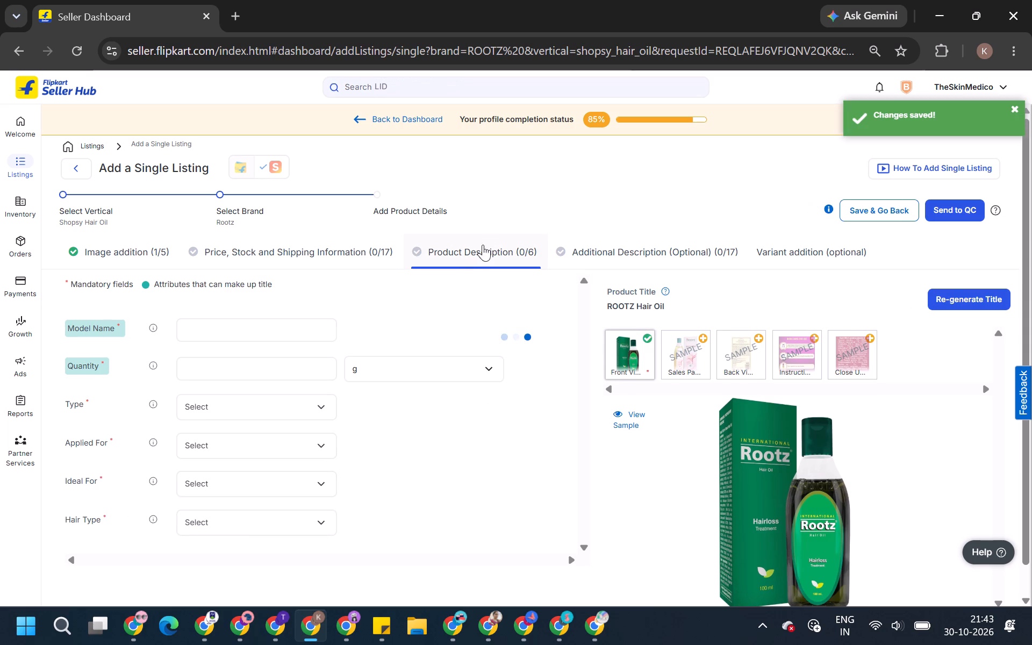
{"action": "left_click", "coordinate": [310, 338]}
{"action": "key", "text": "alt+Tab"}
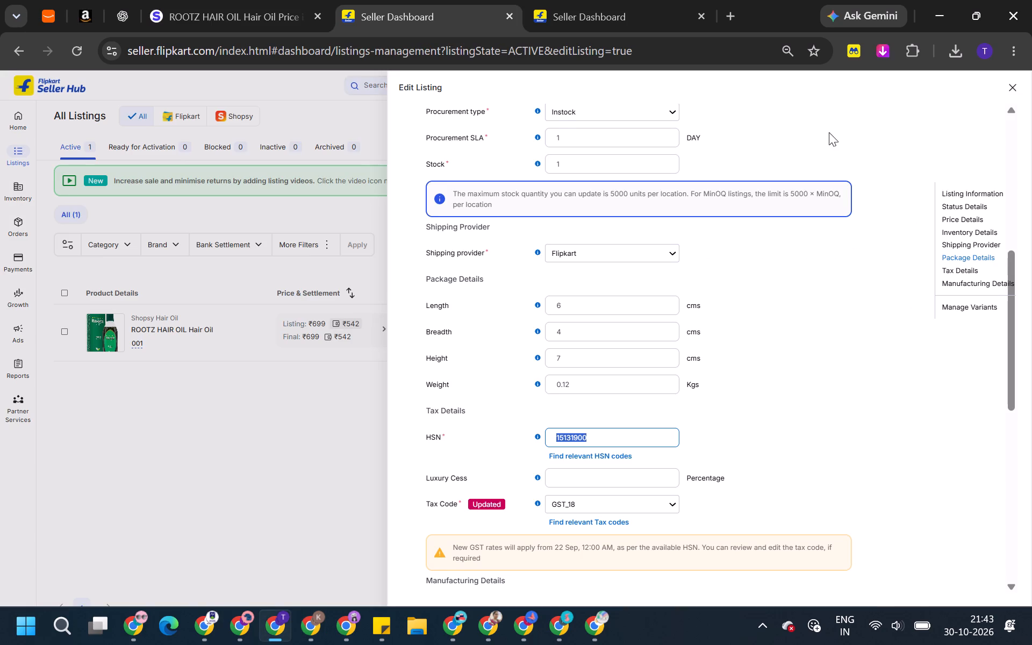
{"action": "left_click", "coordinate": [604, 0]}
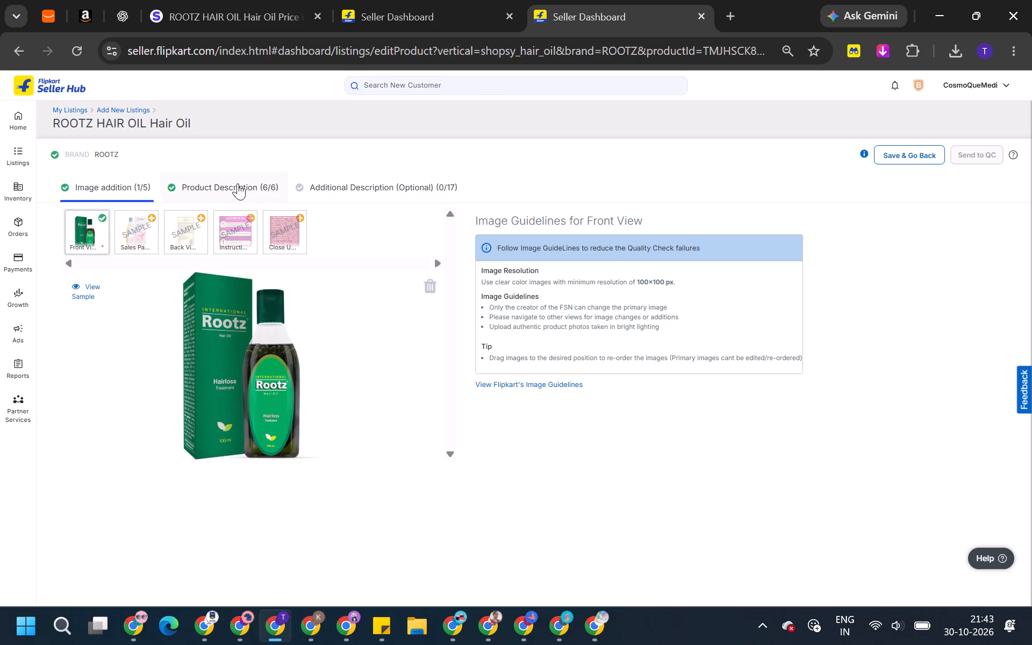
{"action": "left_click", "coordinate": [236, 183]}
{"action": "triple_click", "coordinate": [206, 252]}
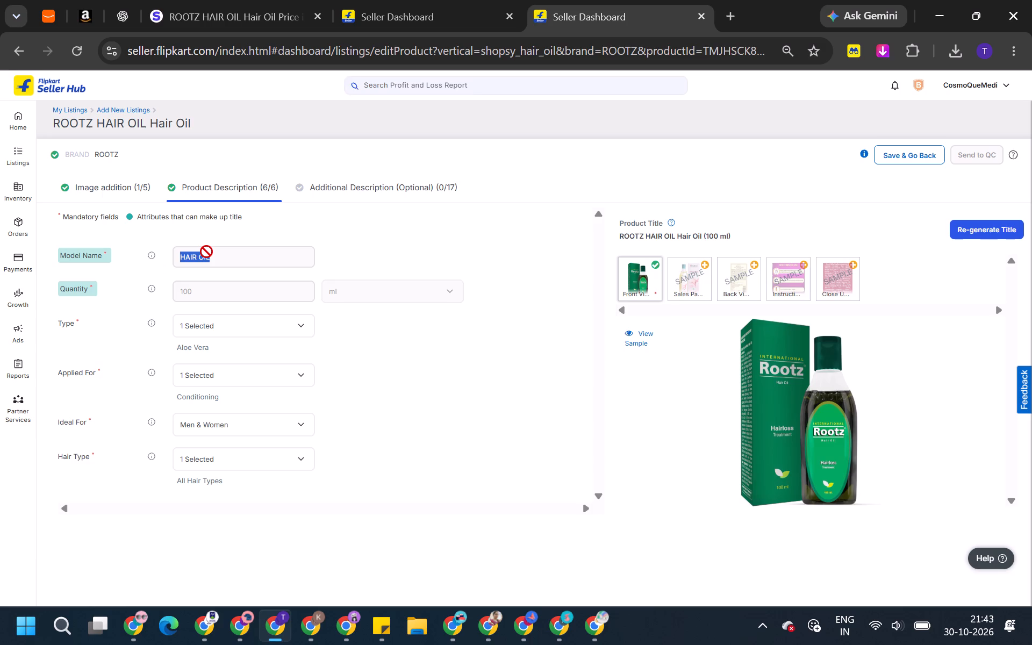
{"action": "key", "text": "ctrl+c"}
{"action": "key", "text": "alt+Tab"}
{"action": "key", "text": "ctrl+v"}
{"action": "key", "text": "Tab"}
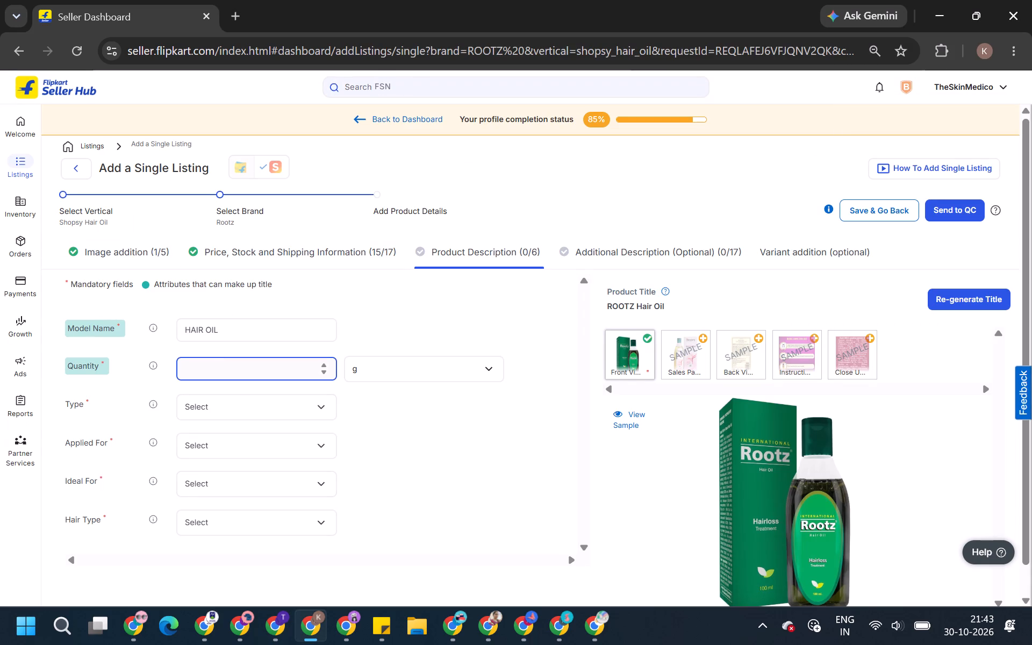
Set the new listing's quantity to 100 ml, checking it against the reference listing.
{"action": "key", "text": "alt+Tab"}
{"action": "key", "text": "alt+Tab"}
{"action": "left_click", "coordinate": [241, 372]}
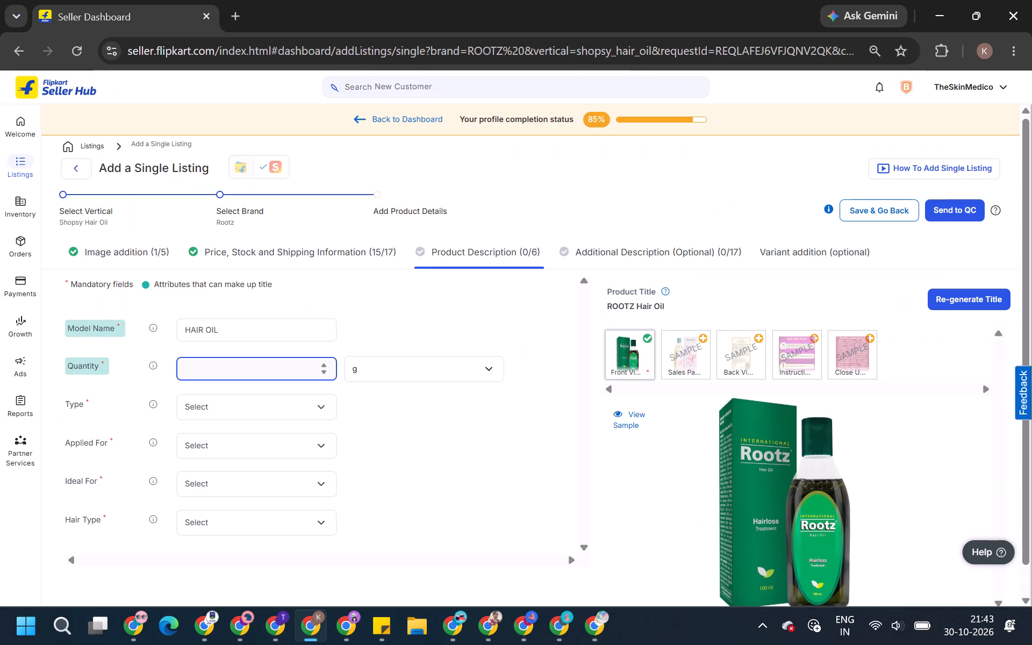
{"action": "type", "text": "100"}
{"action": "key", "text": "Tab"}
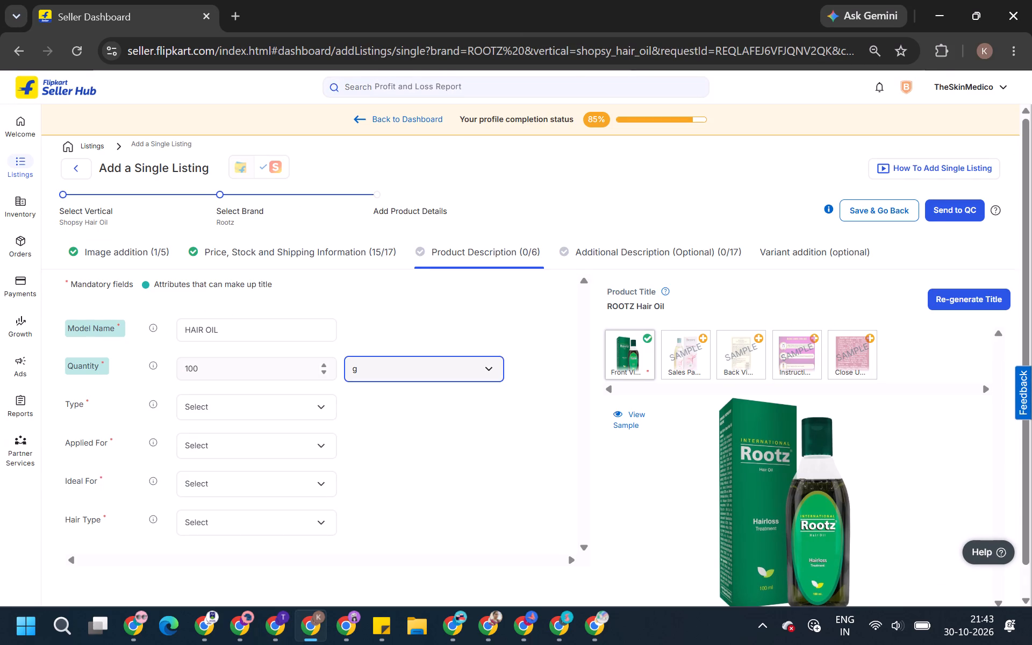
{"action": "key", "text": "alt+Tab"}
{"action": "key", "text": "alt+Tab"}
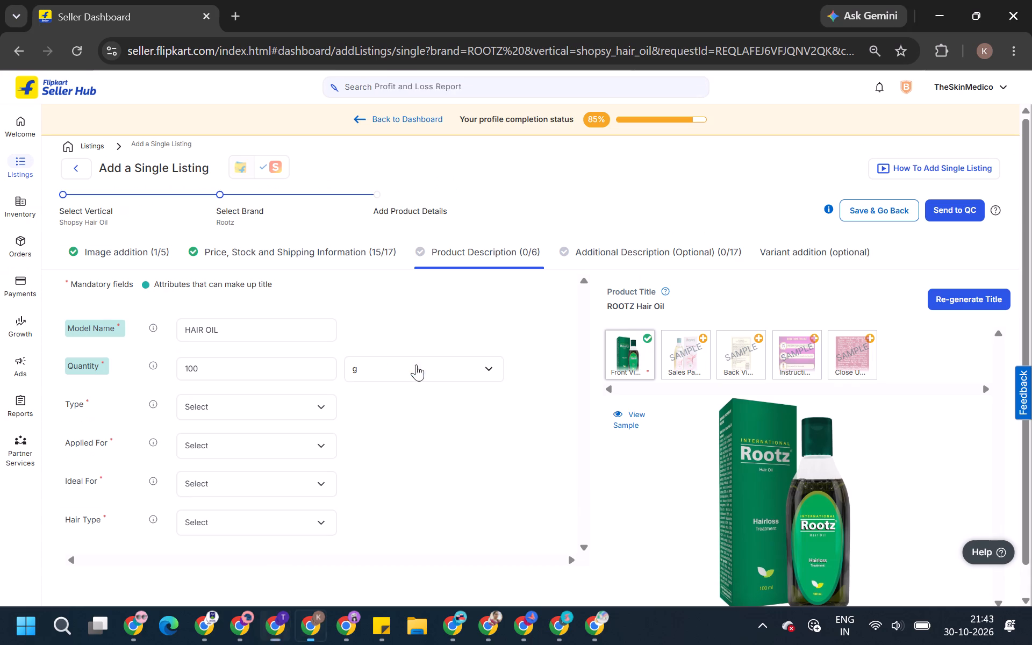
{"action": "left_click", "coordinate": [411, 375]}
{"action": "left_click", "coordinate": [368, 454]}
{"action": "key", "text": "Tab"}
Set the product description's Type to Aloe Vera and Applied For to Hair Growth.
{"action": "left_click", "coordinate": [271, 408]}
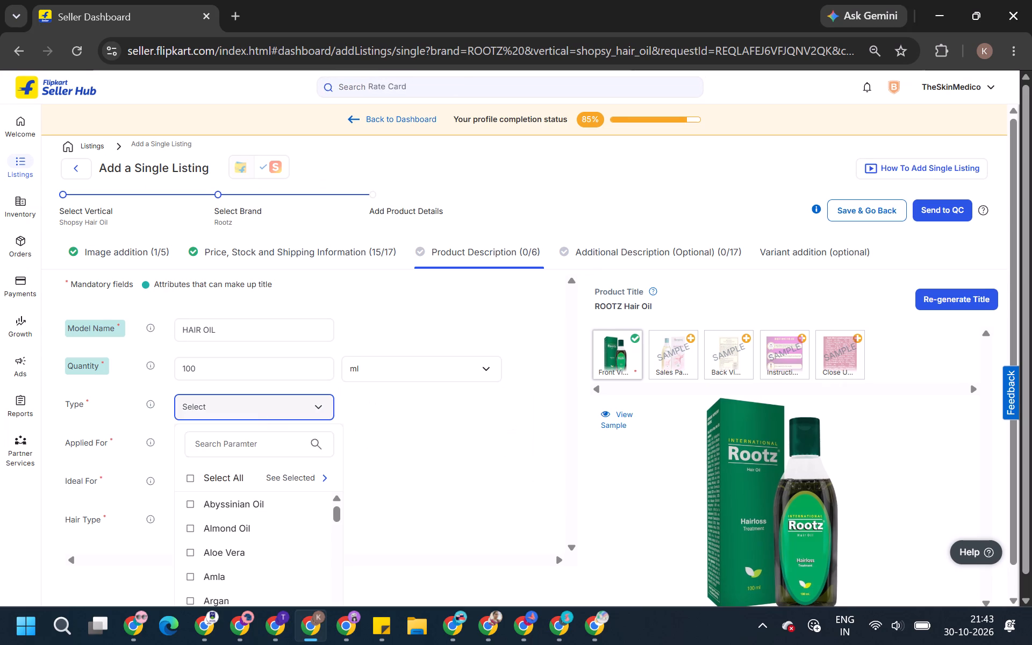
{"action": "left_click", "coordinate": [232, 548]}
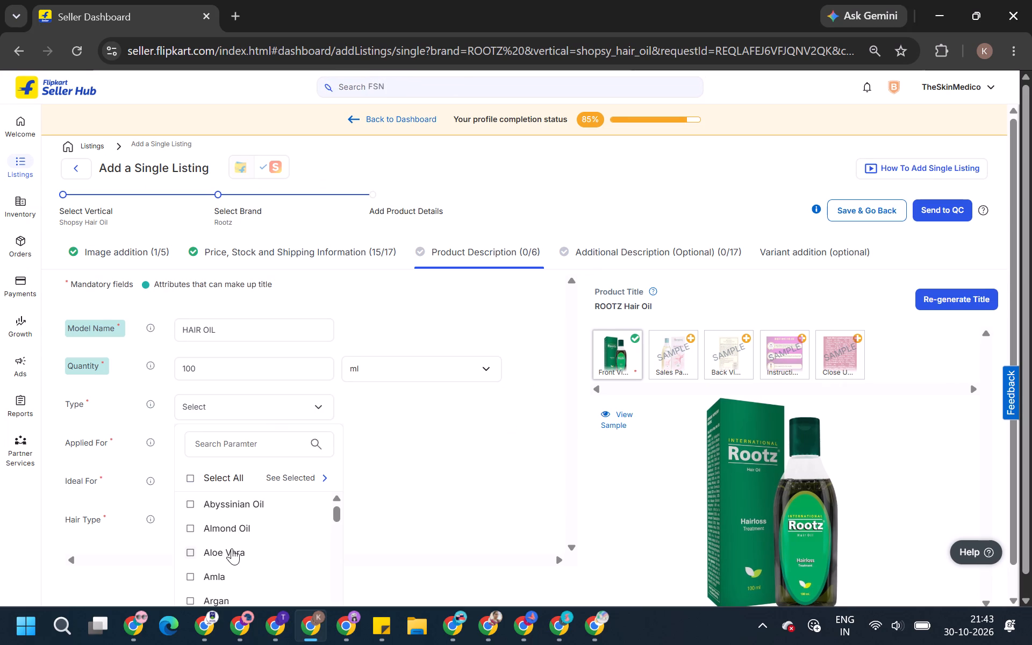
{"action": "key", "text": "Tab"}
{"action": "left_click", "coordinate": [170, 478]}
{"action": "scroll", "coordinate": [170, 455], "scroll_direction": "down", "scroll_amount": 2}
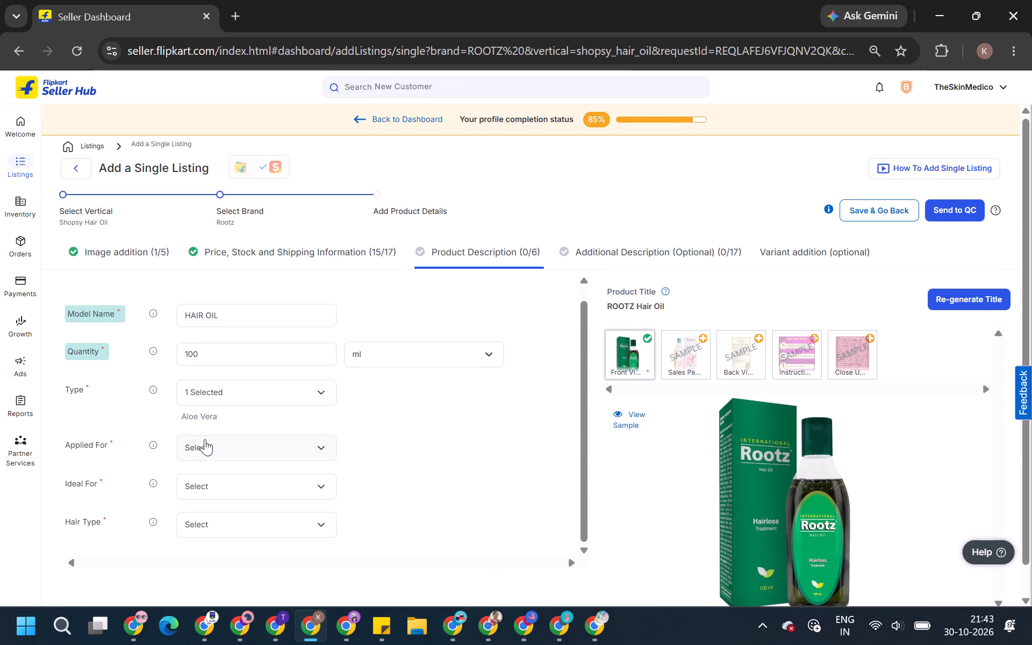
{"action": "left_click", "coordinate": [228, 444]}
{"action": "scroll", "coordinate": [235, 567], "scroll_direction": "down", "scroll_amount": 1}
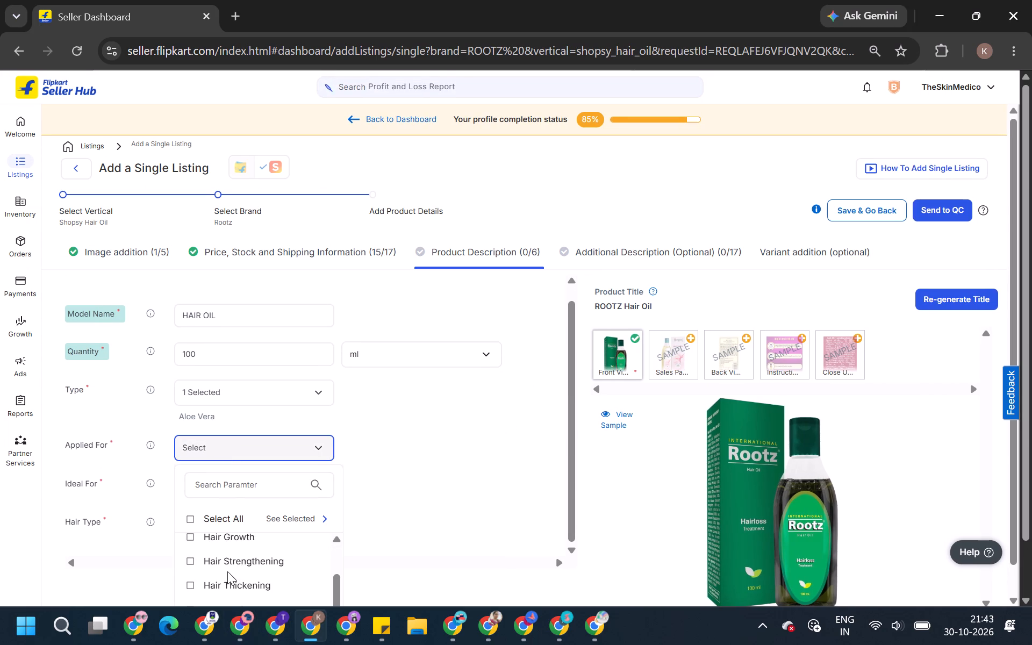
{"action": "scroll", "coordinate": [222, 564], "scroll_direction": "up", "scroll_amount": 1}
{"action": "scroll", "coordinate": [229, 583], "scroll_direction": "down", "scroll_amount": 1}
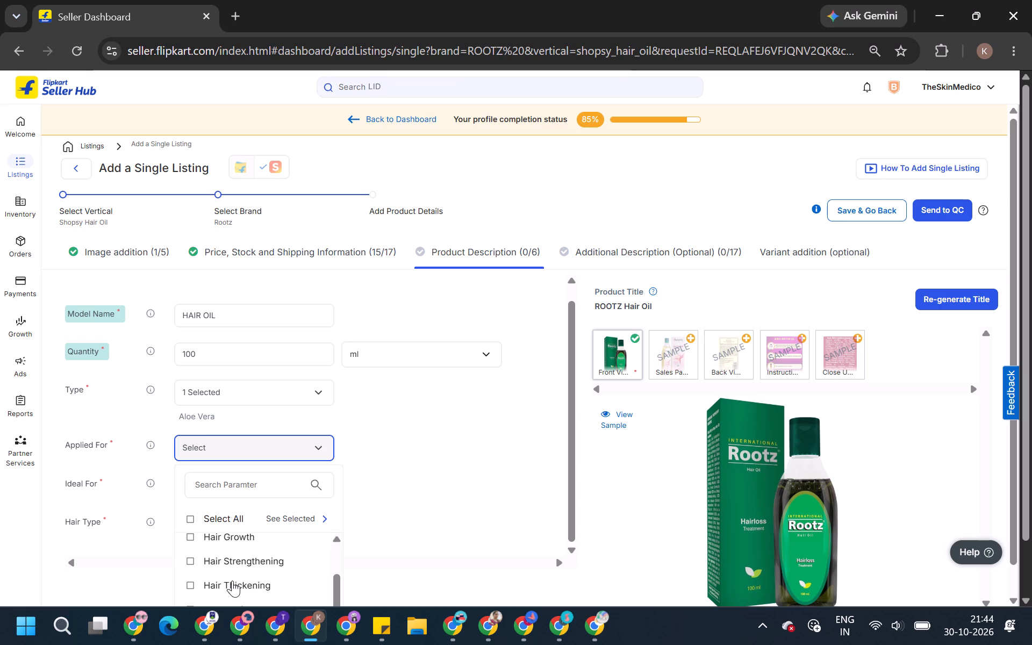
{"action": "left_click", "coordinate": [224, 542]}
{"action": "left_click", "coordinate": [227, 539]}
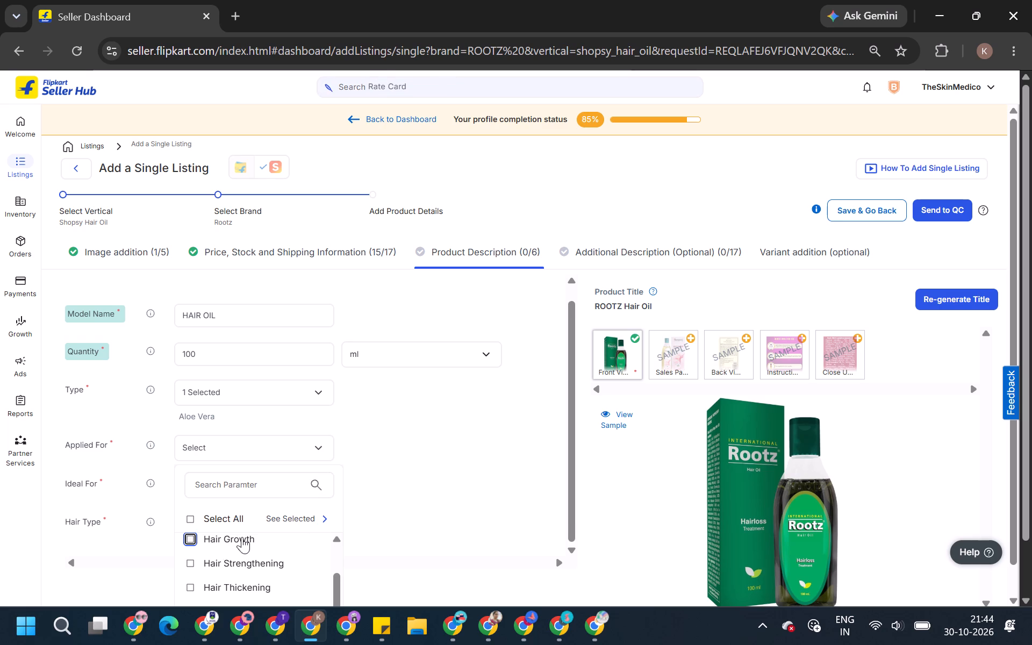
{"action": "left_click", "coordinate": [242, 537]}
{"action": "left_click", "coordinate": [474, 446]}
Set Ideal For to Men & Women and Hair Type to All Hair Types in the product description.
{"action": "scroll", "coordinate": [455, 421], "scroll_direction": "down", "scroll_amount": 1}
{"action": "left_click", "coordinate": [279, 482]}
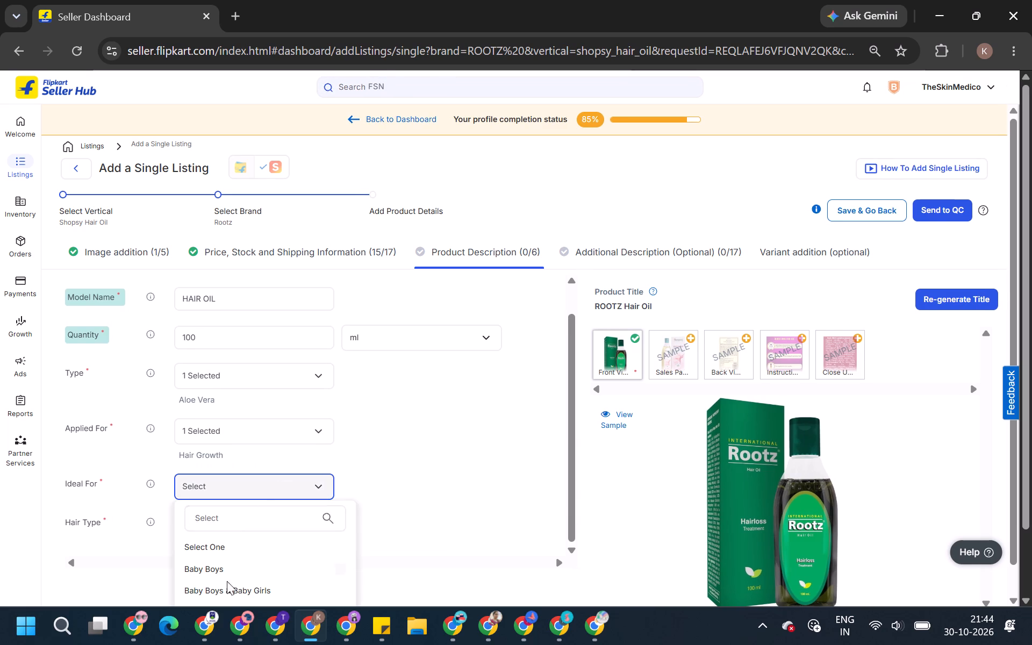
{"action": "scroll", "coordinate": [220, 577], "scroll_direction": "down", "scroll_amount": 5}
{"action": "scroll", "coordinate": [130, 522], "scroll_direction": "down", "scroll_amount": 2}
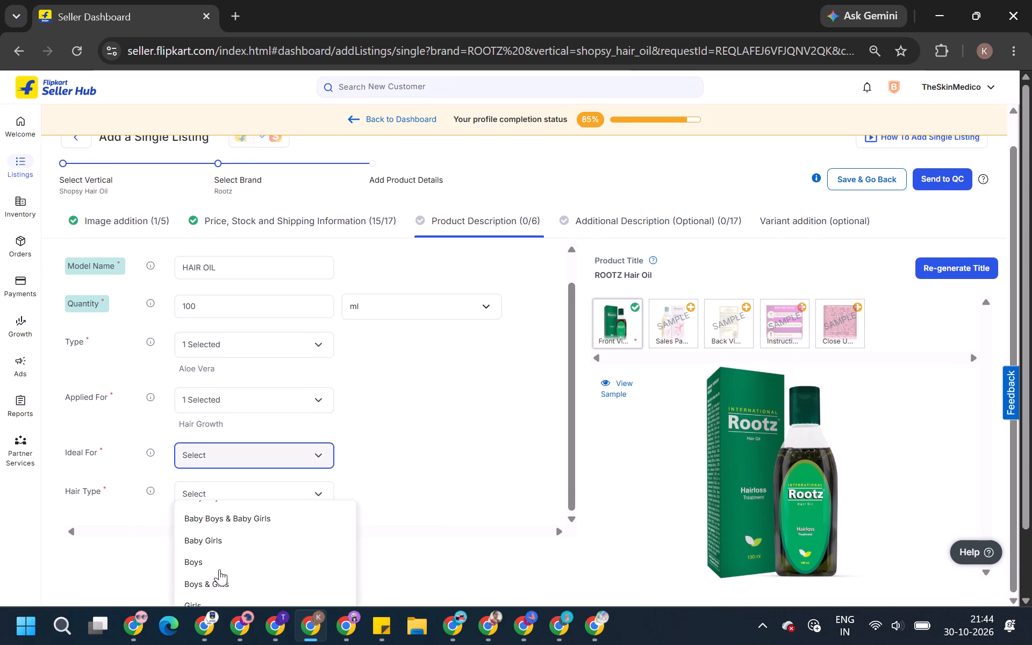
{"action": "scroll", "coordinate": [220, 573], "scroll_direction": "down", "scroll_amount": 2}
{"action": "left_click", "coordinate": [220, 573]}
{"action": "left_click", "coordinate": [407, 485]}
{"action": "left_click", "coordinate": [288, 507]}
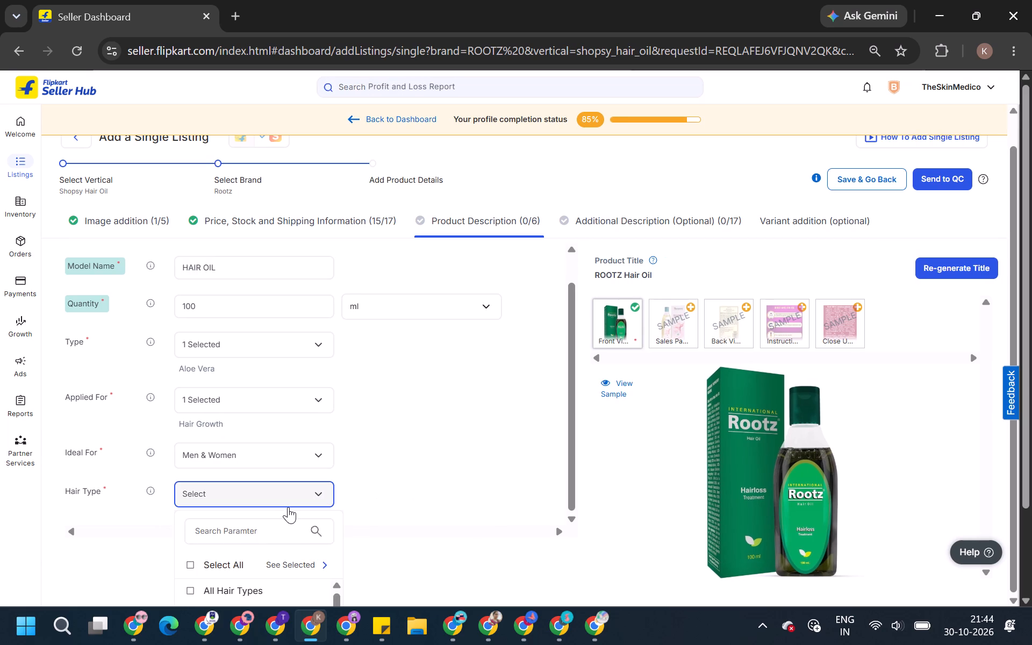
{"action": "left_click", "coordinate": [231, 599]}
{"action": "left_click", "coordinate": [231, 595]}
{"action": "left_click", "coordinate": [393, 407]}
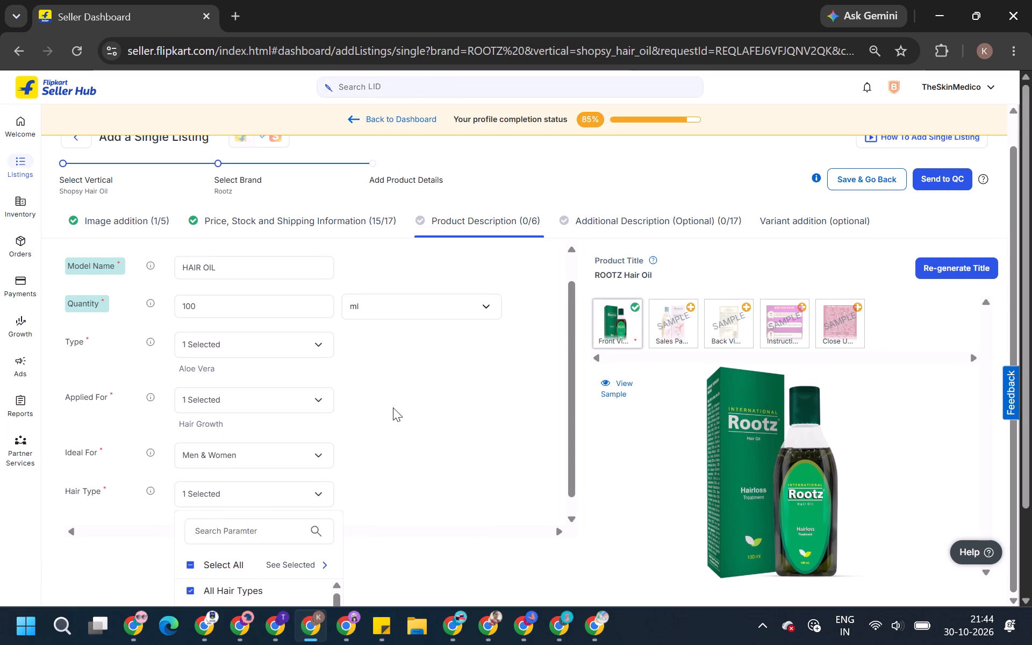
In the optional additional description, set Organic to Yes and Trend to Beard oil.
{"action": "scroll", "coordinate": [381, 416], "scroll_direction": "down", "scroll_amount": 3}
{"action": "left_click", "coordinate": [598, 222]}
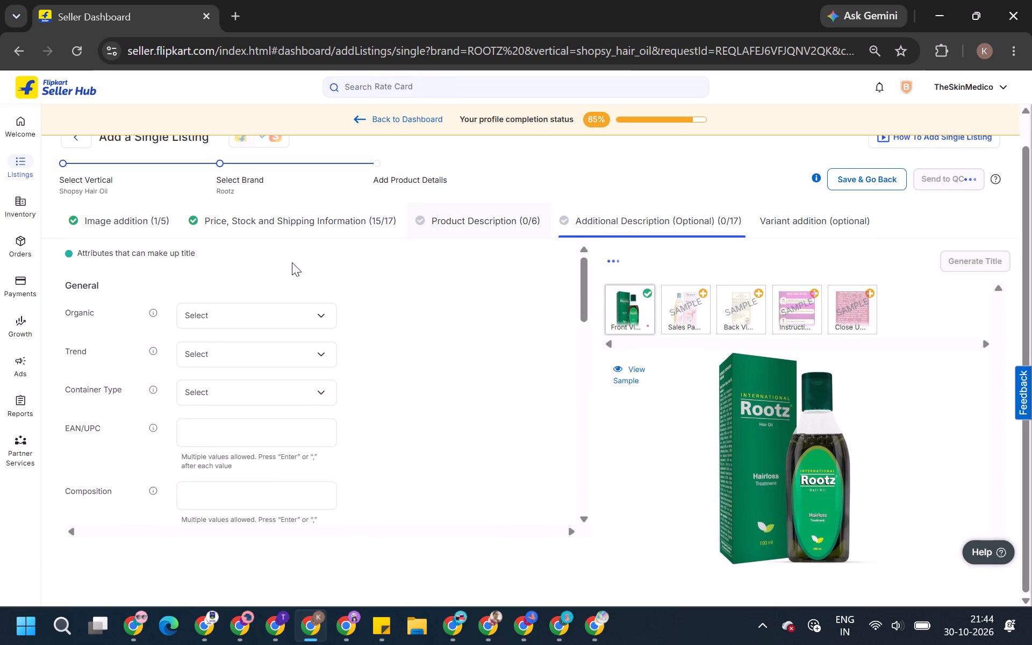
{"action": "left_click_drag", "start_coordinate": [187, 324], "coordinate": [193, 321]}
{"action": "left_click", "coordinate": [221, 401]}
{"action": "left_click", "coordinate": [223, 327]}
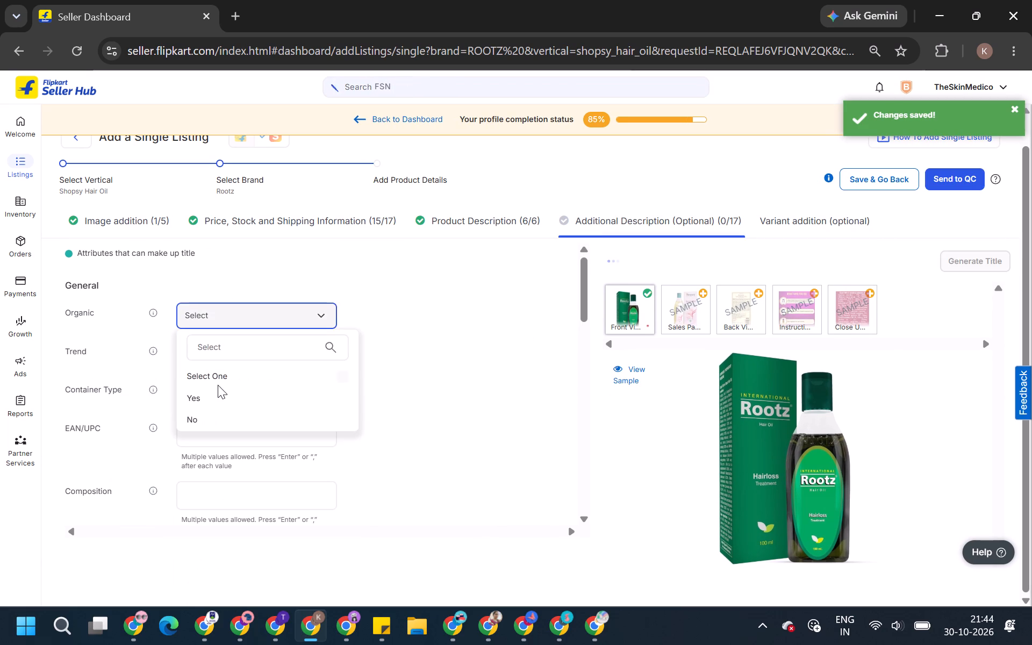
{"action": "left_click", "coordinate": [216, 400]}
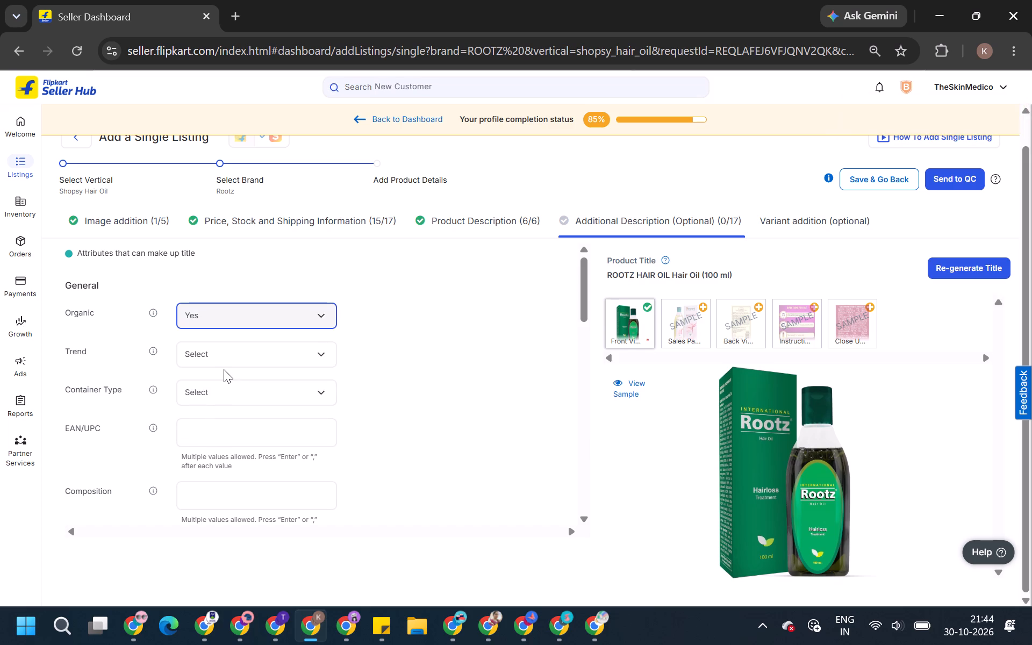
{"action": "left_click", "coordinate": [224, 367]}
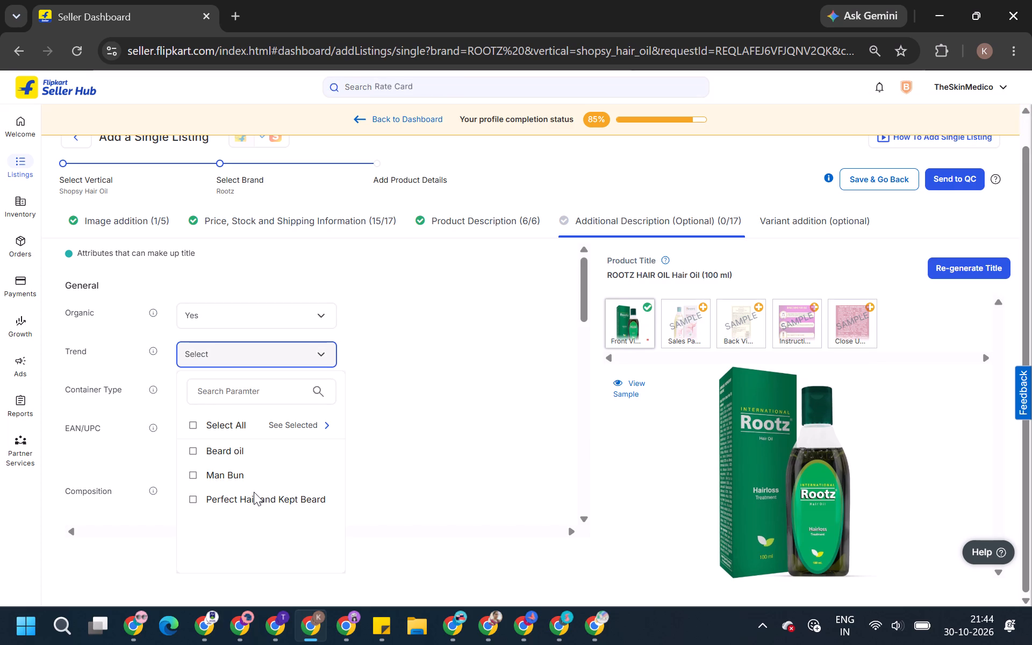
{"action": "left_click", "coordinate": [235, 447]}
{"action": "left_click", "coordinate": [410, 417]}
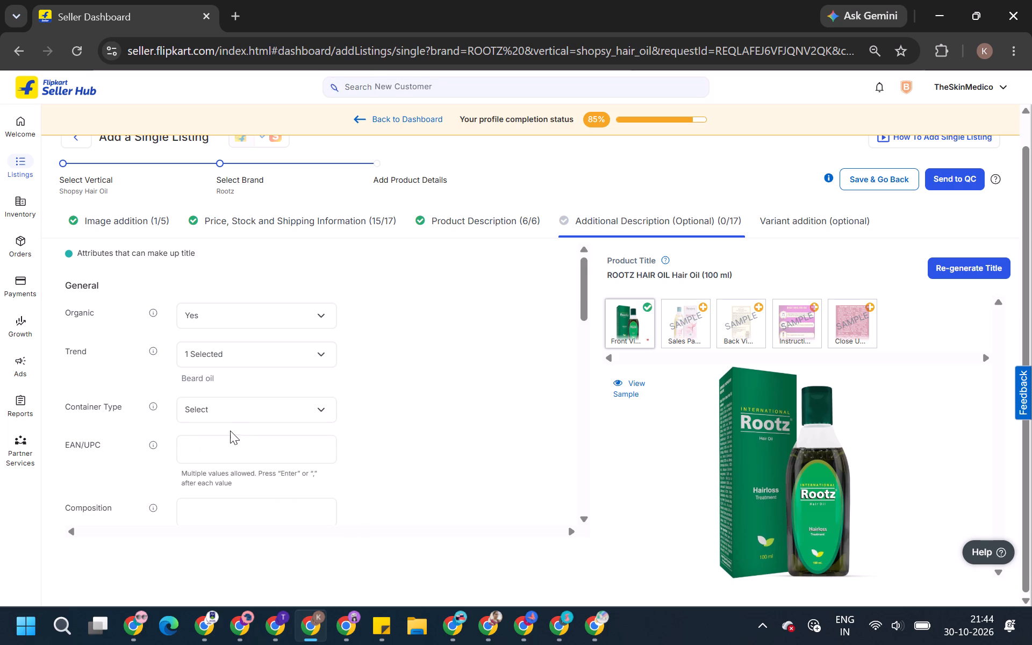
Set the container type to Bottle in the additional description.
{"action": "left_click", "coordinate": [234, 416]}
{"action": "scroll", "coordinate": [203, 570], "scroll_direction": "down", "scroll_amount": 4}
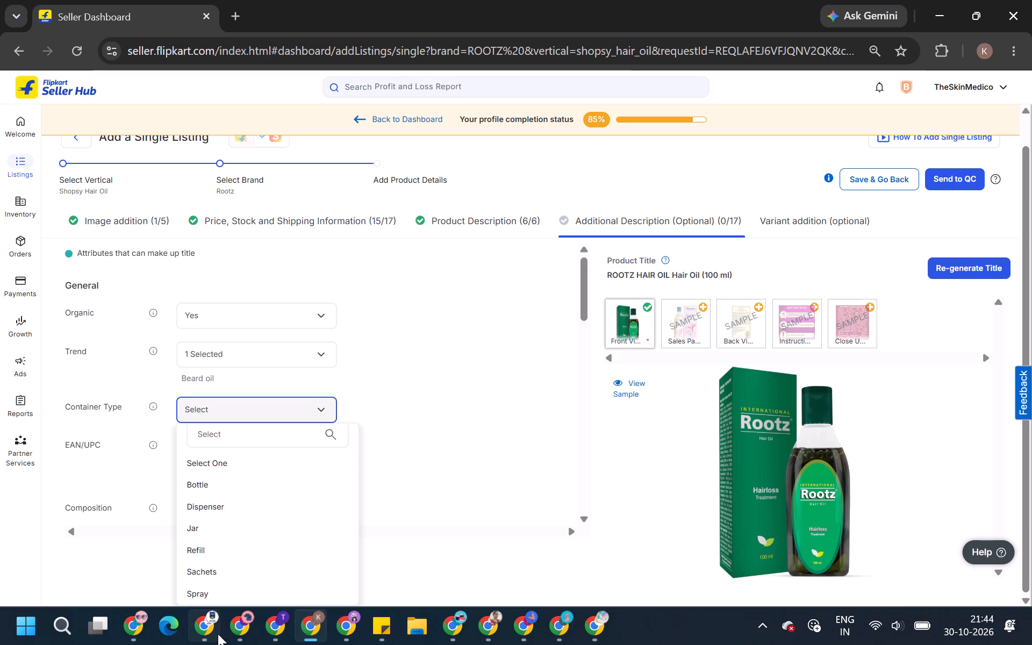
{"action": "scroll", "coordinate": [216, 556], "scroll_direction": "down", "scroll_amount": 2}
{"action": "scroll", "coordinate": [154, 488], "scroll_direction": "down", "scroll_amount": 2}
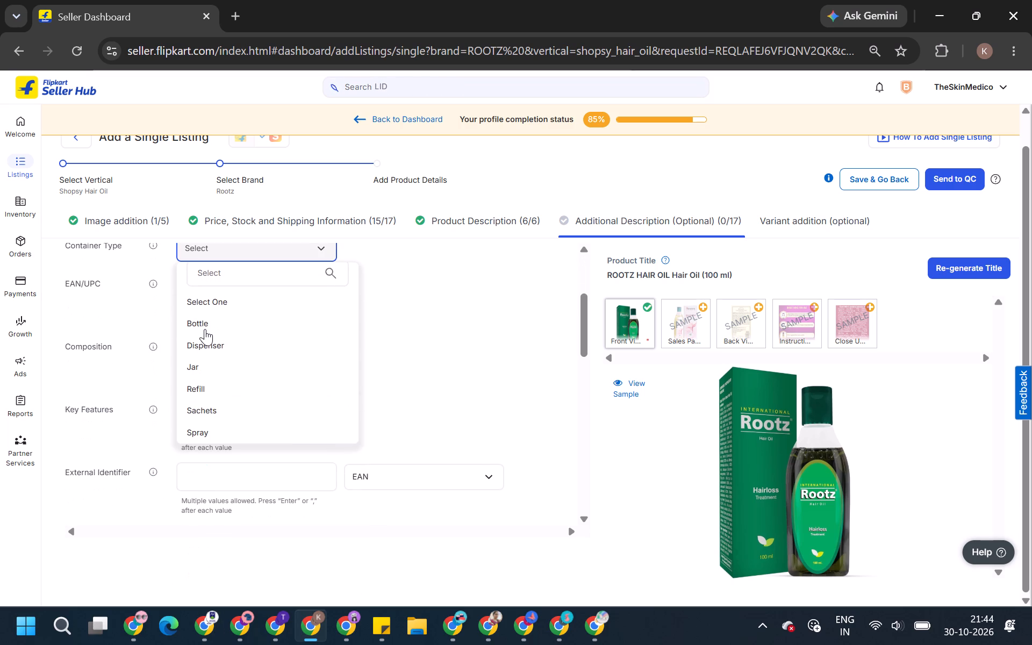
{"action": "left_click", "coordinate": [201, 327]}
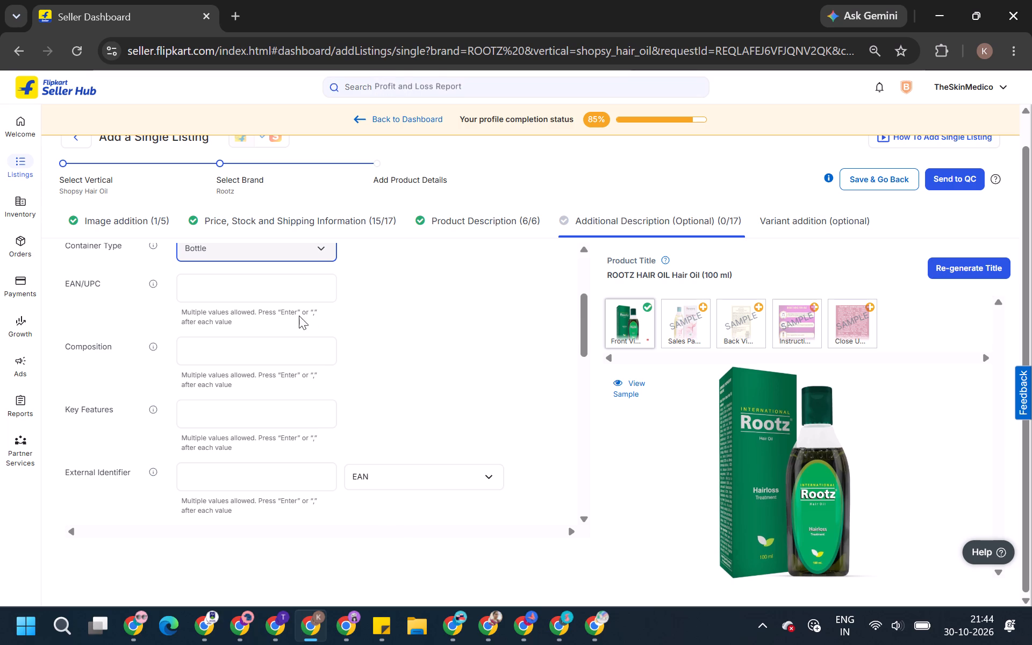
{"action": "key", "text": "Tab"}
Check the optional additional description fields of CosmoQueMedi's ROOTZ hair oil listing for values to copy.
{"action": "left_click", "coordinate": [233, 345]}
{"action": "key", "text": "alt+Tab"}
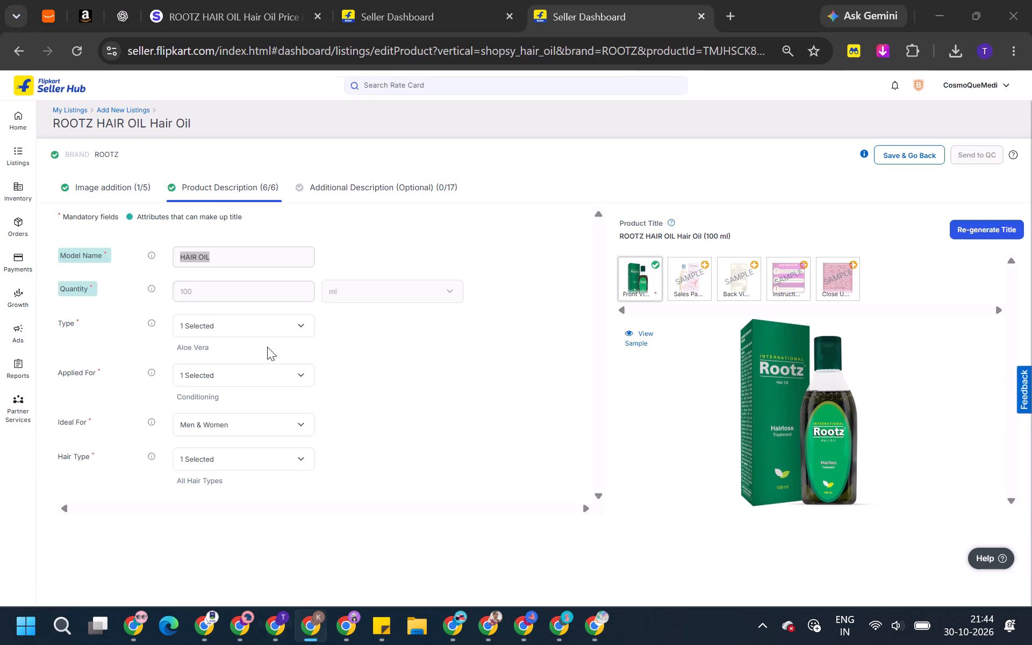
{"action": "left_click", "coordinate": [433, 201]}
{"action": "scroll", "coordinate": [120, 404], "scroll_direction": "down", "scroll_amount": 2}
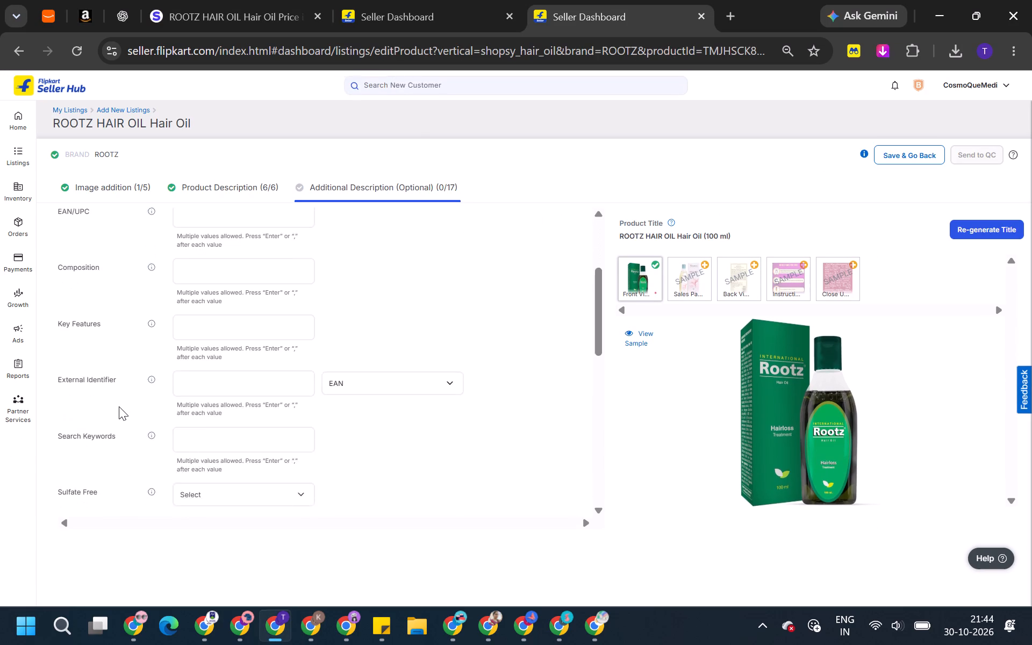
{"action": "scroll", "coordinate": [119, 406], "scroll_direction": "down", "scroll_amount": 9}
{"action": "key", "text": "alt+Tab"}
Submit TheSkinMedico's ROOTZ hair oil listing to QC.
{"action": "left_click", "coordinate": [252, 225]}
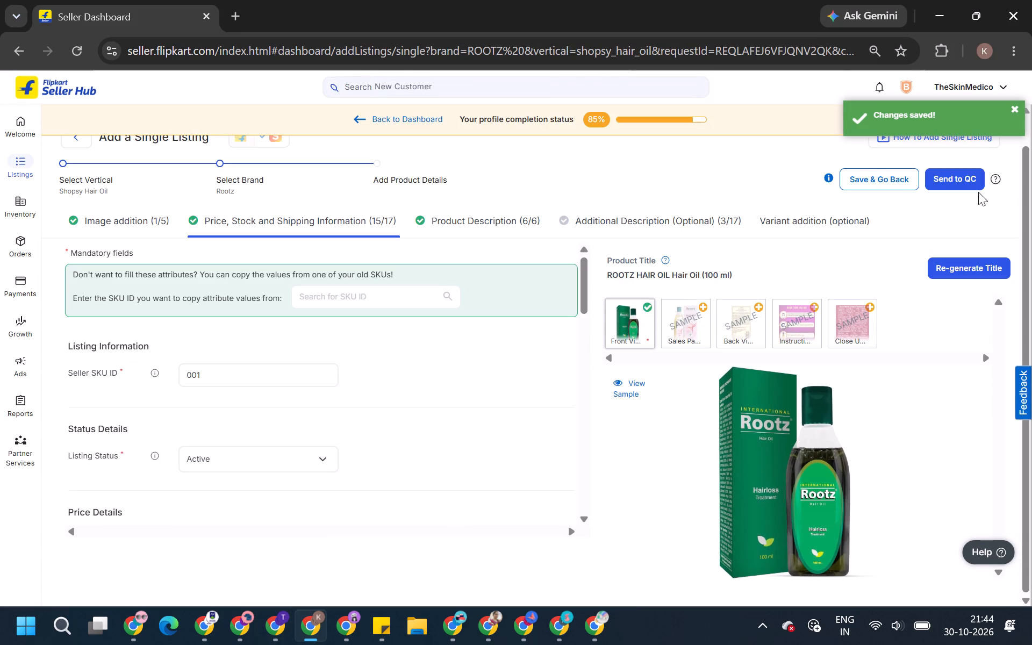
{"action": "left_click", "coordinate": [969, 177]}
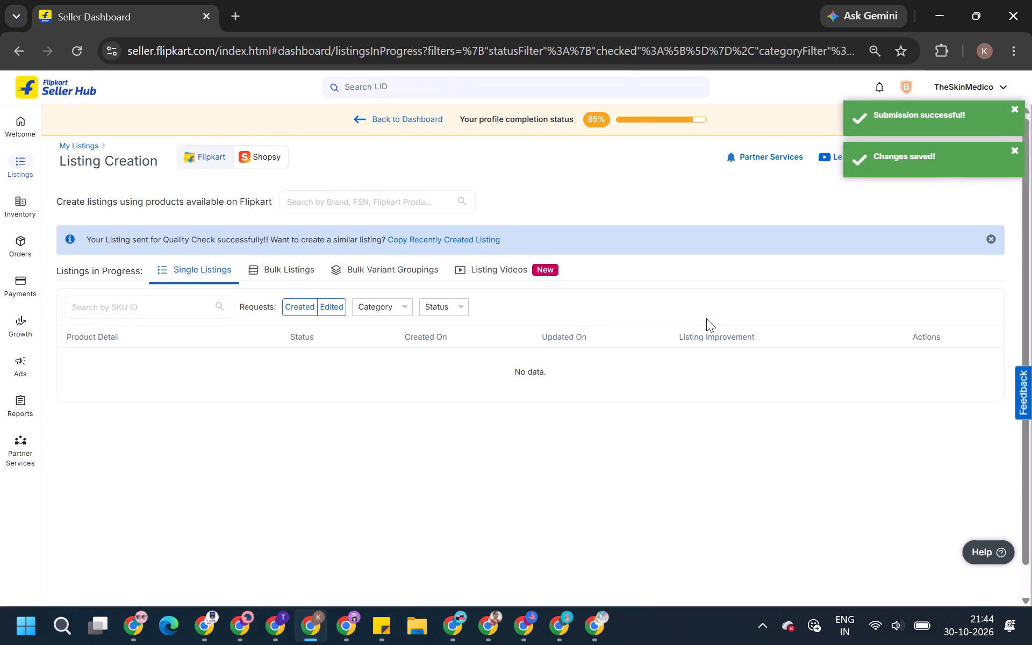
Review TheSkinMedico's onboarding page and return to its listings in progress.
{"action": "scroll", "coordinate": [706, 318], "scroll_direction": "down", "scroll_amount": 4}
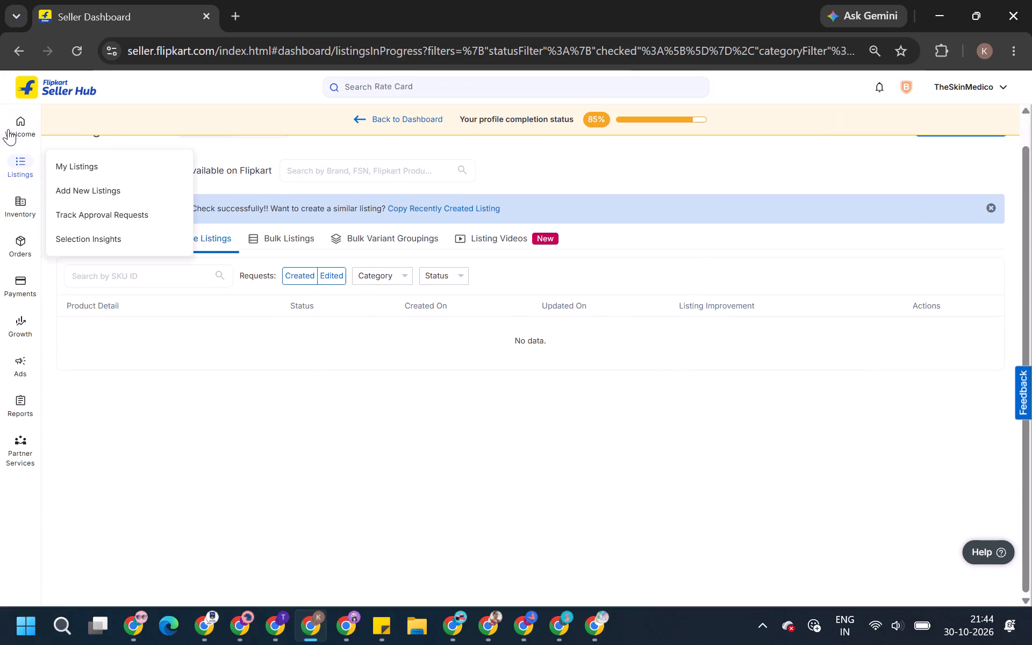
{"action": "left_click", "coordinate": [8, 127]}
{"action": "scroll", "coordinate": [848, 160], "scroll_direction": "up", "scroll_amount": 3}
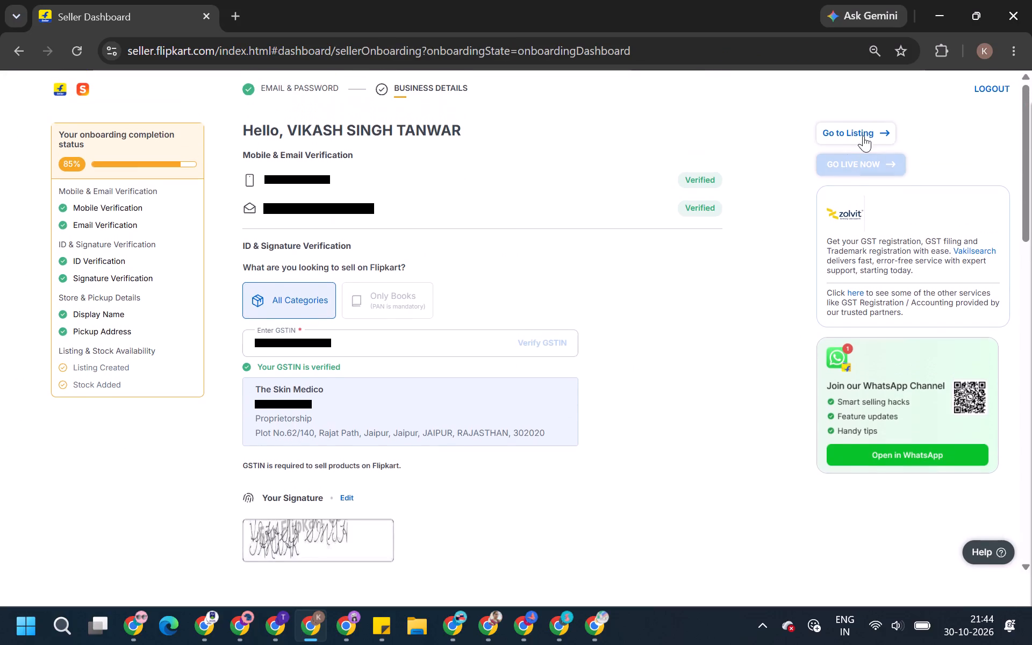
{"action": "left_click", "coordinate": [863, 135]}
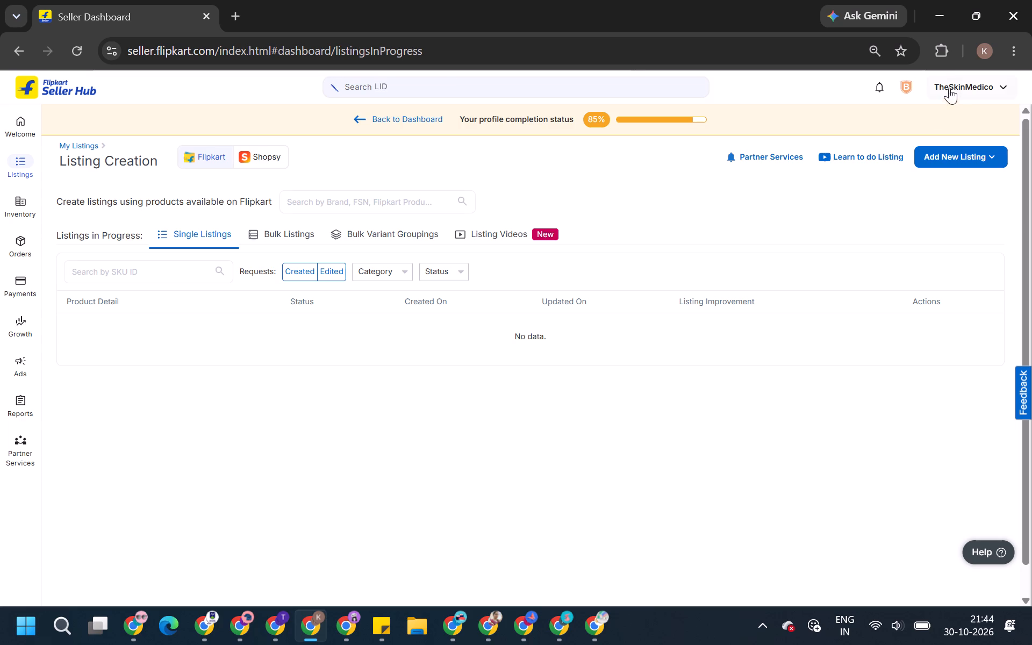
Put TheSkinMedico's window away and close the ROOTZ product editing and ROOTZ price tabs in CosmoQueMedi's window.
{"action": "left_click", "coordinate": [935, 6]}
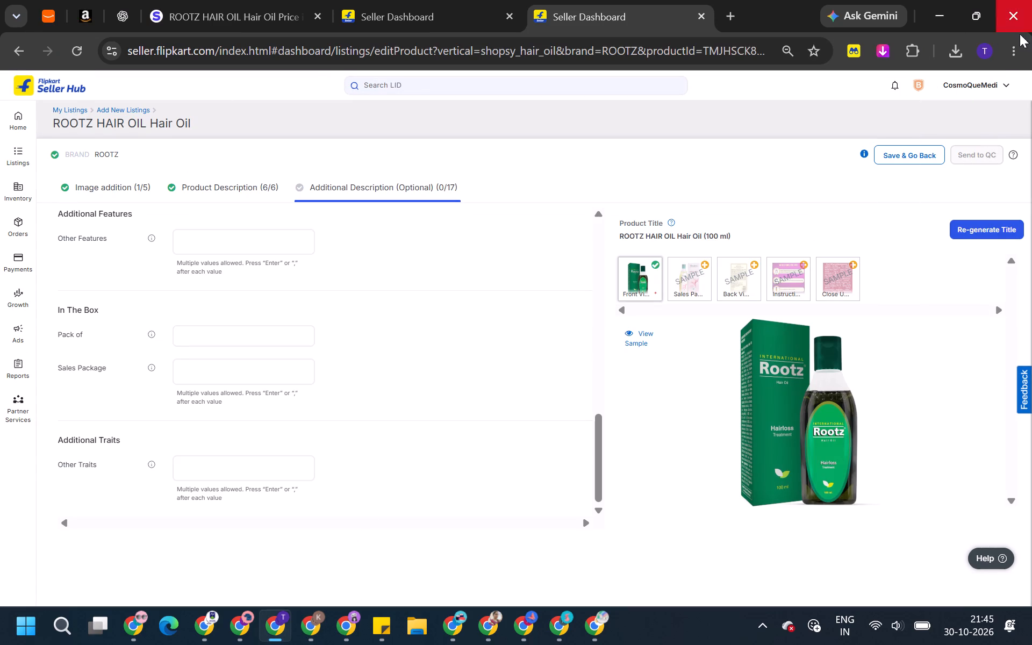
{"action": "left_click", "coordinate": [707, 17]}
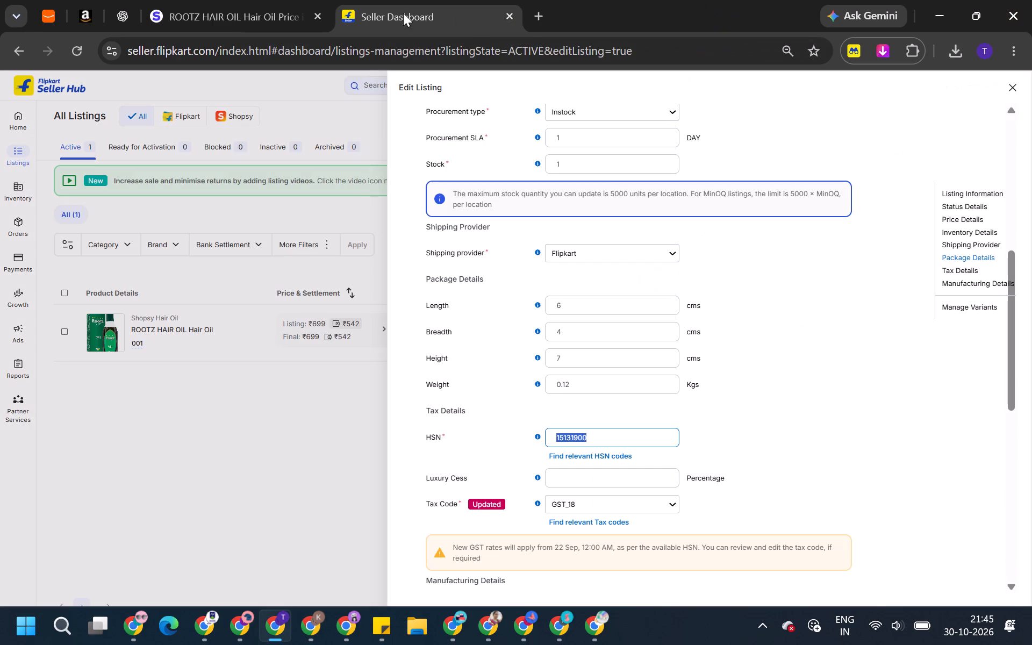
{"action": "left_click", "coordinate": [253, 0]}
{"action": "left_click", "coordinate": [313, 21]}
Switch to the SankalpEZone seller account, refresh its active listings and look through the Glam-spray-mop results.
{"action": "left_click", "coordinate": [321, 628]}
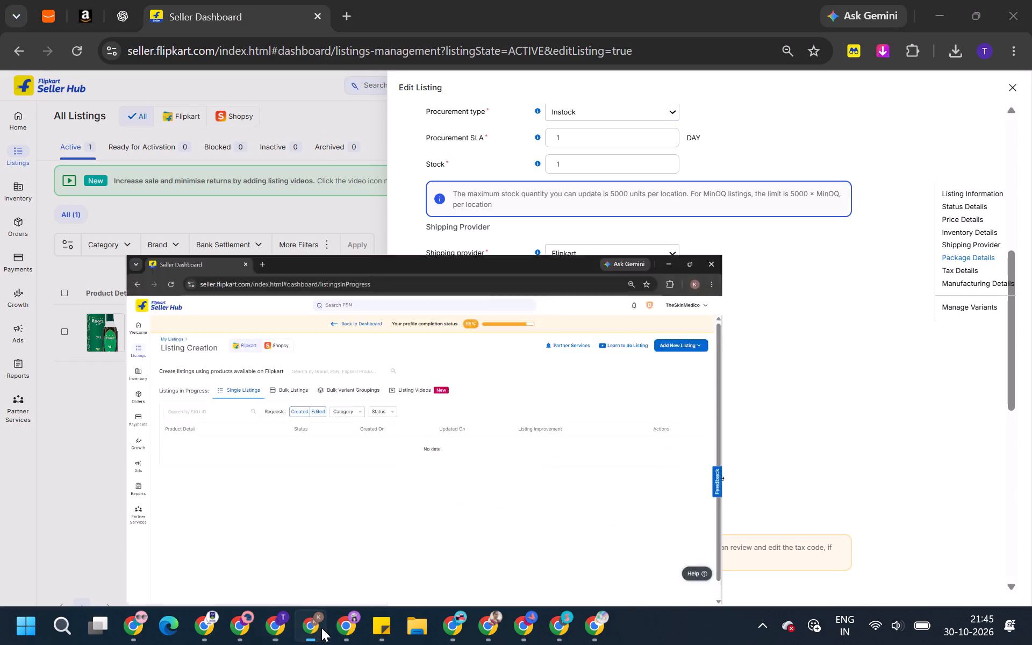
{"action": "left_click", "coordinate": [447, 633]}
{"action": "key", "text": "ctrl+r"}
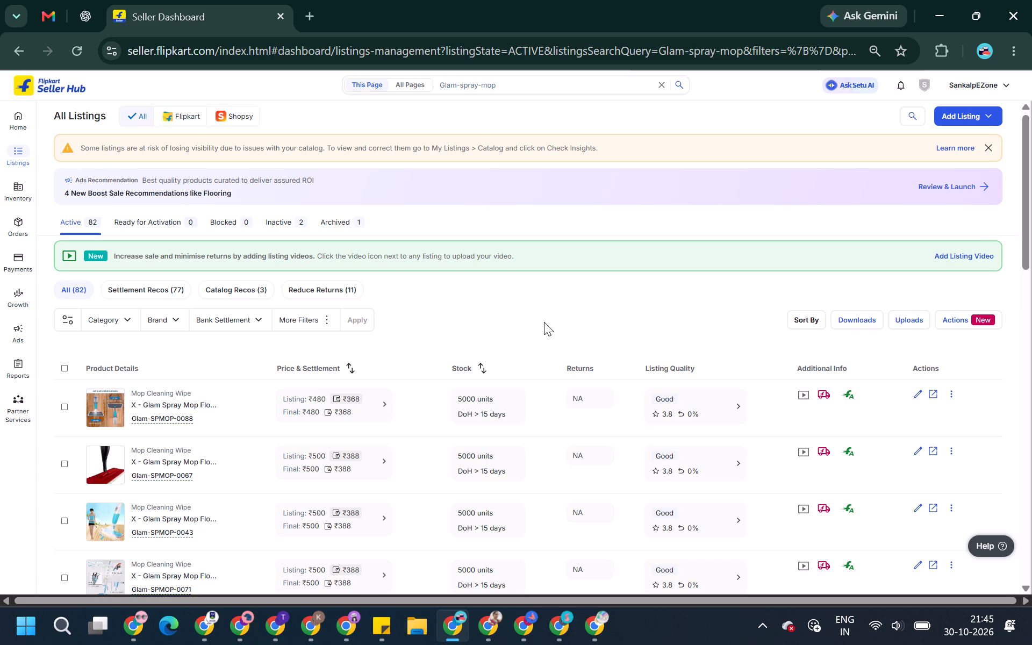
{"action": "scroll", "coordinate": [501, 359], "scroll_direction": "down", "scroll_amount": 2}
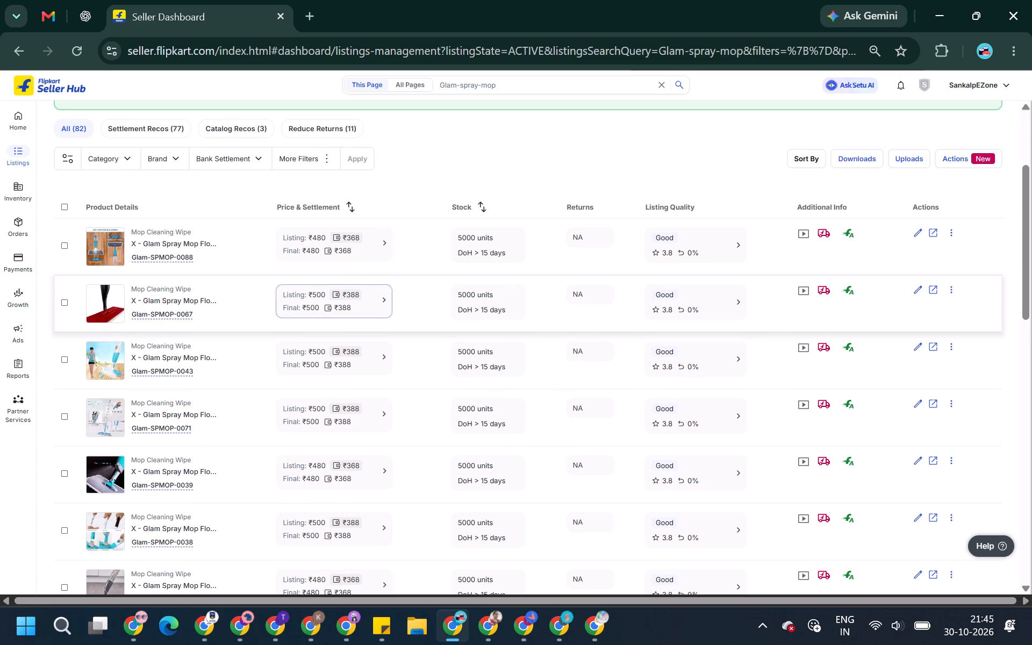
{"action": "scroll", "coordinate": [333, 289], "scroll_direction": "down", "scroll_amount": 5}
{"action": "scroll", "coordinate": [259, 467], "scroll_direction": "down", "scroll_amount": 5}
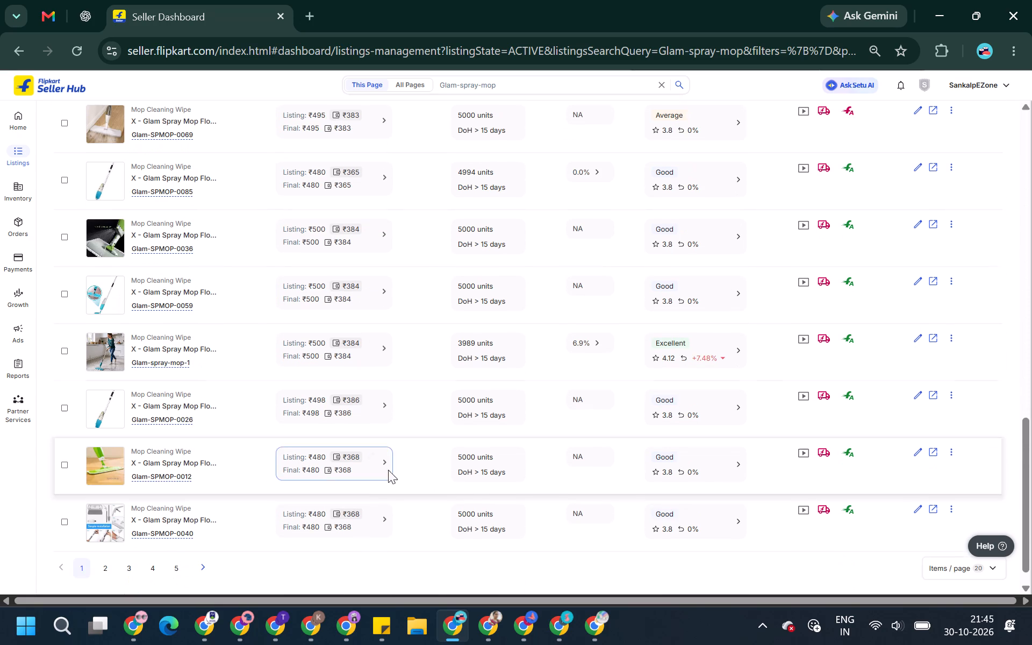
{"action": "scroll", "coordinate": [277, 66], "scroll_direction": "up", "scroll_amount": 5}
{"action": "scroll", "coordinate": [124, 191], "scroll_direction": "up", "scroll_amount": 3}
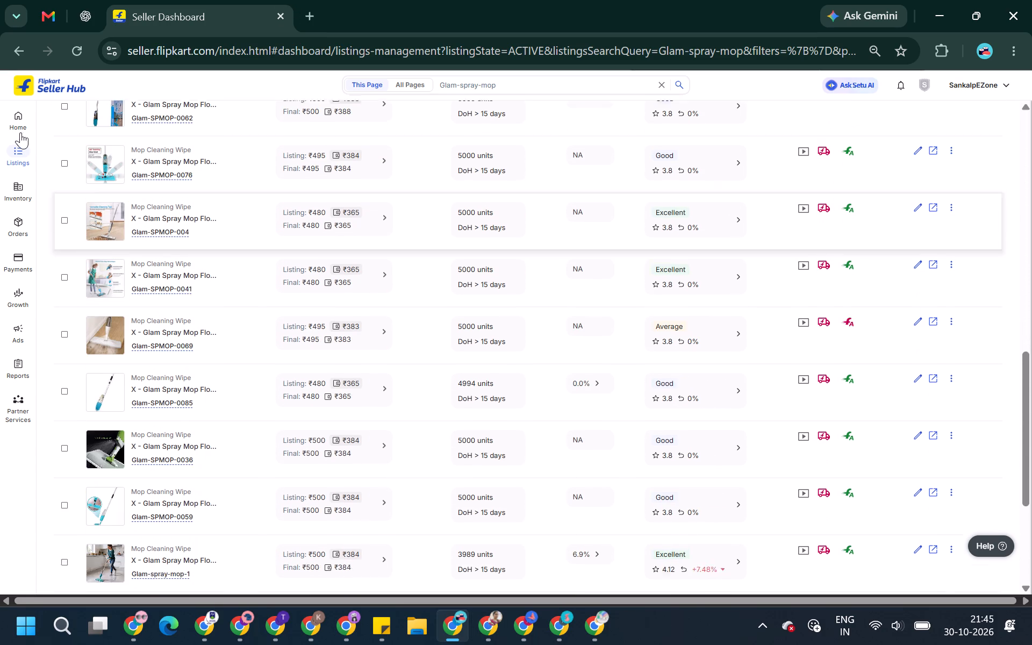
Open the growth sales insights for SankalpEZone and MEETONLINEZONE, and view today's sales in SankalpEZone.
{"action": "left_click", "coordinate": [17, 296]}
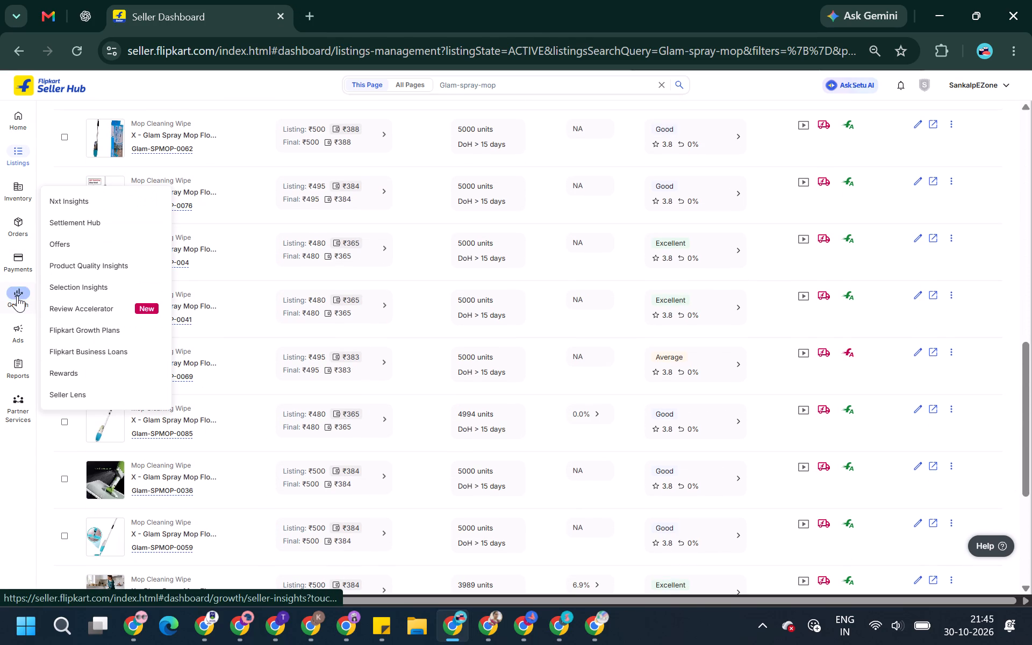
{"action": "left_click", "coordinate": [483, 627]}
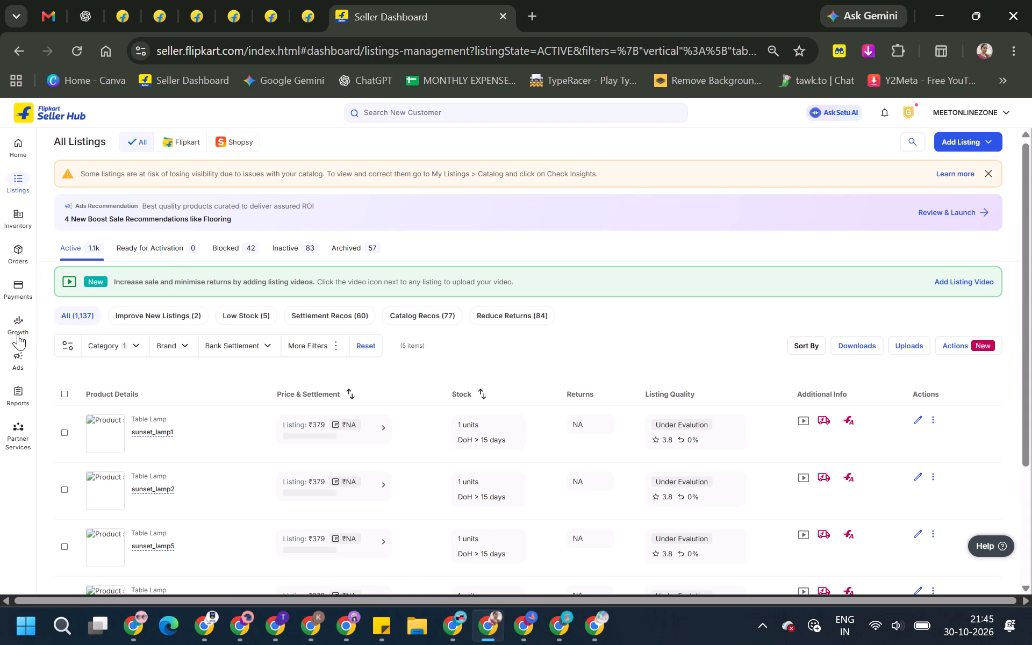
{"action": "left_click", "coordinate": [18, 334]}
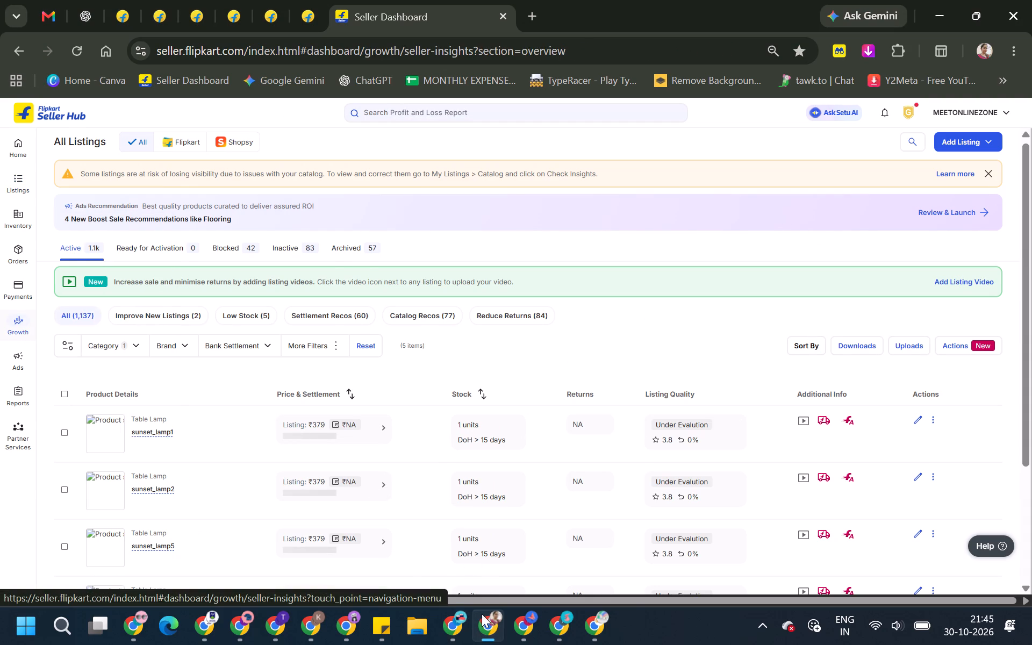
{"action": "left_click", "coordinate": [460, 637]}
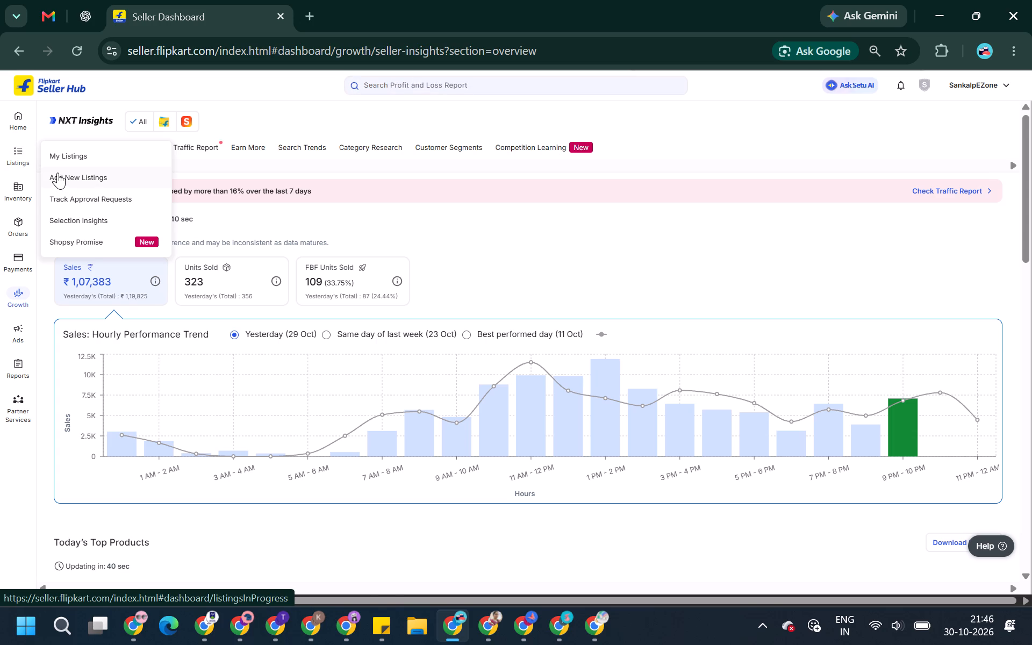
Open SankalpEZone's approval requests and expand the full comment on the X - Glam Mop Cleaning Wipe request.
{"action": "left_click", "coordinate": [12, 156]}
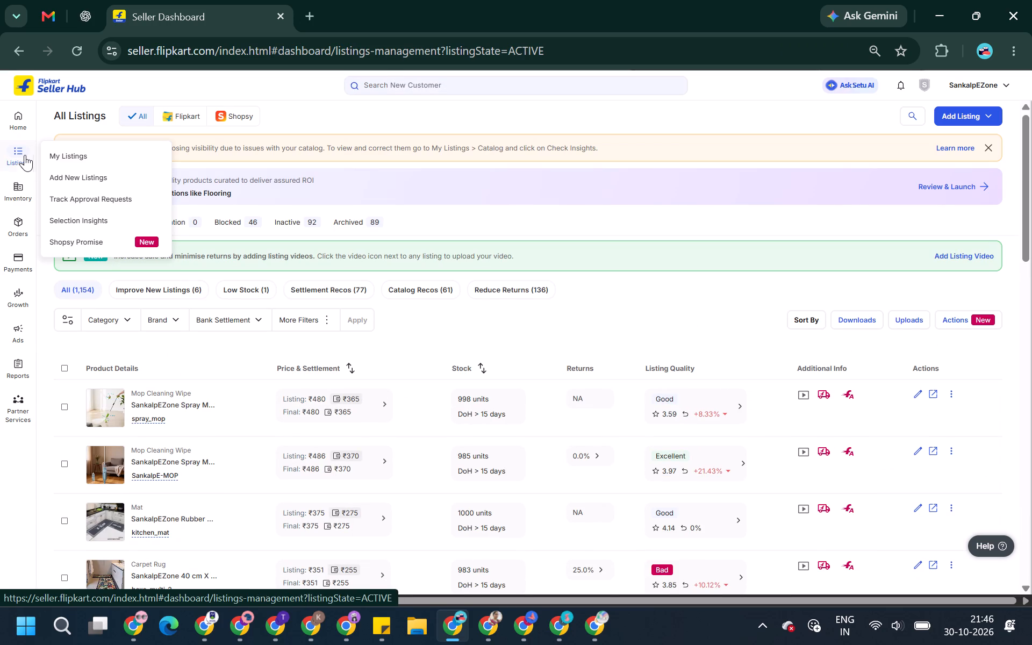
{"action": "left_click", "coordinate": [17, 127]}
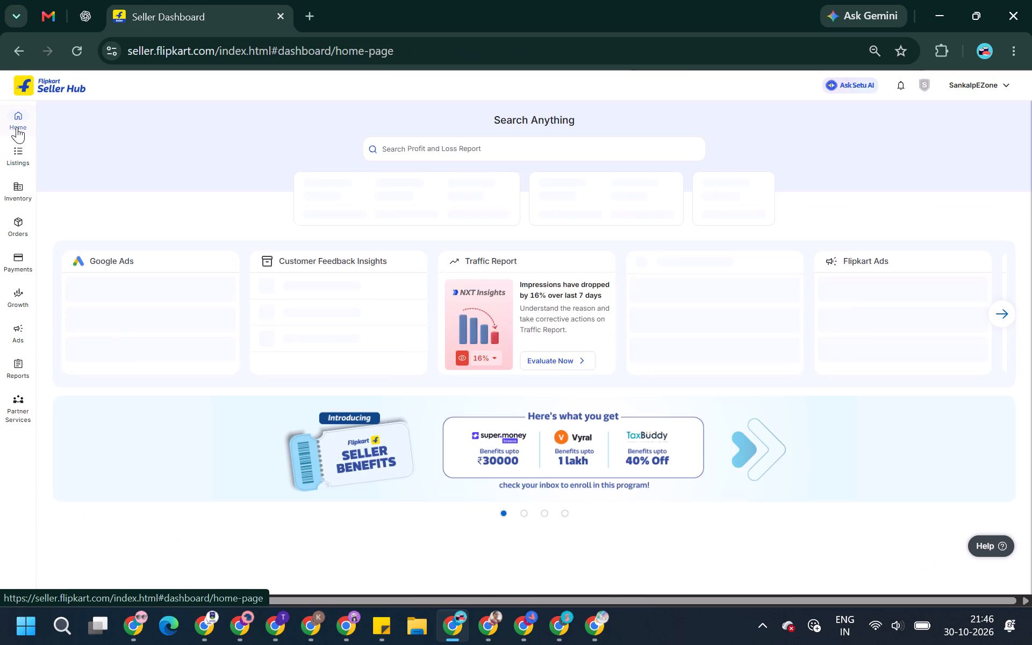
{"action": "left_click", "coordinate": [94, 200]}
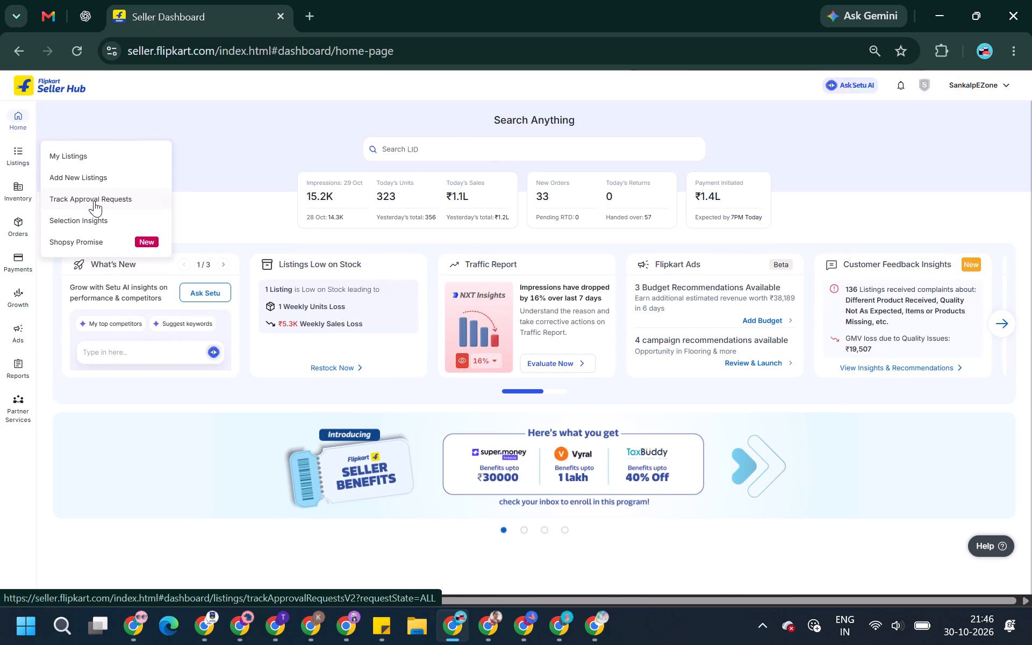
{"action": "left_click", "coordinate": [429, 216]}
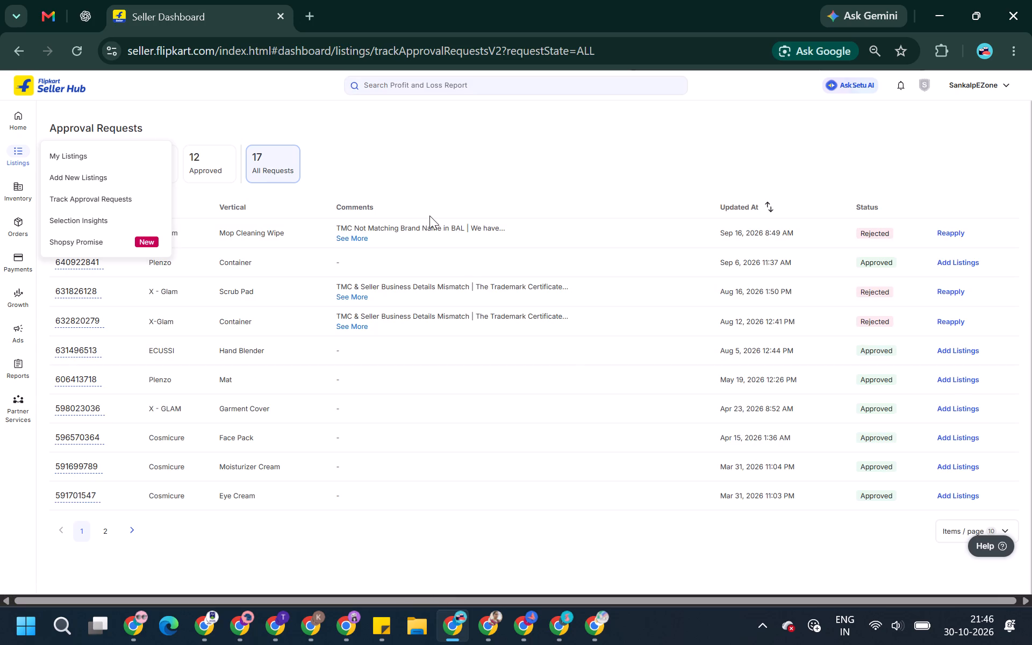
{"action": "left_click", "coordinate": [357, 239]}
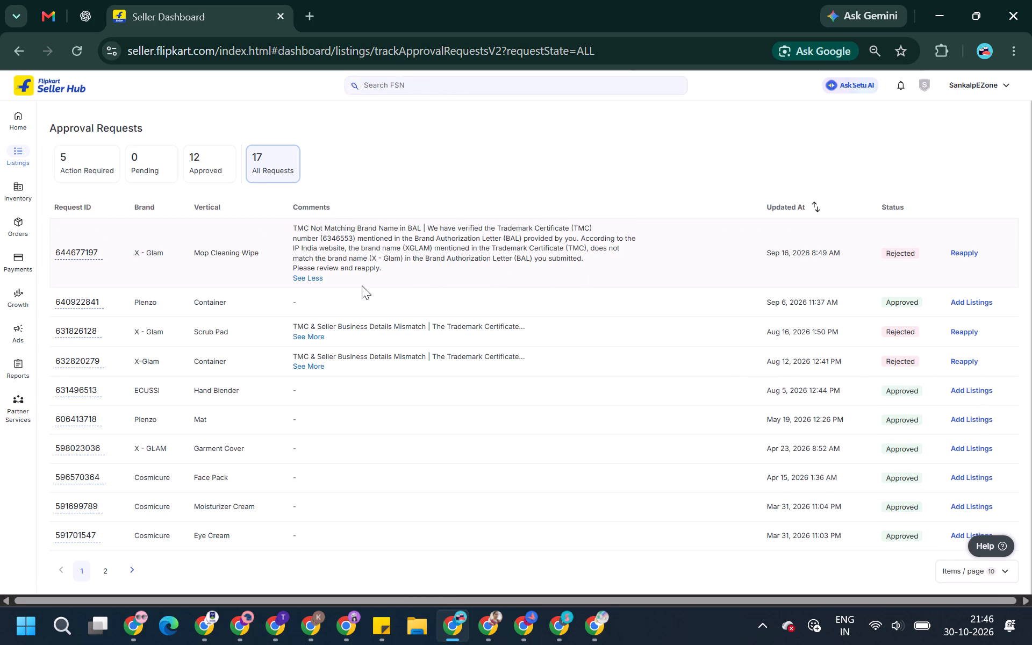
Open and refresh SankalpEZone's seller tier page to examine its tier criteria.
{"action": "left_click", "coordinate": [929, 86]}
{"action": "left_click", "coordinate": [82, 48]}
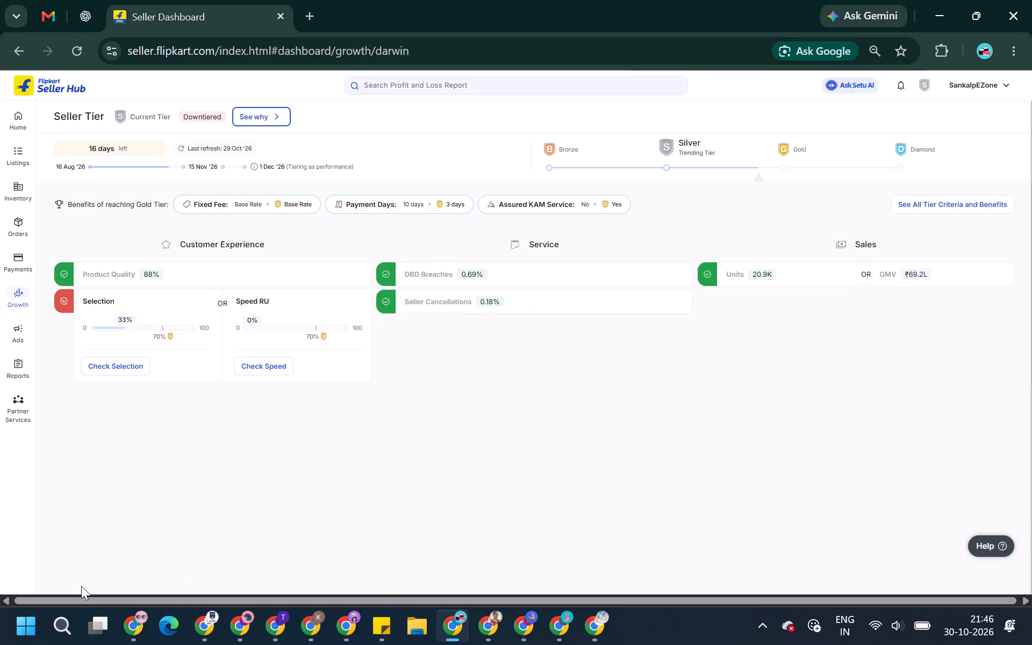
{"action": "left_click", "coordinate": [76, 51]}
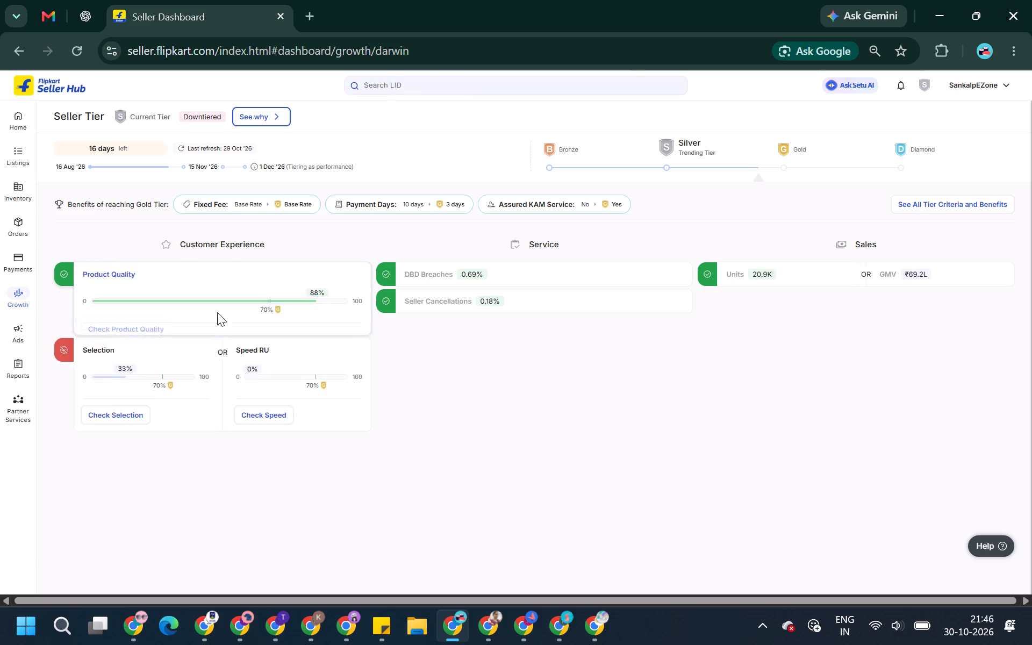
{"action": "left_click", "coordinate": [87, 48]}
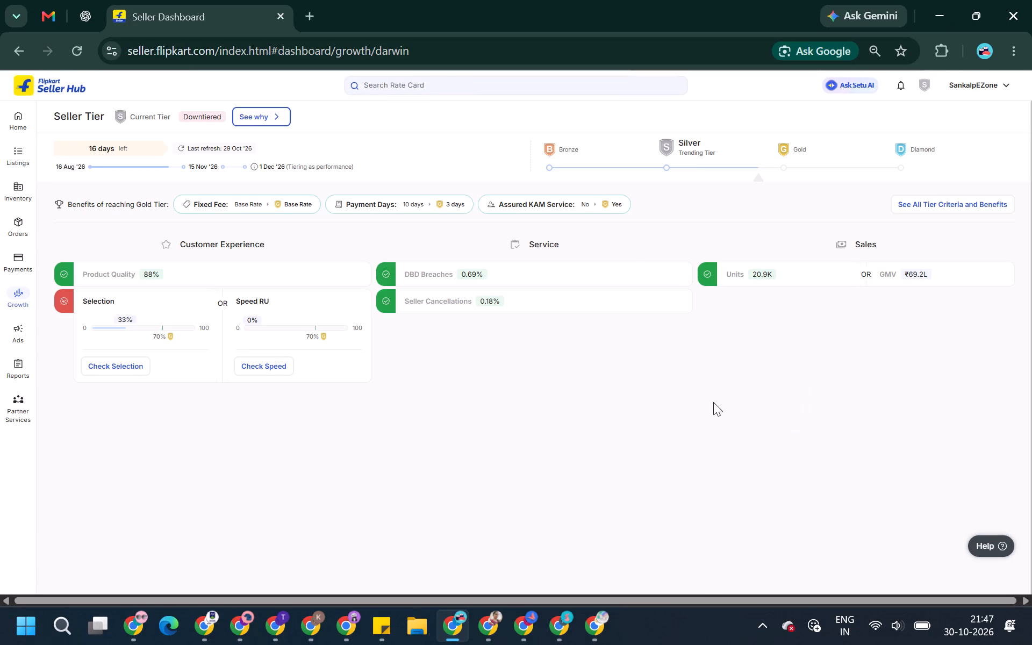
View MEETONLINEZONE's sales insights, then open and refresh its seller tier page to compare with SankalpEZone.
{"action": "left_click", "coordinate": [500, 617]}
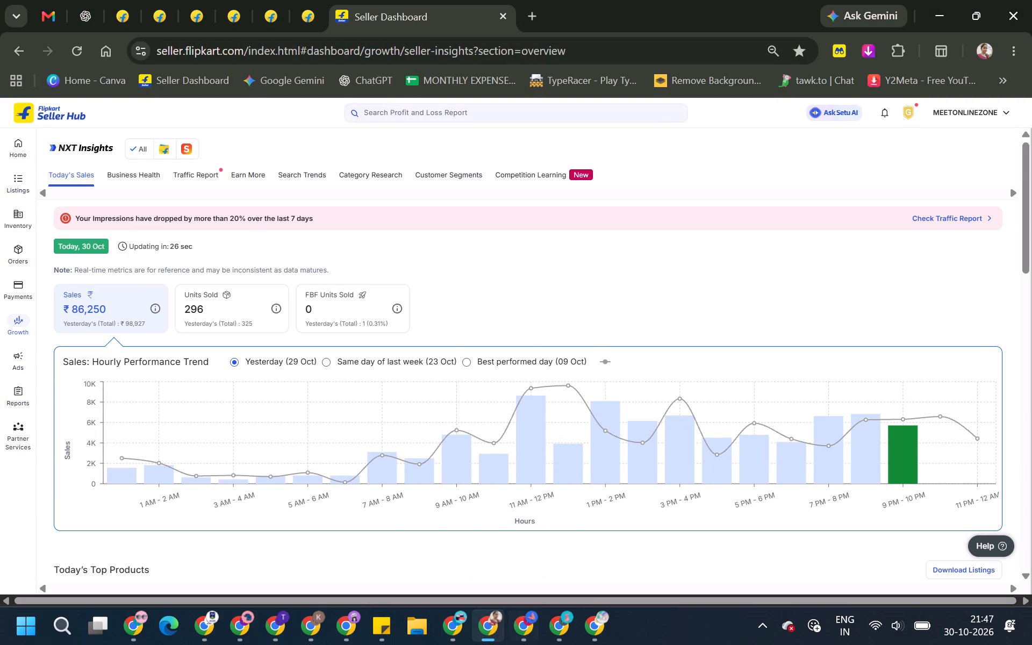
{"action": "left_click", "coordinate": [521, 628]}
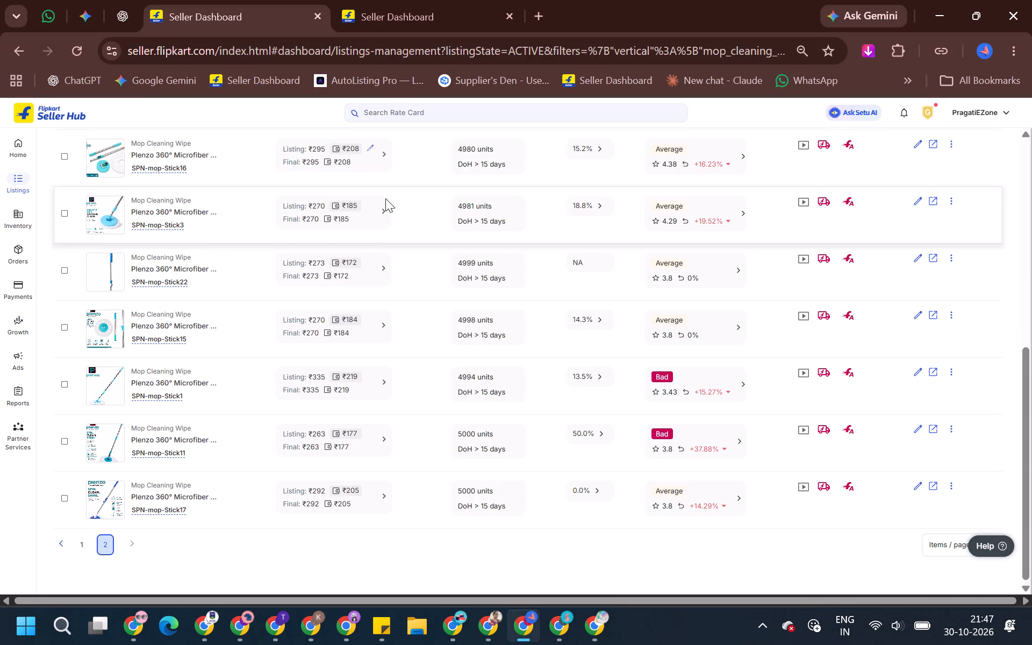
{"action": "scroll", "coordinate": [391, 201], "scroll_direction": "up", "scroll_amount": 10}
{"action": "left_click", "coordinate": [477, 628]}
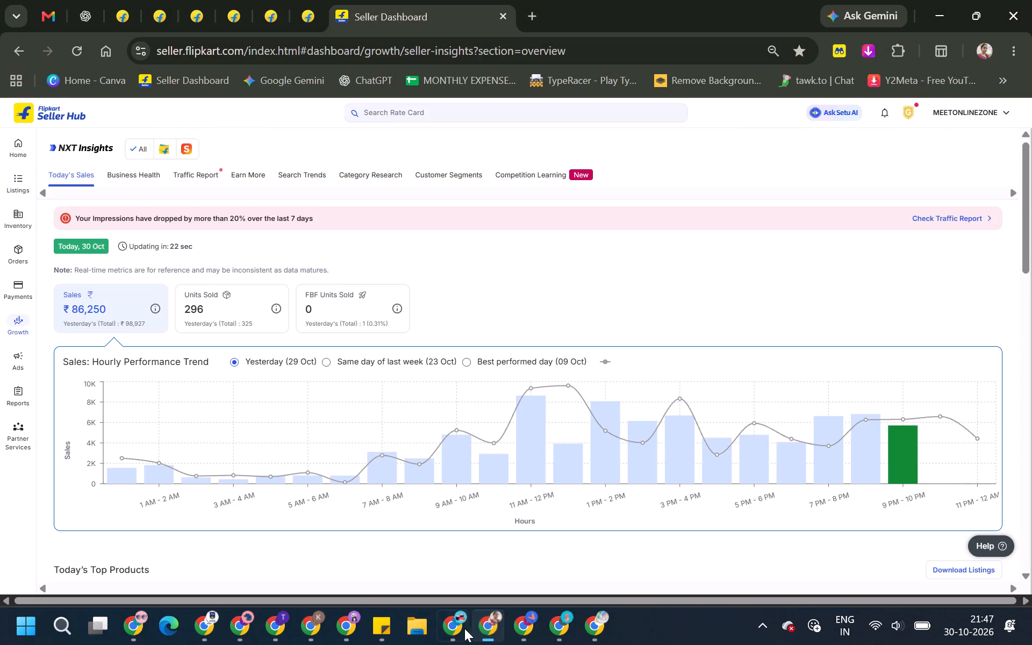
{"action": "left_click", "coordinate": [462, 627]}
{"action": "left_click", "coordinate": [479, 628]}
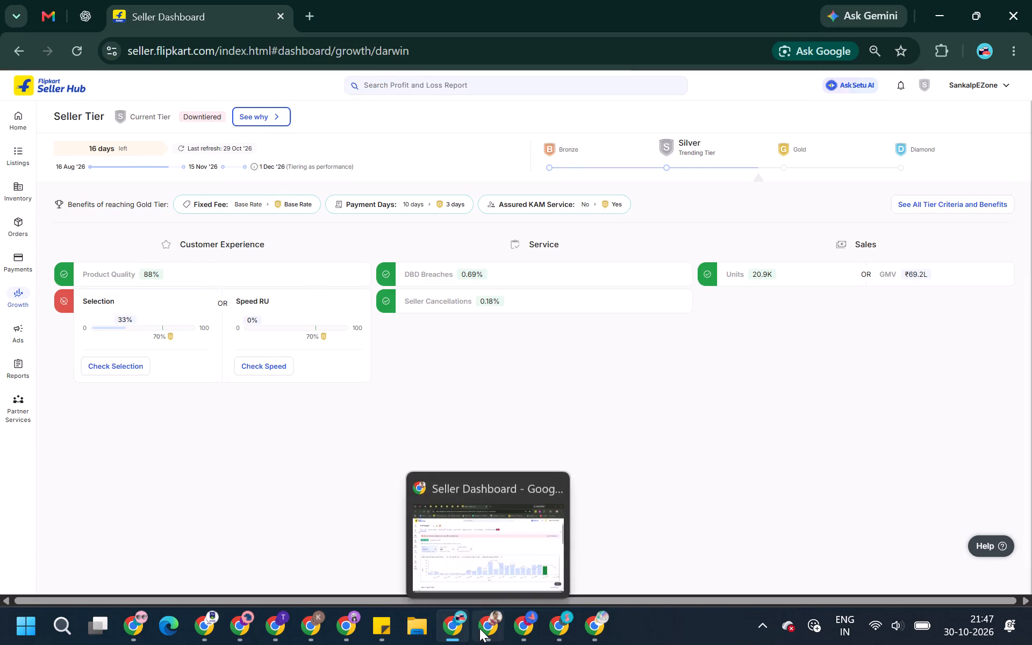
{"action": "left_click", "coordinate": [909, 115]}
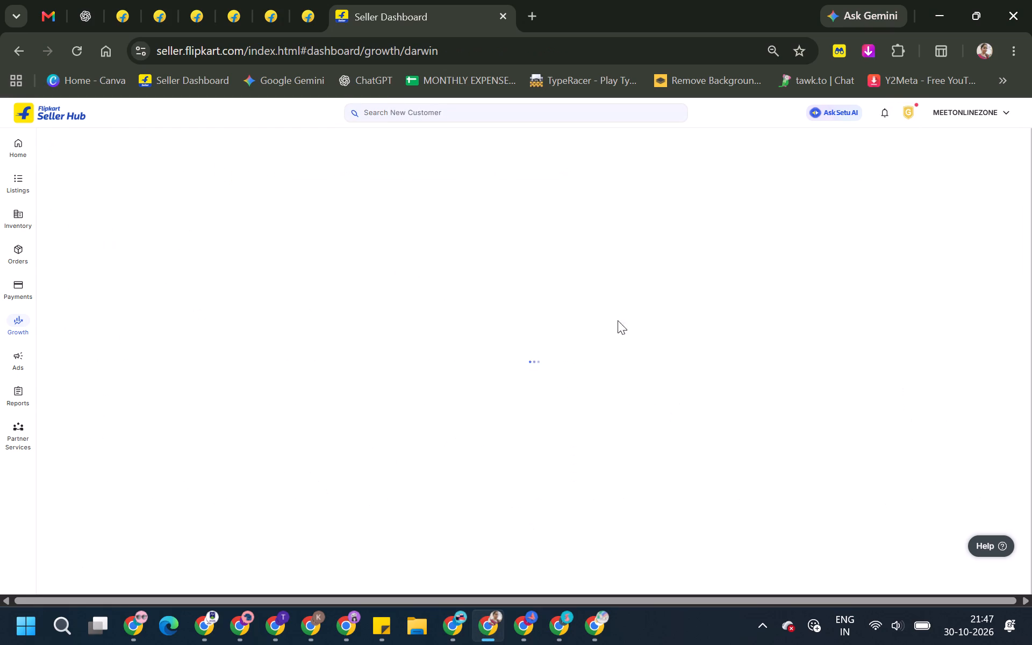
{"action": "left_click", "coordinate": [81, 47]}
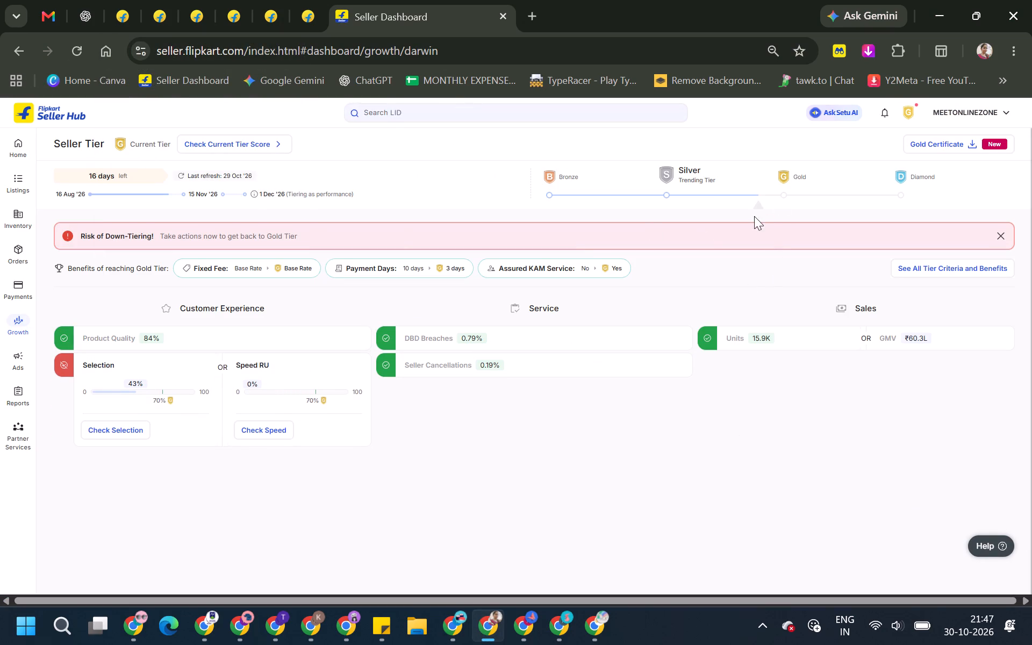
Switch to the PragatiEZone account and open and refresh its seller tier page.
{"action": "left_click", "coordinate": [532, 625]}
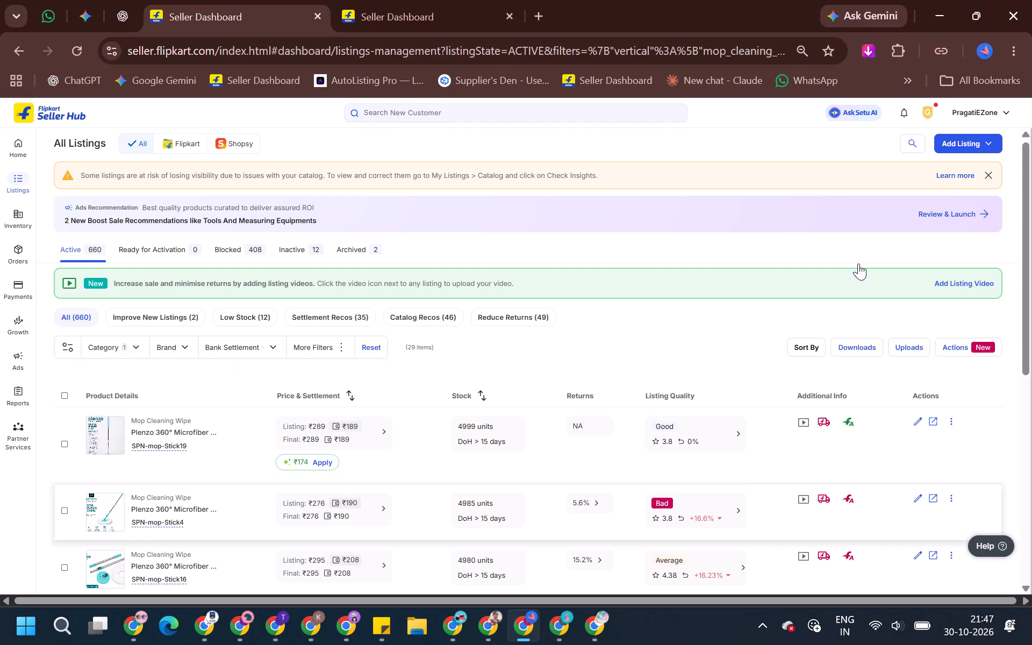
{"action": "left_click", "coordinate": [927, 109]}
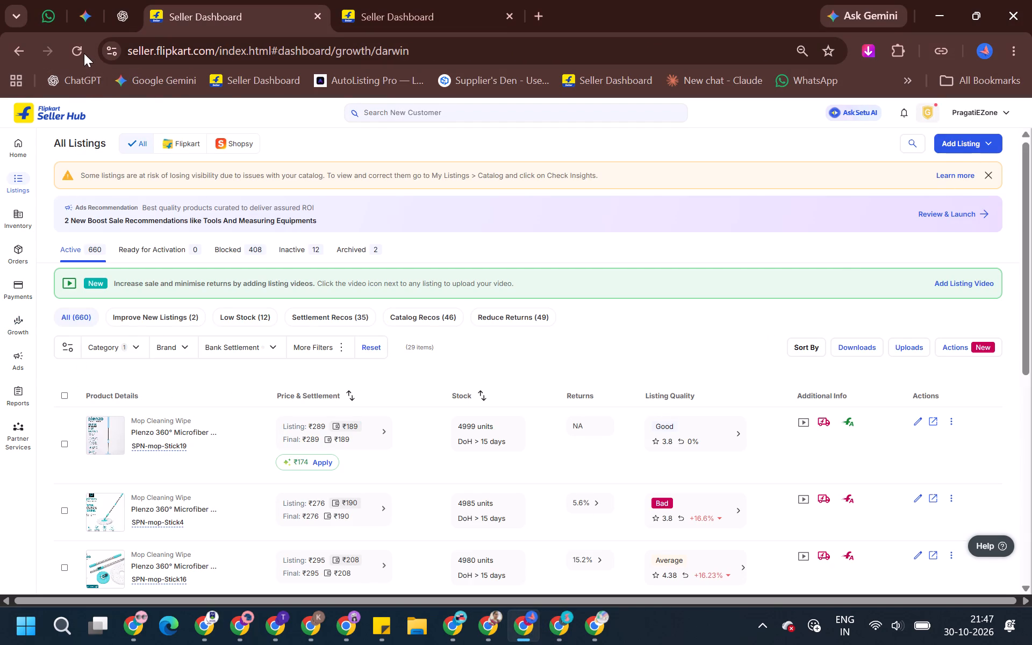
{"action": "left_click", "coordinate": [81, 52]}
Bring up PragatiEZone's ads campaigns page and move its tab ahead of the seller tier tab.
{"action": "left_click", "coordinate": [418, 0]}
{"action": "left_click_drag", "start_coordinate": [439, 0], "coordinate": [261, 0]}
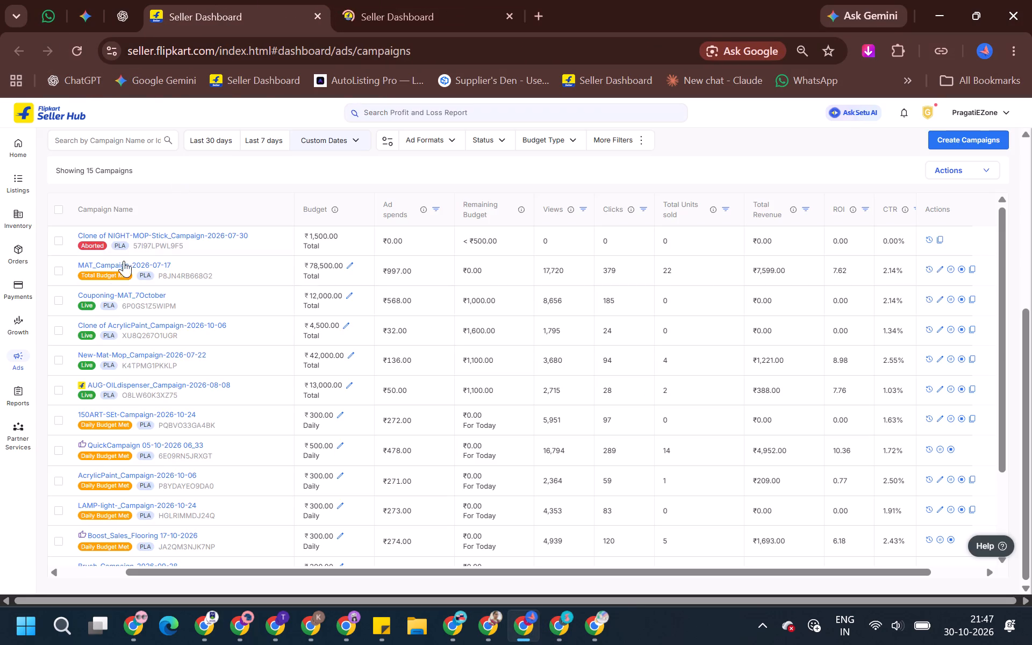
View PragatiEZone's sales insights, then return to its seller tier page and refresh it.
{"action": "left_click", "coordinate": [20, 328]}
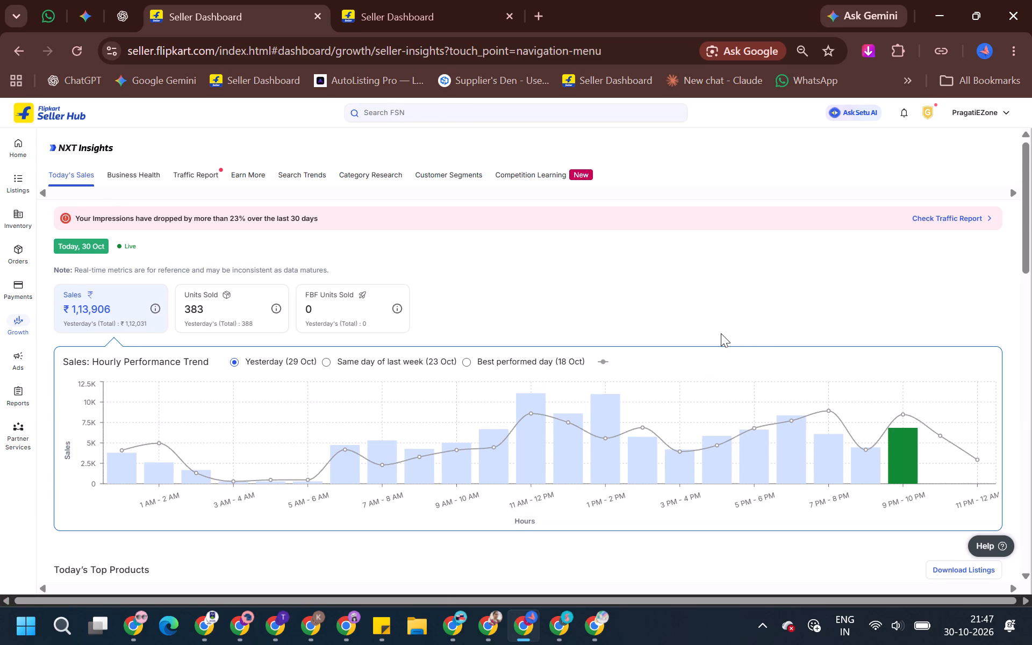
{"action": "left_click", "coordinate": [495, 0]}
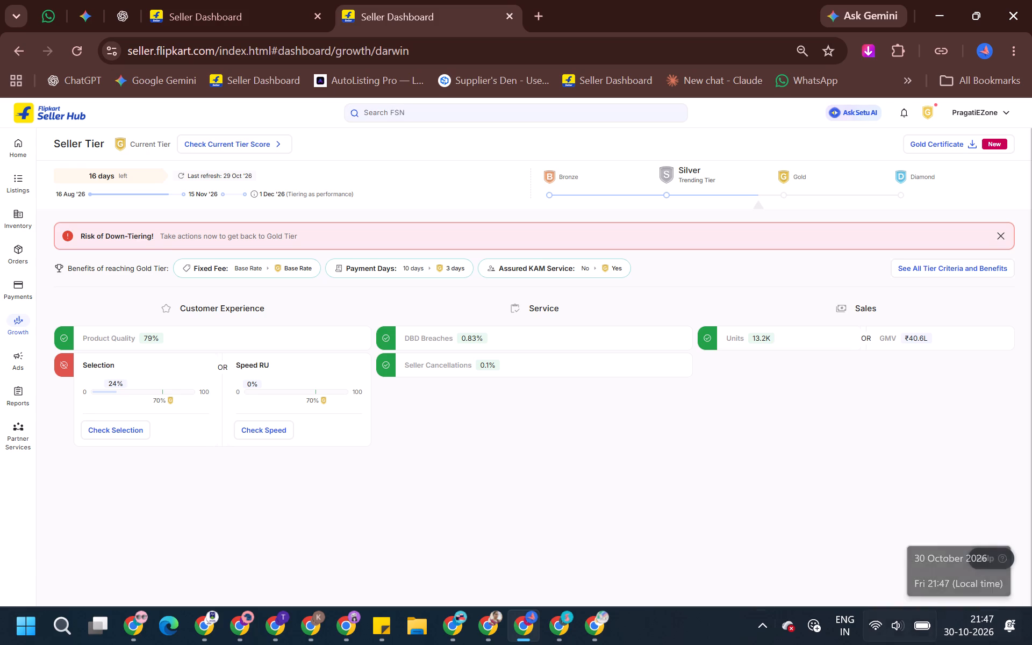
{"action": "left_click", "coordinate": [78, 54]}
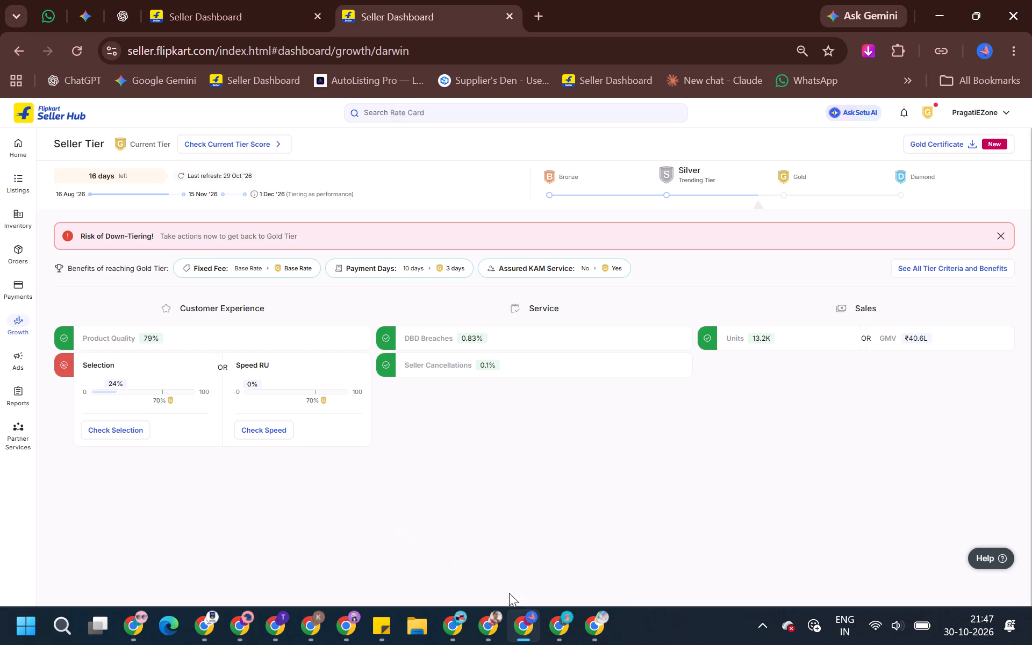
Switch to the ROHANCART account, open its sales insights in place of the ads campaigns, and move the home tab after it.
{"action": "left_click", "coordinate": [562, 637]}
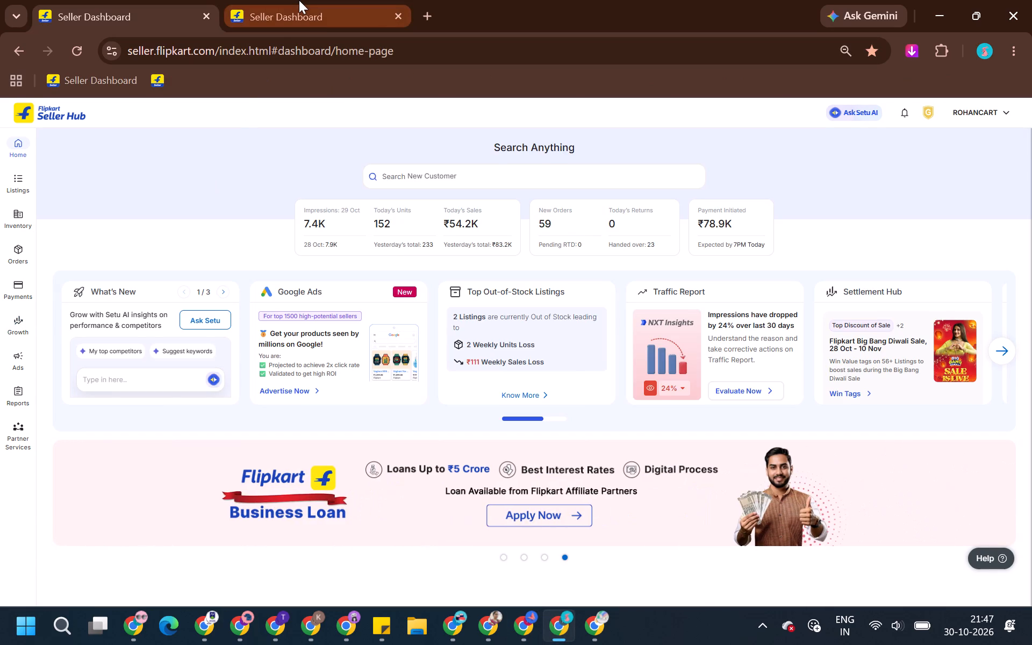
{"action": "left_click", "coordinate": [299, 0]}
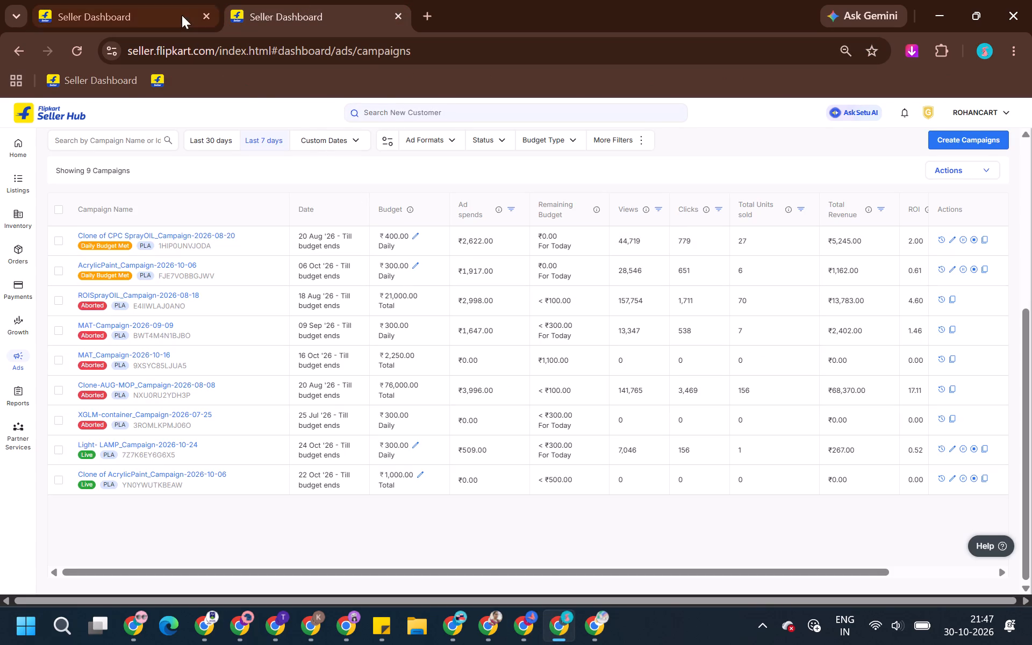
{"action": "left_click", "coordinate": [23, 334]}
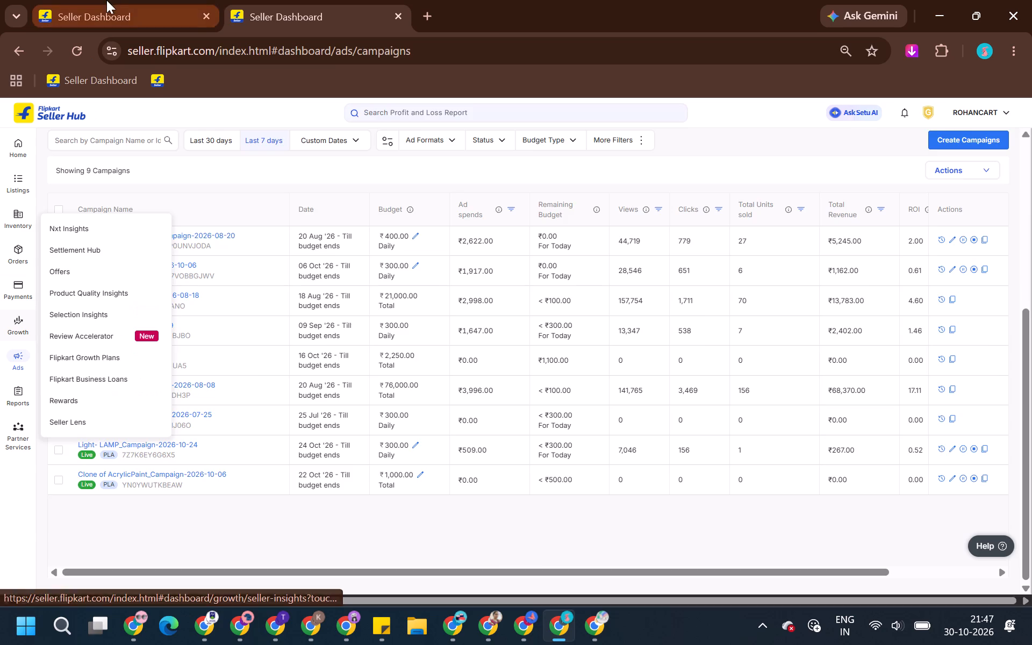
{"action": "left_click", "coordinate": [106, 0]}
{"action": "left_click_drag", "start_coordinate": [111, 0], "coordinate": [268, 0]}
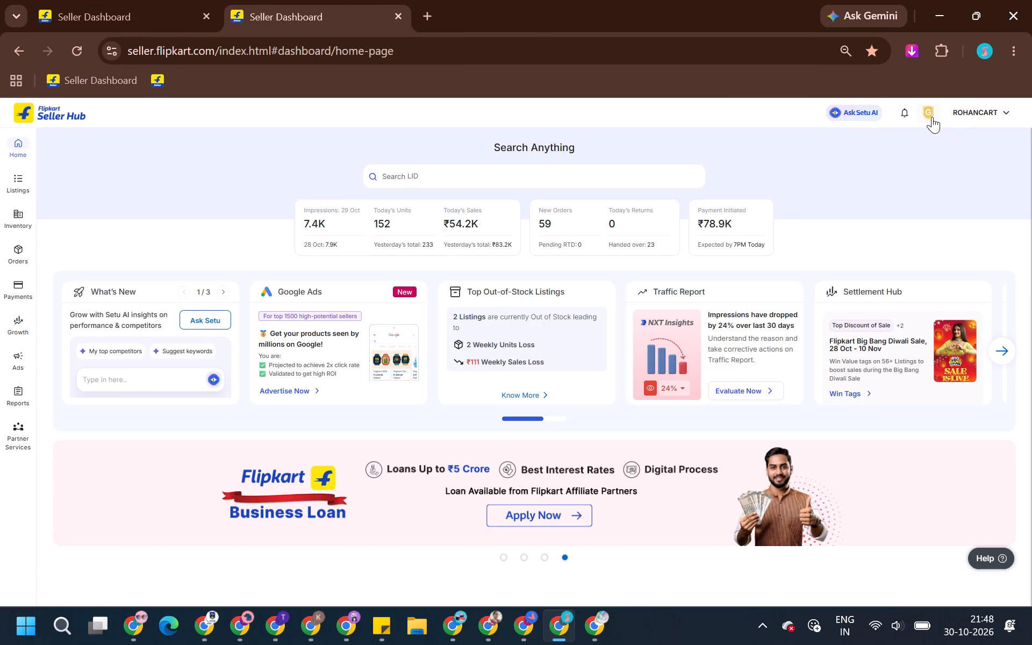
Open ROHANCART's seller tier page from its home page, then reload the sales insights page to view today's sales.
{"action": "left_click", "coordinate": [932, 117]}
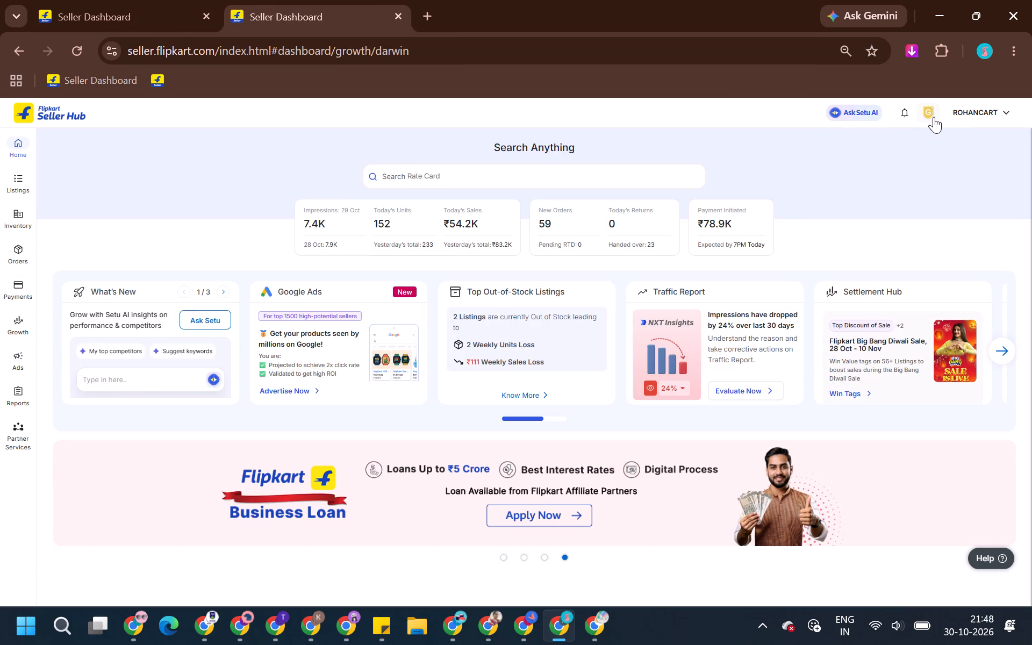
{"action": "left_click", "coordinate": [934, 117]}
{"action": "left_click", "coordinate": [925, 111]}
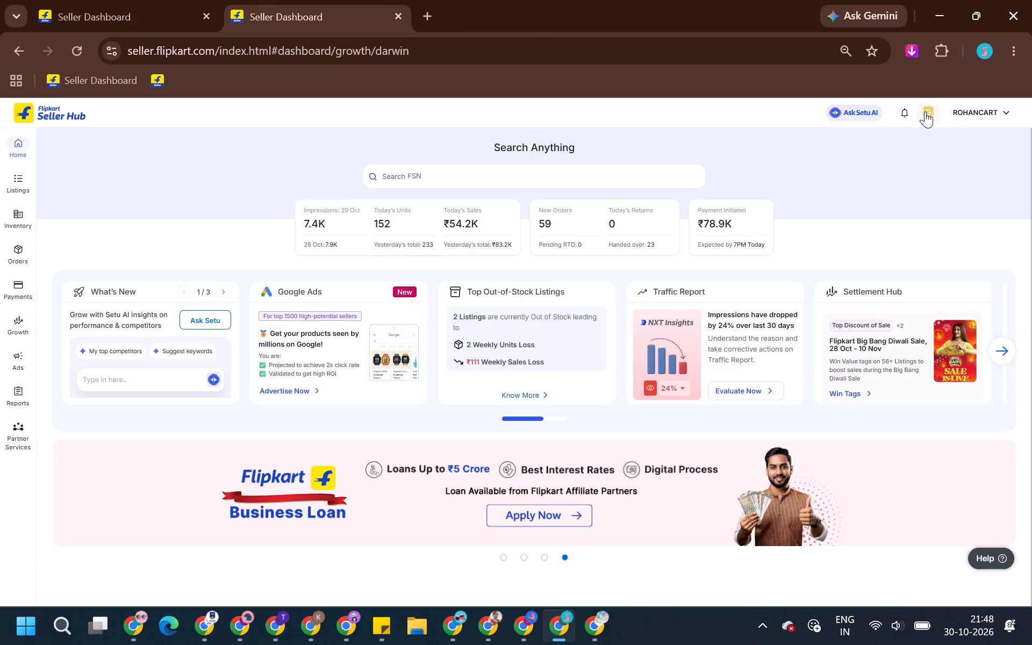
{"action": "left_click", "coordinate": [925, 111]}
{"action": "triple_click", "coordinate": [925, 111]}
{"action": "left_click", "coordinate": [153, 3]}
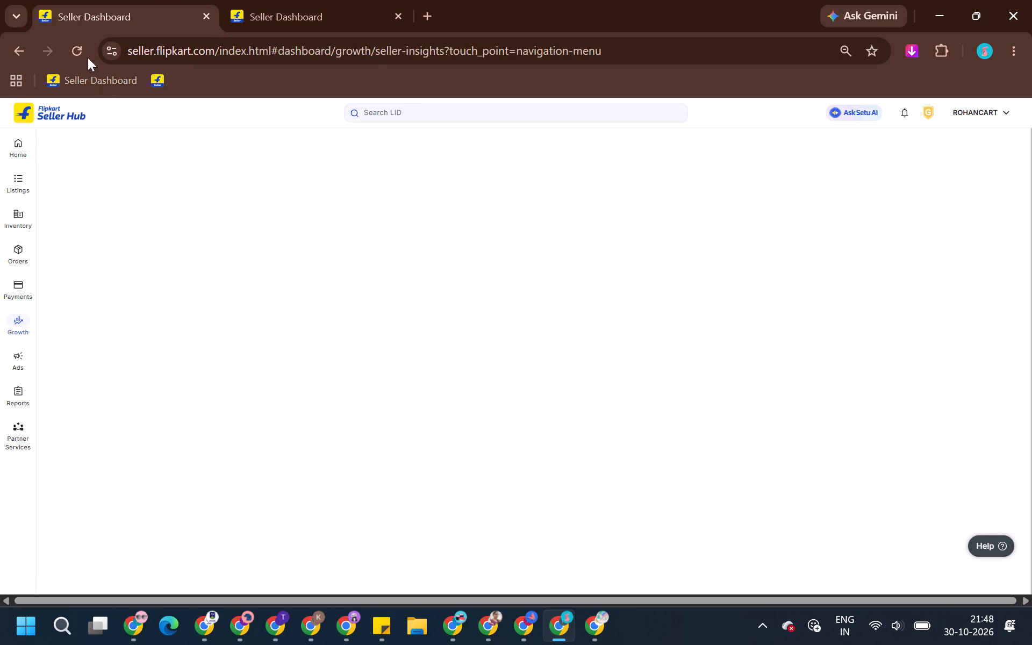
{"action": "left_click", "coordinate": [78, 55]}
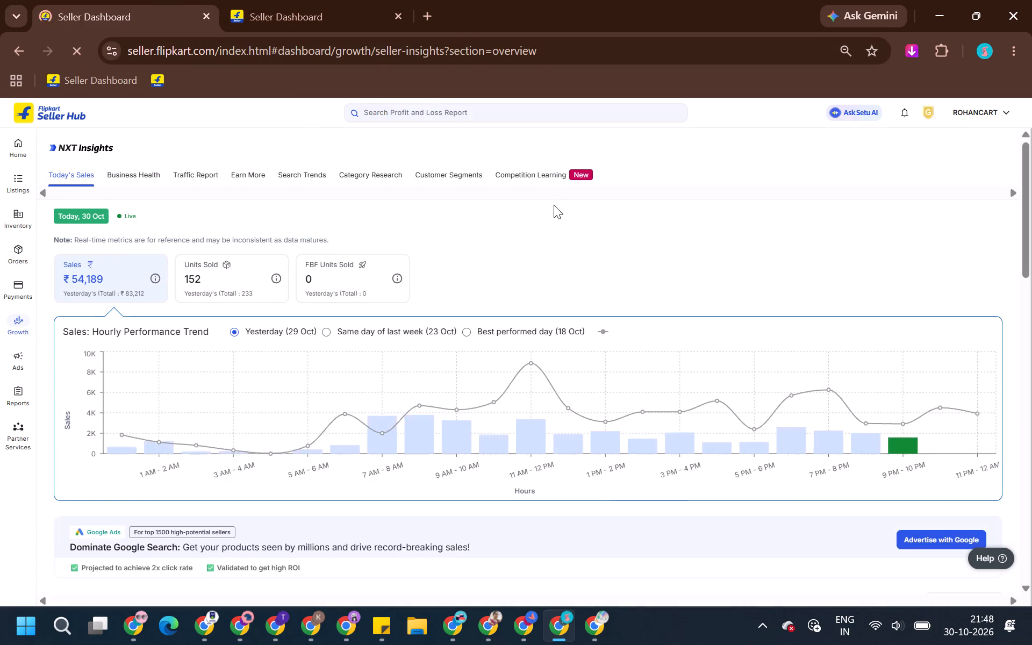
Refresh ROHANCART's seller tier page, examine its criteria, and open the seller cancellations details.
{"action": "left_click", "coordinate": [316, 0]}
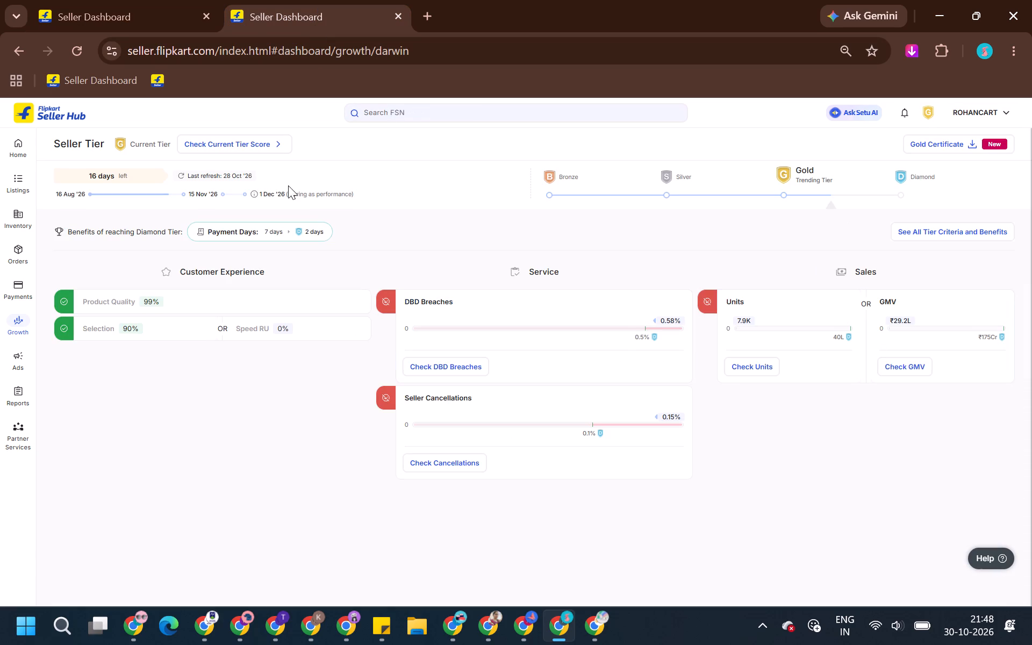
{"action": "left_click", "coordinate": [83, 53]}
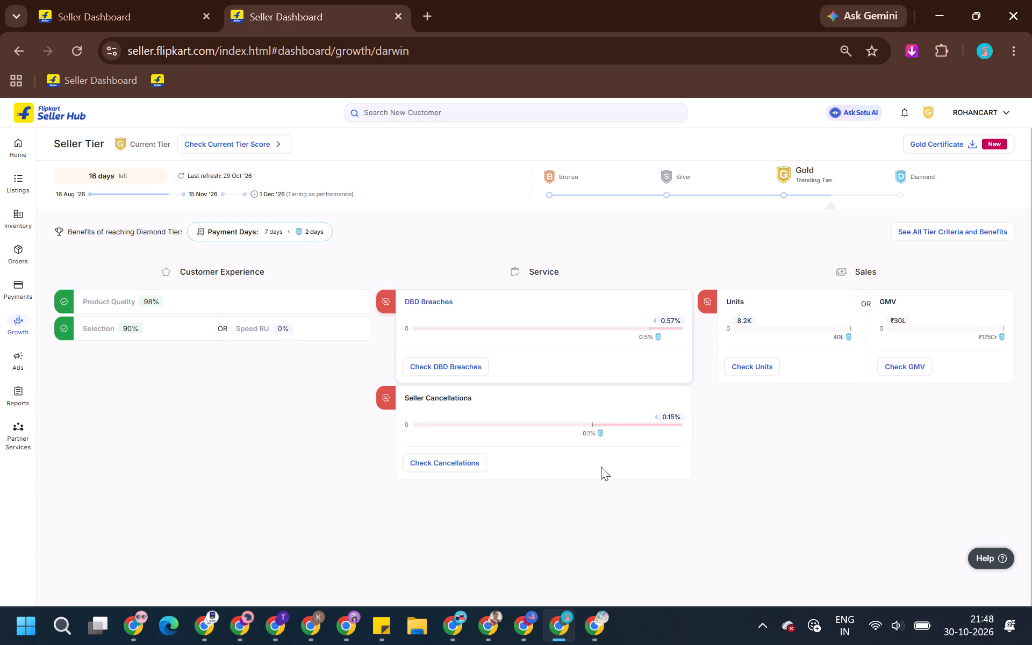
{"action": "left_click", "coordinate": [460, 463]}
Switch to the SwarnimEnterprise account and open and refresh its seller tier page.
{"action": "left_click", "coordinate": [591, 630]}
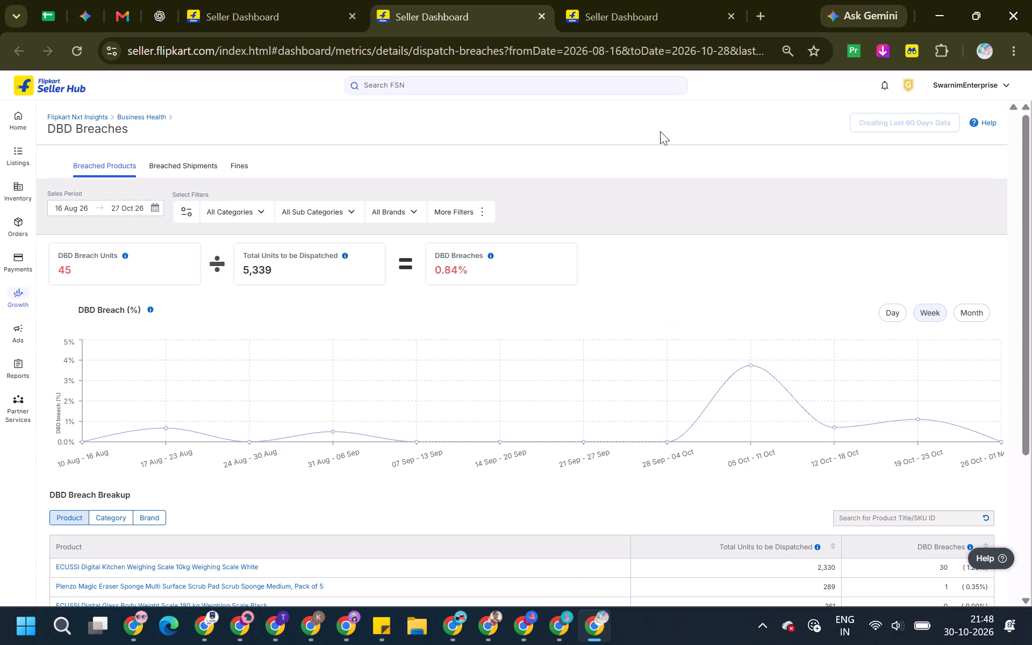
{"action": "left_click", "coordinate": [233, 6]}
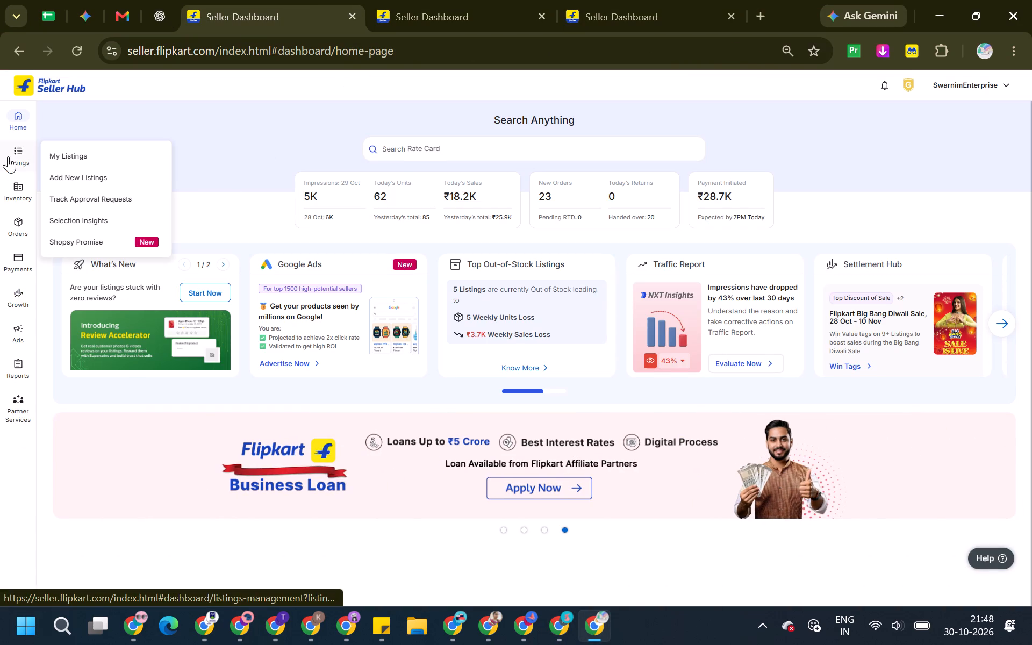
{"action": "left_click", "coordinate": [910, 85]}
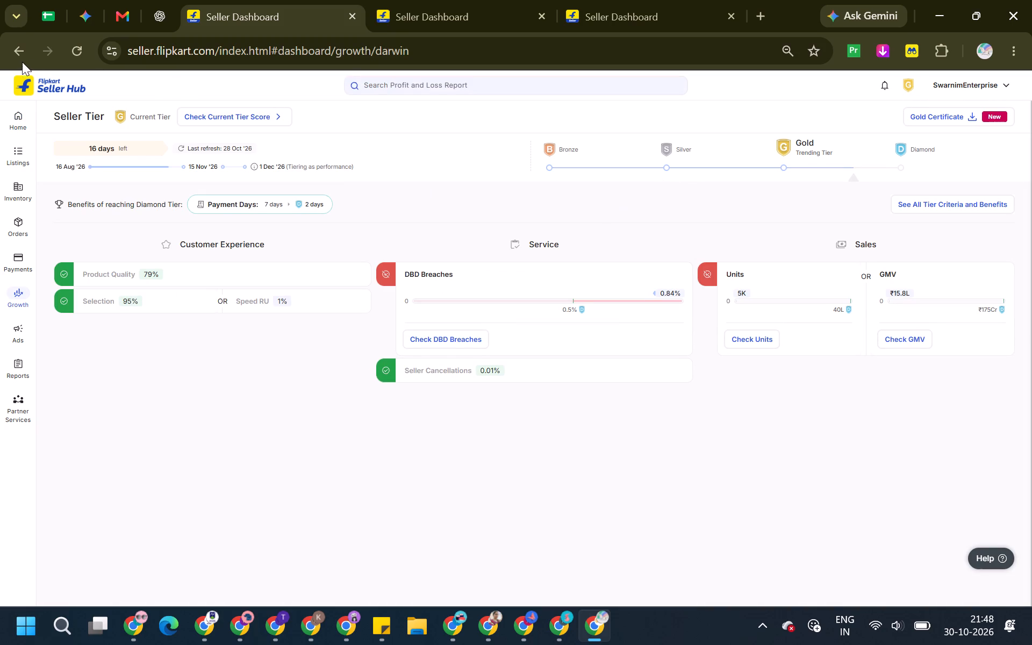
{"action": "left_click", "coordinate": [78, 49]}
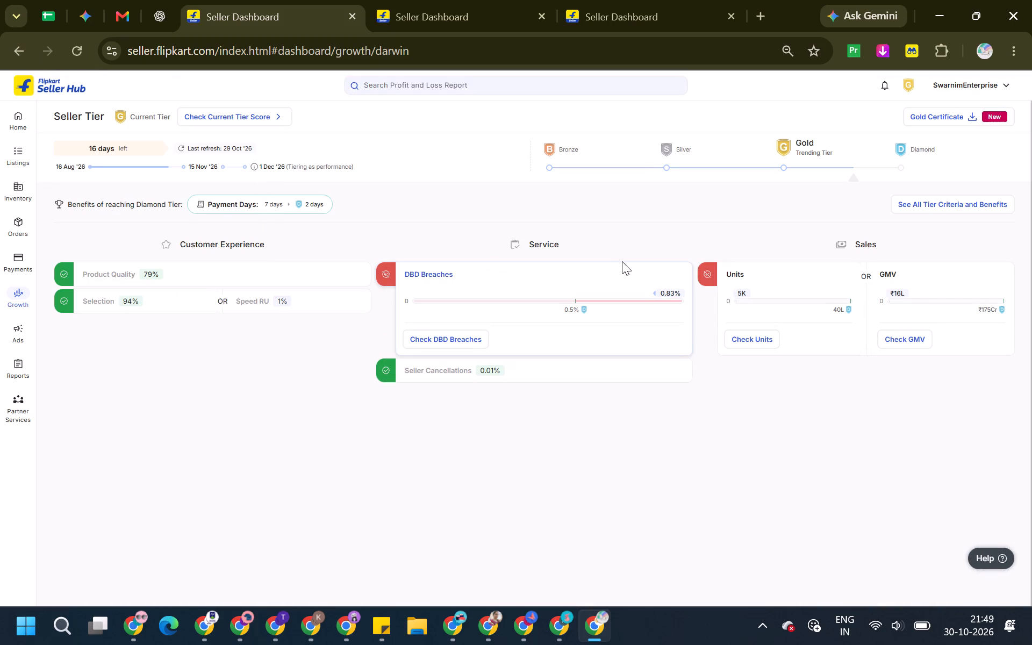
Download SwarnimEnterprise's last 90 days of DBD breach data and open the DBD Breaches workbook for editing in Excel.
{"action": "left_click", "coordinate": [639, 0]}
{"action": "left_click", "coordinate": [298, 0]}
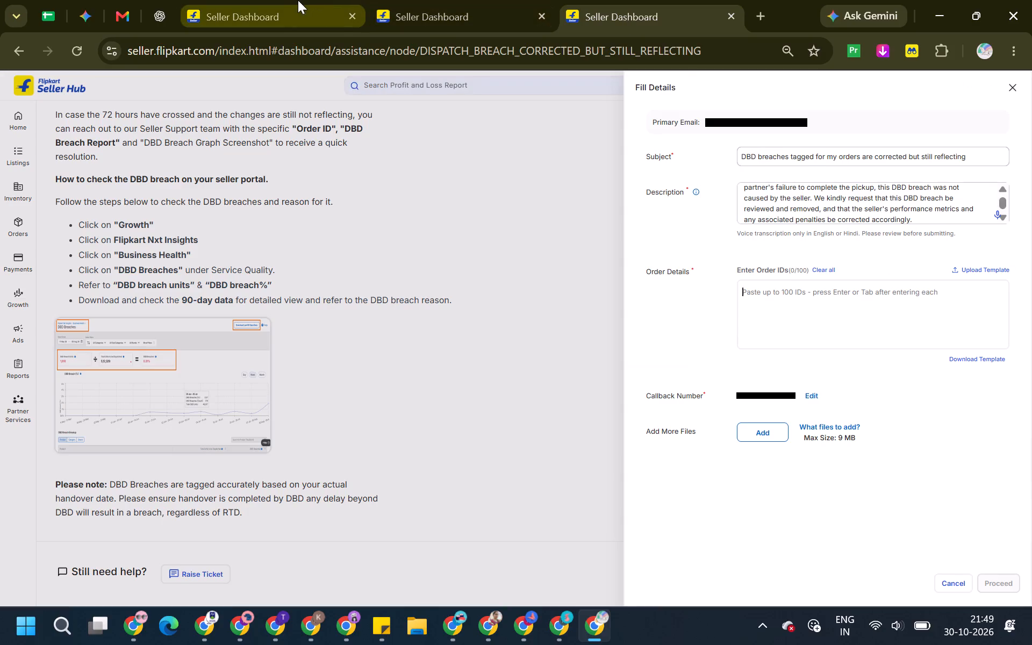
{"action": "left_click", "coordinate": [455, 3]}
{"action": "left_click", "coordinate": [918, 127]}
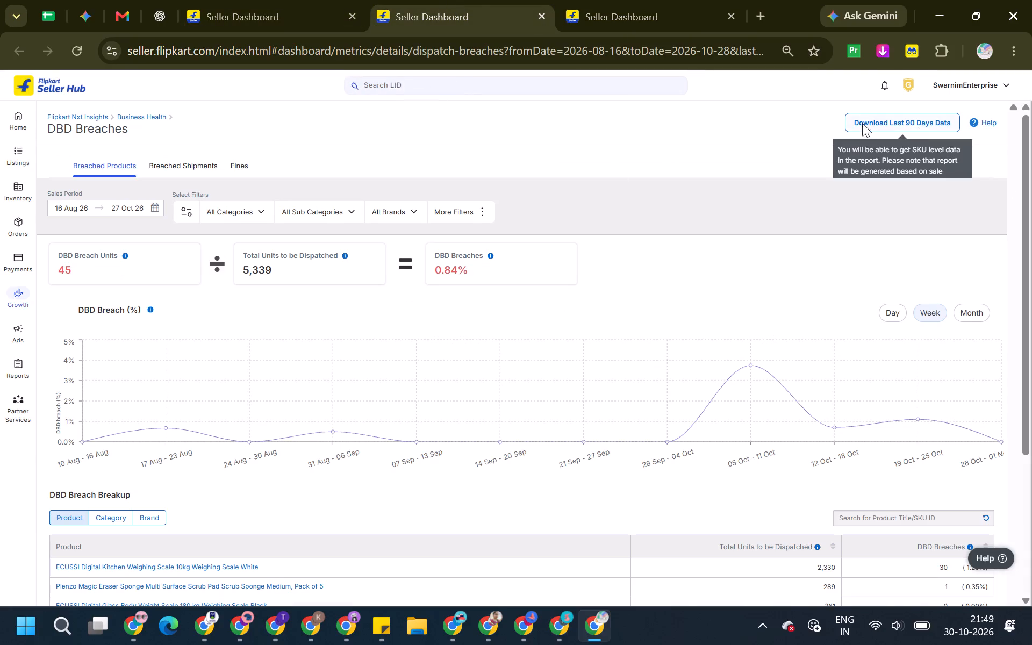
{"action": "left_click", "coordinate": [630, 0]}
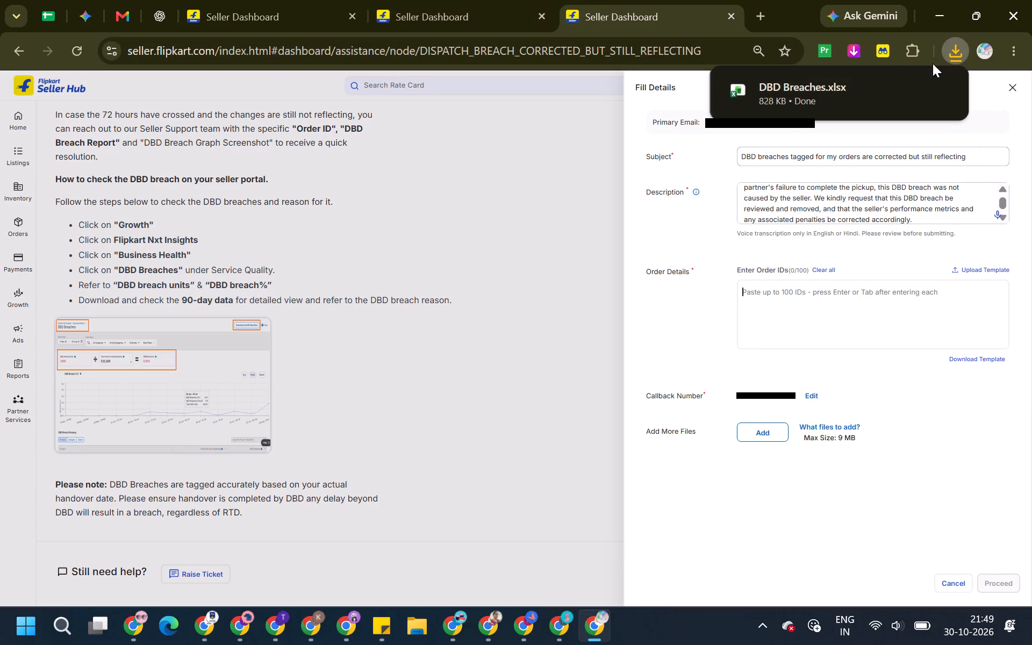
{"action": "left_click", "coordinate": [825, 96]}
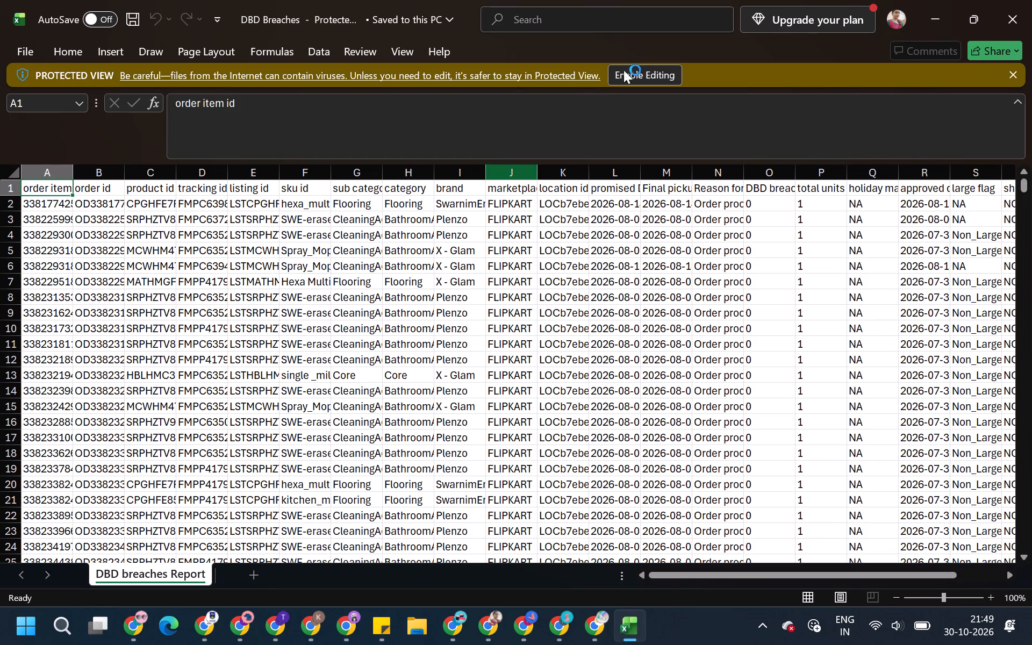
{"action": "double_click", "coordinate": [639, 67]}
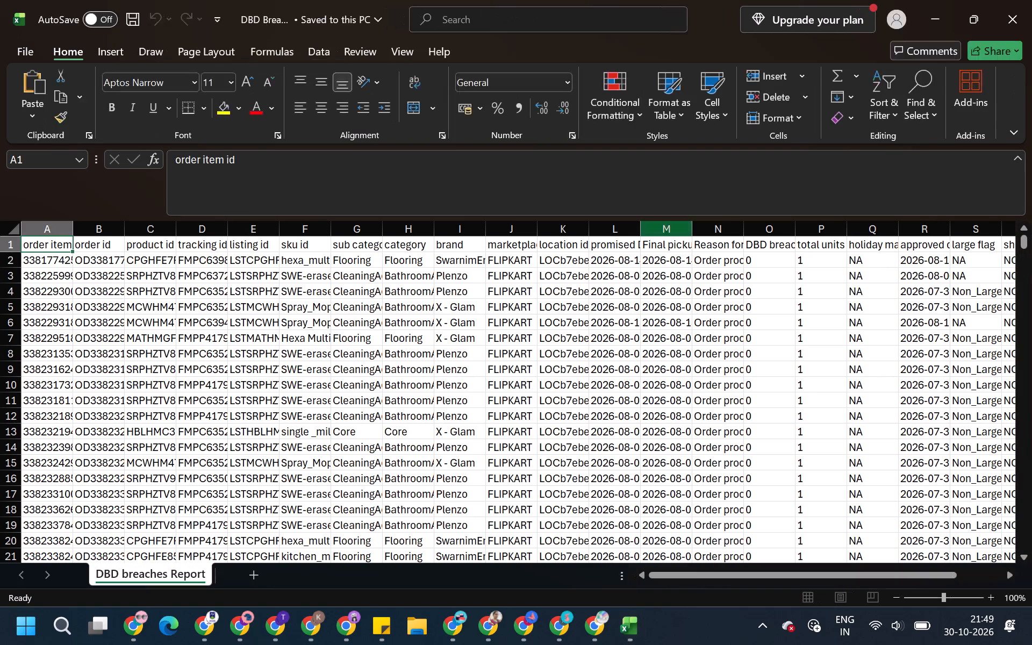
Add filters to the DBD breaches report and show only rows with a DBD breach count of 1.
{"action": "left_click", "coordinate": [777, 247]}
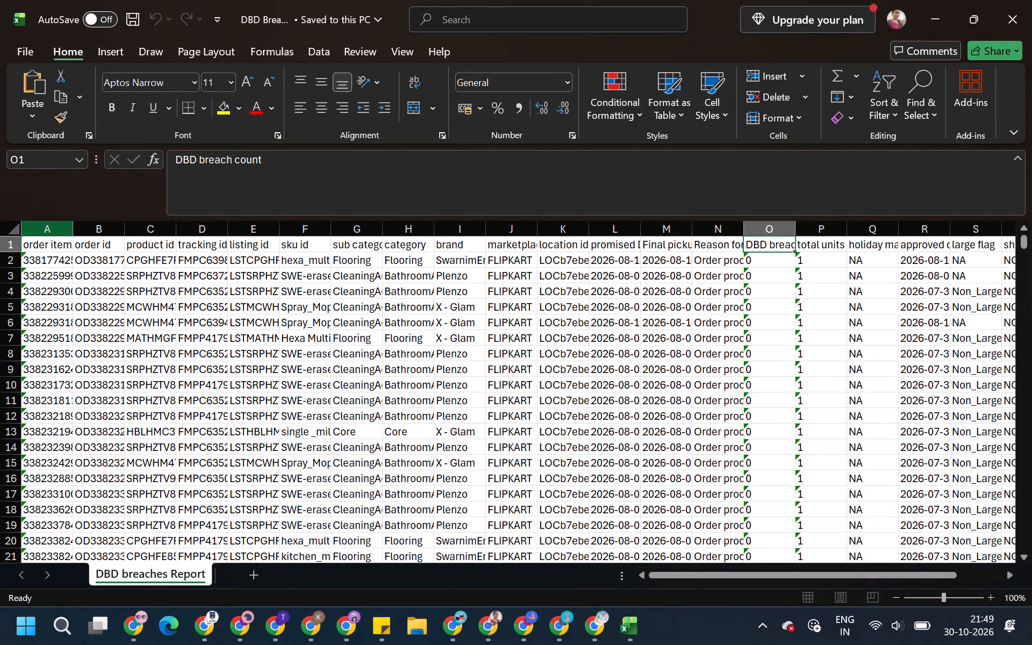
{"action": "left_click", "coordinate": [875, 123]}
{"action": "left_click", "coordinate": [888, 220]}
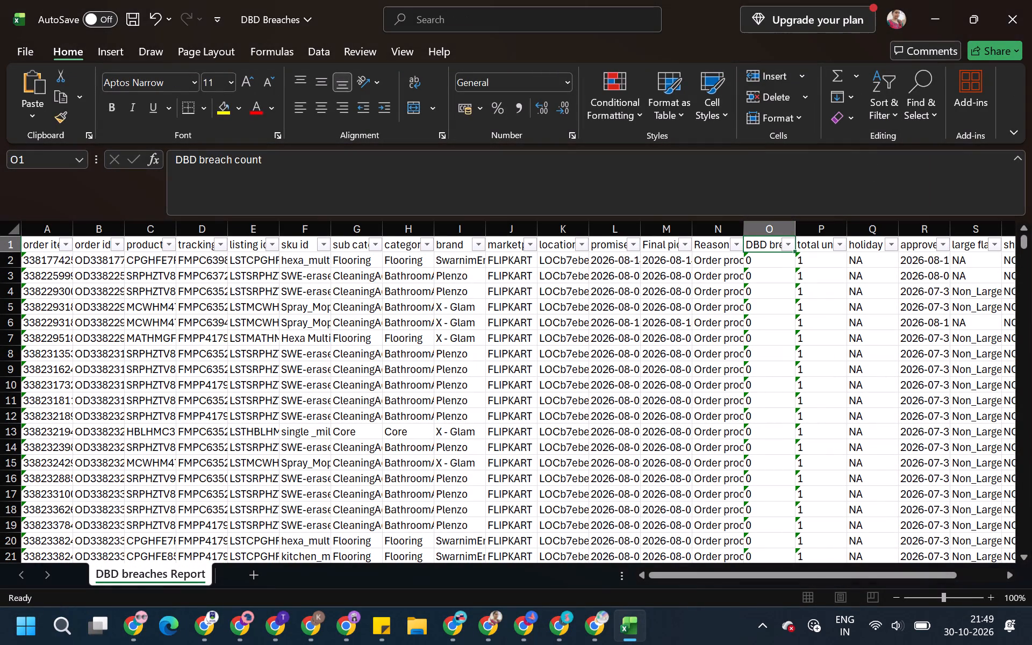
{"action": "left_click", "coordinate": [786, 240]}
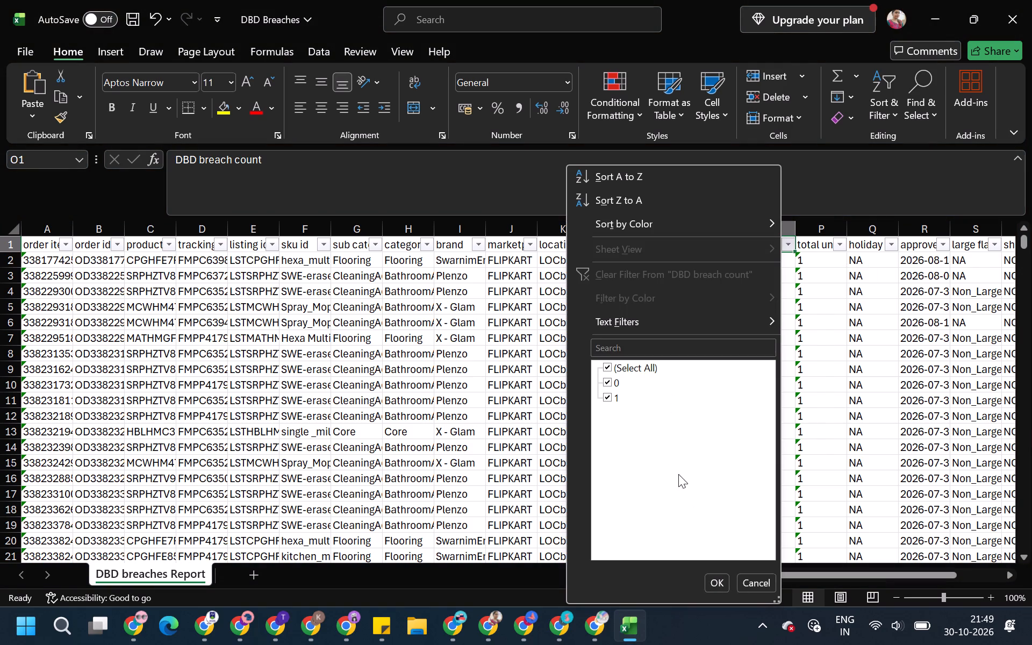
{"action": "left_click", "coordinate": [613, 378]}
{"action": "left_click", "coordinate": [715, 584]}
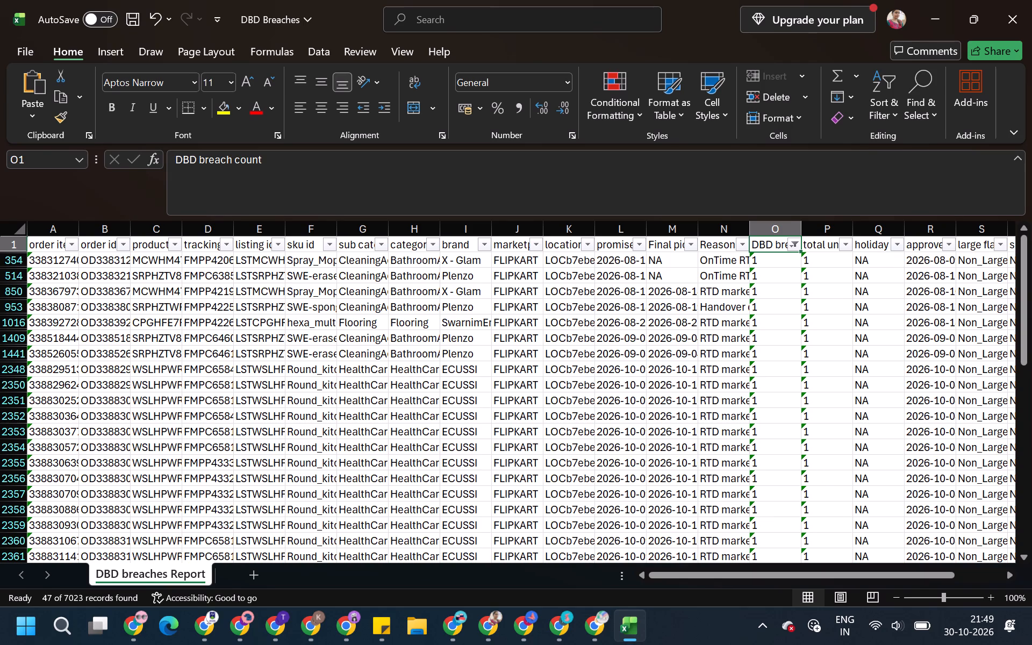
Copy all filtered order IDs from the report into the Order Details of the DBD breach support ticket in Chrome.
{"action": "left_click", "coordinate": [764, 257]}
{"action": "key", "text": "ctrl+Left"}
{"action": "key", "text": "Right"}
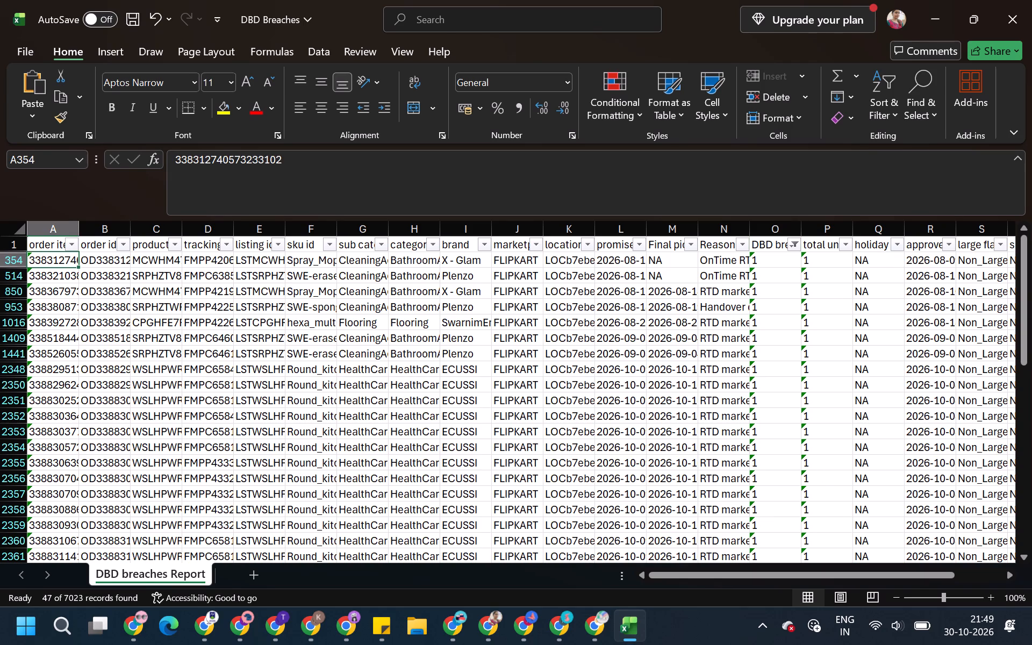
{"action": "key", "text": "Up"}
{"action": "key", "text": "Down"}
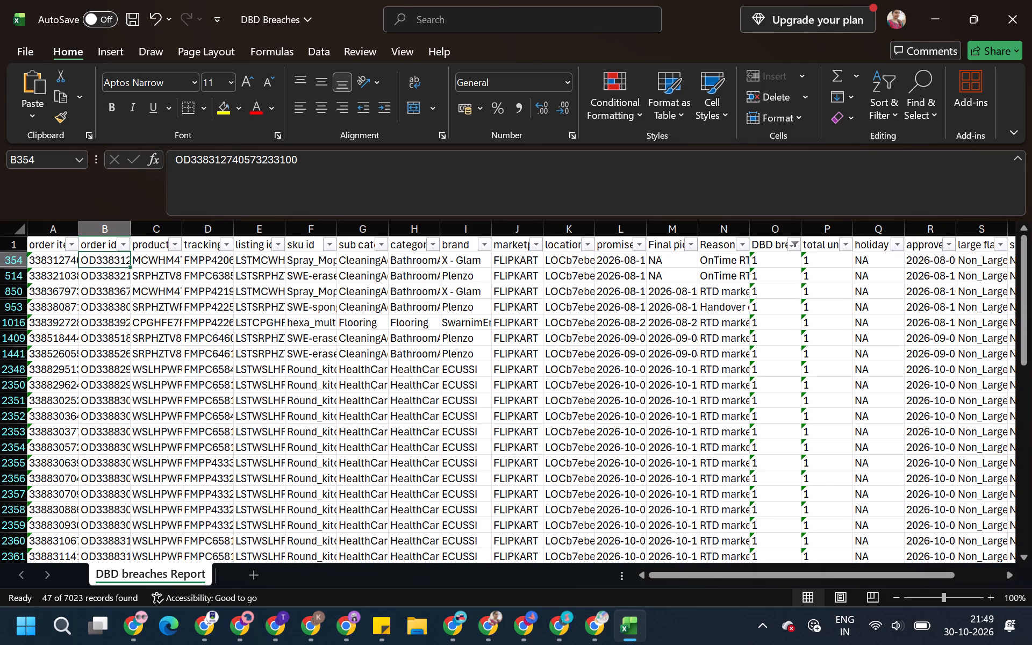
{"action": "key", "text": "Up"}
{"action": "key", "text": "Down"}
{"action": "key", "text": "ctrl+shift+Down"}
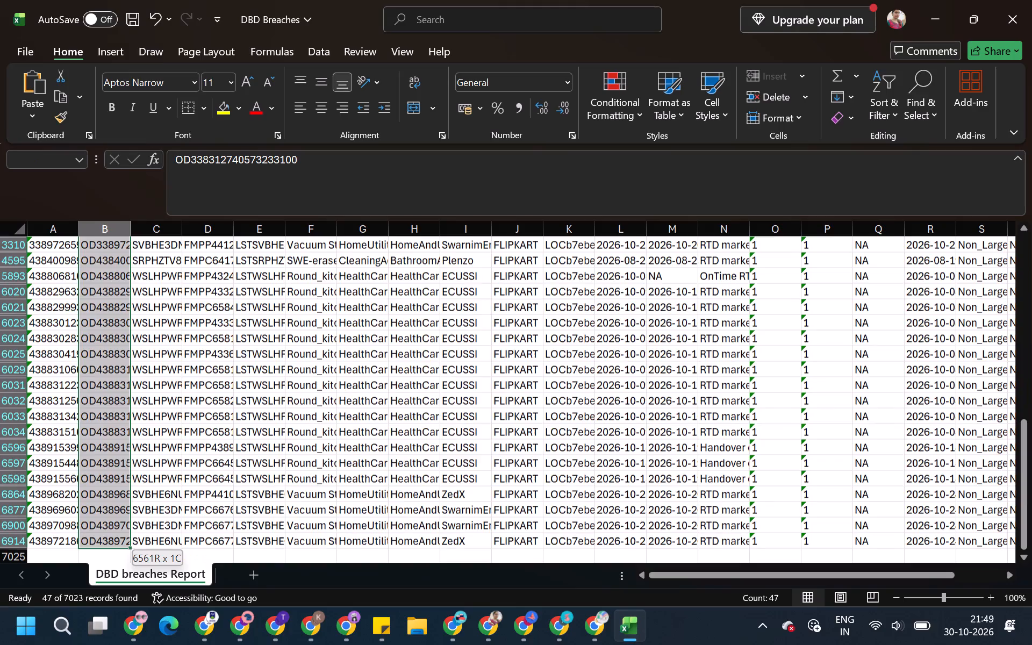
{"action": "key", "text": "ctrl+c"}
{"action": "key", "text": "alt+Tab"}
{"action": "left_click", "coordinate": [833, 327]}
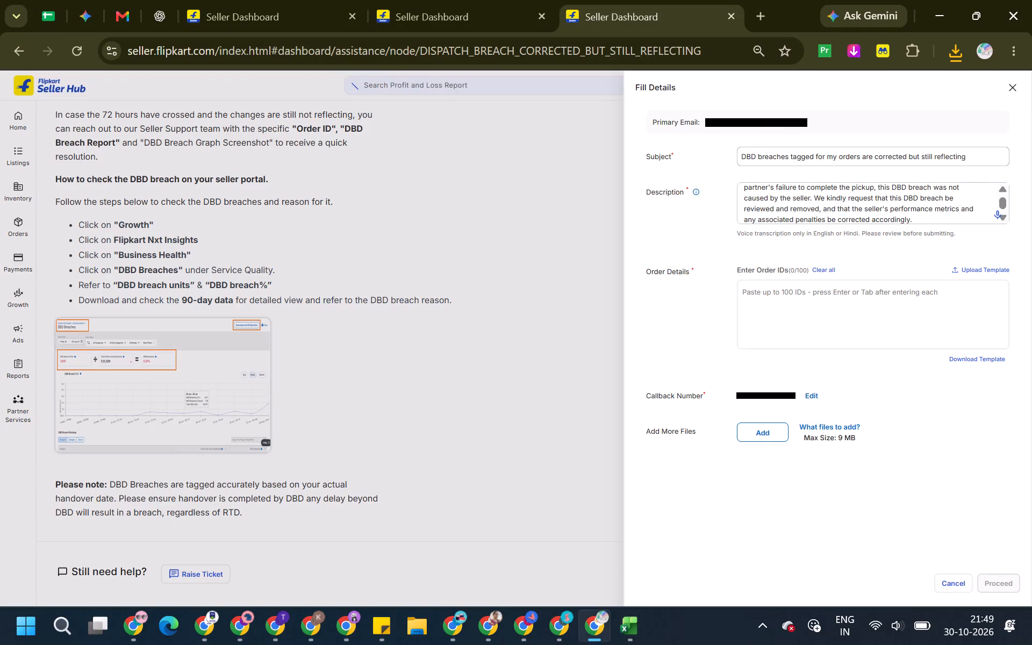
{"action": "key", "text": "ctrl+v"}
{"action": "left_click", "coordinate": [910, 502]}
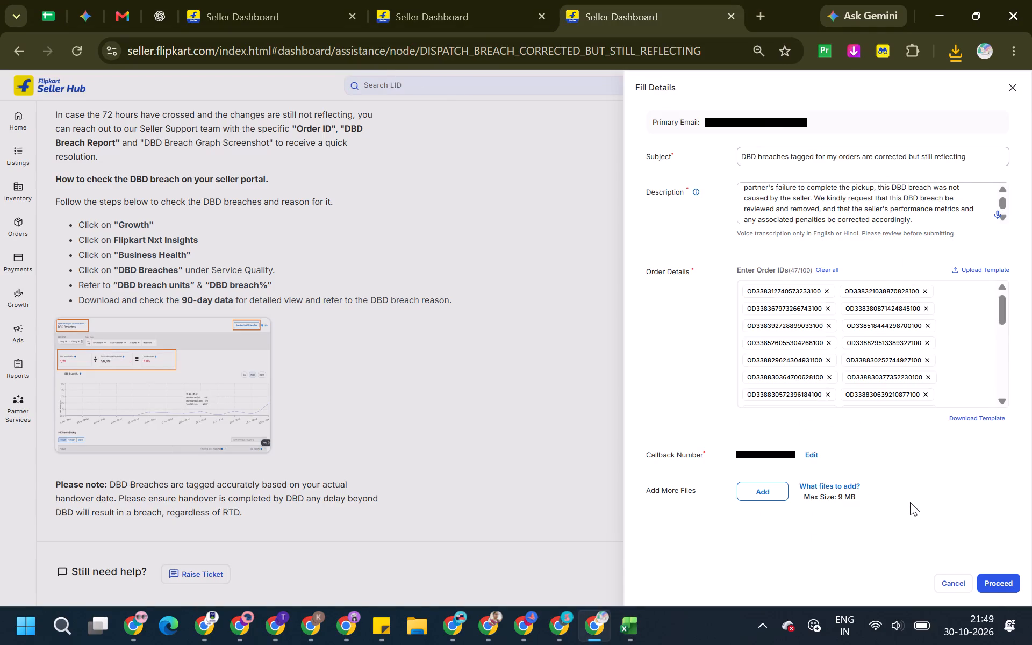
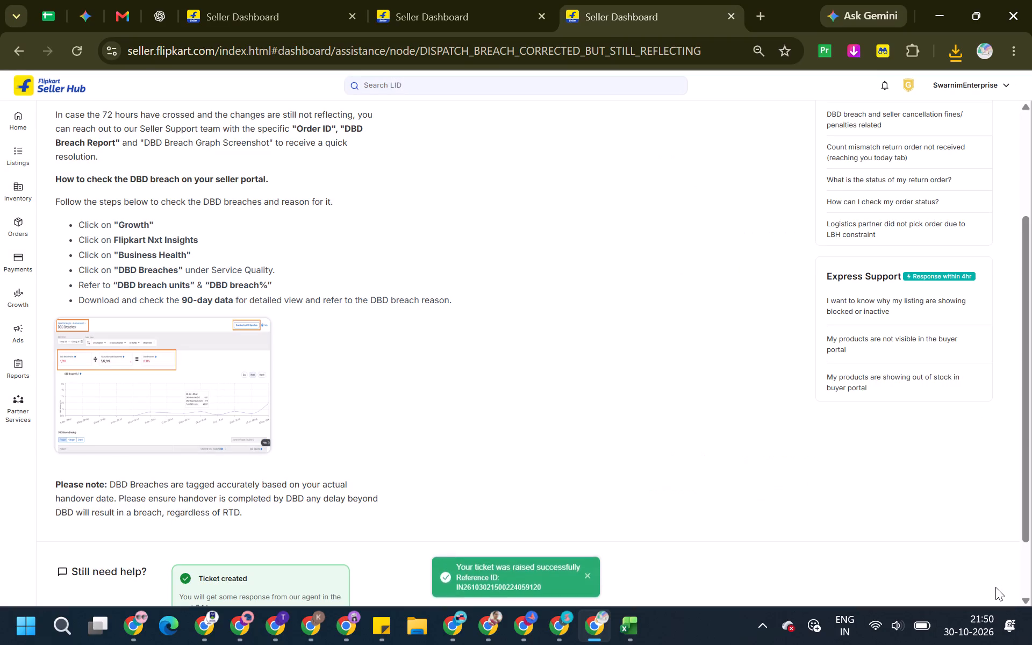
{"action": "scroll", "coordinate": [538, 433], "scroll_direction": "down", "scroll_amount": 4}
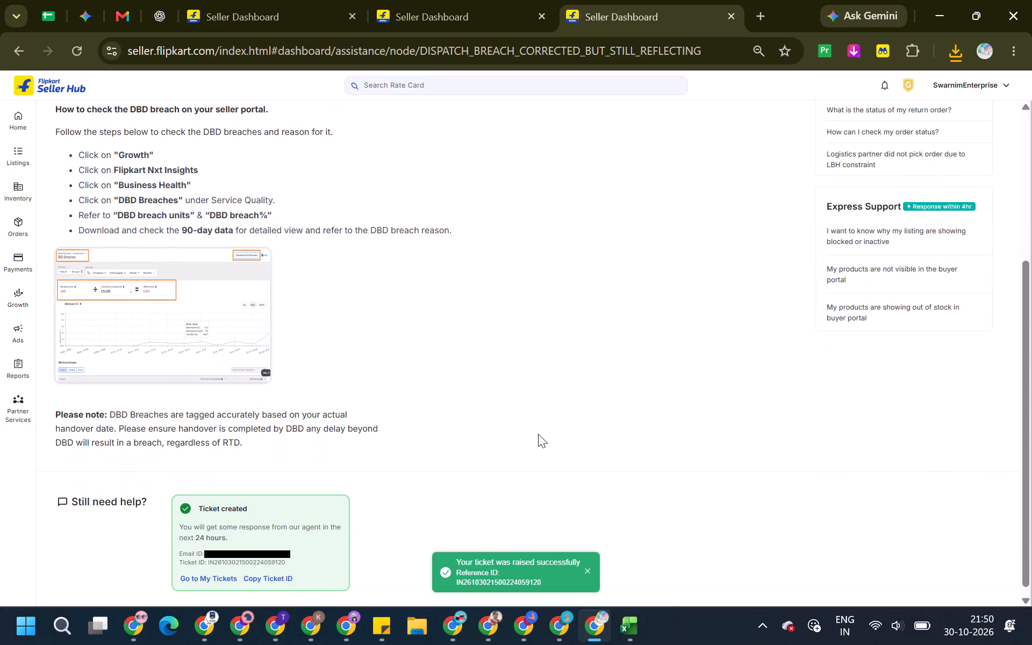
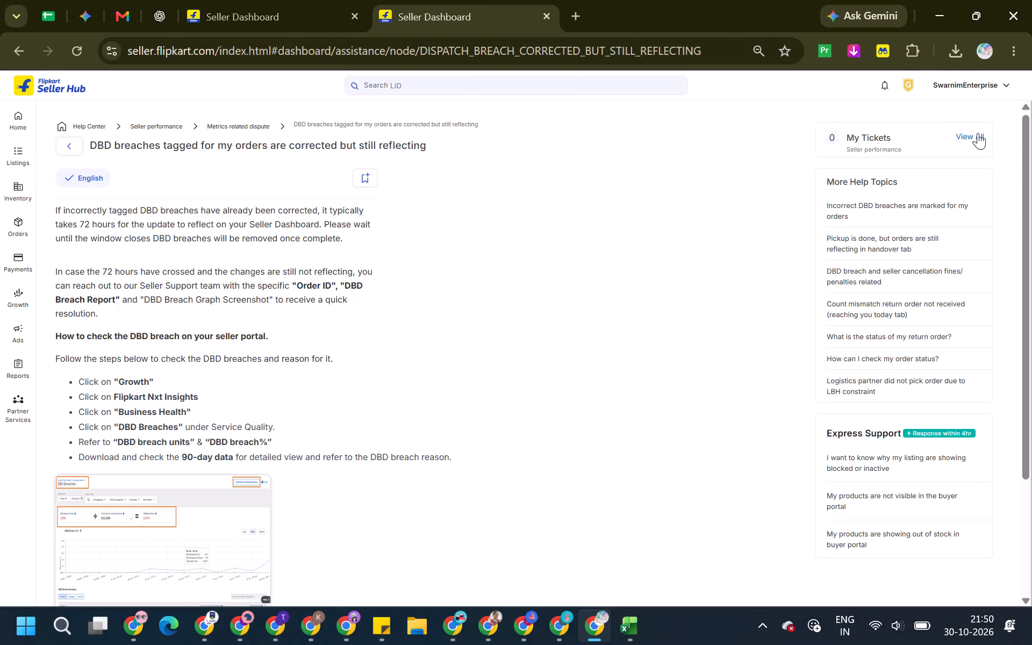
Close the browser tab with the help article on corrected DBD breaches still reflecting, keeping the seller performance tickets list open.
{"action": "left_click", "coordinate": [541, 18]}
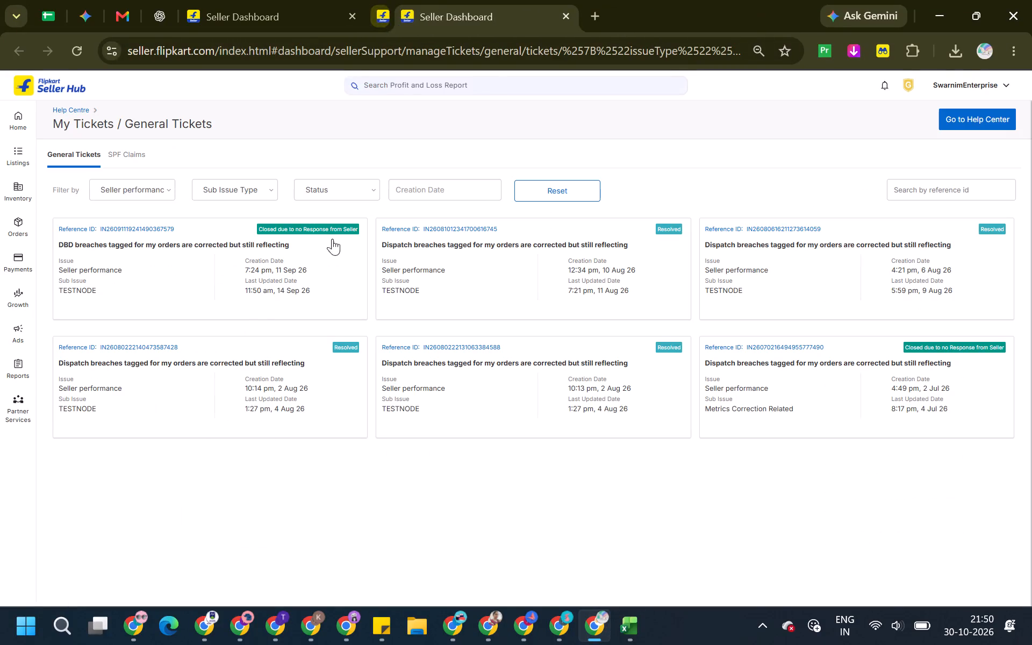
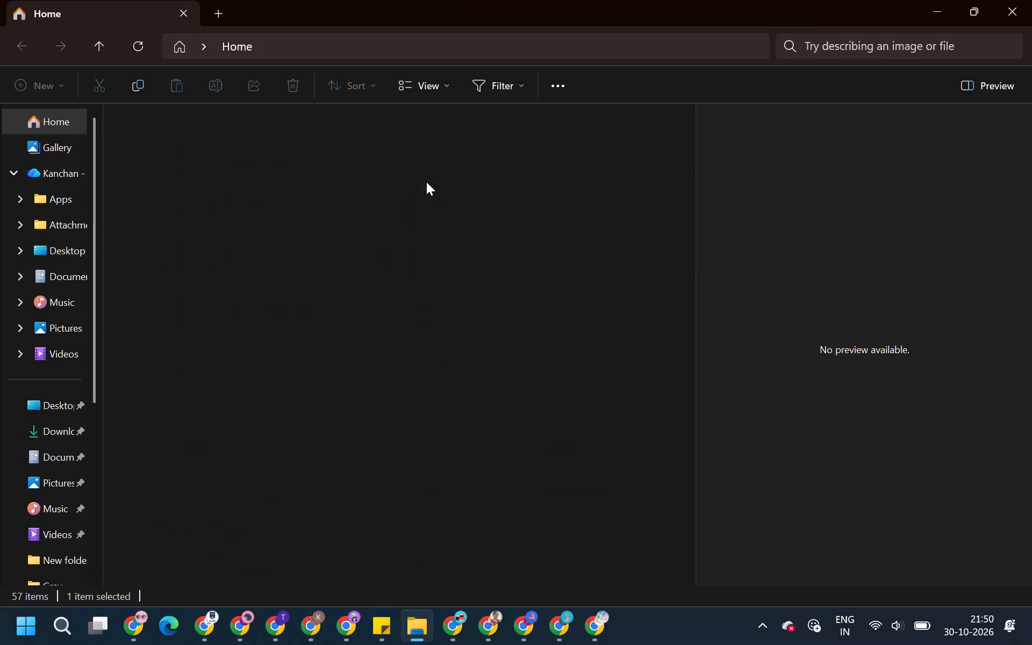
Delete the DBD Breaches, EligibleListings and S_listing spreadsheets and the 25702 - Data for listing archive from the Downloads folder.
{"action": "left_click_drag", "start_coordinate": [380, 336], "coordinate": [78, 314]}
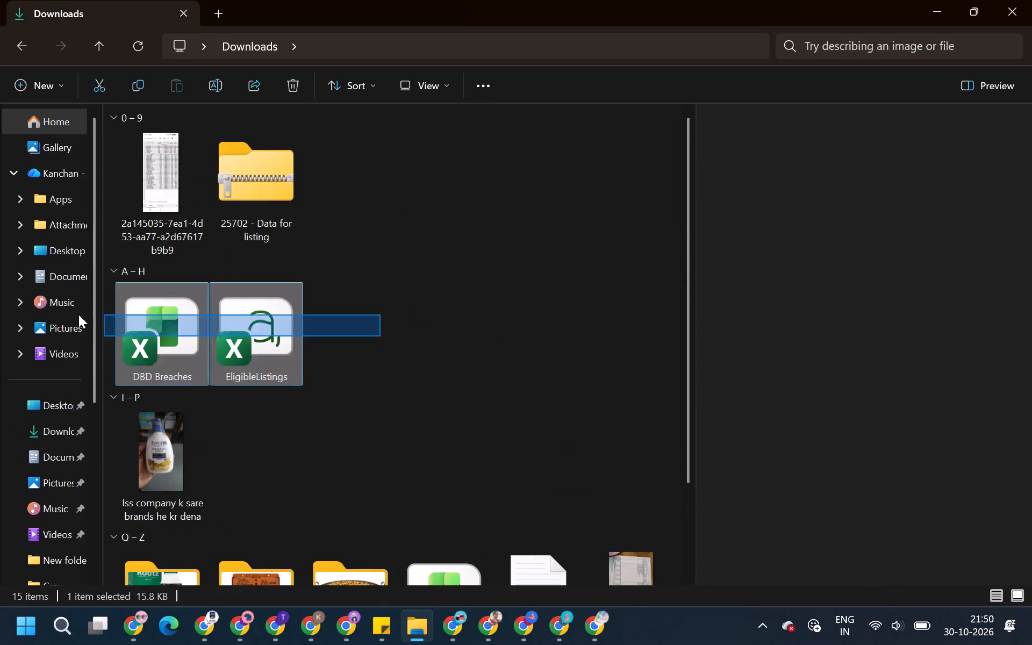
{"action": "left_click_drag", "start_coordinate": [78, 314], "coordinate": [76, 314]}
{"action": "key", "text": "Delete"}
{"action": "left_click", "coordinate": [295, 242]}
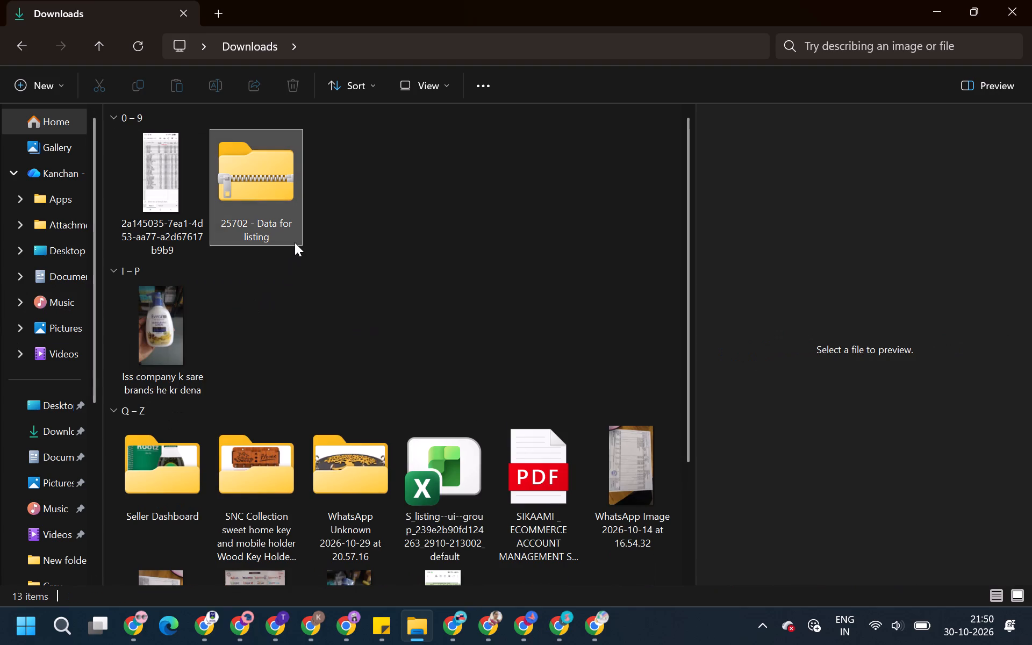
{"action": "key", "text": "Delete"}
{"action": "scroll", "coordinate": [470, 332], "scroll_direction": "down", "scroll_amount": 3}
{"action": "left_click", "coordinate": [462, 368]}
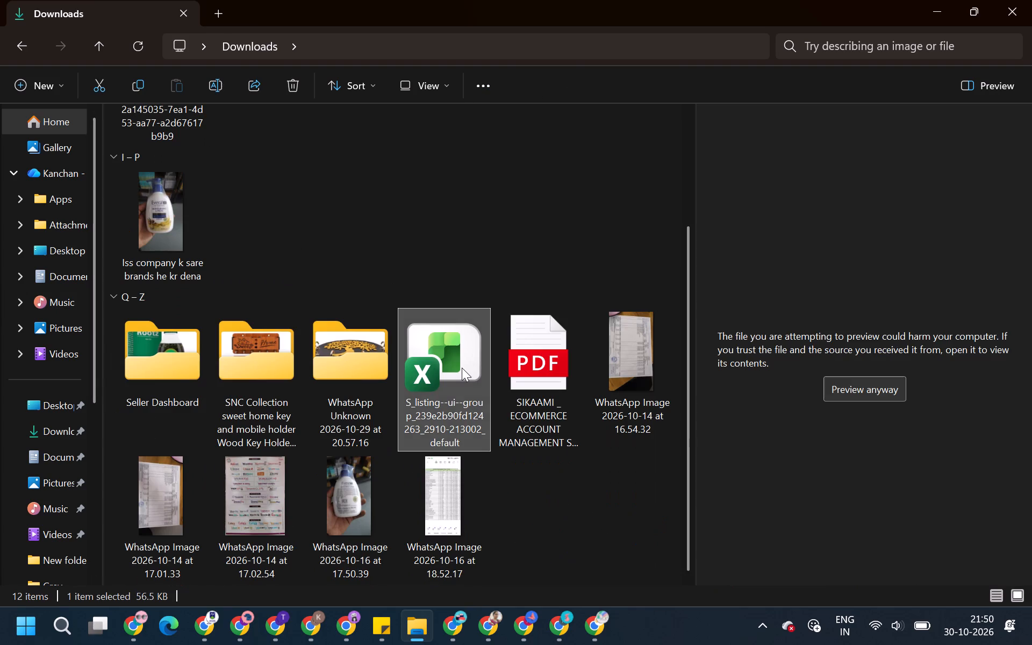
{"action": "key", "text": "Delete"}
{"action": "scroll", "coordinate": [462, 368], "scroll_direction": "up", "scroll_amount": 6}
{"action": "scroll", "coordinate": [460, 375], "scroll_direction": "down", "scroll_amount": 2}
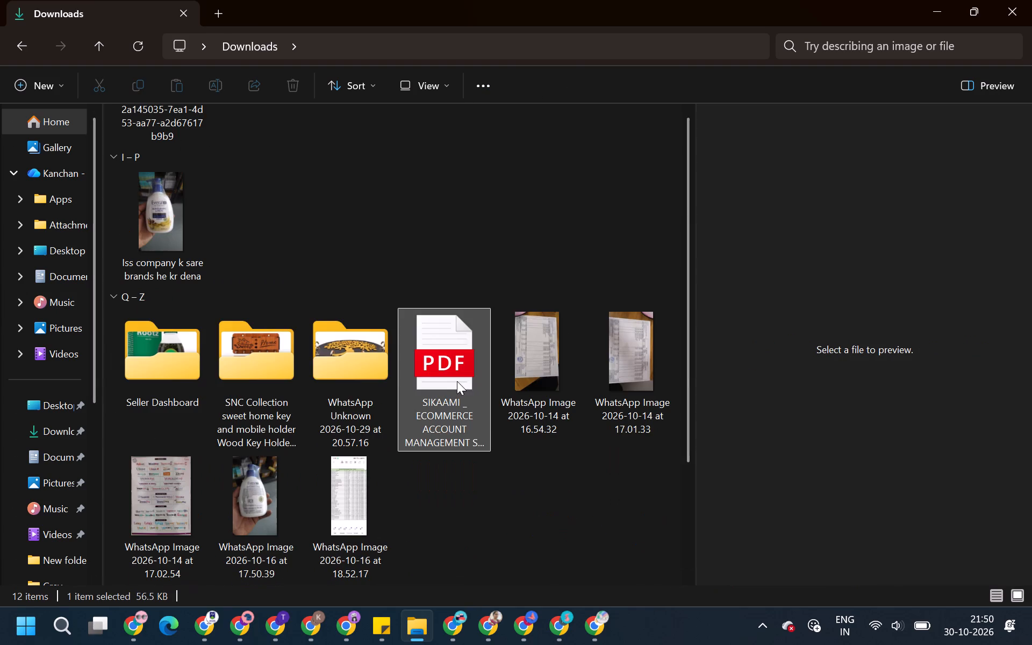
Preview the SIKAAMI ecommerce account management PDF in the Downloads folder through its second page.
{"action": "left_click", "coordinate": [471, 399]}
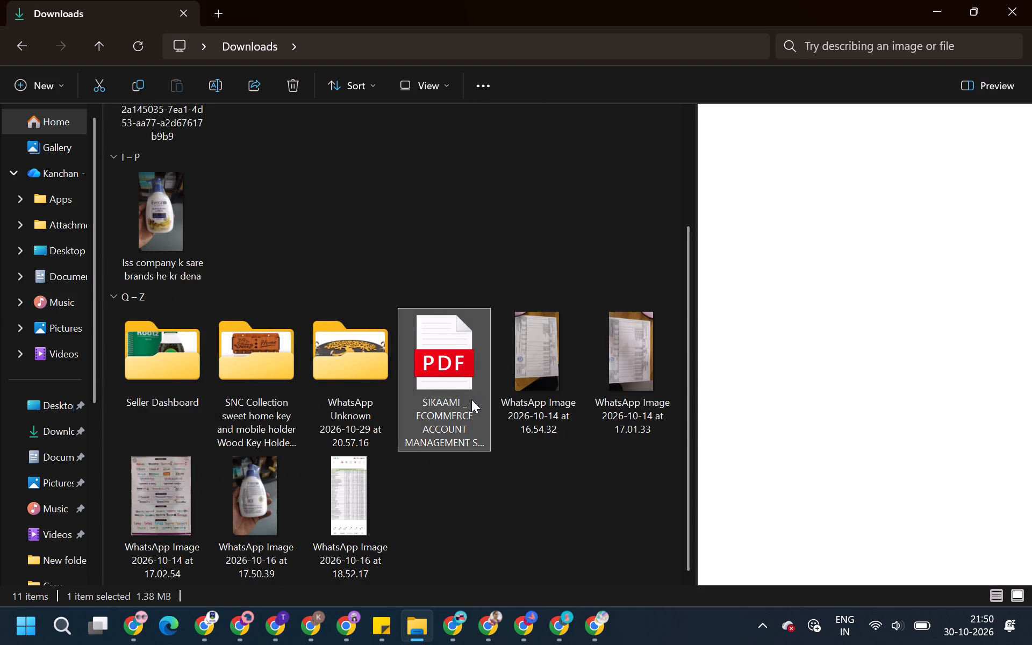
{"action": "scroll", "coordinate": [784, 334], "scroll_direction": "down", "scroll_amount": 13}
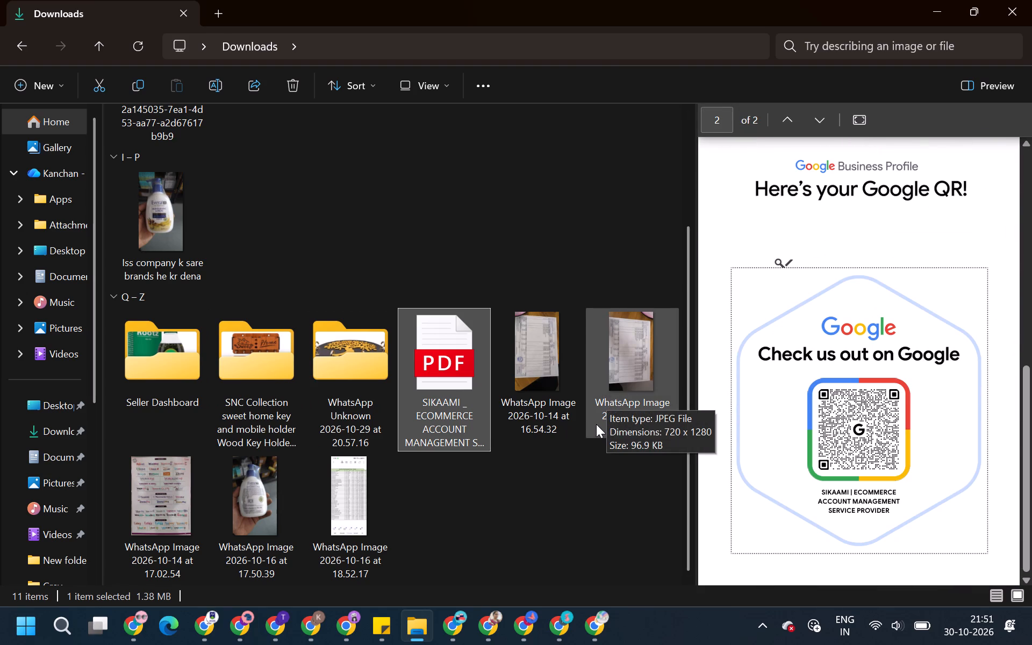
Delete the Seller Dashboard folder from Downloads and minimize the file window.
{"action": "left_click", "coordinate": [177, 391]}
{"action": "key", "text": "Delete"}
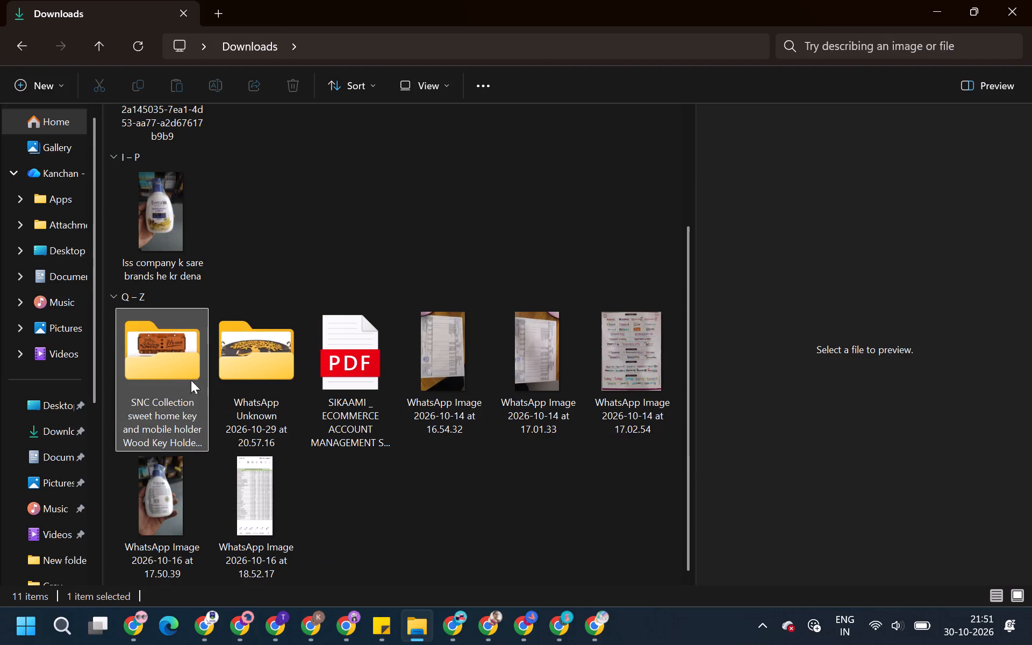
{"action": "scroll", "coordinate": [398, 335], "scroll_direction": "up", "scroll_amount": 4}
{"action": "scroll", "coordinate": [402, 338], "scroll_direction": "down", "scroll_amount": 4}
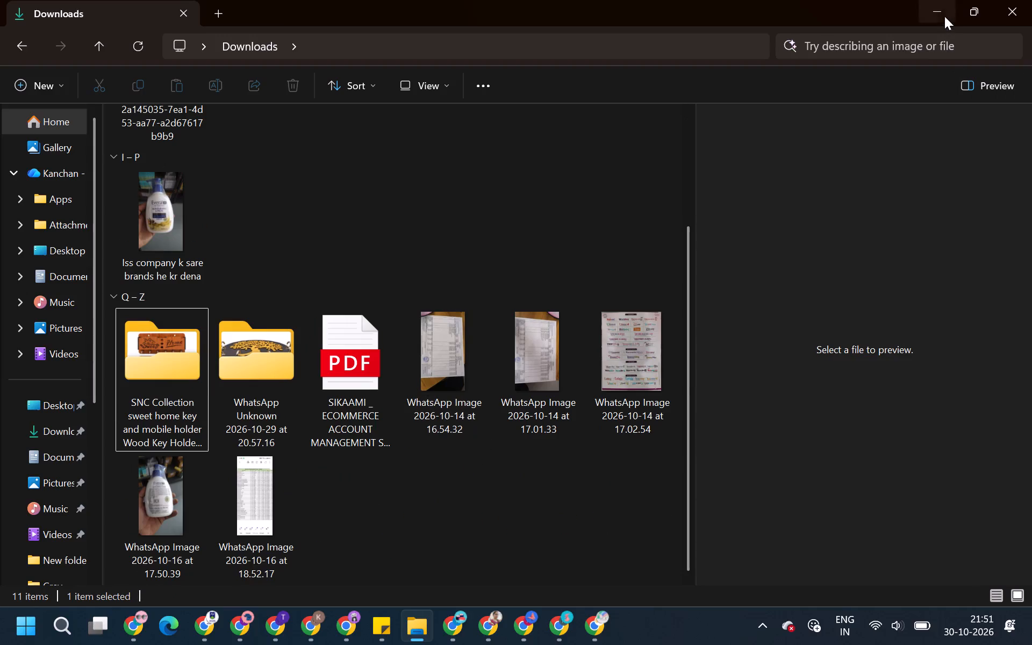
{"action": "left_click", "coordinate": [944, 16]}
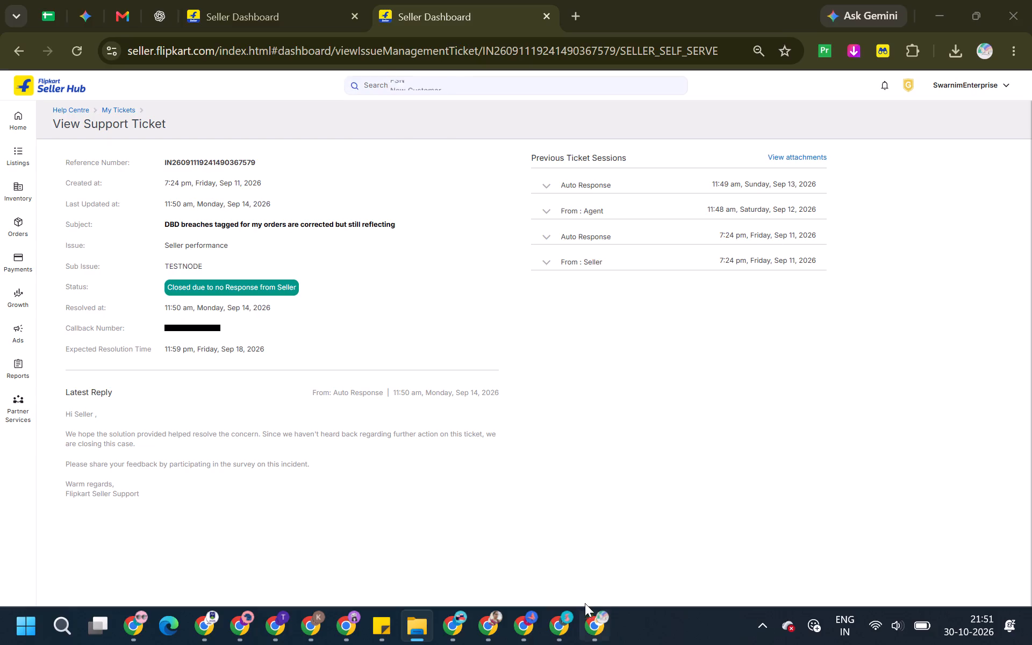
In the ROHANCART account, open DBD Breaches from the Seller Tier page and request the last 90 days data.
{"action": "left_click", "coordinate": [565, 627]}
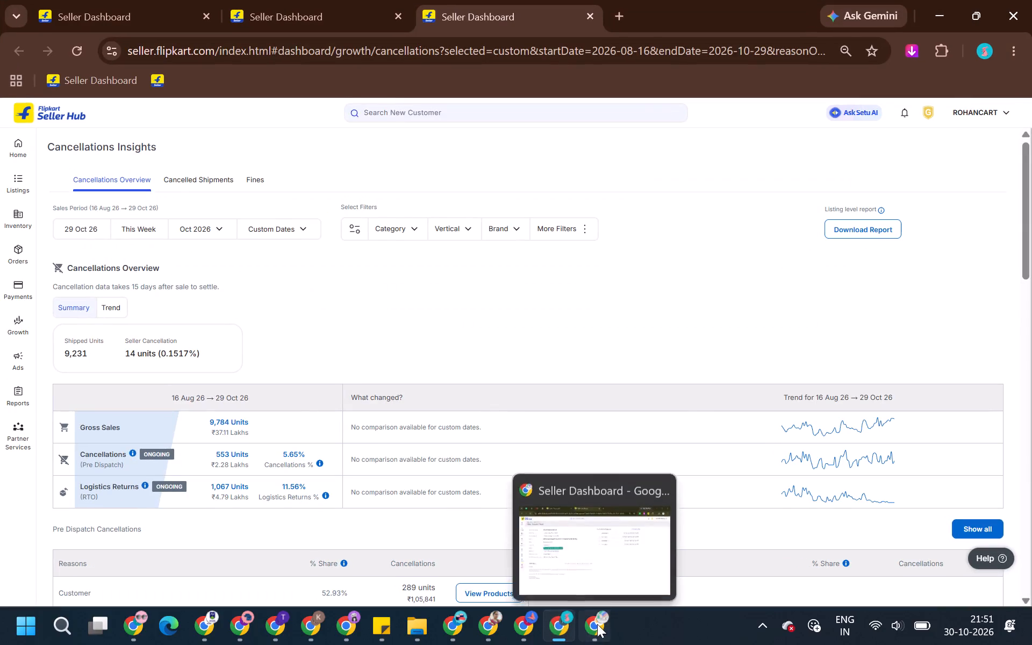
{"action": "left_click", "coordinate": [597, 624]}
{"action": "left_click", "coordinate": [561, 626]}
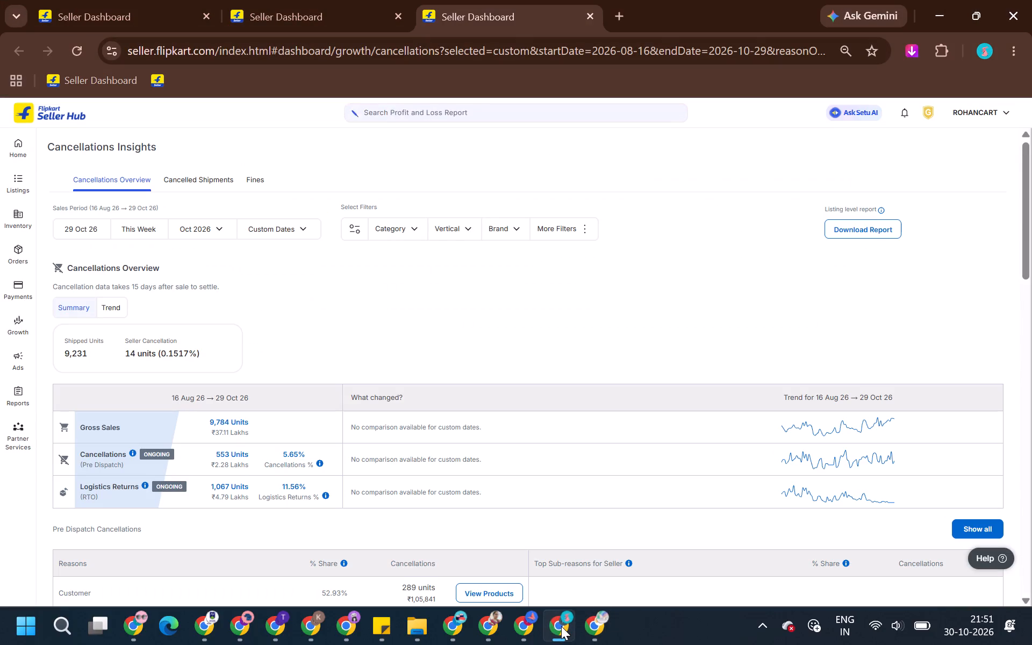
{"action": "left_click", "coordinate": [251, 0]}
{"action": "left_click", "coordinate": [512, 0]}
{"action": "left_click", "coordinate": [353, 0]}
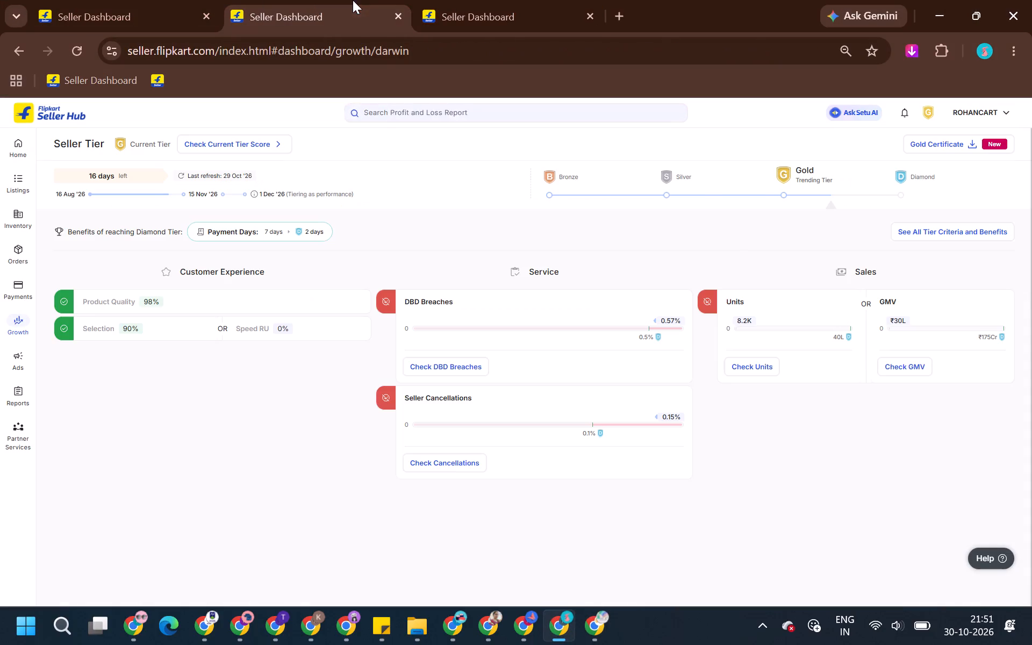
{"action": "left_click", "coordinate": [461, 363]}
{"action": "left_click", "coordinate": [581, 3]}
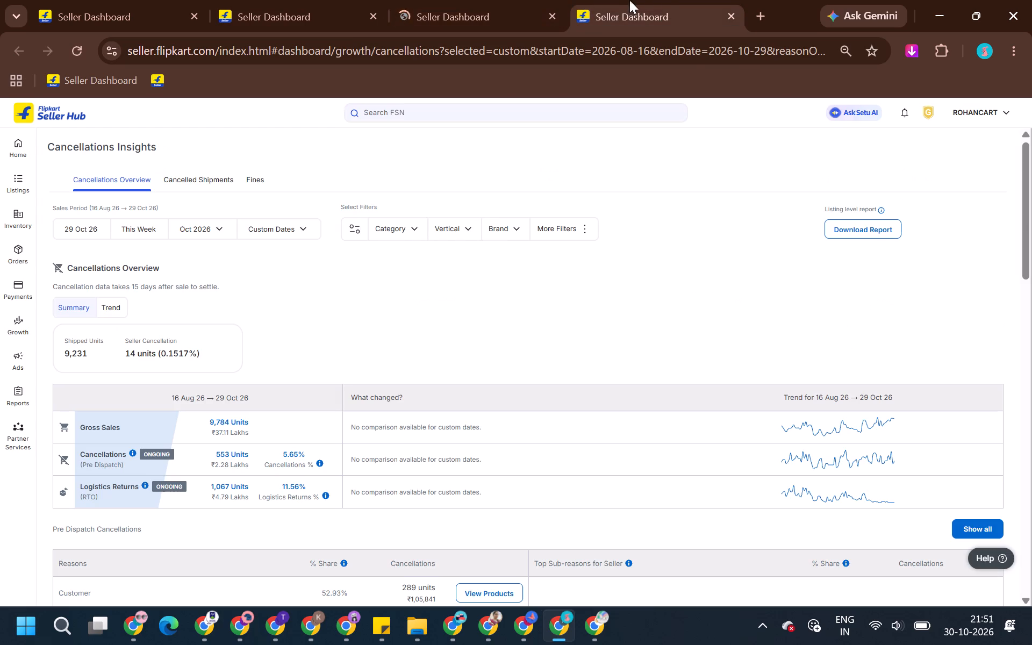
{"action": "left_click_drag", "start_coordinate": [661, 8], "coordinate": [481, 0]}
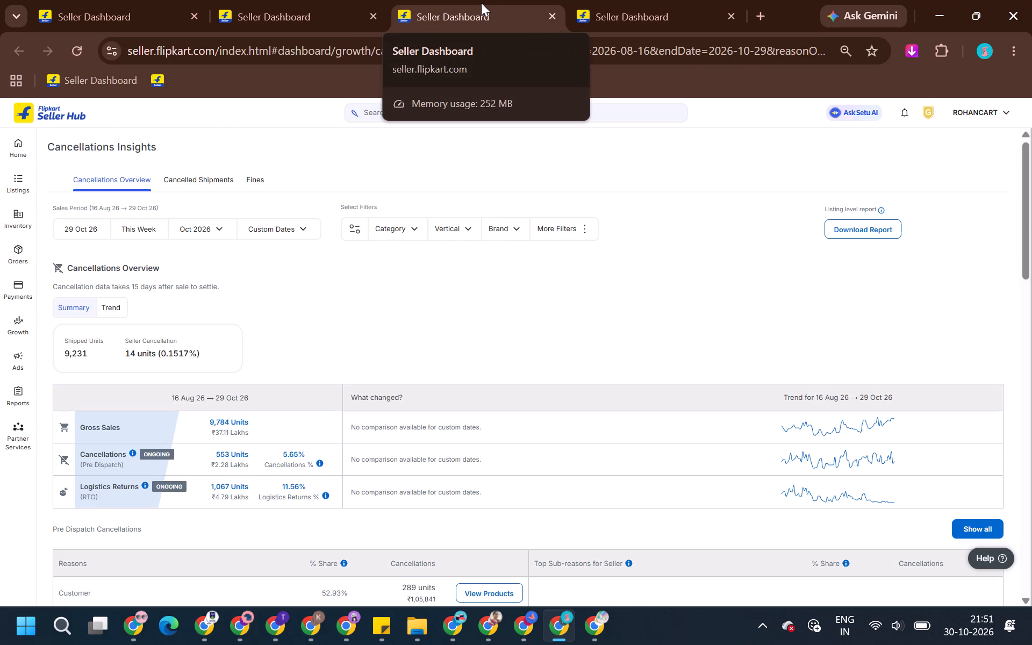
{"action": "left_click", "coordinate": [621, 2]}
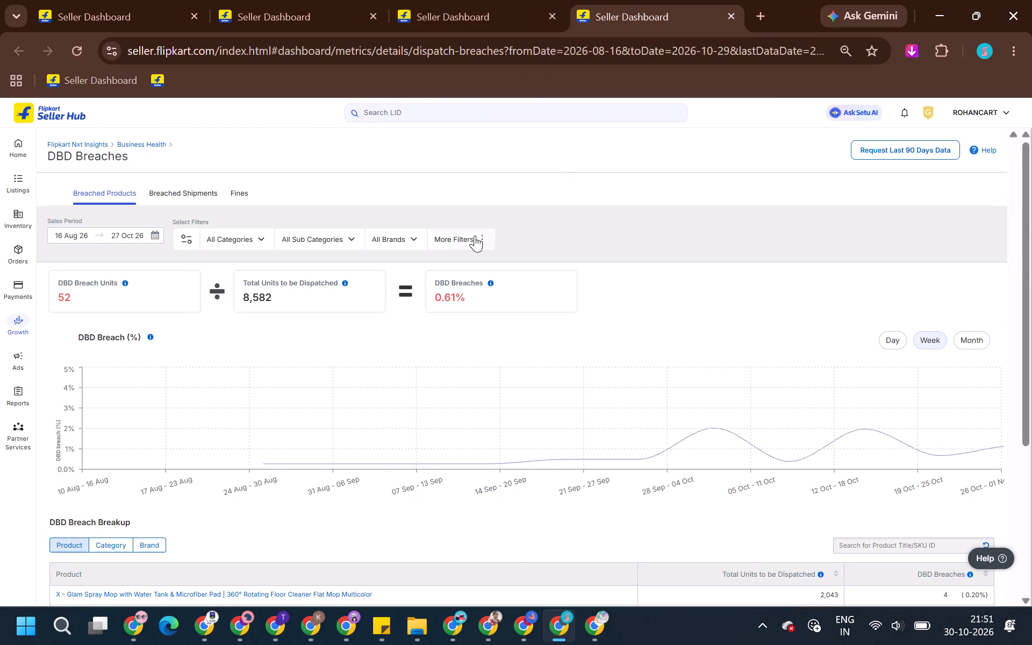
{"action": "left_click", "coordinate": [900, 149]}
Open ROHANCART's Help Center from the Seller Tier page and place its browser tab last in the window.
{"action": "left_click", "coordinate": [445, 0]}
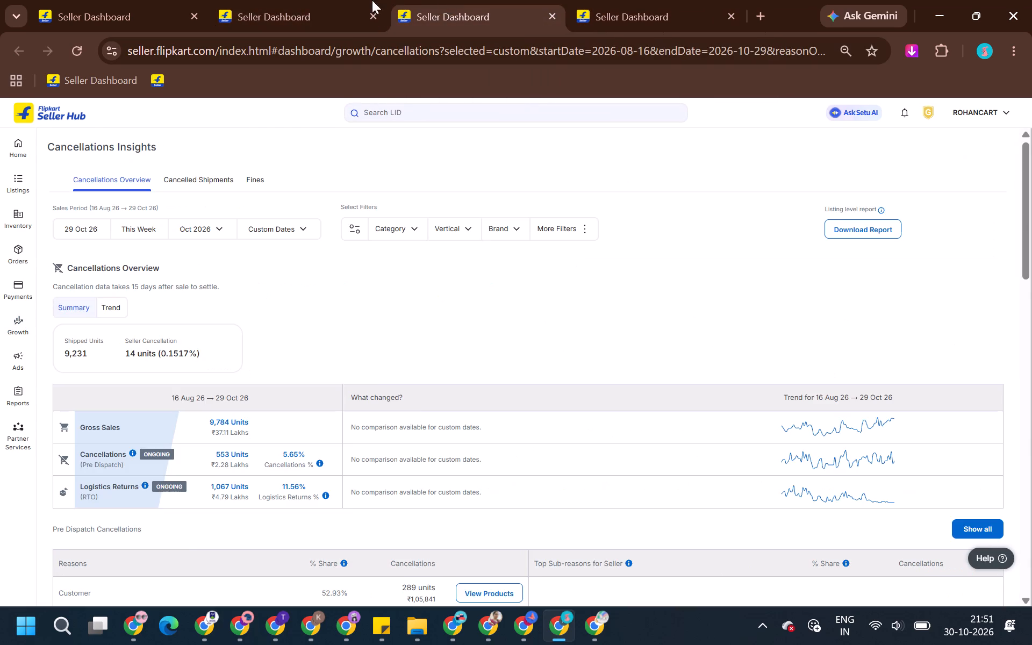
{"action": "left_click", "coordinate": [347, 0]}
{"action": "left_click", "coordinate": [998, 558]}
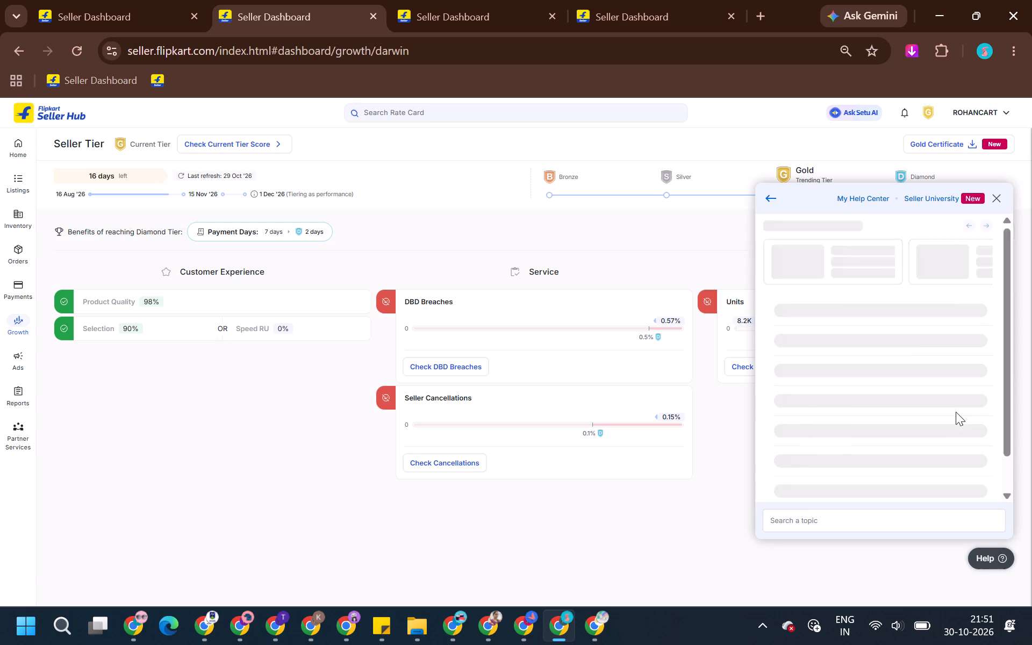
{"action": "left_click", "coordinate": [880, 202]}
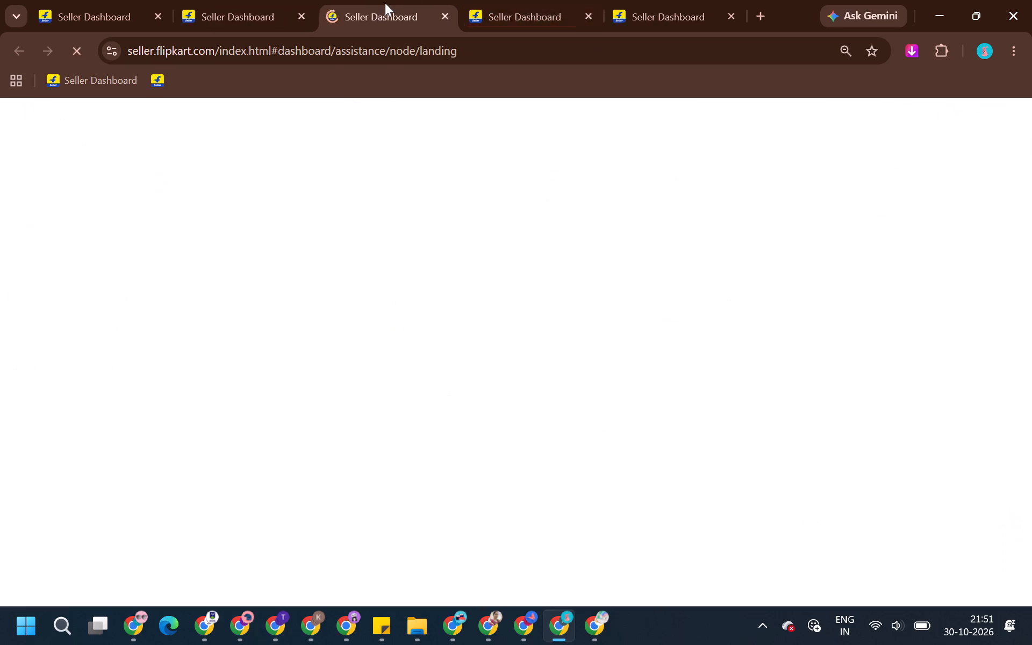
{"action": "left_click_drag", "start_coordinate": [384, 3], "coordinate": [747, 6]}
{"action": "left_click", "coordinate": [503, 4]}
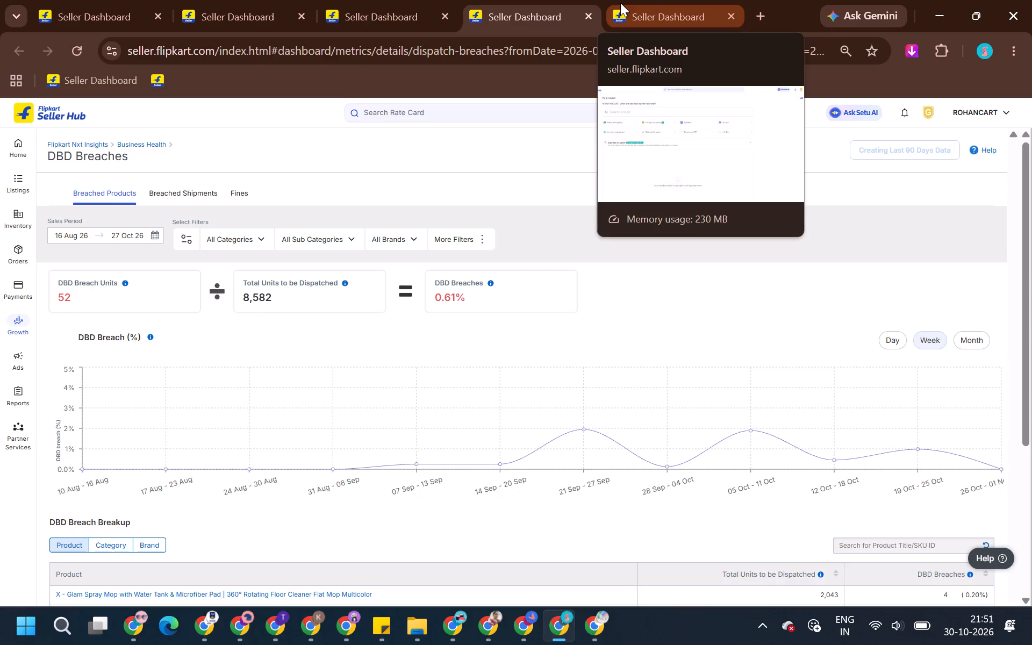
{"action": "left_click", "coordinate": [641, 12]}
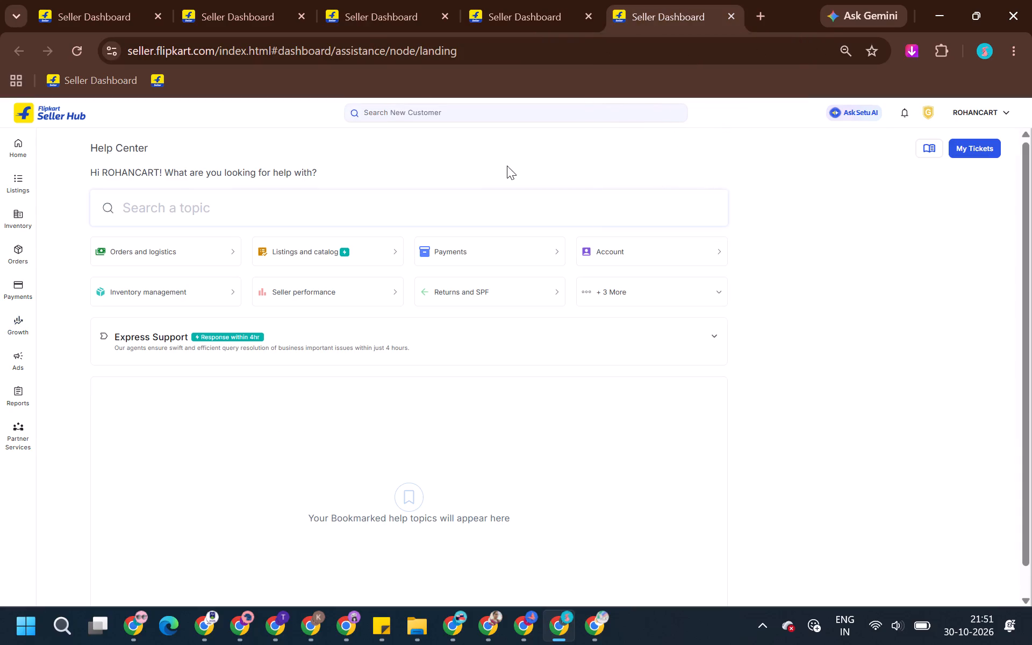
Search ROHANCART's Help Center with the subject copied from SwarnimEnterprise's closed DBD breach ticket, and open the article of the same title.
{"action": "left_click", "coordinate": [416, 208]}
{"action": "left_click", "coordinate": [601, 634]}
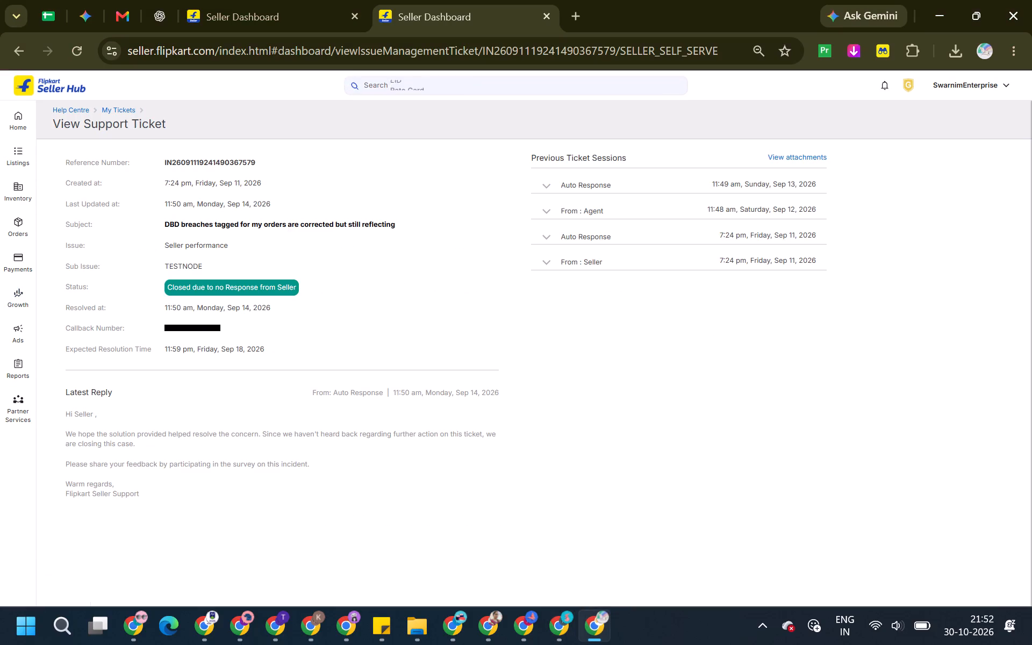
{"action": "triple_click", "coordinate": [314, 225]}
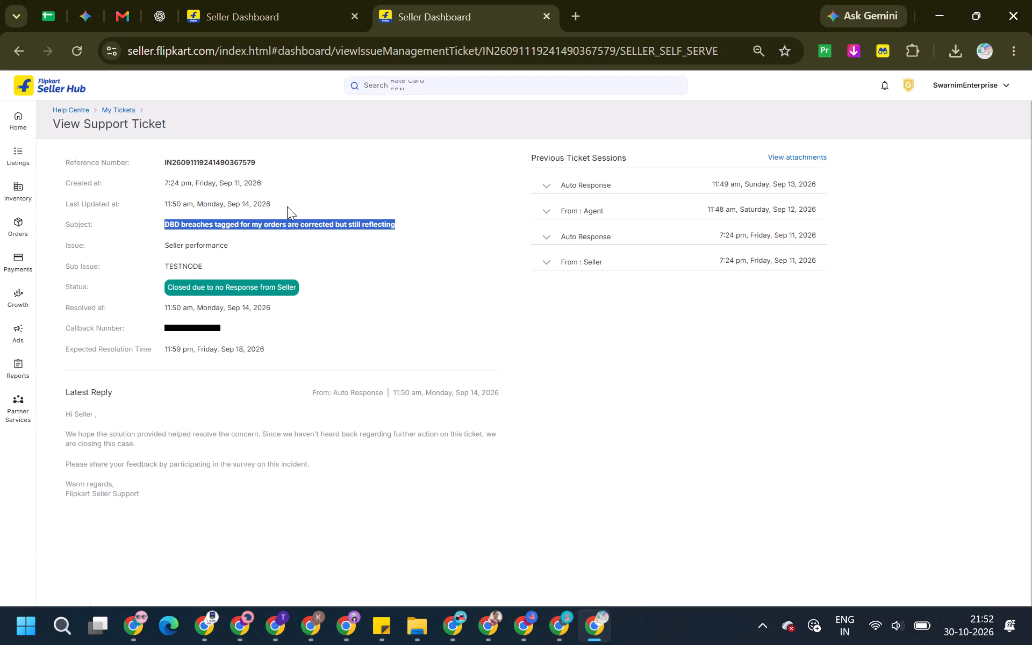
{"action": "key", "text": "ctrl+c"}
{"action": "key", "text": "alt+Tab"}
{"action": "key", "text": "ctrl+v"}
{"action": "left_click", "coordinate": [434, 151]}
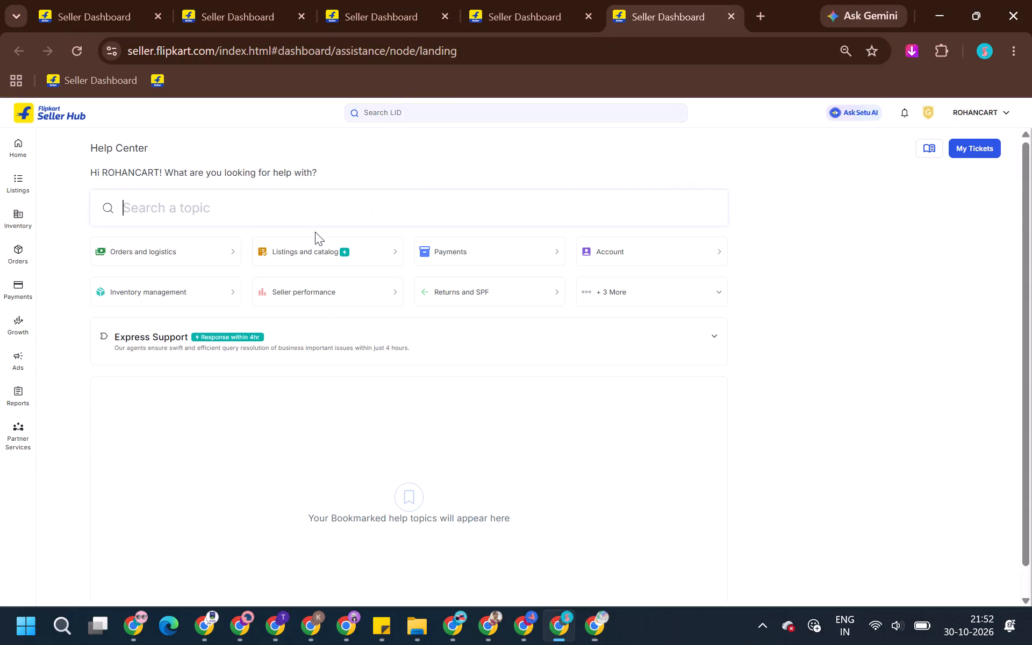
{"action": "key", "text": "ctrl+v"}
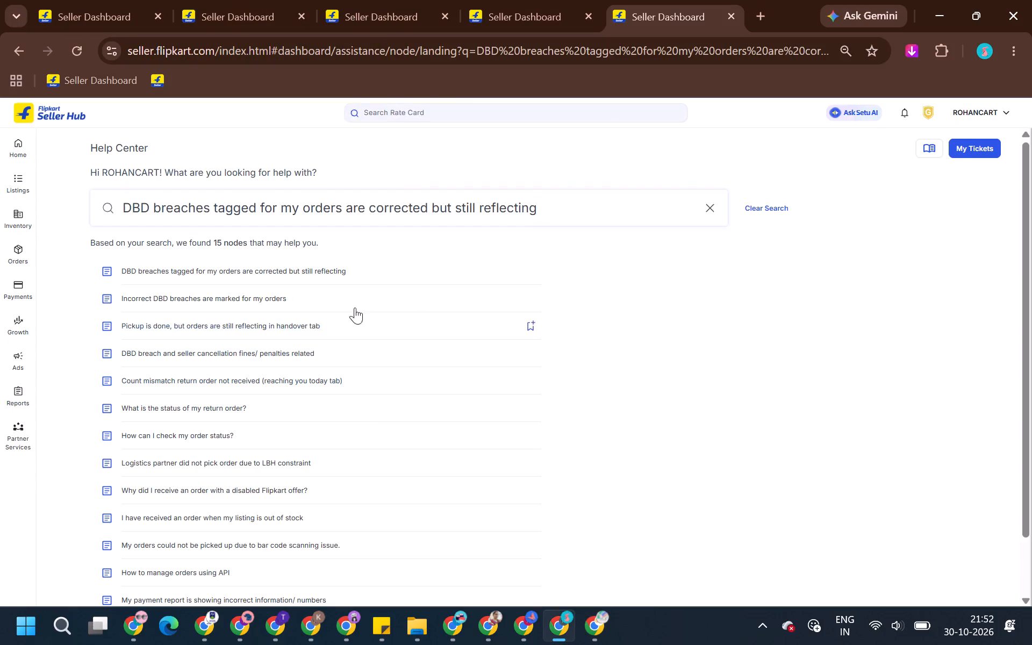
{"action": "left_click", "coordinate": [330, 271]}
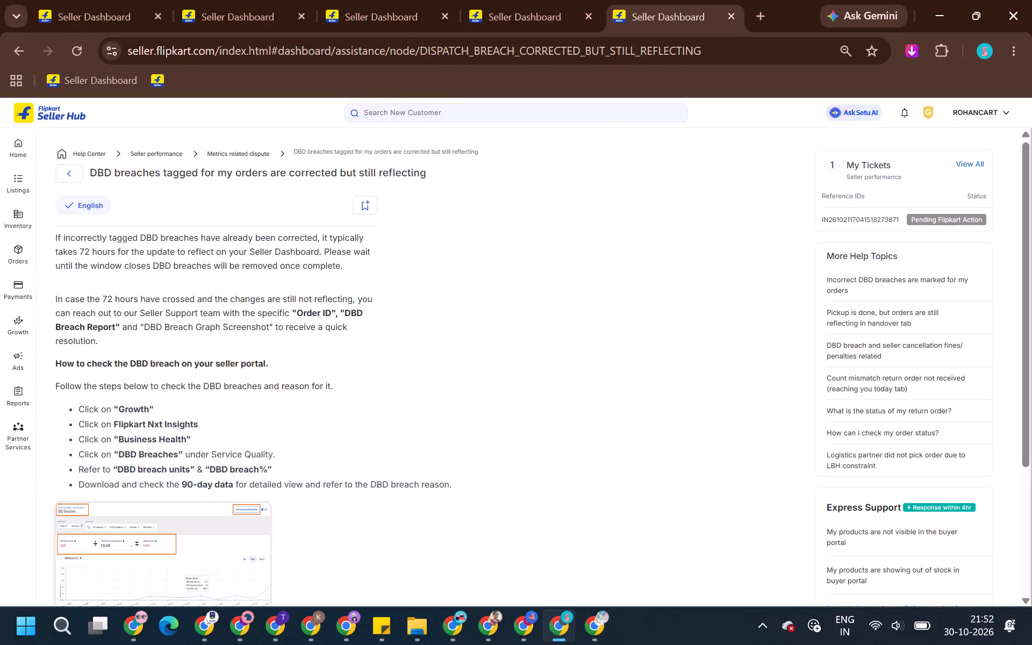
Raise a ticket from the end of the article on corrected DBD breaches still reflecting.
{"action": "scroll", "coordinate": [304, 386], "scroll_direction": "down", "scroll_amount": 10}
{"action": "left_click", "coordinate": [200, 568]}
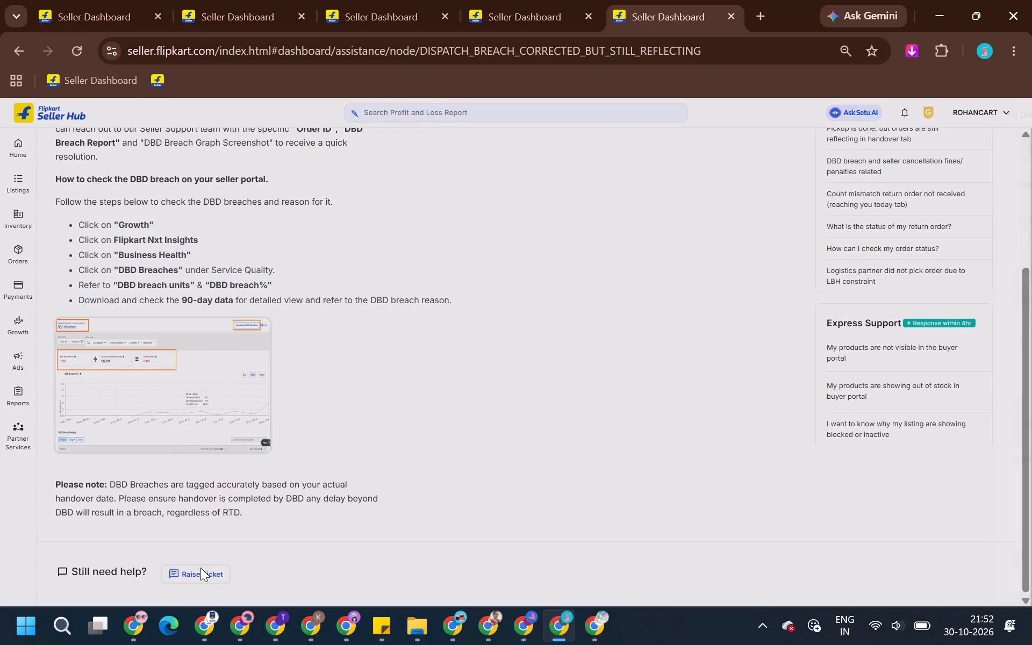
Fill the ROHANCART ticket description with the seller message copied from SwarnimEnterprise's open DBD breach ticket of 30 Oct 2026.
{"action": "left_click", "coordinate": [768, 246]}
{"action": "key", "text": "alt+Tab"}
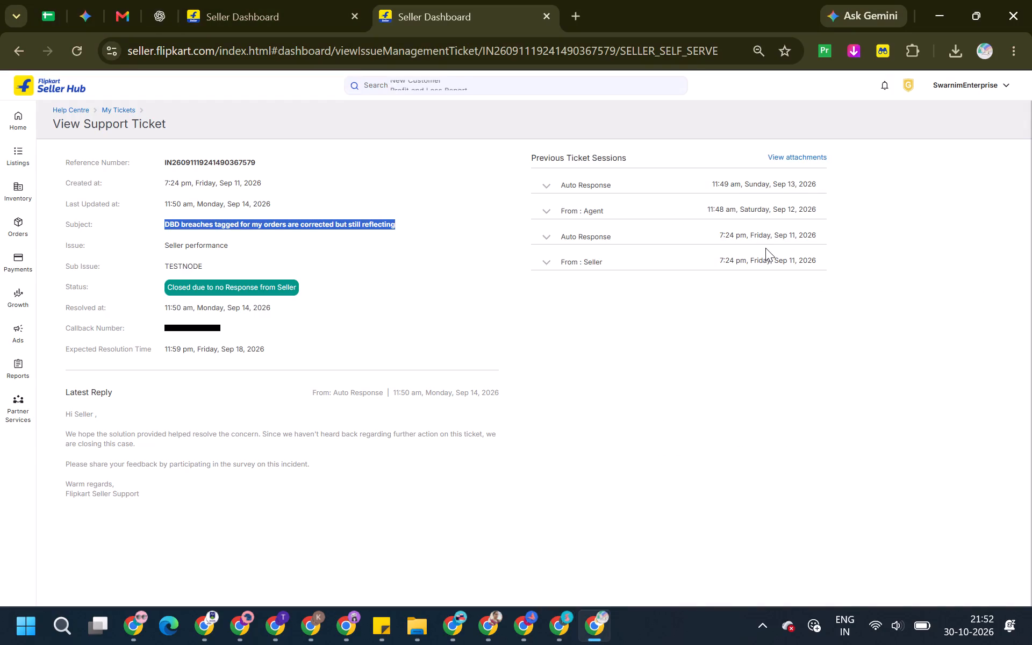
{"action": "left_click", "coordinate": [601, 258]}
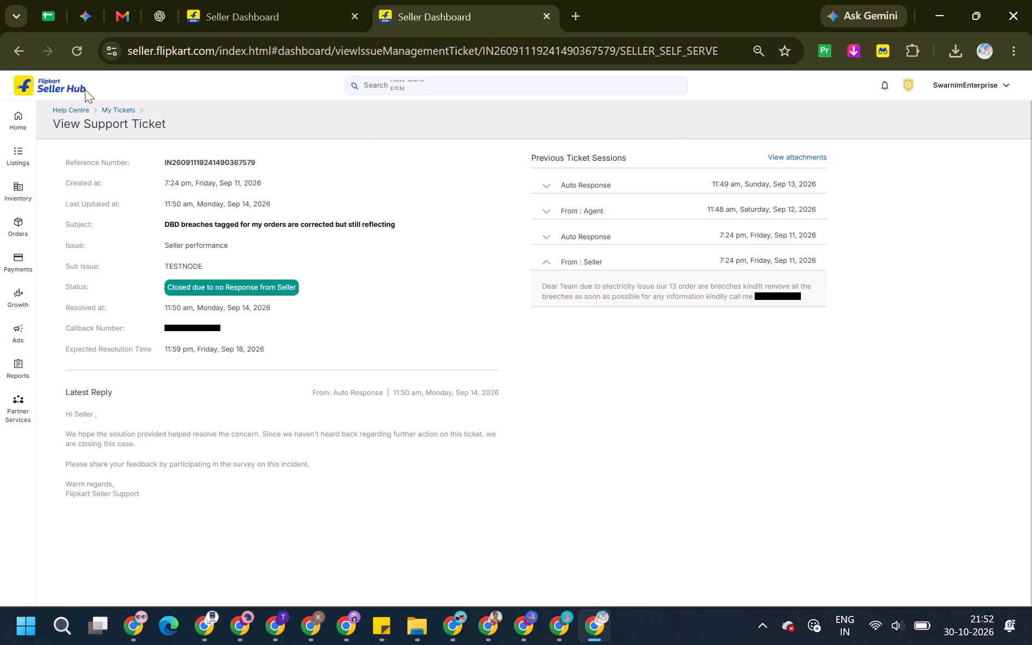
{"action": "left_click", "coordinate": [114, 110]}
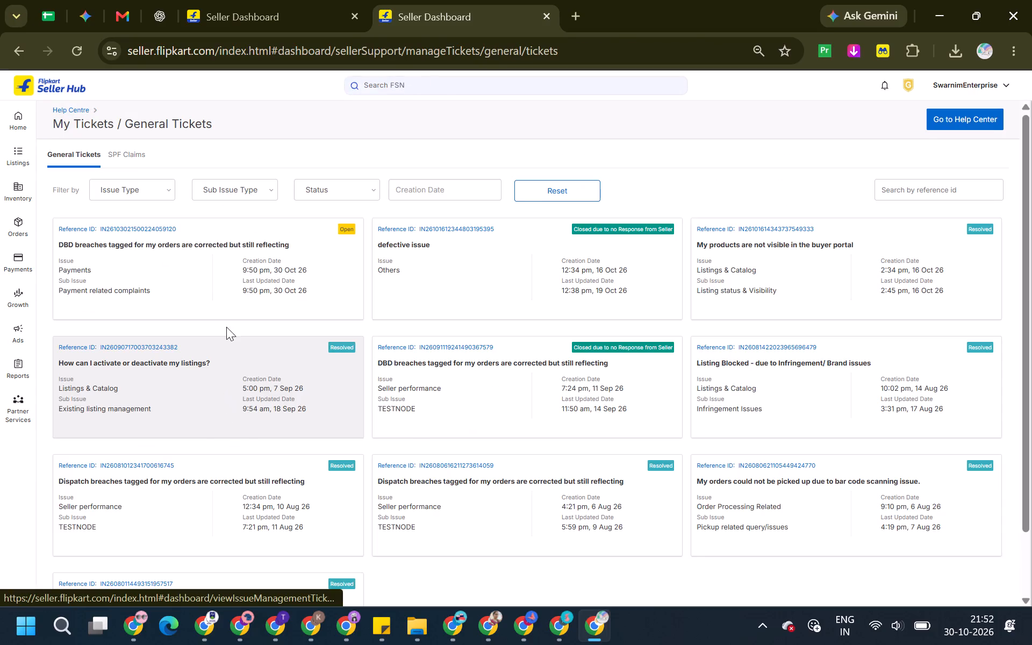
{"action": "left_click", "coordinate": [247, 277]}
{"action": "left_click", "coordinate": [570, 196]}
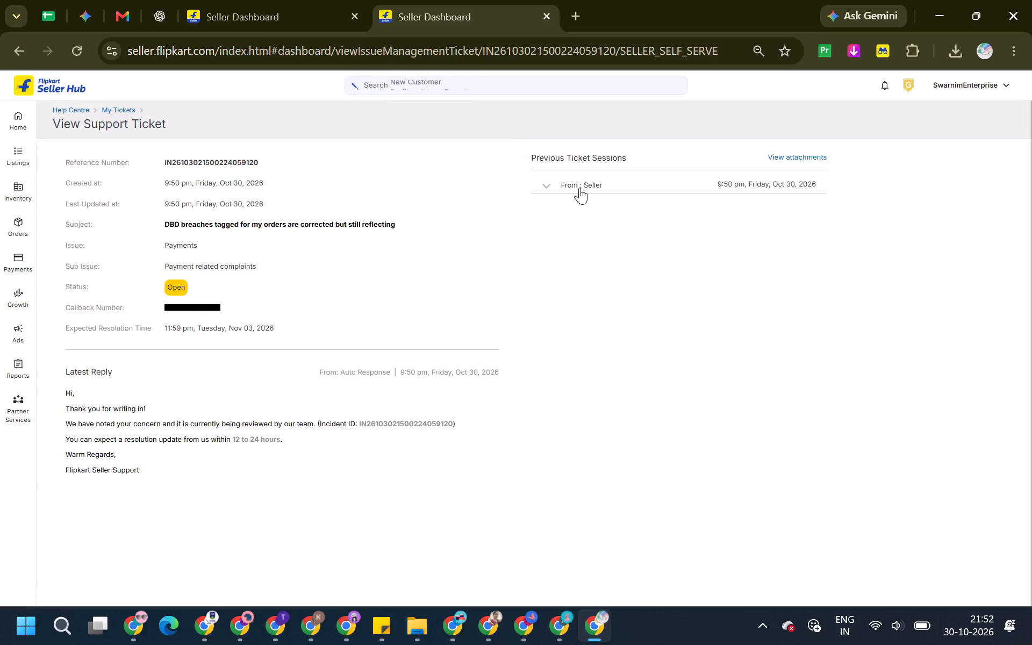
{"action": "left_click", "coordinate": [579, 188]}
{"action": "triple_click", "coordinate": [616, 239]}
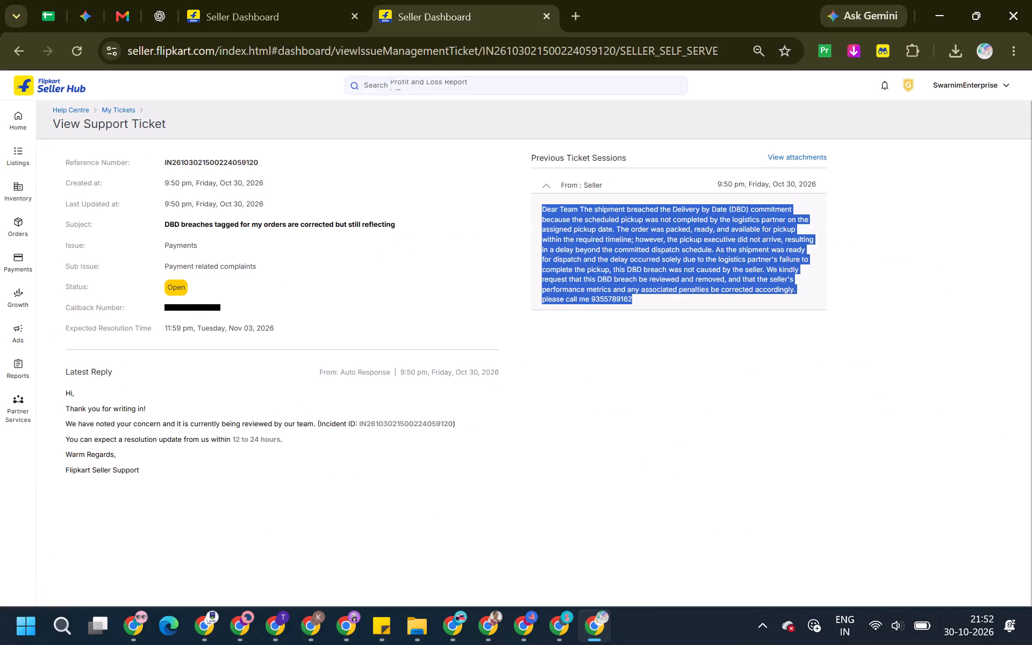
{"action": "key", "text": "ctrl+c"}
{"action": "key", "text": "alt+Tab"}
{"action": "key", "text": "ctrl+v"}
{"action": "key", "text": "Tab"}
{"action": "left_click", "coordinate": [784, 361]}
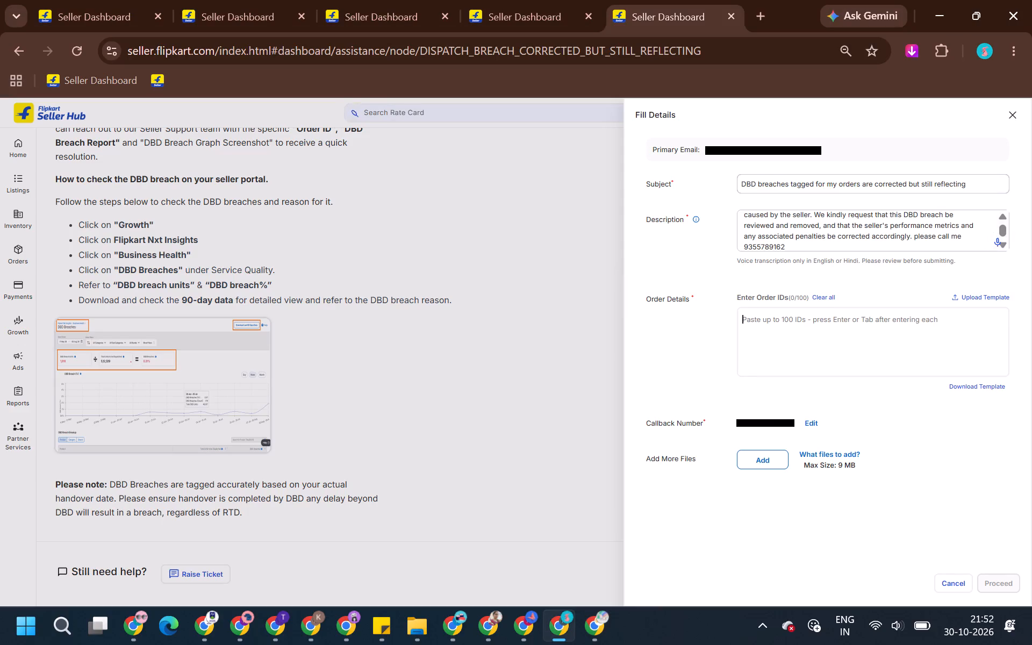
Check the 90-day data request on ROHANCART's DBD Breaches page, look at Cancellations Insights, and return to the ticket form.
{"action": "left_click", "coordinate": [460, 0]}
{"action": "left_click", "coordinate": [518, 0]}
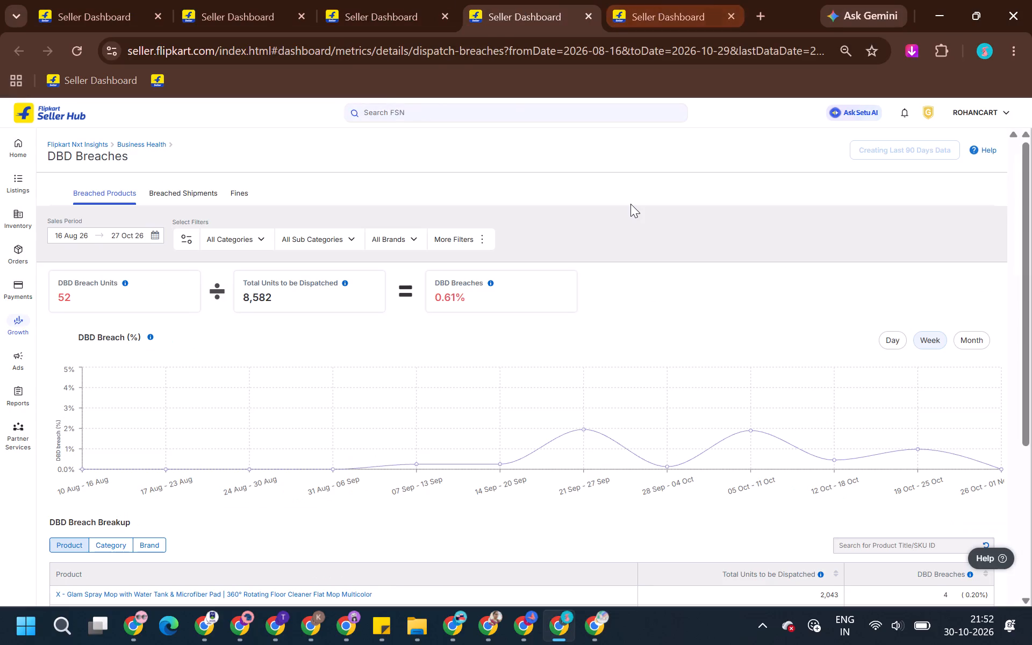
{"action": "scroll", "coordinate": [630, 204], "scroll_direction": "up", "scroll_amount": 5}
{"action": "left_click", "coordinate": [641, 0]}
{"action": "left_click", "coordinate": [385, 0]}
{"action": "scroll", "coordinate": [489, 317], "scroll_direction": "up", "scroll_amount": 5}
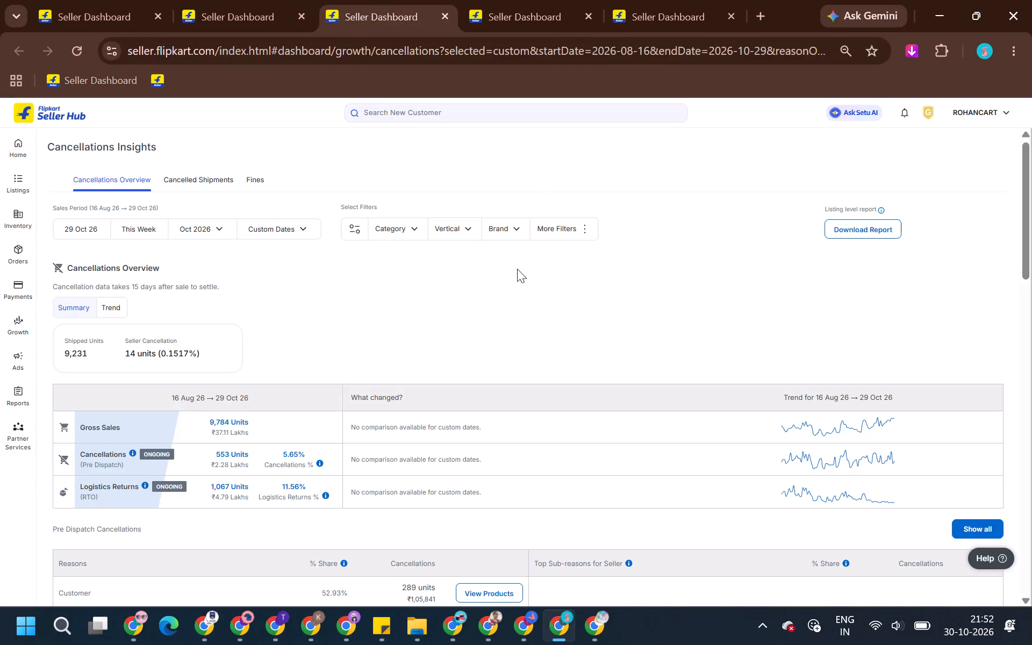
{"action": "left_click", "coordinate": [657, 0]}
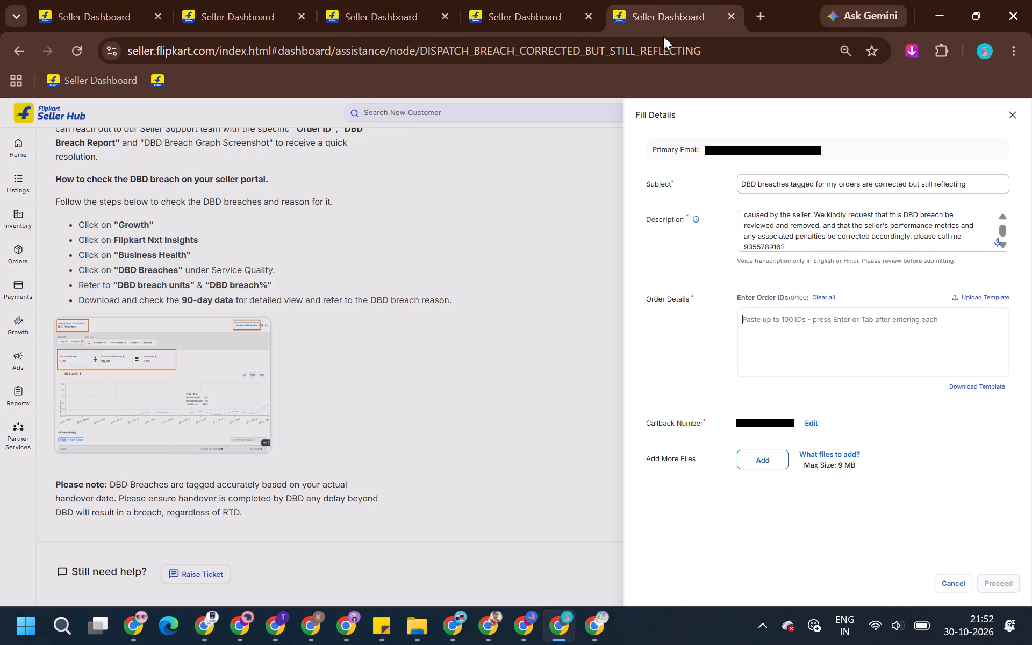
Recheck ROHANCART's DBD Breaches page for the requested 90-day data.
{"action": "left_click", "coordinate": [397, 0]}
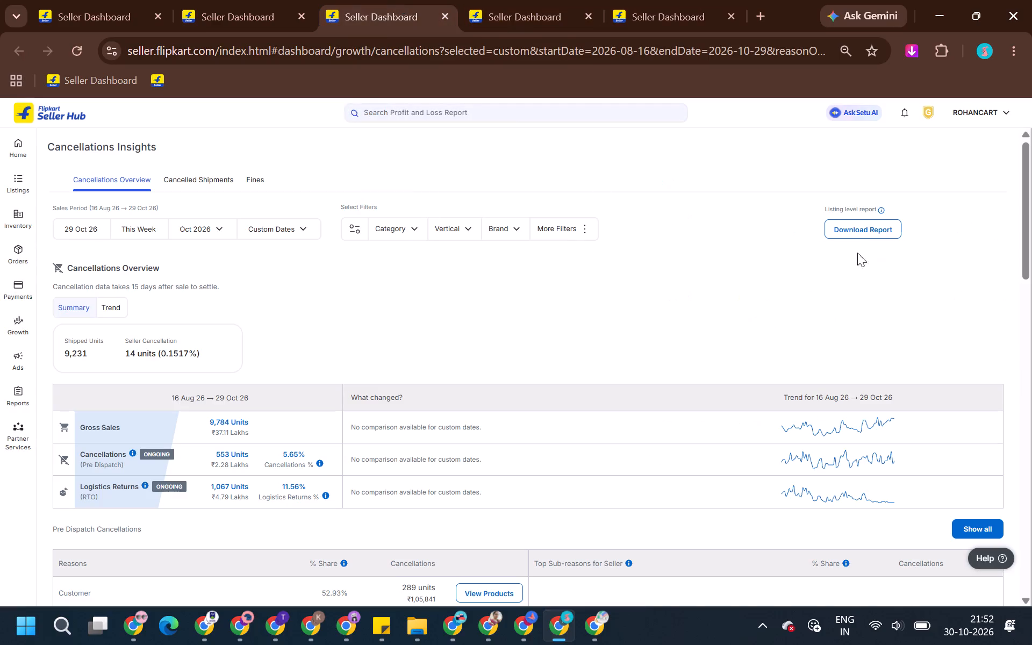
{"action": "left_click", "coordinate": [660, 0]}
{"action": "left_click", "coordinate": [543, 0]}
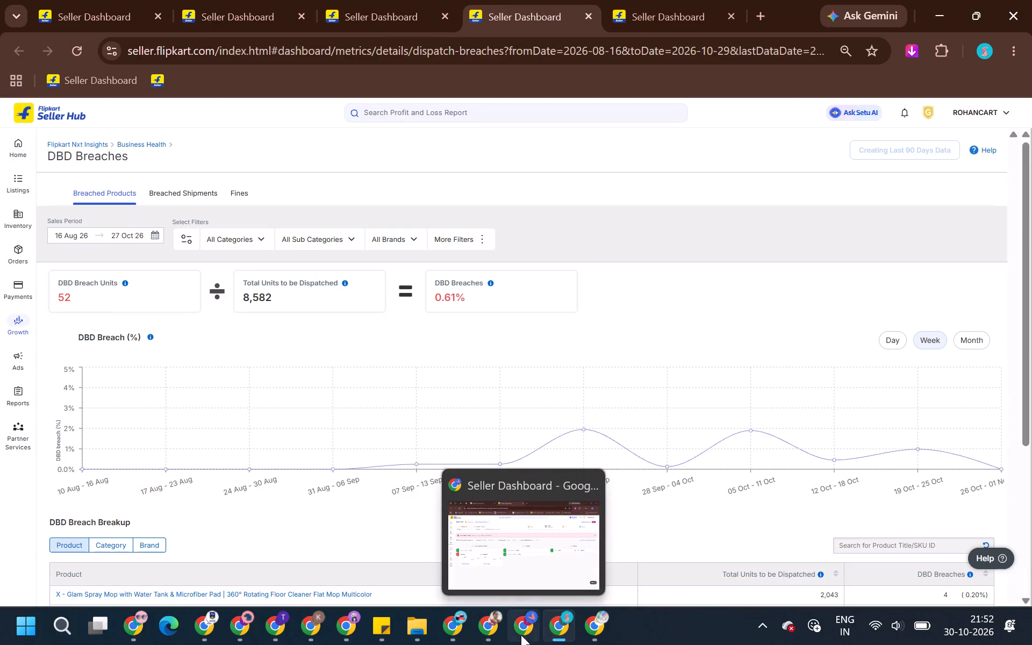
Switch to the SankalpEZone account, open its active listings, and filter them to the Mop Cleaning Wipe category by searching for mop.
{"action": "left_click", "coordinate": [448, 629]}
{"action": "left_click", "coordinate": [0, 149]}
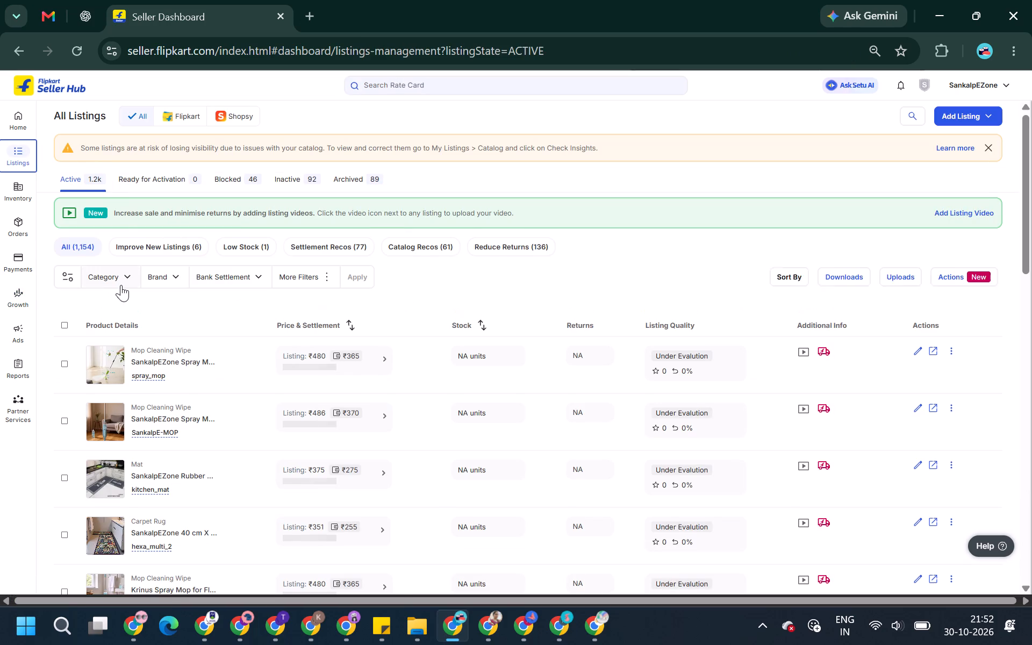
{"action": "left_click", "coordinate": [125, 285]}
{"action": "left_click", "coordinate": [131, 298]}
{"action": "left_click", "coordinate": [132, 312]}
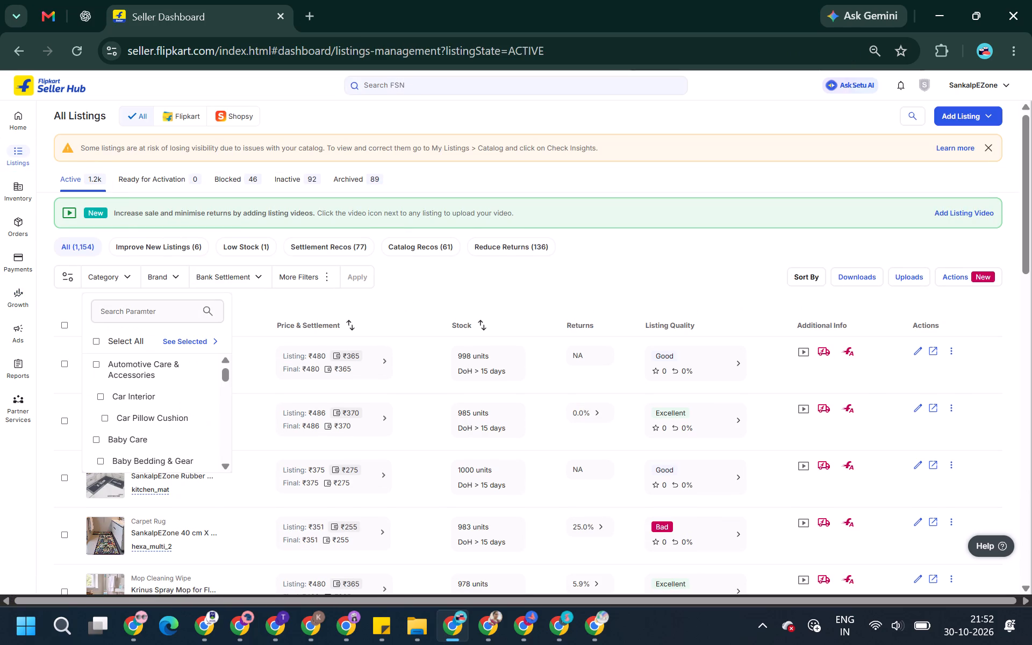
{"action": "type", "text": "mop"}
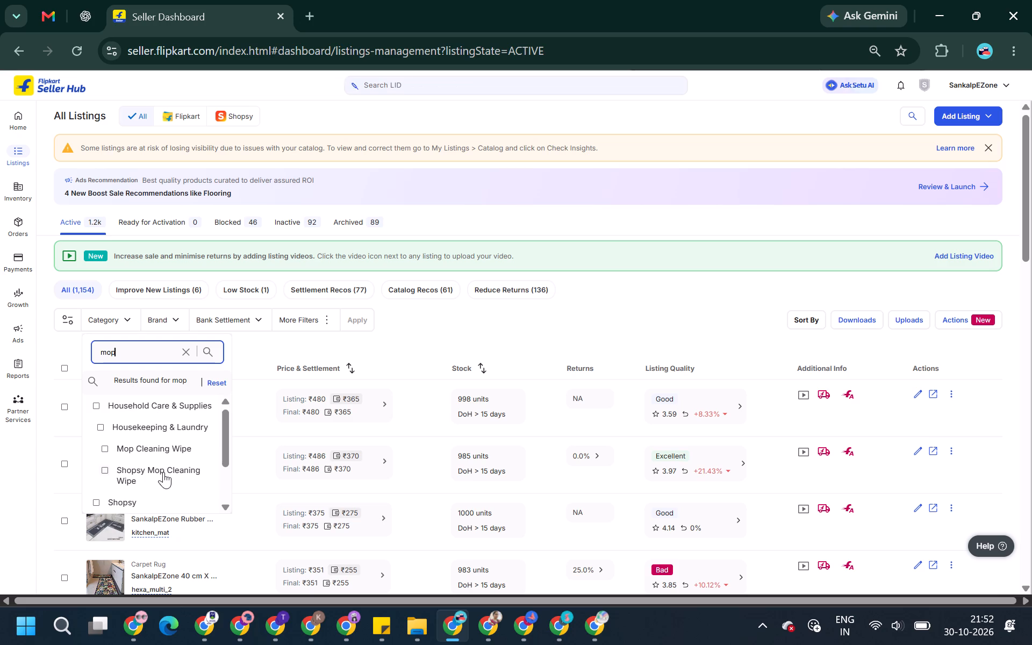
{"action": "scroll", "coordinate": [163, 470], "scroll_direction": "down", "scroll_amount": 1}
{"action": "scroll", "coordinate": [159, 407], "scroll_direction": "up", "scroll_amount": 1}
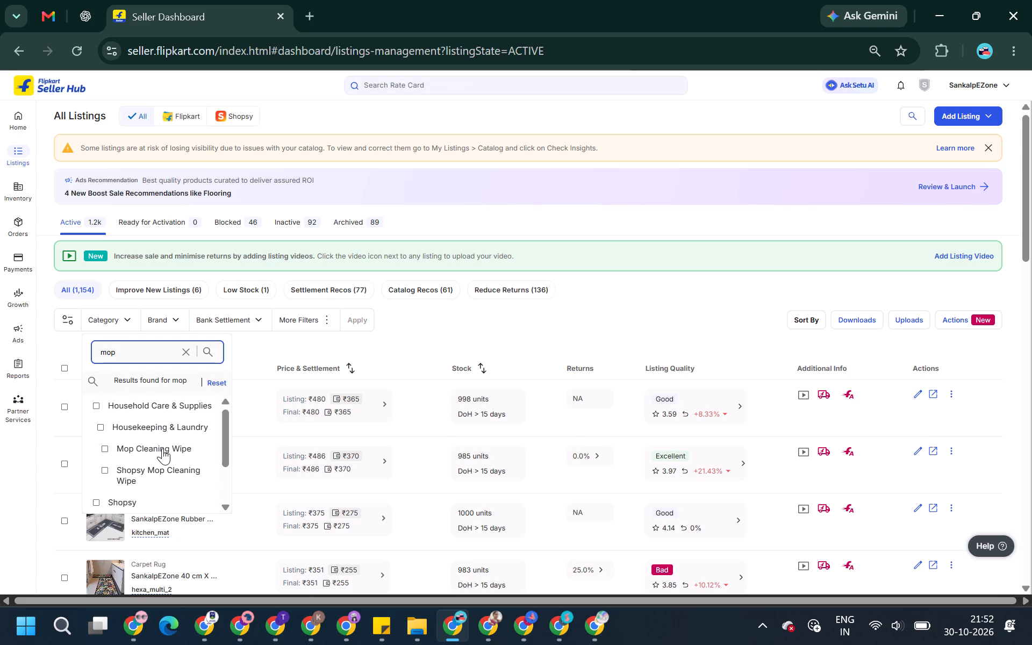
{"action": "left_click", "coordinate": [162, 448]}
{"action": "left_click", "coordinate": [371, 327]}
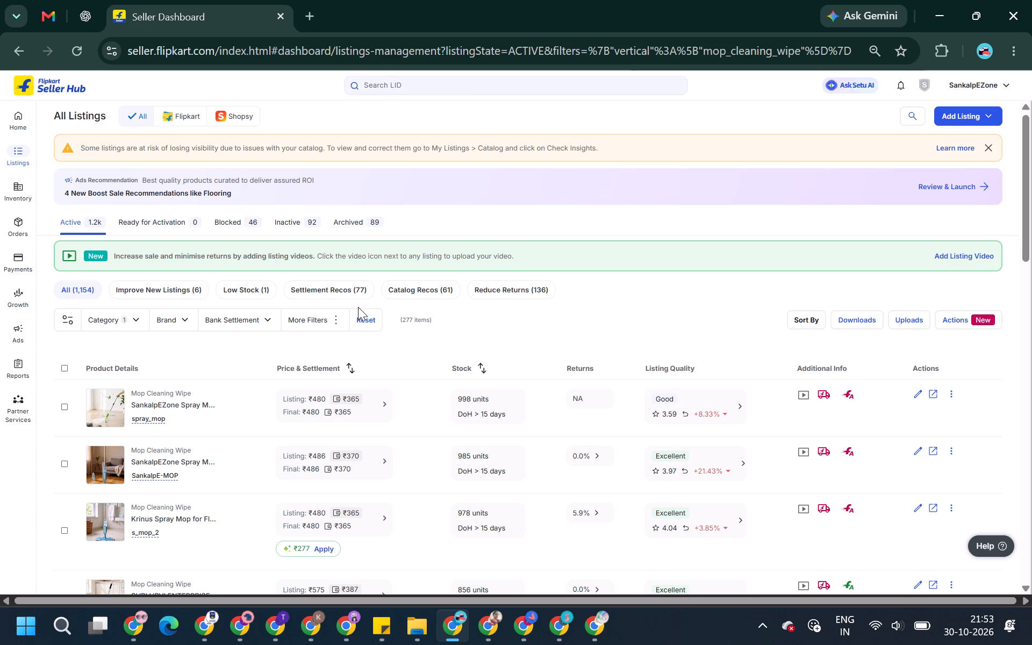
Set the maximum bank settlement to 350 for the filtered mop listings.
{"action": "scroll", "coordinate": [383, 297], "scroll_direction": "down", "scroll_amount": 2}
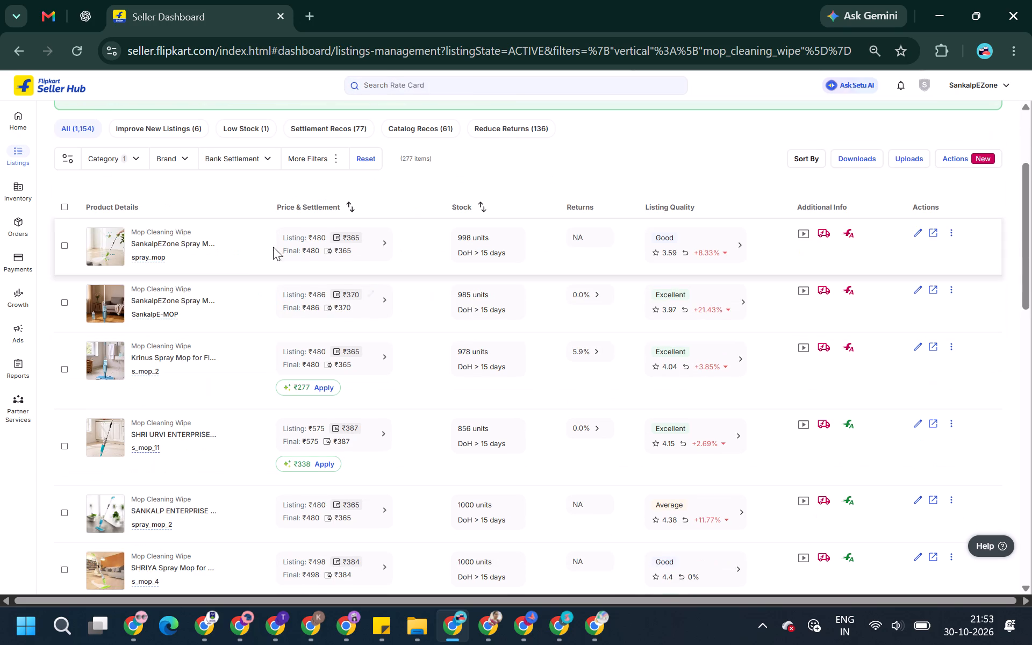
{"action": "left_click", "coordinate": [261, 160]}
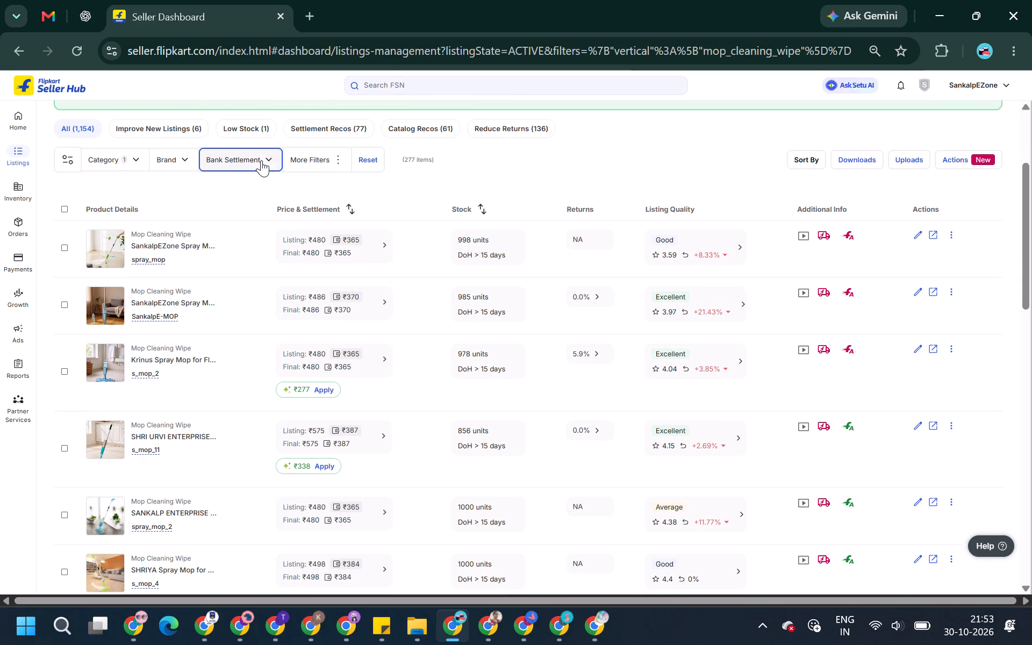
{"action": "triple_click", "coordinate": [354, 217]}
{"action": "type", "text": "350"}
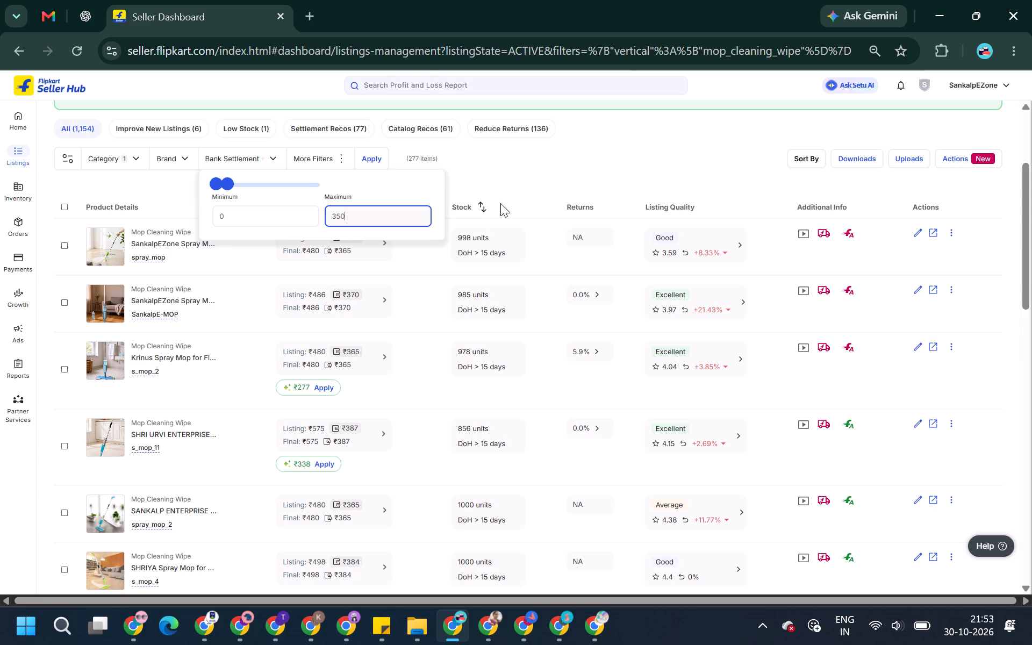
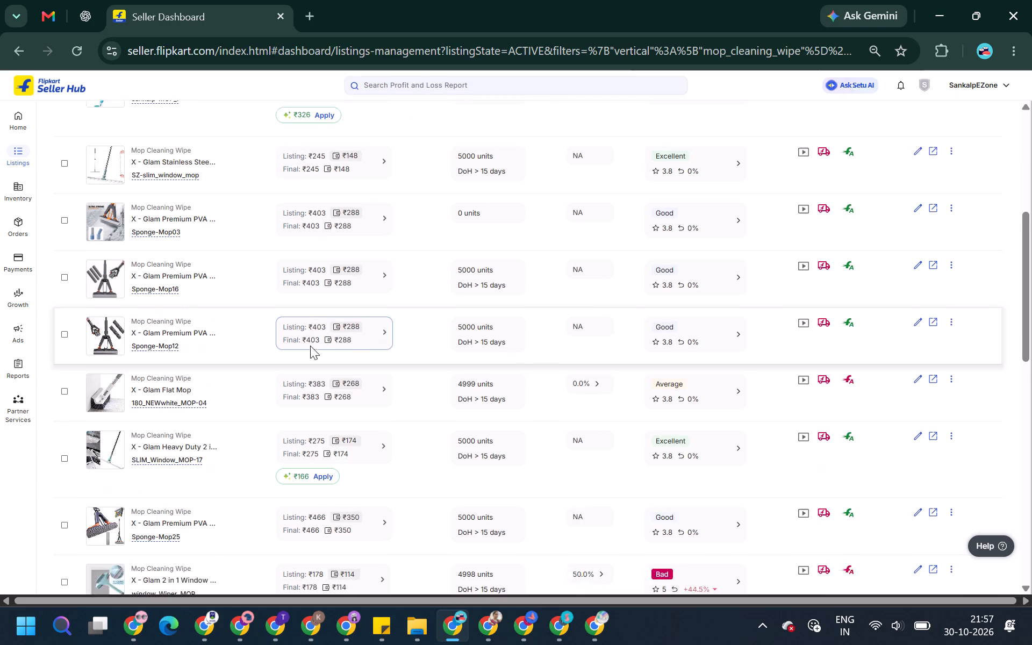
Review the prices and settlements of SankalpEZone's filtered mop listings.
{"action": "scroll", "coordinate": [310, 346], "scroll_direction": "down", "scroll_amount": 3}
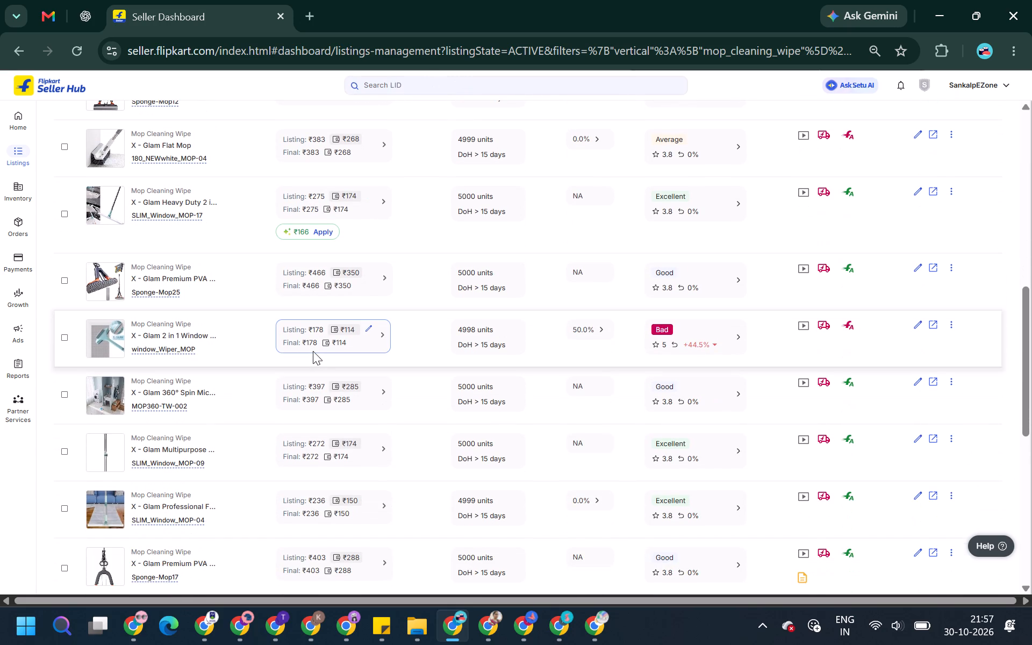
{"action": "scroll", "coordinate": [392, 337], "scroll_direction": "down", "scroll_amount": 2}
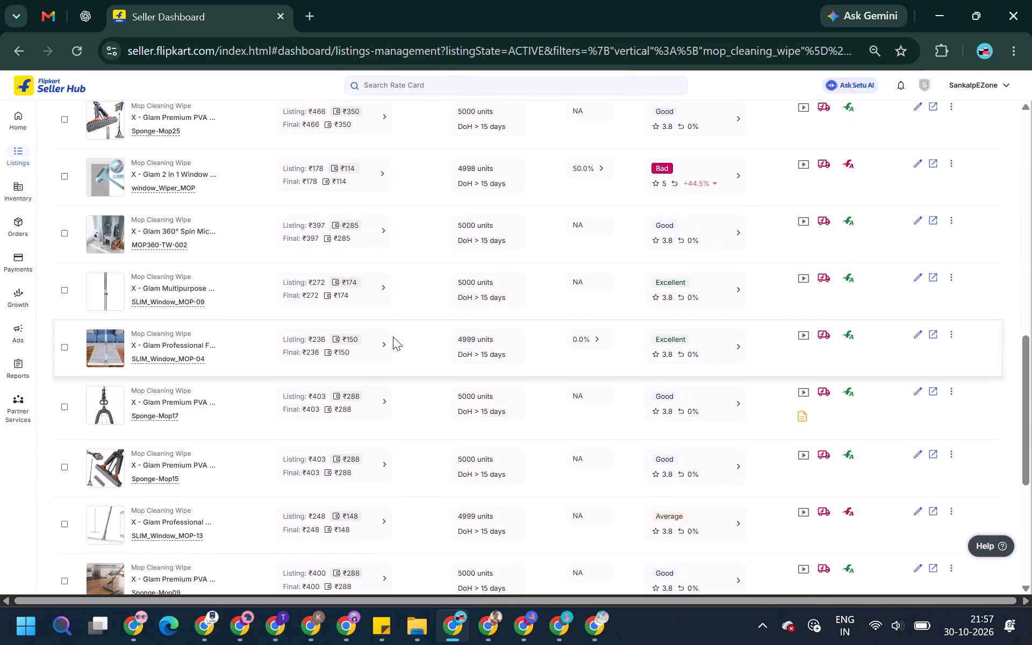
{"action": "scroll", "coordinate": [393, 336], "scroll_direction": "up", "scroll_amount": 13}
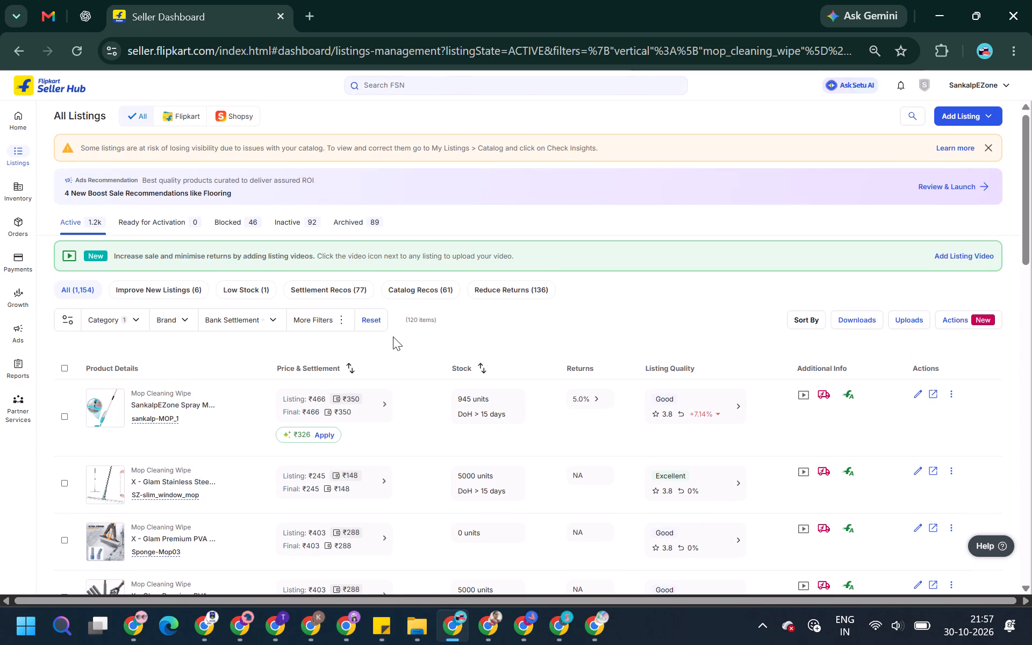
{"action": "scroll", "coordinate": [402, 343], "scroll_direction": "up", "scroll_amount": 3}
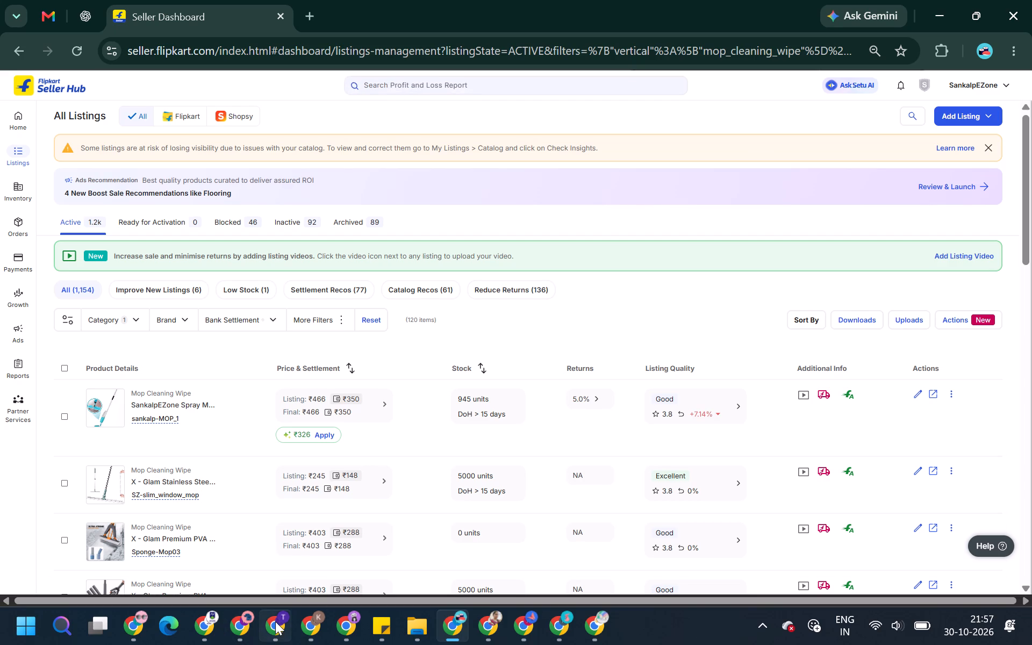
Go through the other seller profiles to the SIKAAMI account and refresh its Flipkart Seller Hub home dashboard.
{"action": "left_click", "coordinate": [220, 618]}
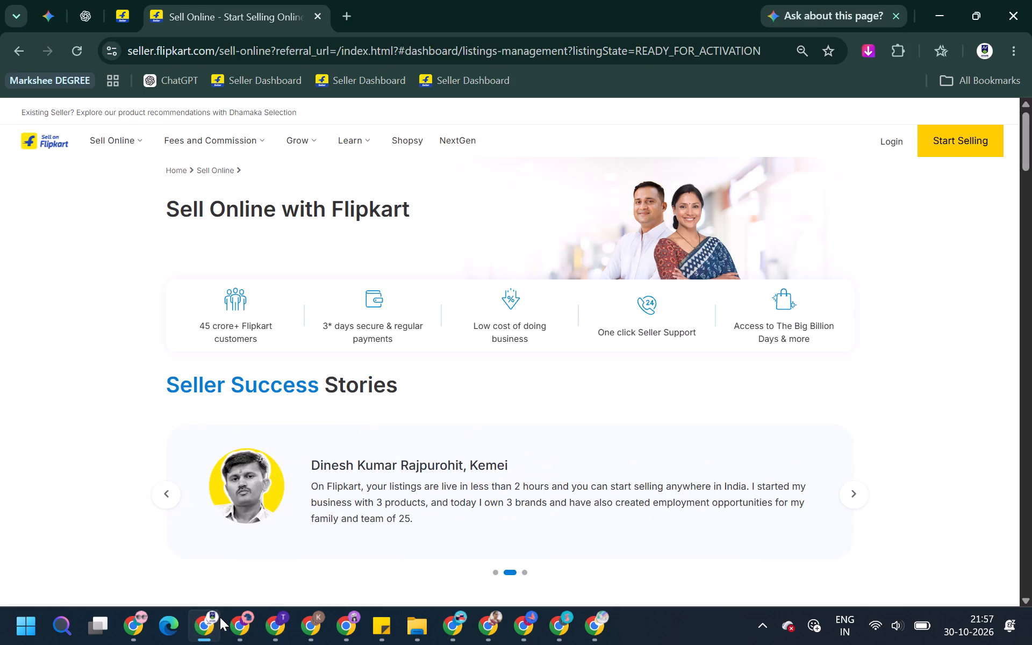
{"action": "left_click", "coordinate": [220, 617]}
{"action": "left_click", "coordinate": [249, 620]}
{"action": "left_click", "coordinate": [274, 621]}
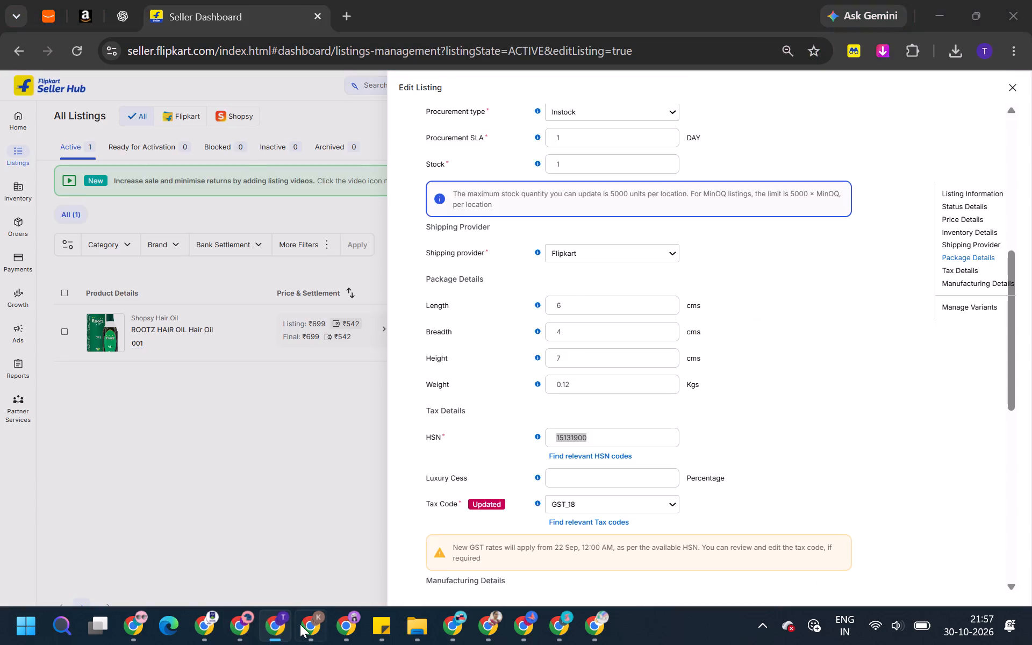
{"action": "left_click", "coordinate": [302, 622]}
{"action": "left_click", "coordinate": [137, 630]}
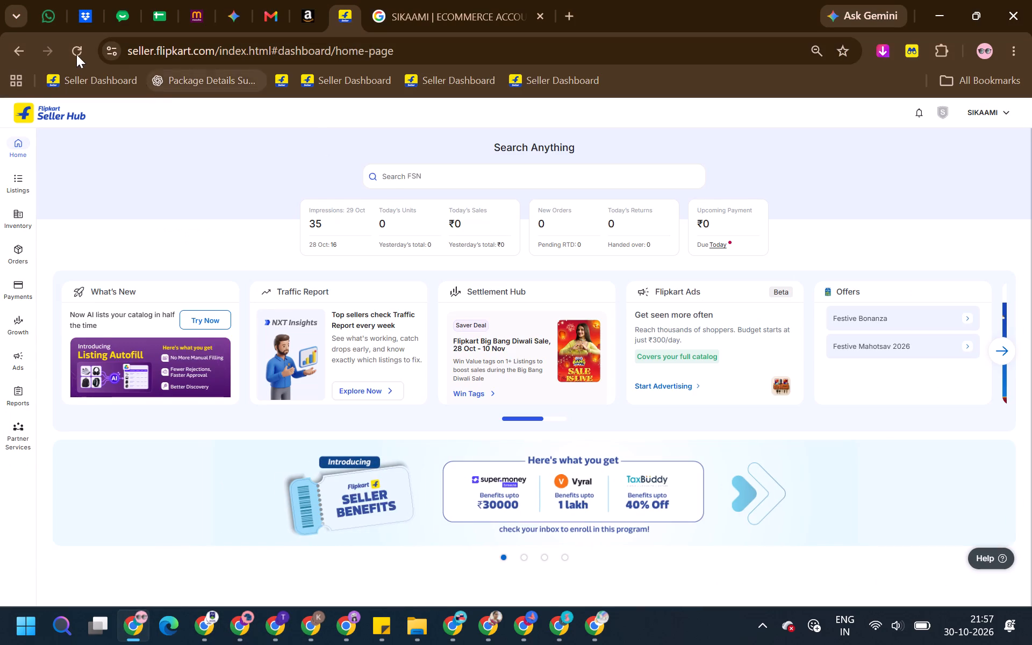
{"action": "left_click", "coordinate": [74, 53]}
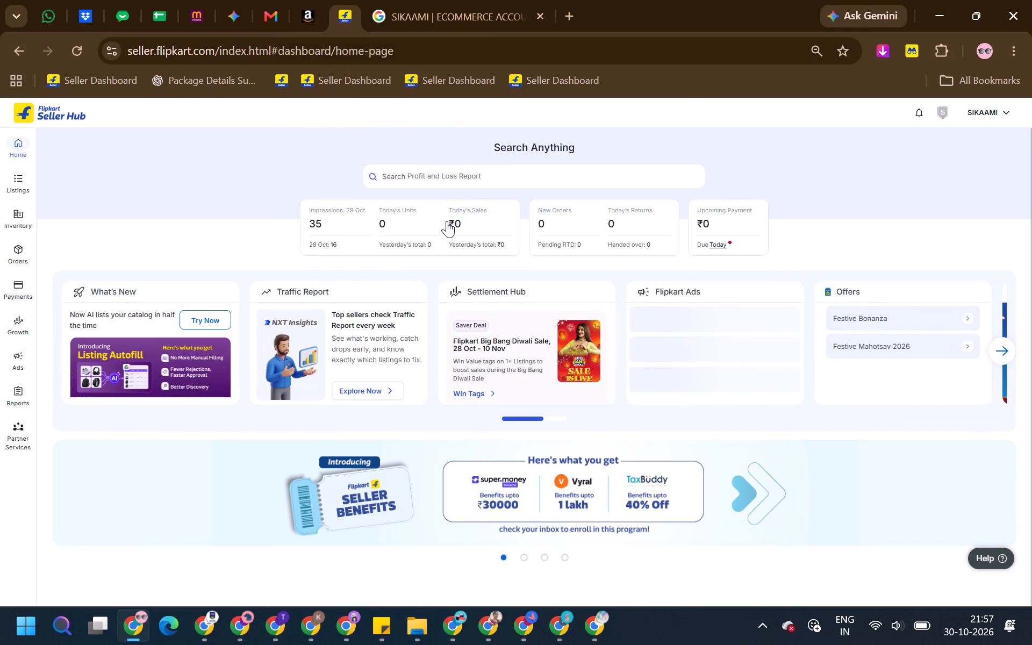
Switch to SIKAAMI's Amazon Seller Central, reload it, and check the business dashboard.
{"action": "left_click", "coordinate": [313, 25]}
{"action": "left_click", "coordinate": [86, 53]}
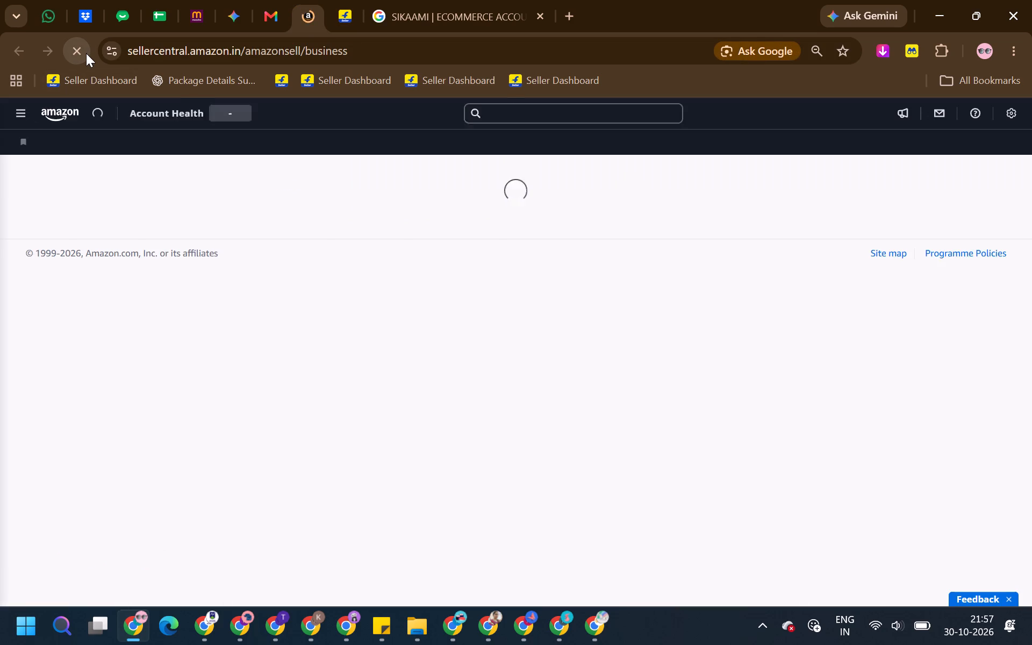
{"action": "scroll", "coordinate": [475, 337], "scroll_direction": "up", "scroll_amount": 5}
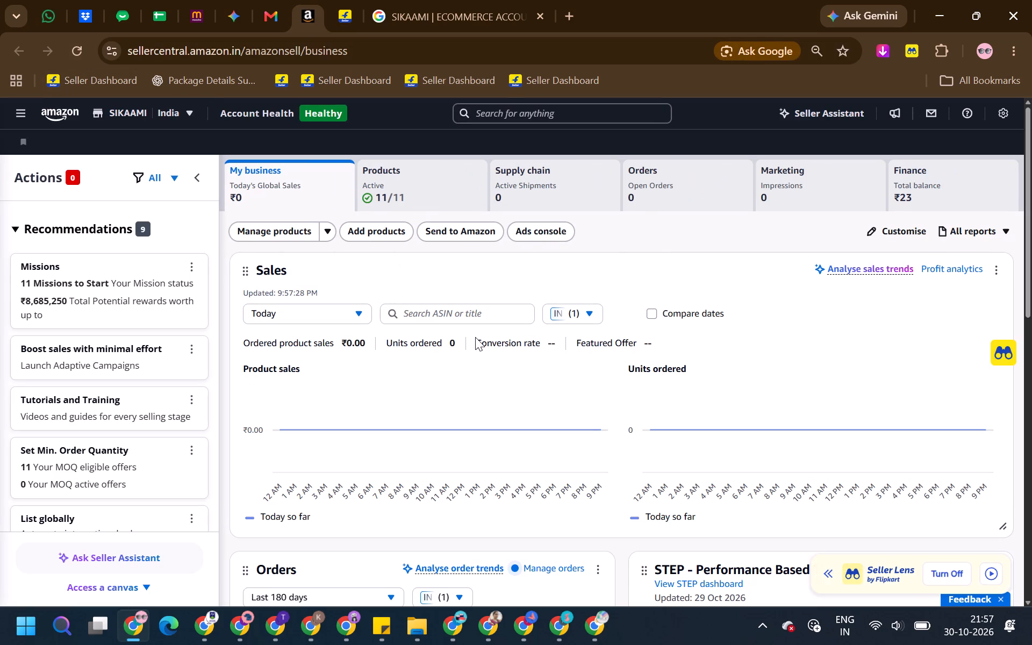
Recheck SIKAAMI's Flipkart home dashboard and return to its Amazon Seller Central dashboard.
{"action": "left_click", "coordinate": [326, 6]}
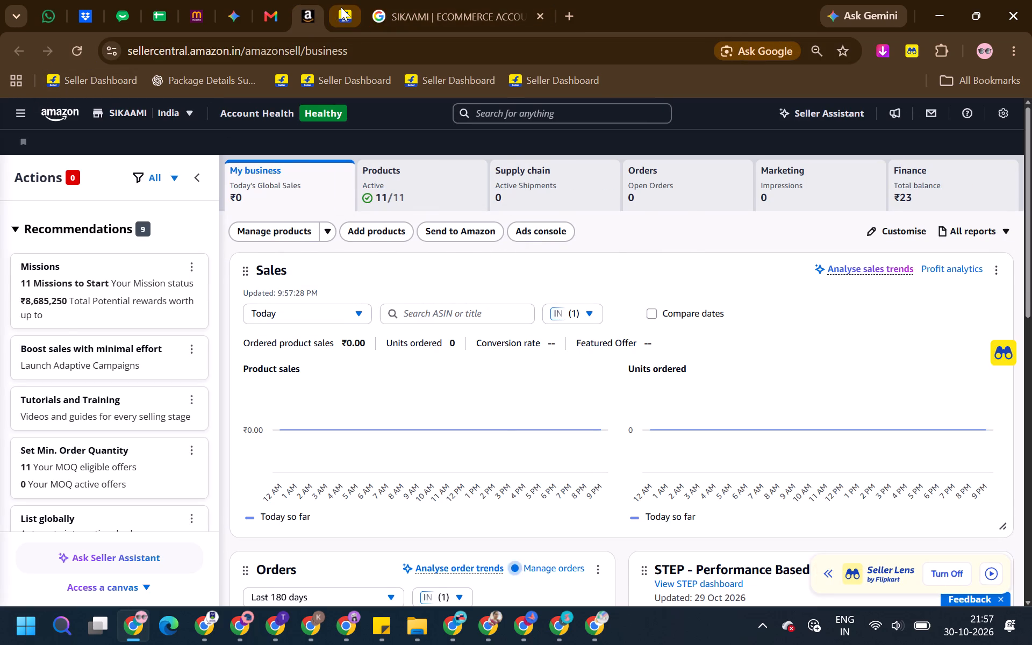
{"action": "left_click", "coordinate": [341, 10]}
{"action": "left_click", "coordinate": [310, 21]}
{"action": "left_click", "coordinate": [339, 21]}
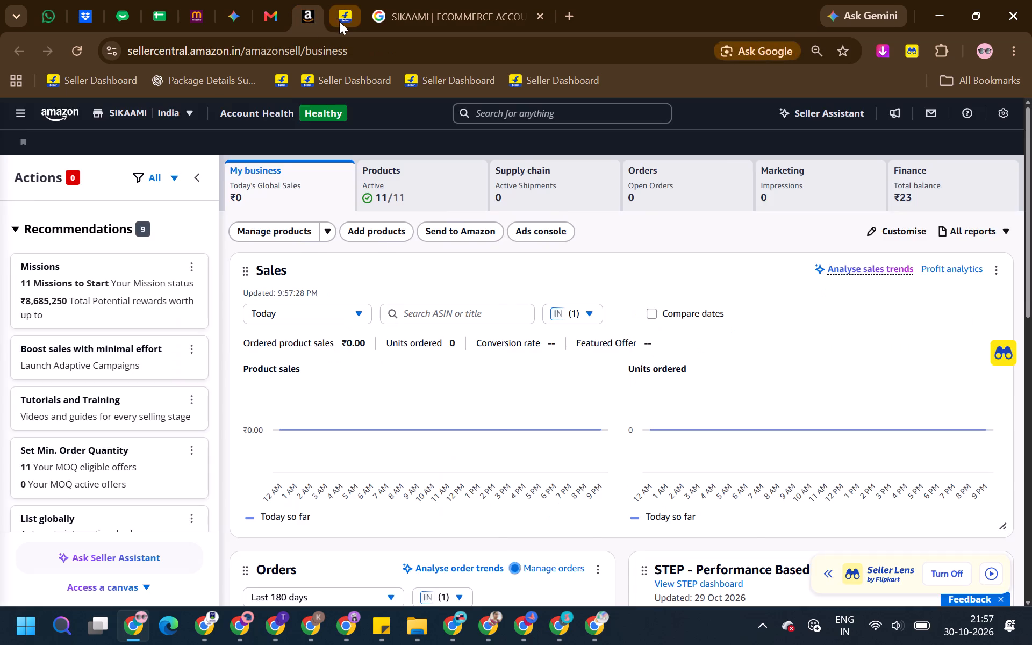
{"action": "scroll", "coordinate": [425, 356], "scroll_direction": "up", "scroll_amount": 7}
{"action": "scroll", "coordinate": [425, 356], "scroll_direction": "down", "scroll_amount": 1}
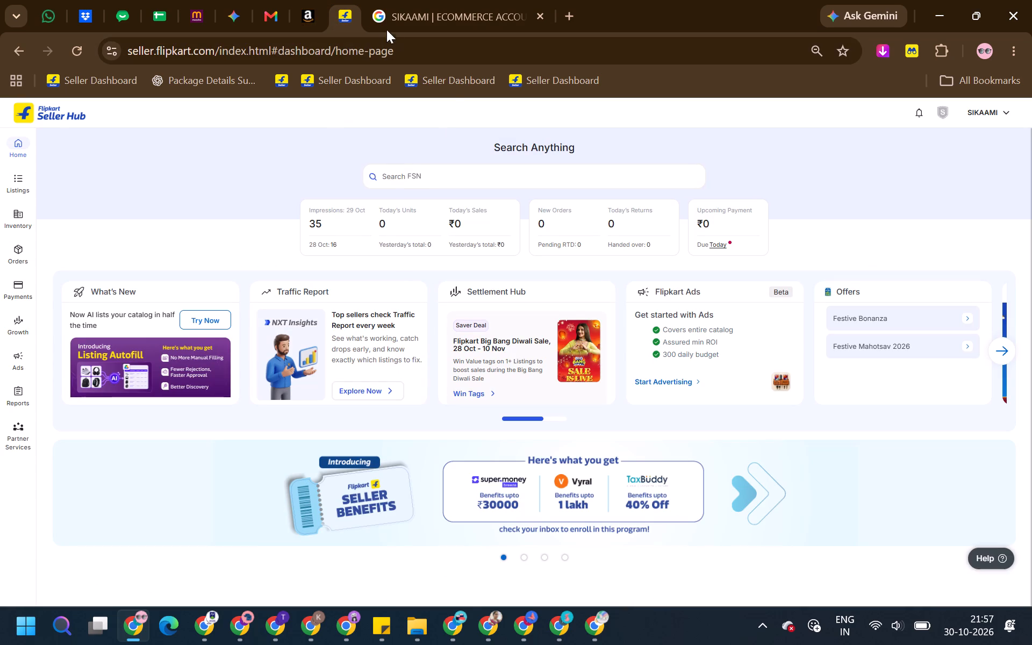
{"action": "left_click", "coordinate": [311, 17]}
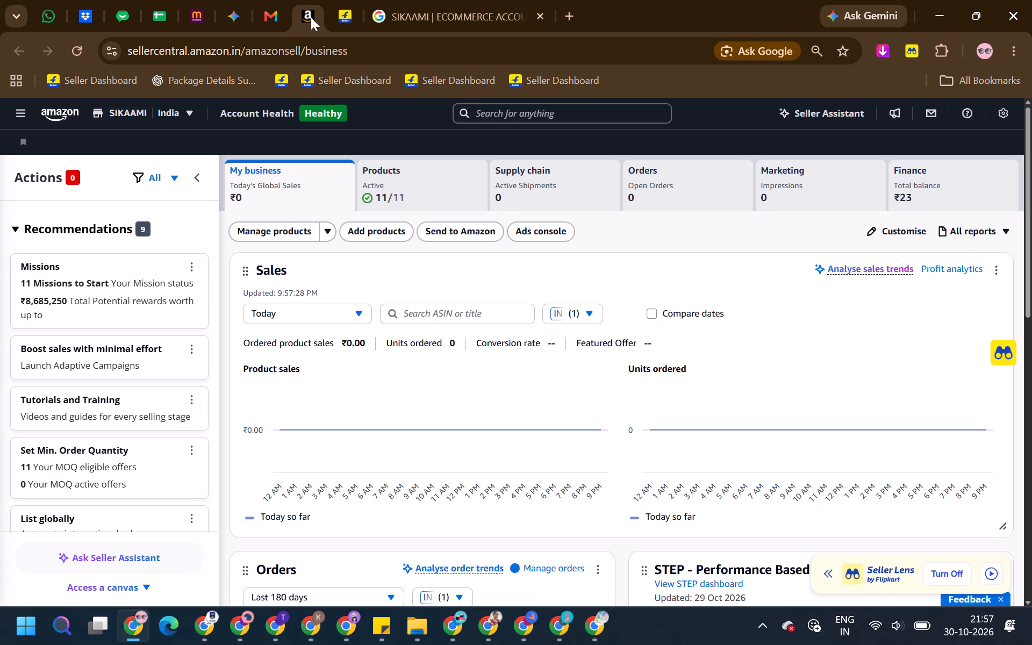
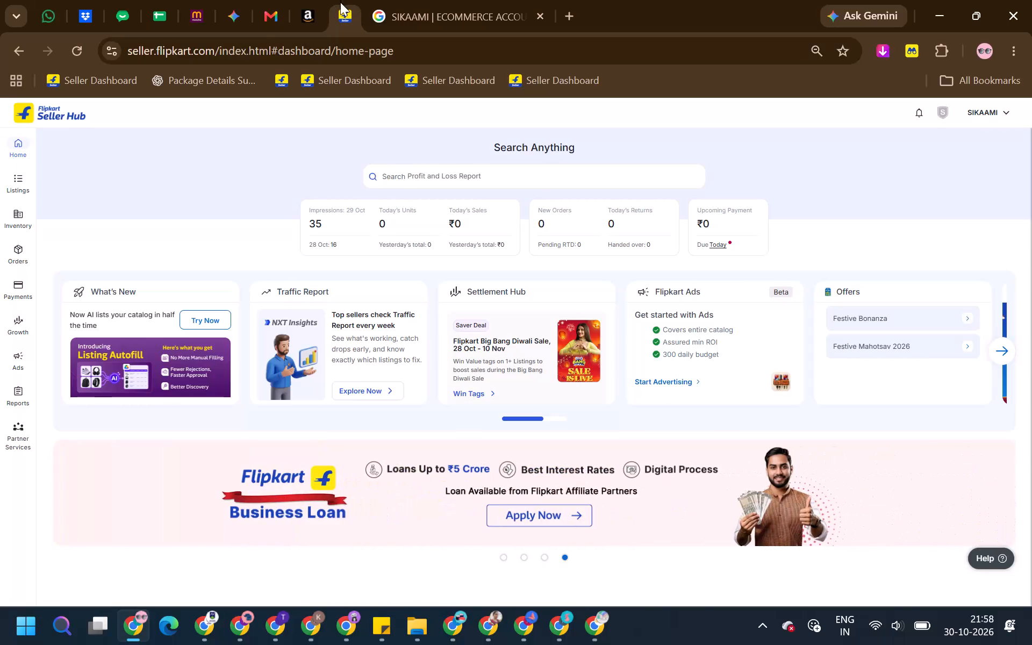
Look at SIKAAMI's Amazon dashboard again, and check the account options on TheSkinMedico's Flipkart listing creation page.
{"action": "left_click", "coordinate": [313, 4]}
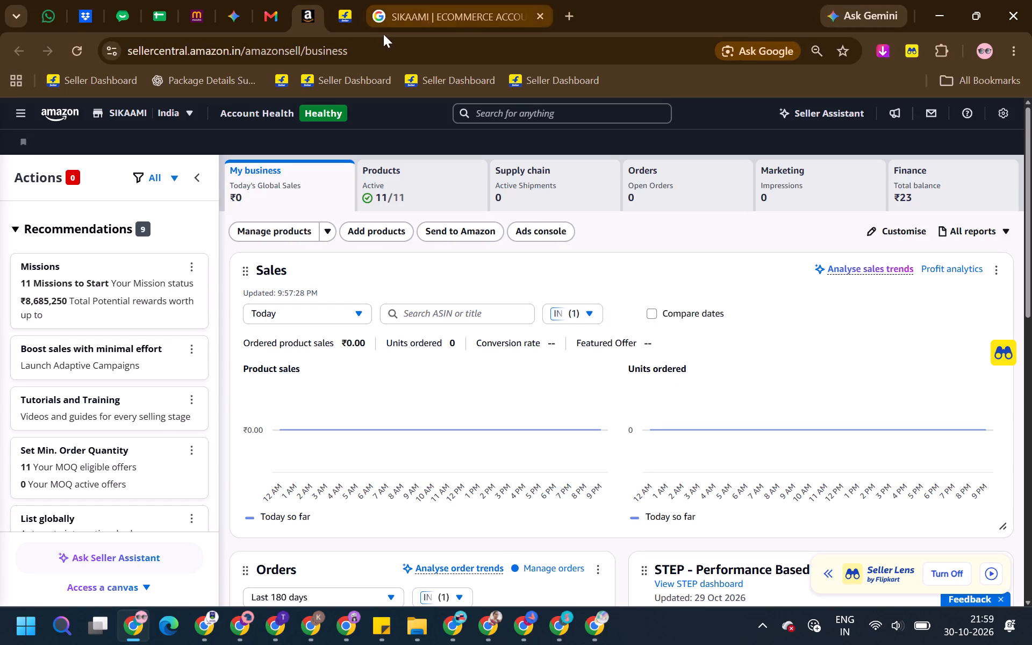
{"action": "left_click", "coordinate": [941, 2]}
{"action": "scroll", "coordinate": [548, 249], "scroll_direction": "down", "scroll_amount": 3}
{"action": "scroll", "coordinate": [545, 372], "scroll_direction": "up", "scroll_amount": 6}
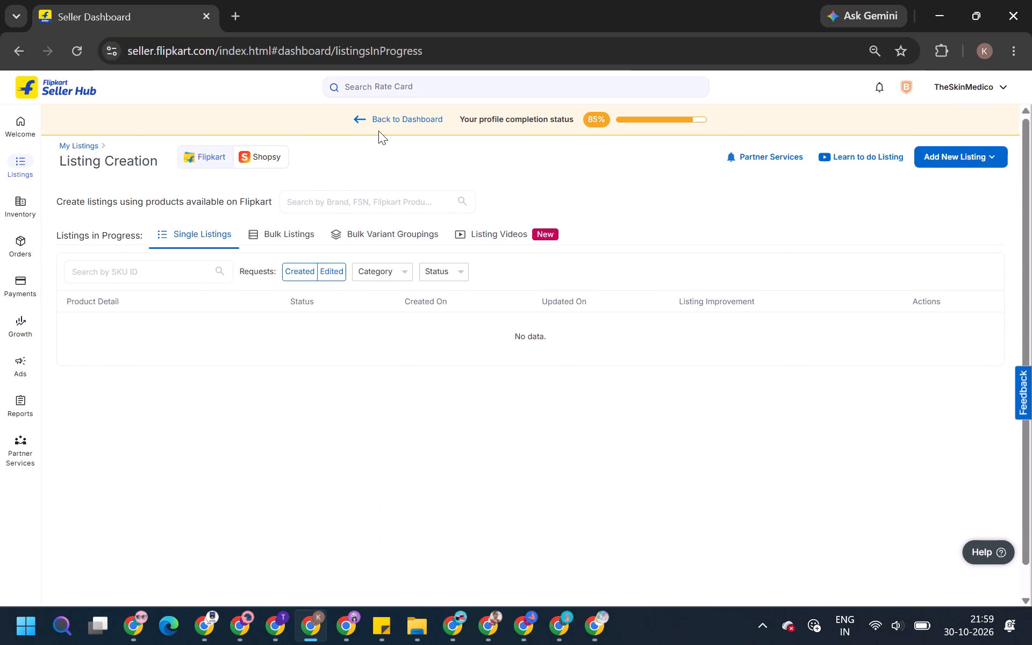
{"action": "left_click", "coordinate": [959, 88]}
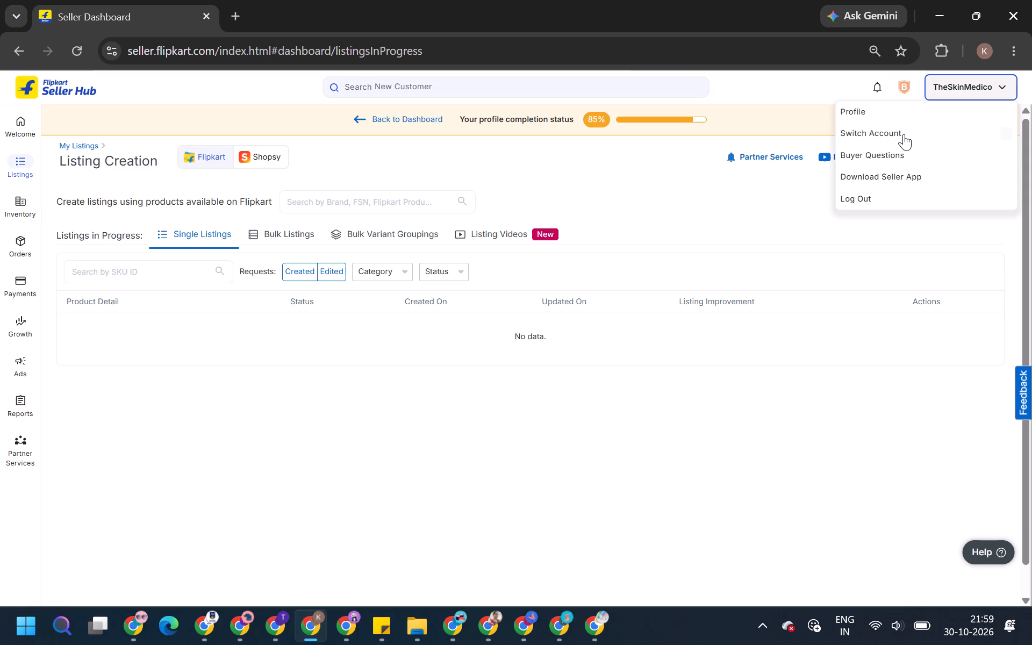
{"action": "left_click_drag", "start_coordinate": [804, 297], "coordinate": [810, 286]}
{"action": "left_click", "coordinate": [966, 83]}
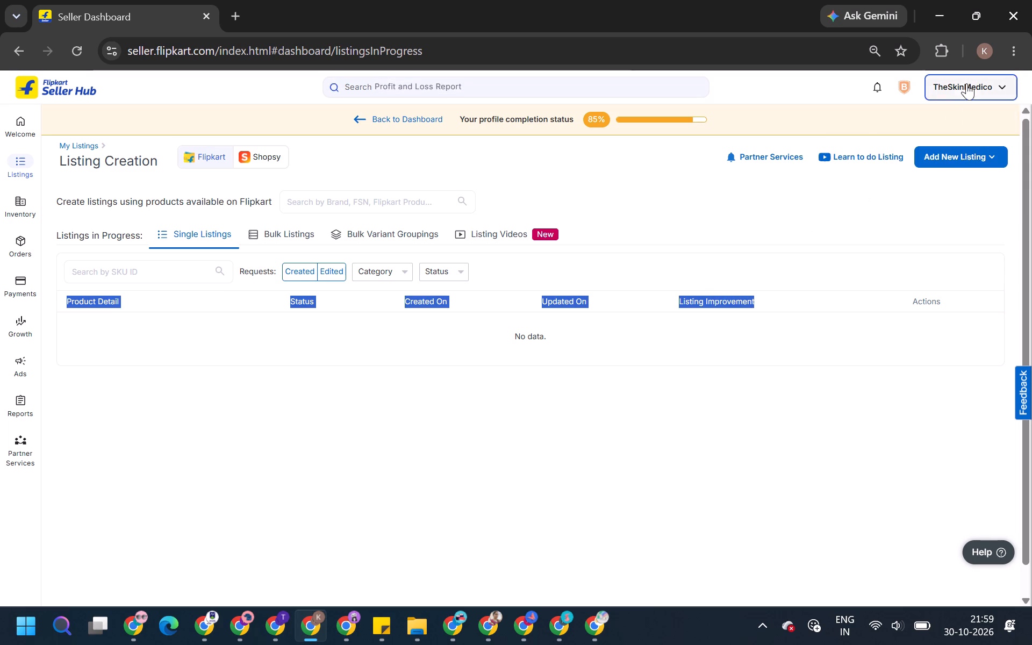
{"action": "left_click", "coordinate": [797, 184]}
{"action": "left_click", "coordinate": [943, 16]}
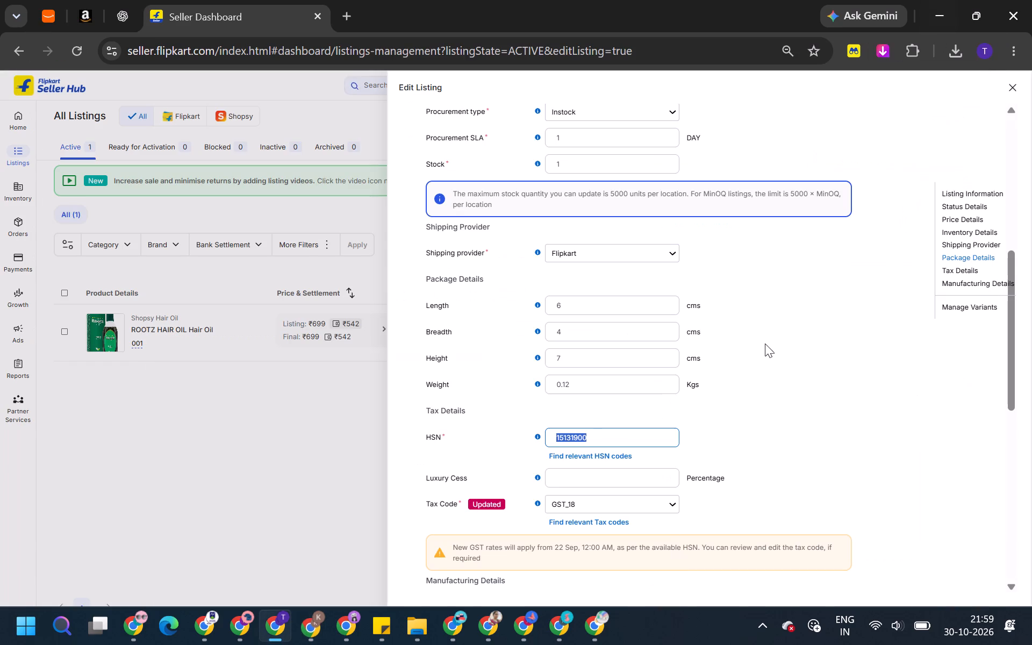
Go through the other seller profiles back to SankalpEZone and review the prices and settlements of its mop listings.
{"action": "left_click", "coordinate": [941, 14]}
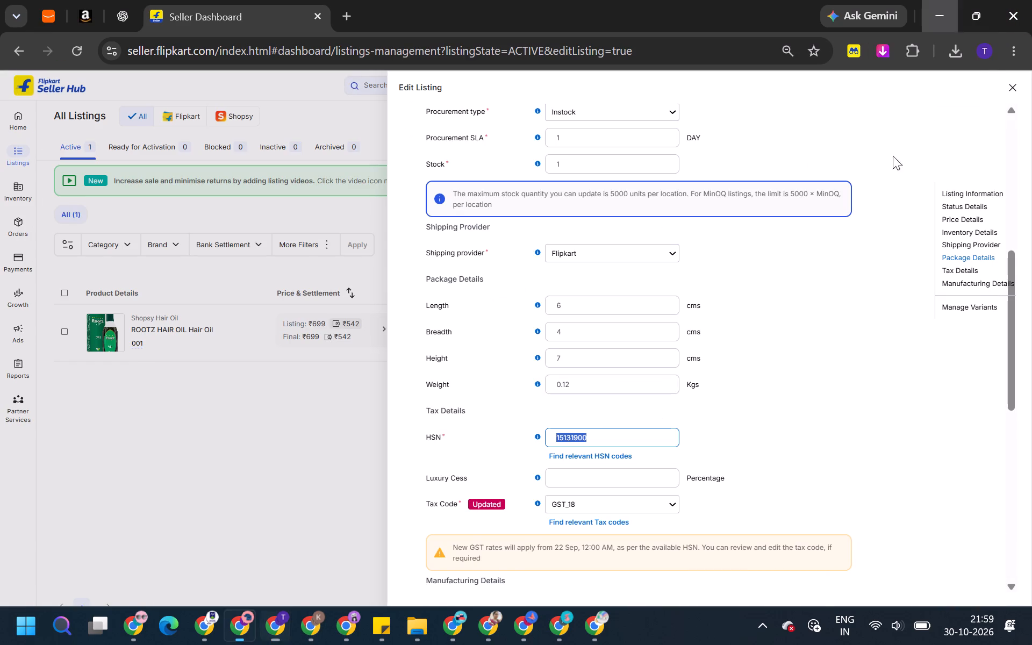
{"action": "scroll", "coordinate": [715, 470], "scroll_direction": "up", "scroll_amount": 2}
{"action": "left_click", "coordinate": [308, 629]}
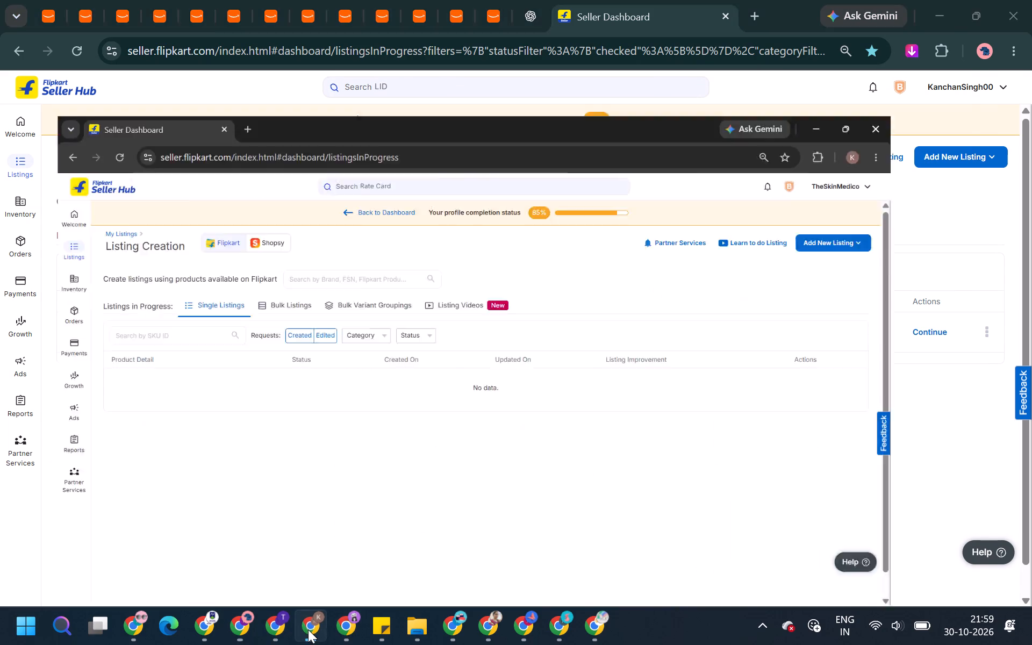
{"action": "left_click", "coordinate": [322, 629]}
{"action": "left_click", "coordinate": [253, 633]}
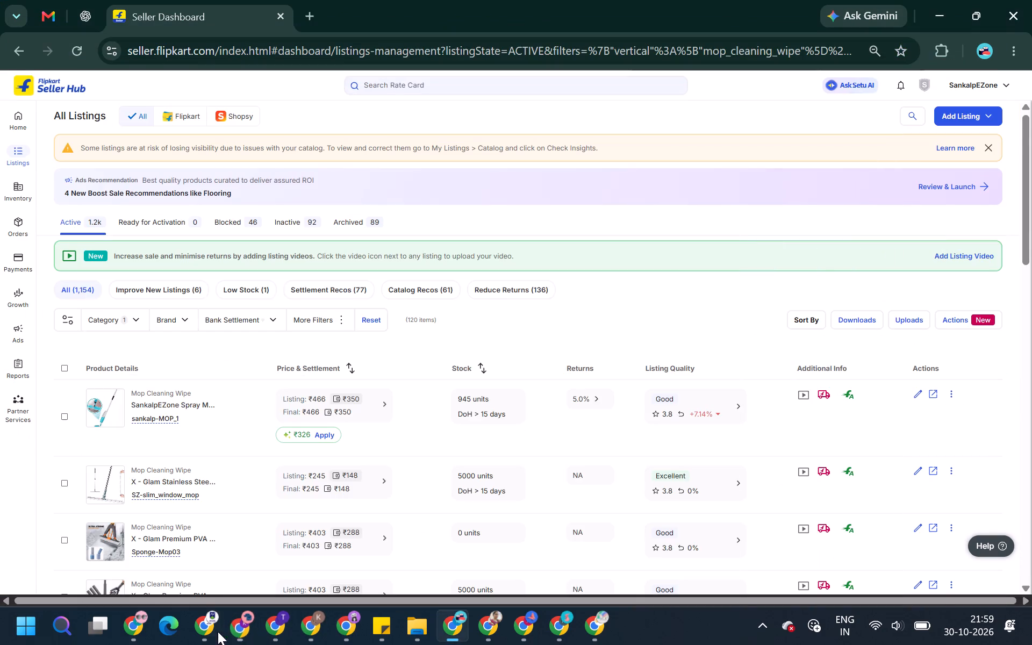
{"action": "left_click", "coordinate": [199, 631]}
{"action": "left_click", "coordinate": [159, 628]}
{"action": "left_click", "coordinate": [147, 629]}
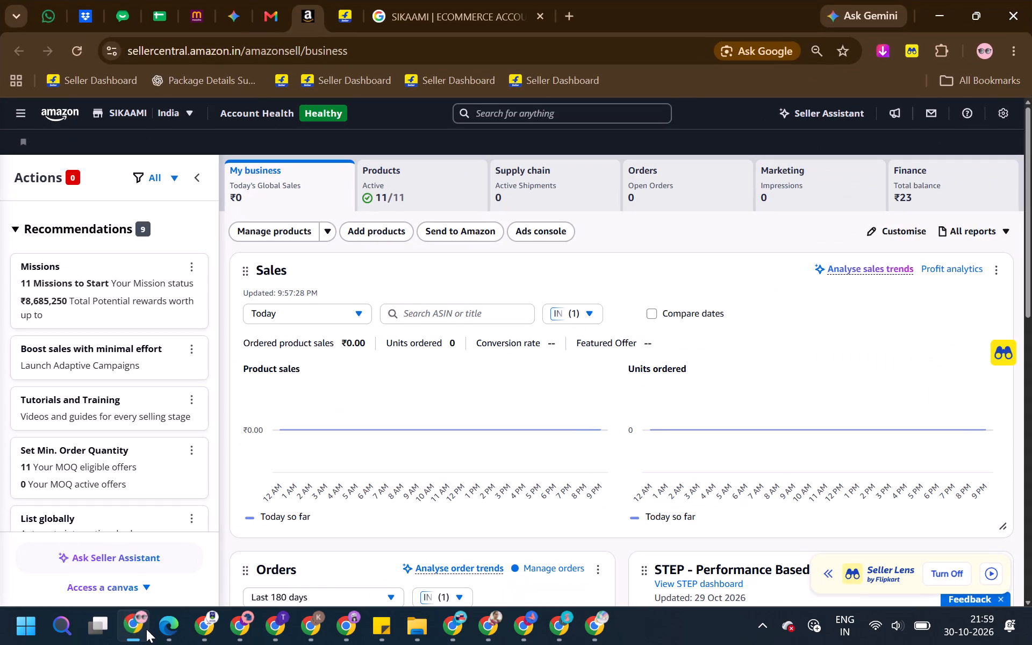
{"action": "left_click", "coordinate": [166, 629]}
{"action": "left_click", "coordinate": [1031, 0]}
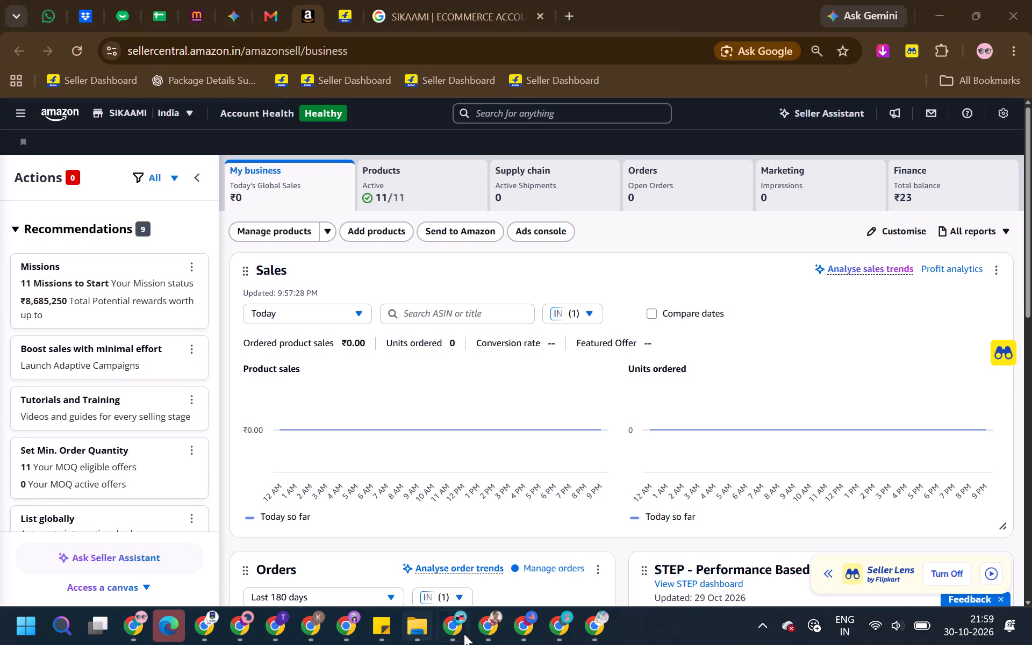
{"action": "left_click", "coordinate": [469, 629]}
{"action": "scroll", "coordinate": [378, 269], "scroll_direction": "down", "scroll_amount": 2}
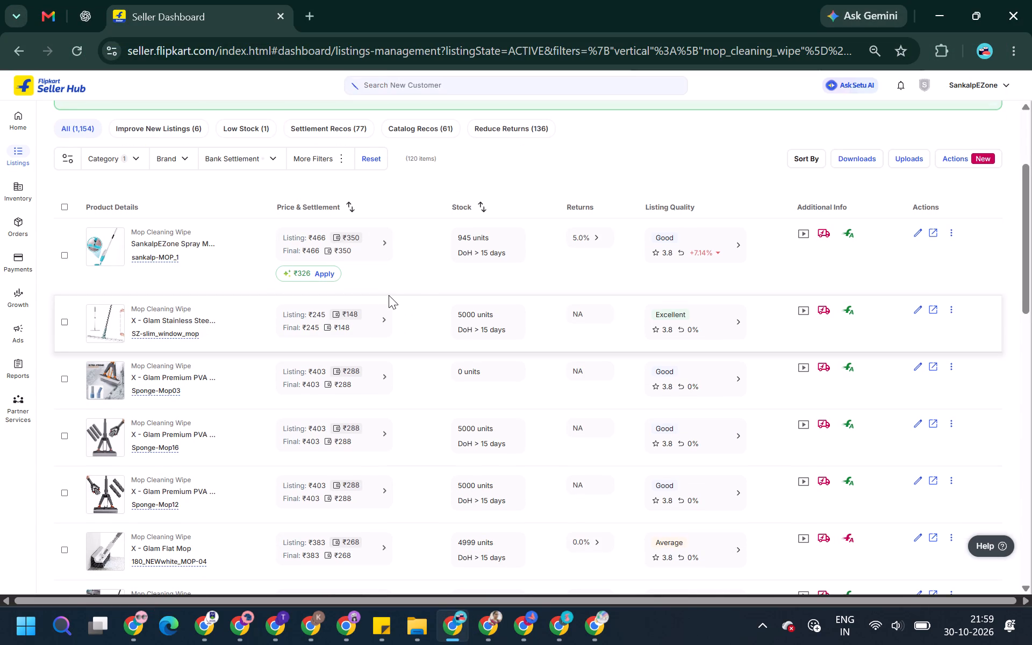
{"action": "scroll", "coordinate": [356, 295], "scroll_direction": "down", "scroll_amount": 3}
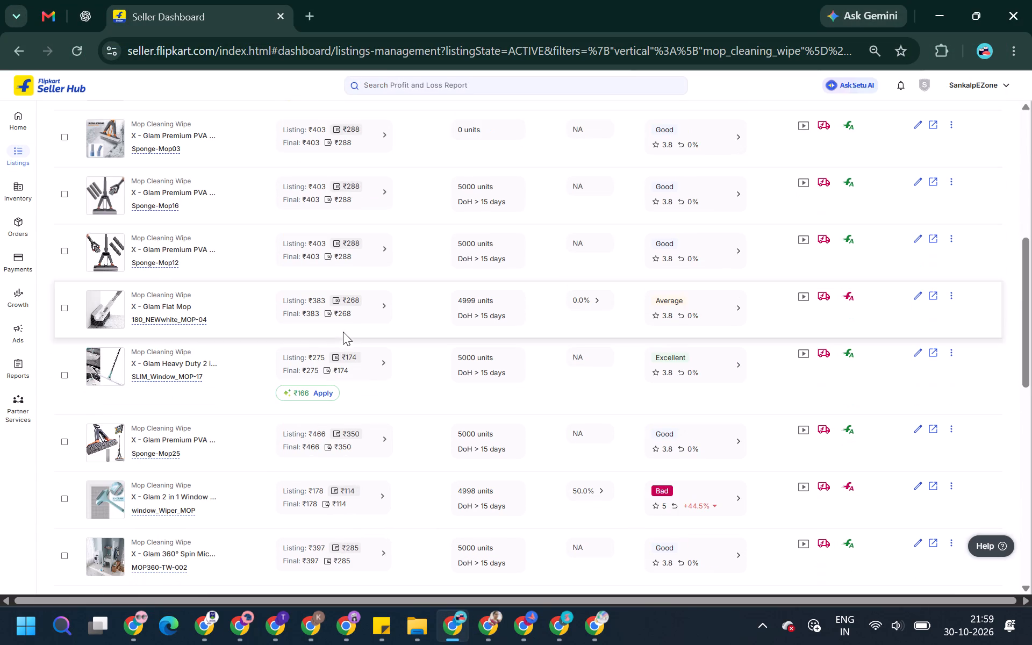
{"action": "scroll", "coordinate": [302, 378], "scroll_direction": "down", "scroll_amount": 3}
{"action": "scroll", "coordinate": [300, 382], "scroll_direction": "up", "scroll_amount": 1}
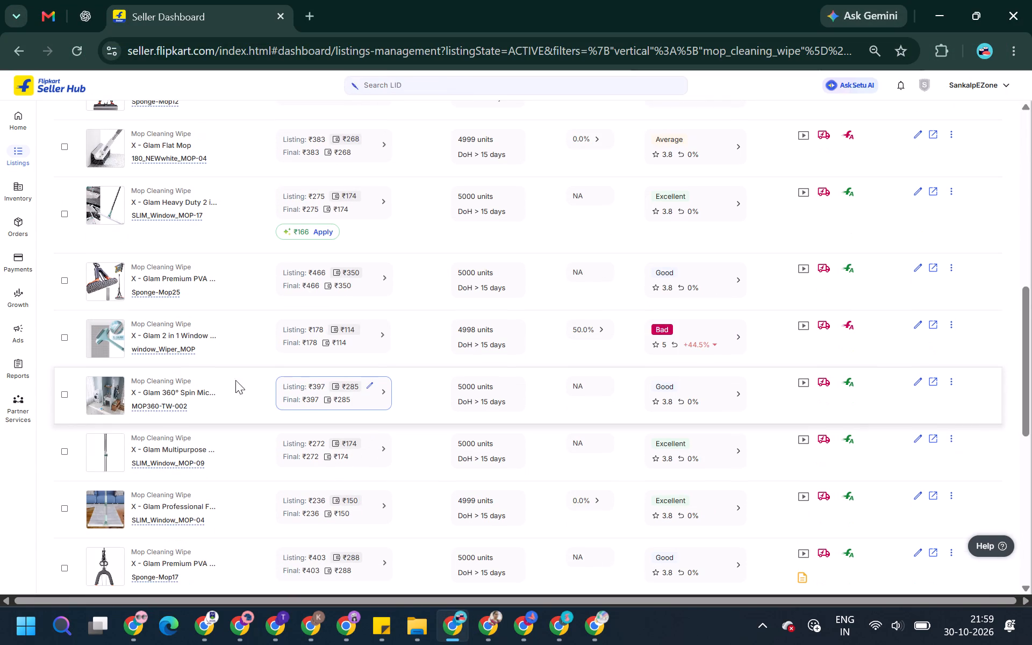
{"action": "scroll", "coordinate": [262, 336], "scroll_direction": "down", "scroll_amount": 11}
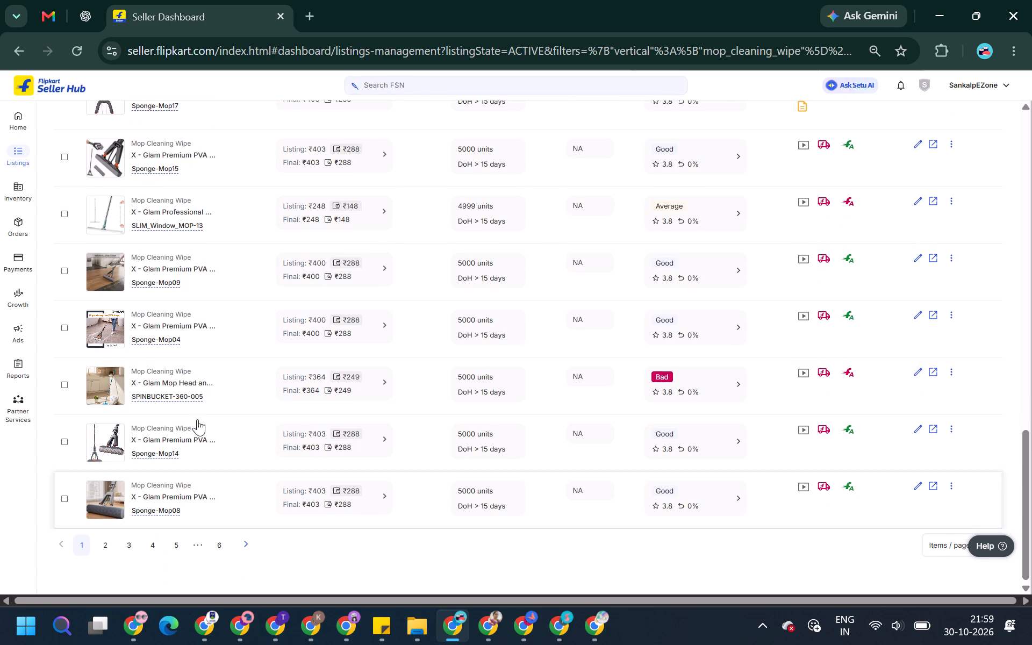
{"action": "scroll", "coordinate": [252, 400], "scroll_direction": "up", "scroll_amount": 12}
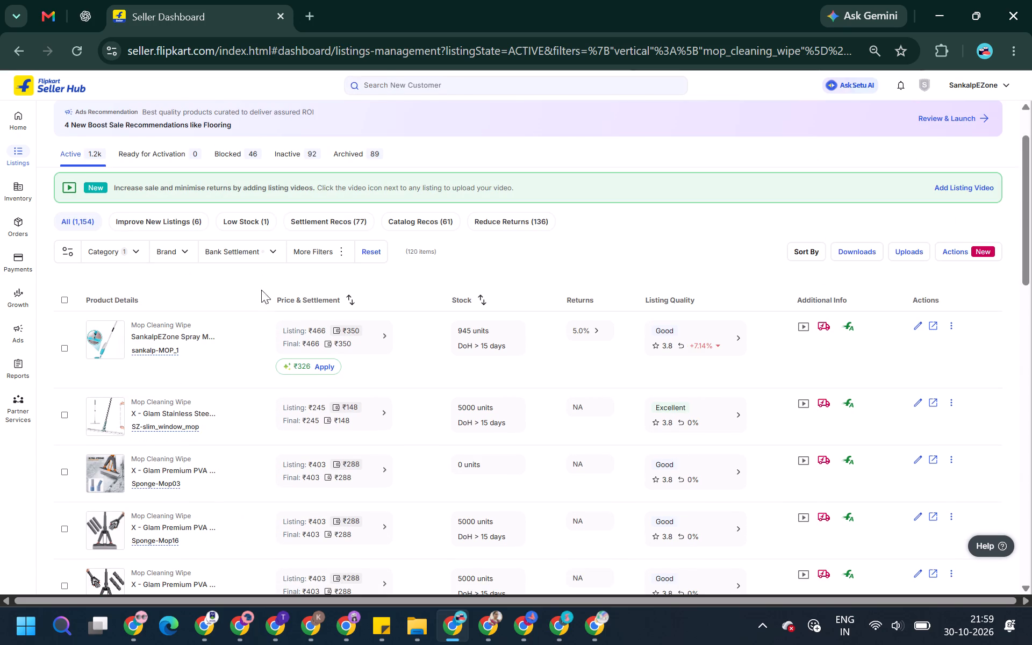
Filter SankalpEZone's mop listings to a maximum bank settlement of 340.
{"action": "left_click", "coordinate": [281, 259]}
{"action": "left_click", "coordinate": [341, 312]}
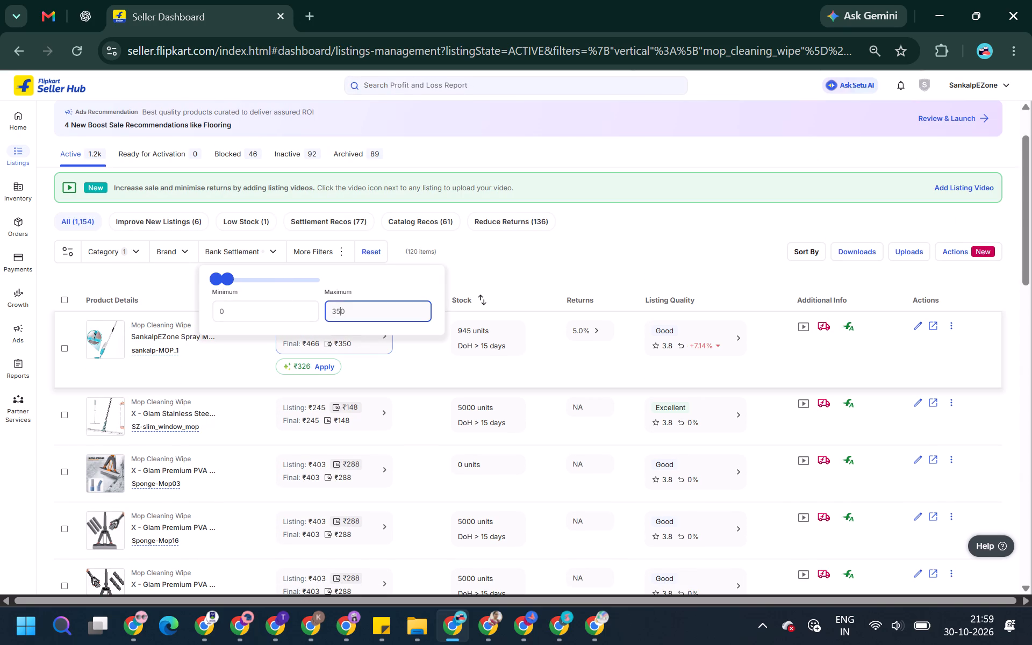
{"action": "key", "text": "BackSpace"}
{"action": "key", "text": "4"}
{"action": "key", "text": "Return"}
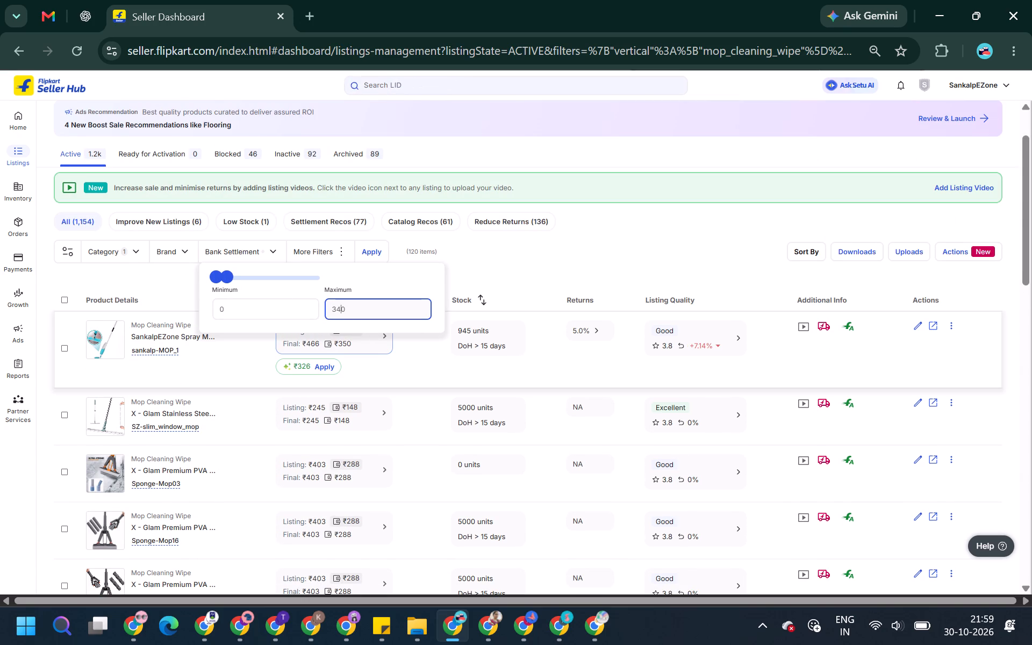
{"action": "left_click", "coordinate": [374, 252]}
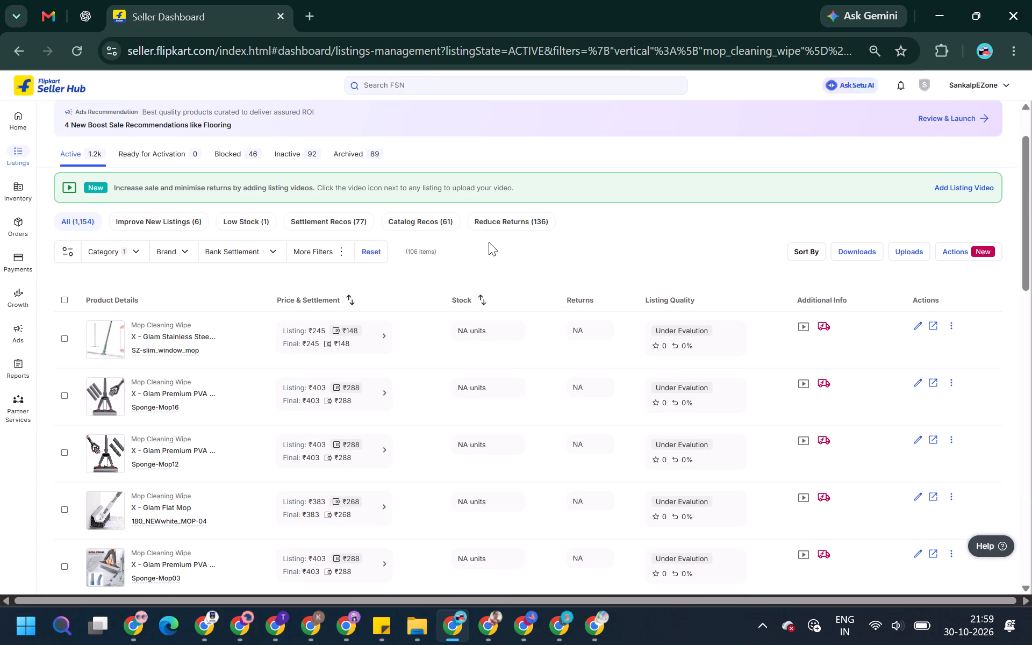
On page 2 of the filtered mop listings, set the bank settlement of ZedX HydroSwipe Max (SPMOP-0063) to ₹350.
{"action": "scroll", "coordinate": [186, 344], "scroll_direction": "down", "scroll_amount": 11}
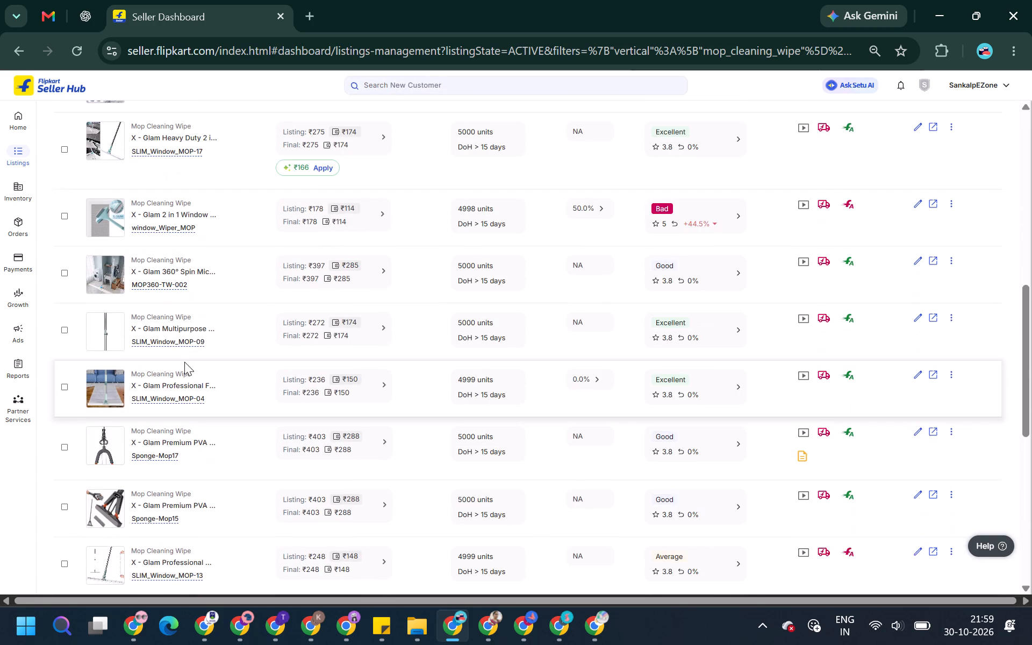
{"action": "scroll", "coordinate": [184, 362], "scroll_direction": "down", "scroll_amount": 5}
{"action": "left_click", "coordinate": [105, 544]}
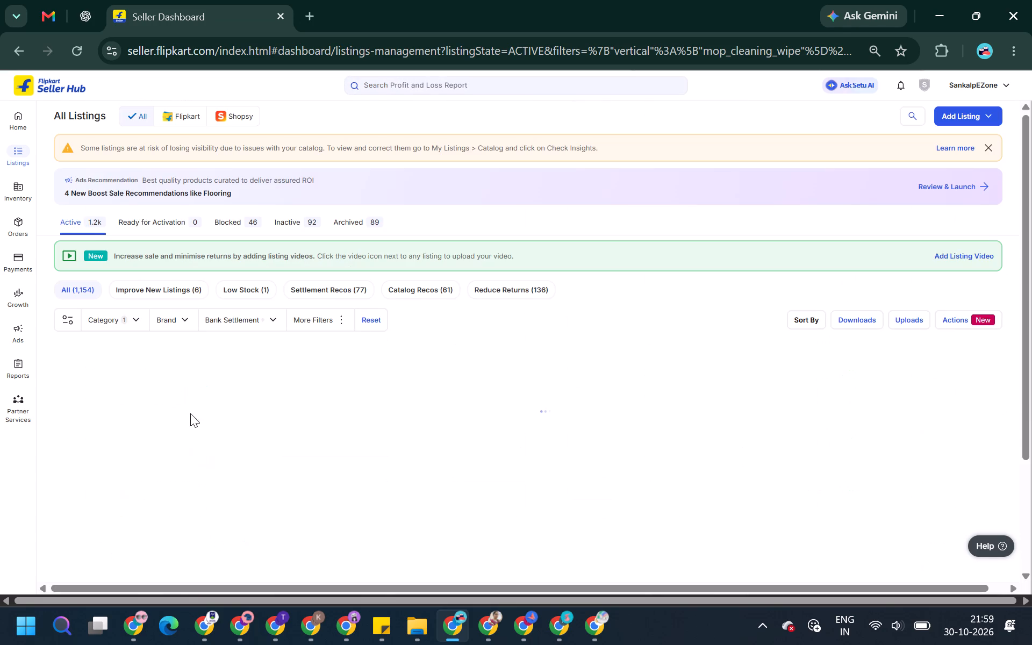
{"action": "scroll", "coordinate": [438, 277], "scroll_direction": "down", "scroll_amount": 6}
{"action": "scroll", "coordinate": [429, 288], "scroll_direction": "up", "scroll_amount": 5}
{"action": "scroll", "coordinate": [301, 387], "scroll_direction": "down", "scroll_amount": 4}
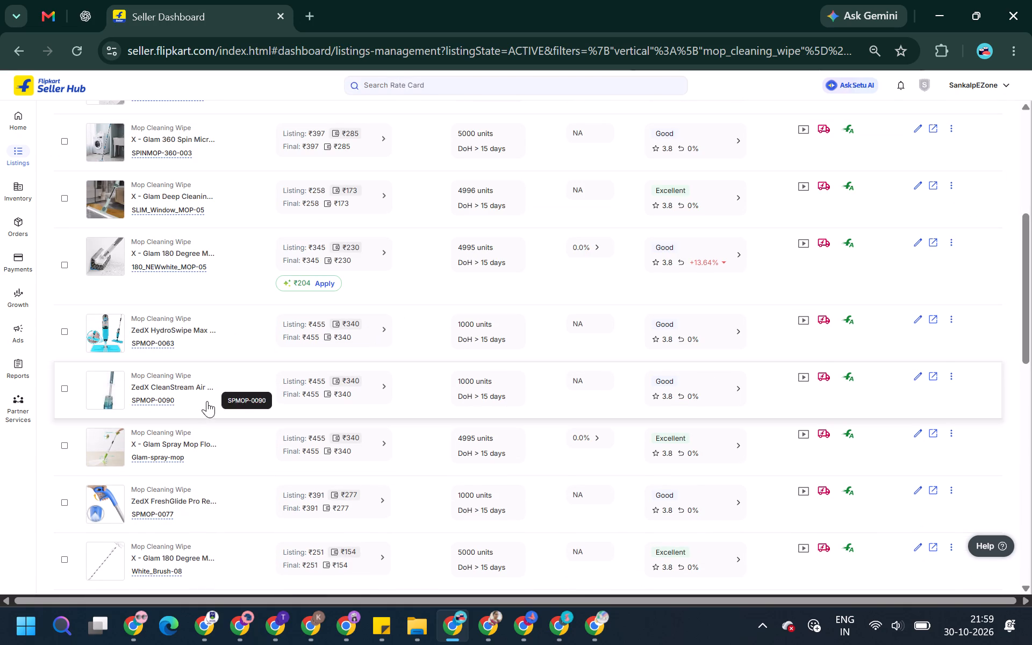
{"action": "left_click", "coordinate": [374, 322]}
{"action": "key", "text": "Left"}
{"action": "key", "text": "BackSpace"}
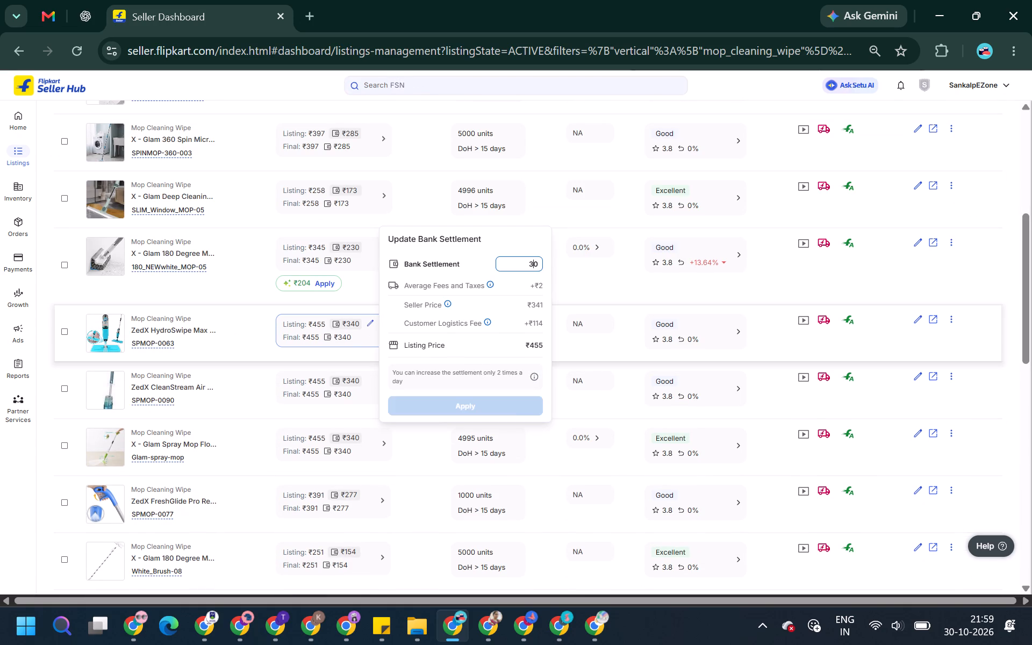
{"action": "key", "text": "5"}
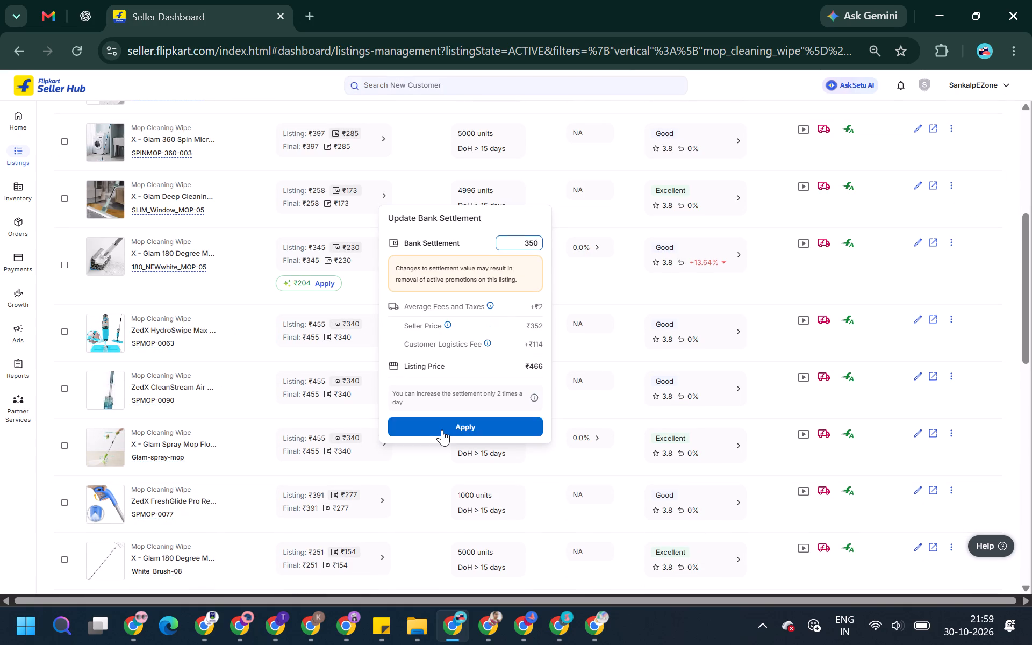
{"action": "left_click", "coordinate": [442, 429]}
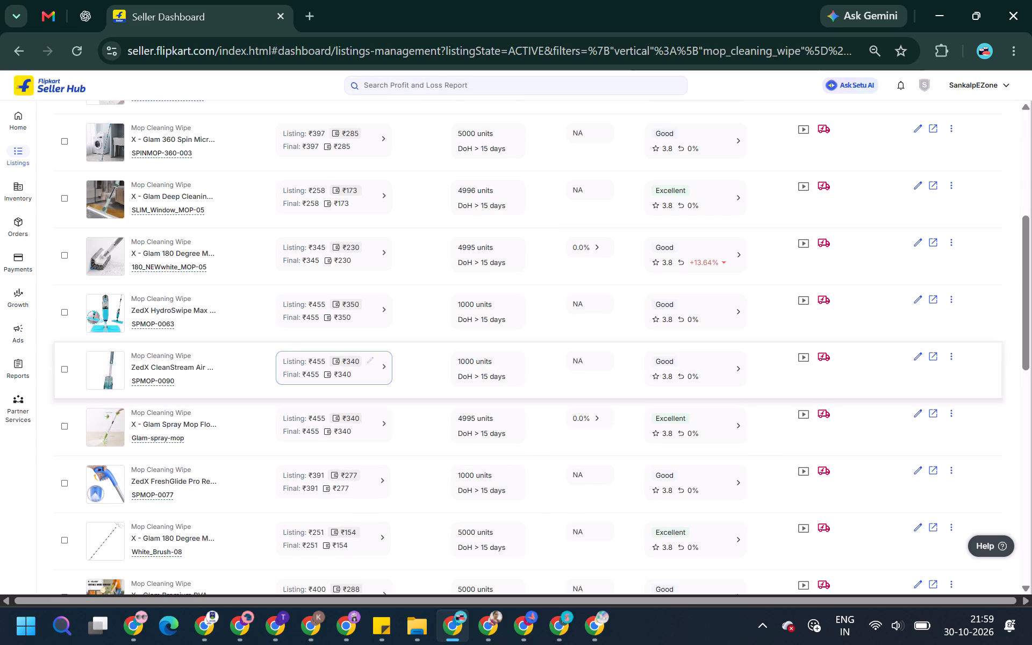
Set the bank settlement of the ZedX CleanStream Air listing (SPMOP-0090) to ₹350.
{"action": "scroll", "coordinate": [247, 326], "scroll_direction": "down", "scroll_amount": 2}
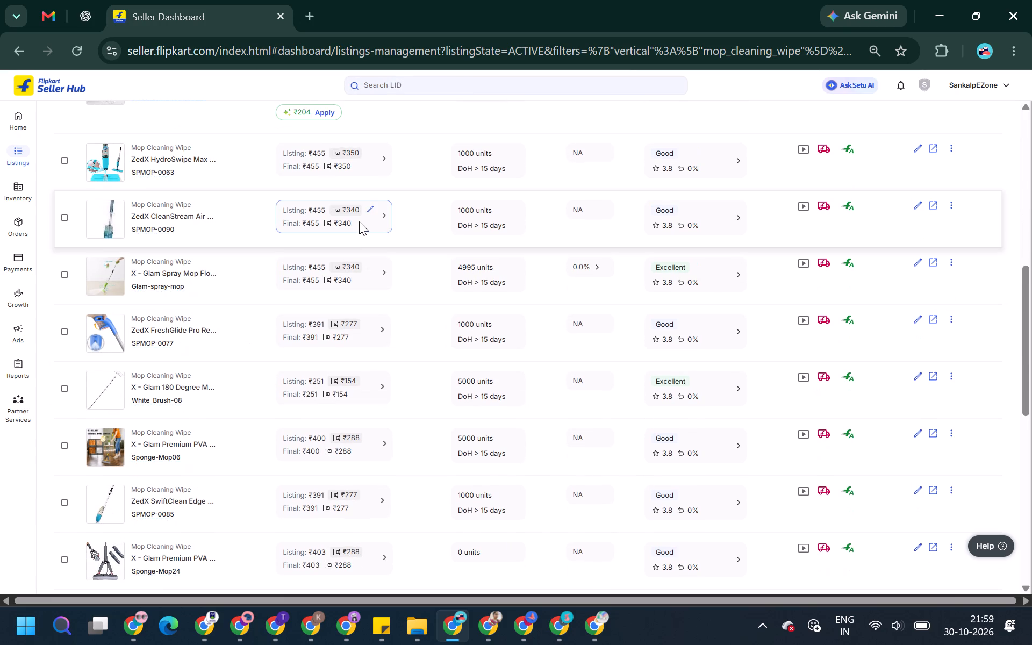
{"action": "left_click", "coordinate": [372, 208]}
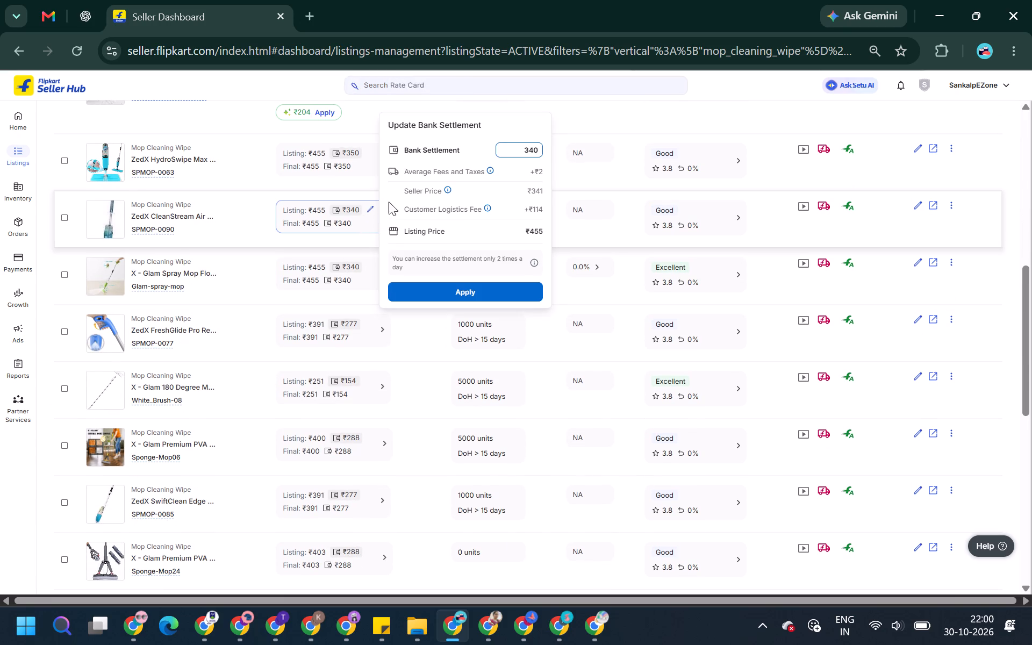
{"action": "key", "text": "Left"}
{"action": "key", "text": "BackSpace"}
{"action": "key", "text": "5"}
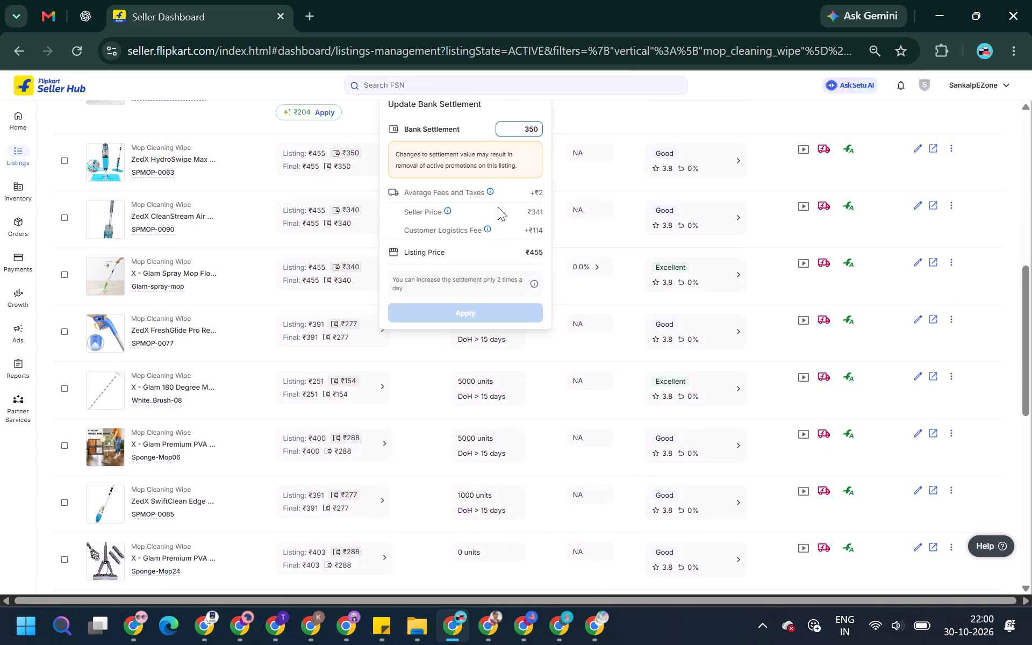
{"action": "left_click", "coordinate": [496, 317]}
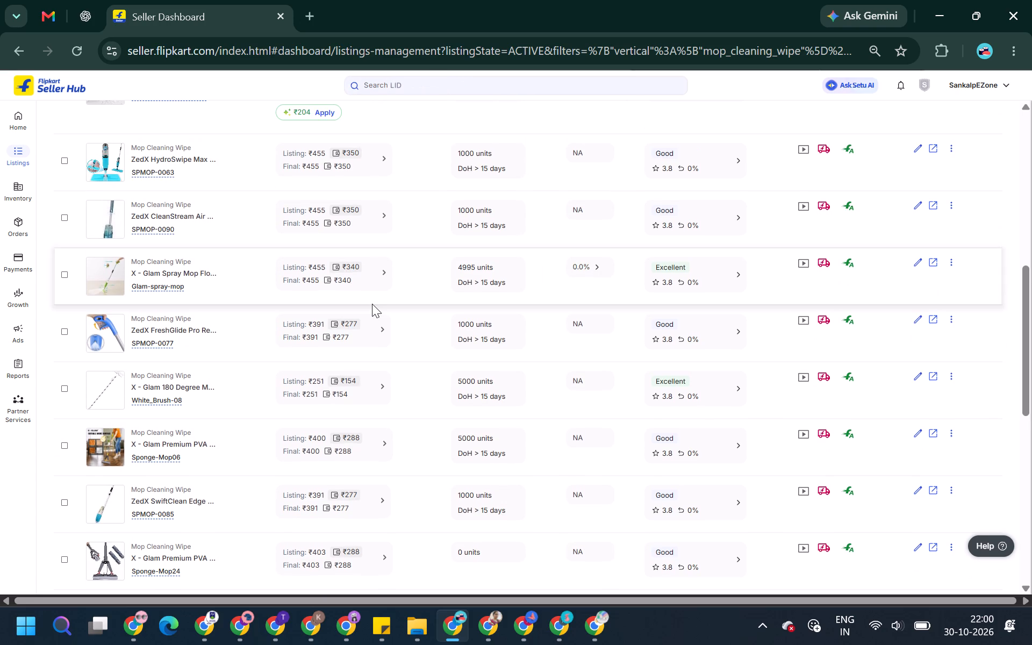
Set the bank settlement of the ZedX FreshGlide Pro listing (SPMOP-0077) to ₹300.
{"action": "left_click", "coordinate": [371, 317]}
{"action": "left_click", "coordinate": [368, 322]}
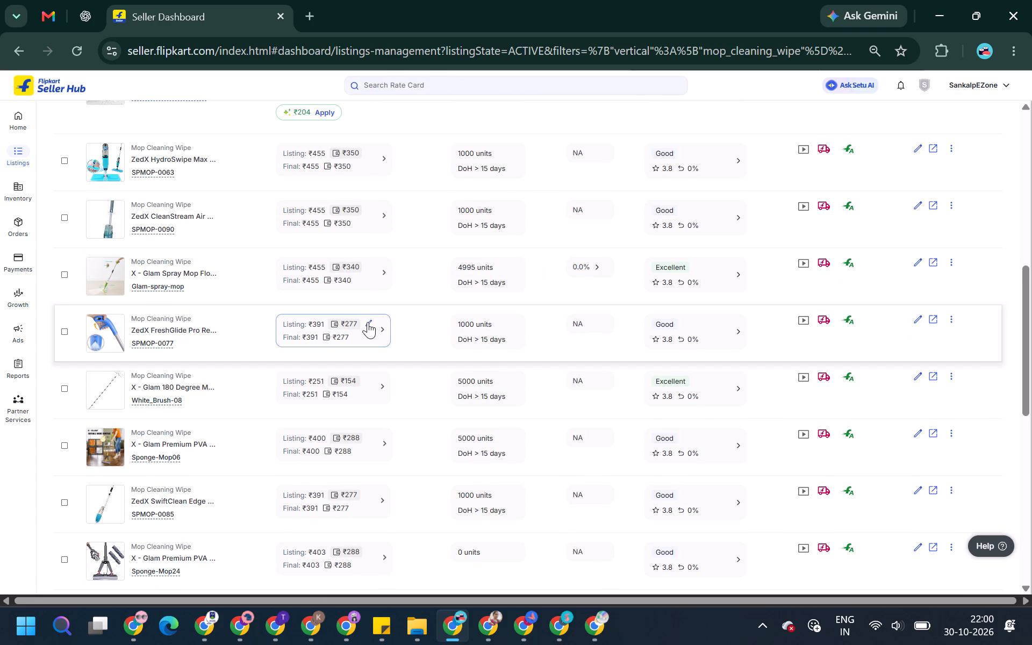
{"action": "key", "text": "ctrl+a"}
{"action": "type", "text": "300"}
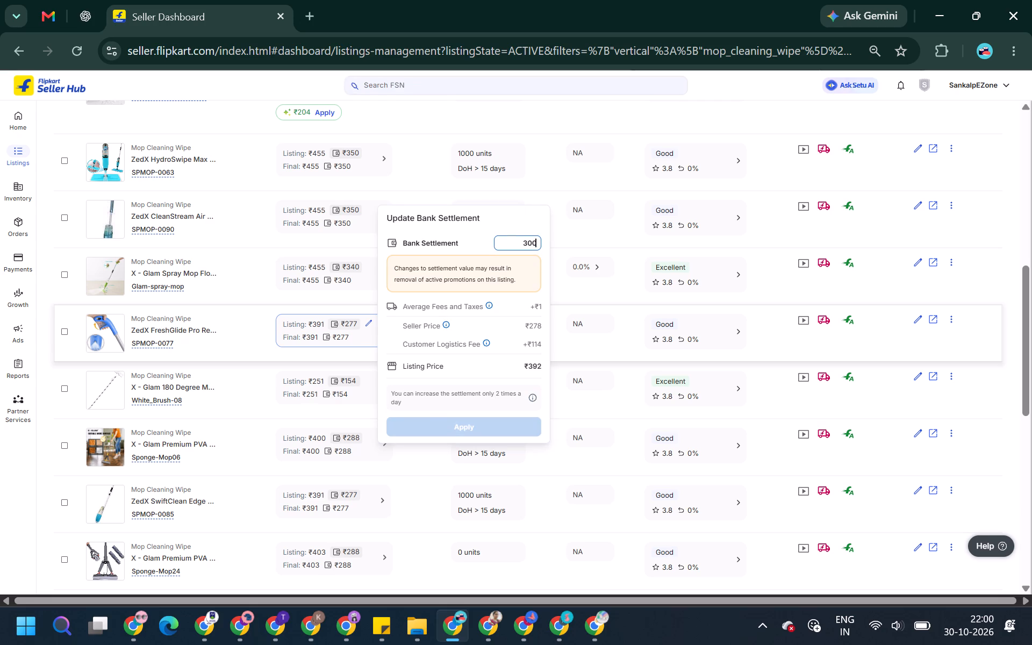
{"action": "left_click", "coordinate": [434, 428]}
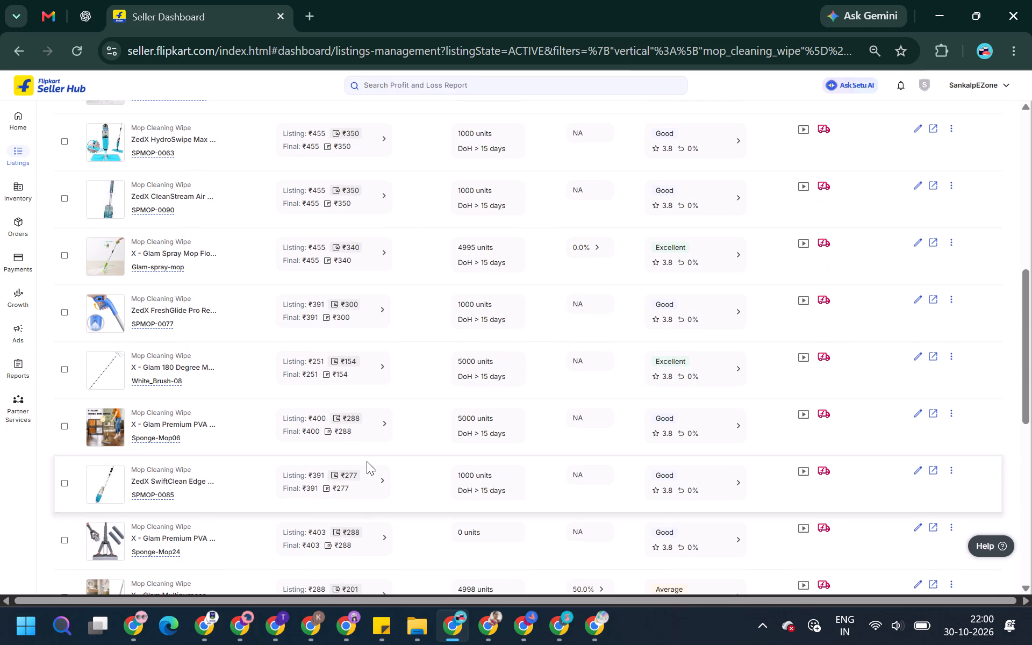
Filter the mop listings to bank settlements between 300 and 350.
{"action": "scroll", "coordinate": [367, 461], "scroll_direction": "up", "scroll_amount": 6}
{"action": "scroll", "coordinate": [367, 461], "scroll_direction": "down", "scroll_amount": 1}
{"action": "scroll", "coordinate": [367, 461], "scroll_direction": "up", "scroll_amount": 3}
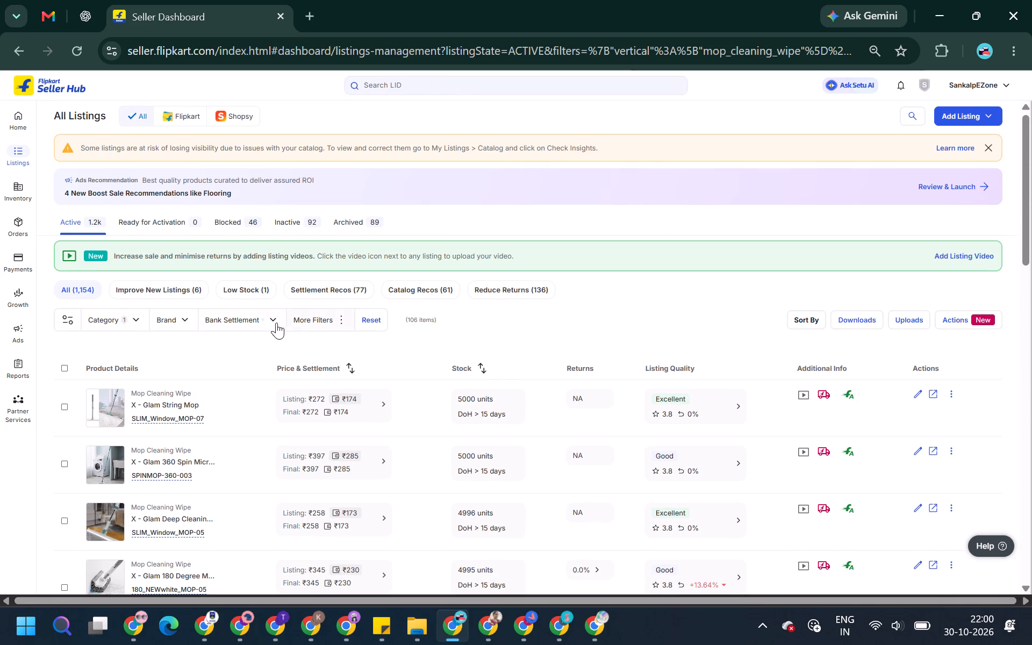
{"action": "left_click", "coordinate": [270, 321]}
{"action": "left_click", "coordinate": [326, 329]}
{"action": "left_click", "coordinate": [263, 325]}
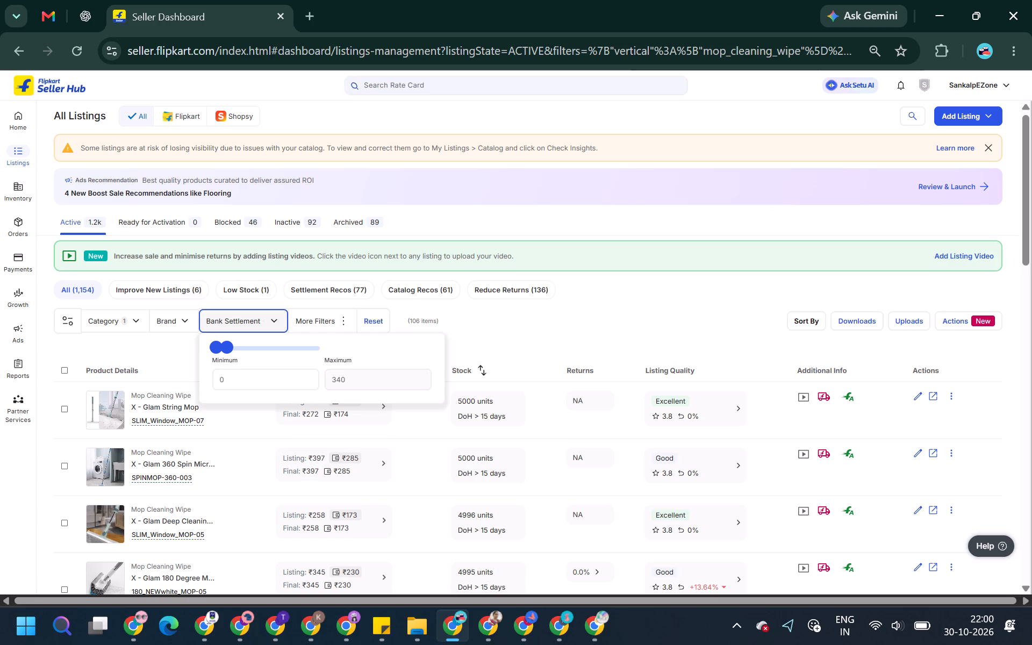
{"action": "triple_click", "coordinate": [346, 384]}
{"action": "type", "text": "250"}
{"action": "left_click_drag", "start_coordinate": [331, 382], "coordinate": [335, 382]}
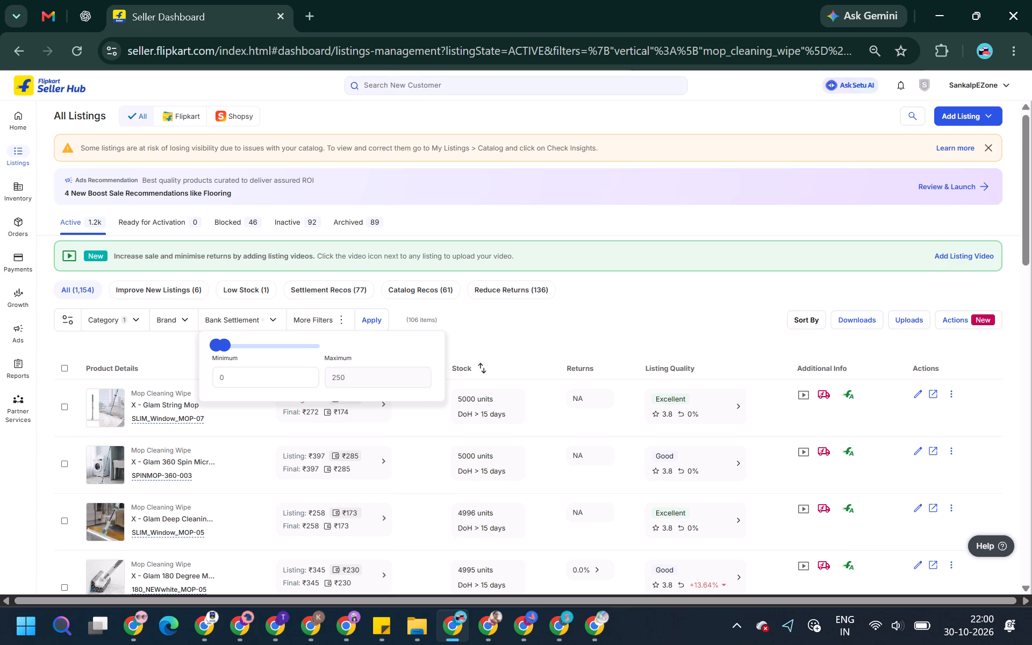
{"action": "left_click_drag", "start_coordinate": [335, 382], "coordinate": [302, 375]}
{"action": "key", "text": "3"}
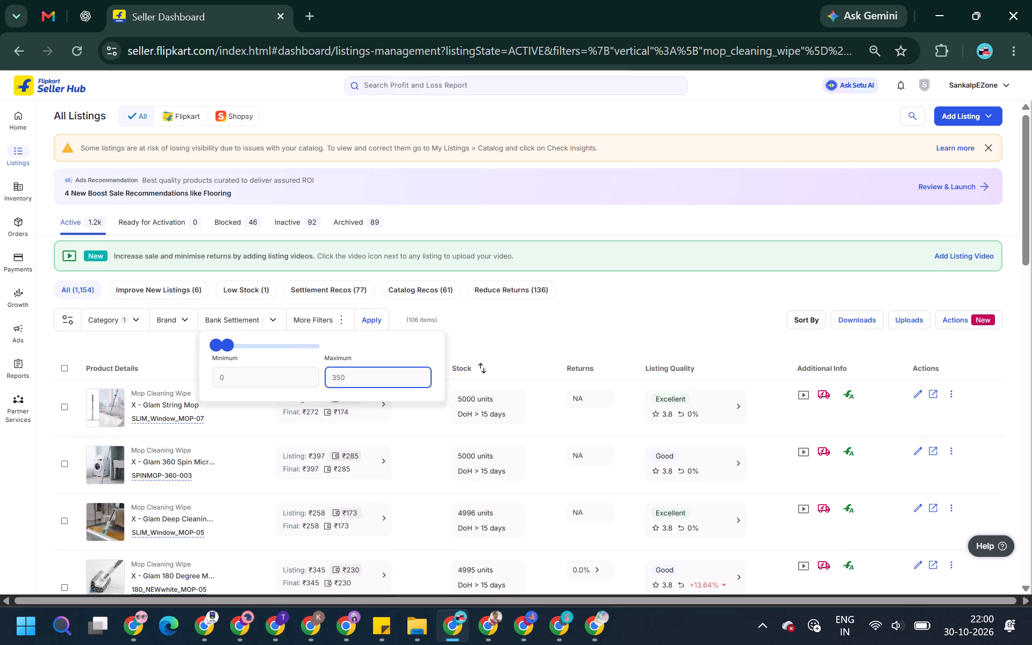
{"action": "triple_click", "coordinate": [256, 382]}
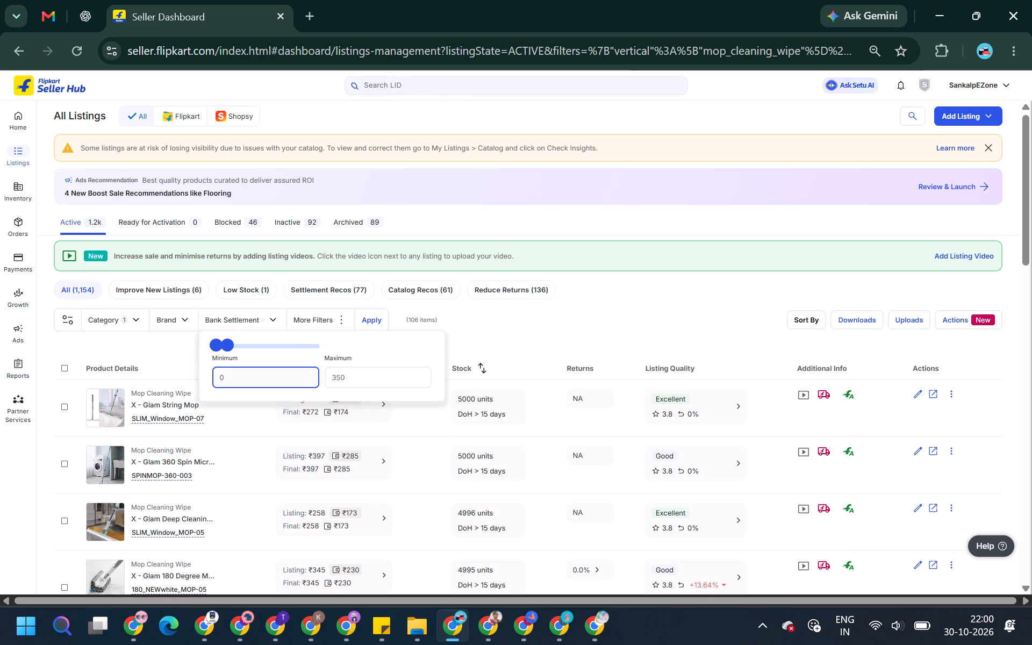
{"action": "key", "text": "ctrl+a"}
{"action": "type", "text": "300"}
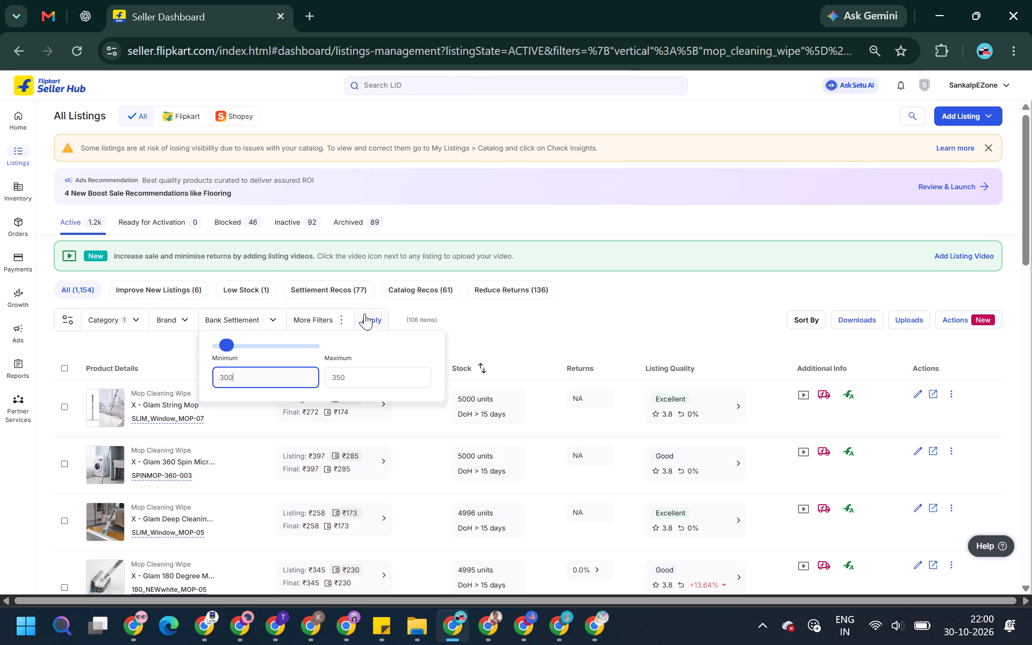
{"action": "left_click", "coordinate": [364, 313]}
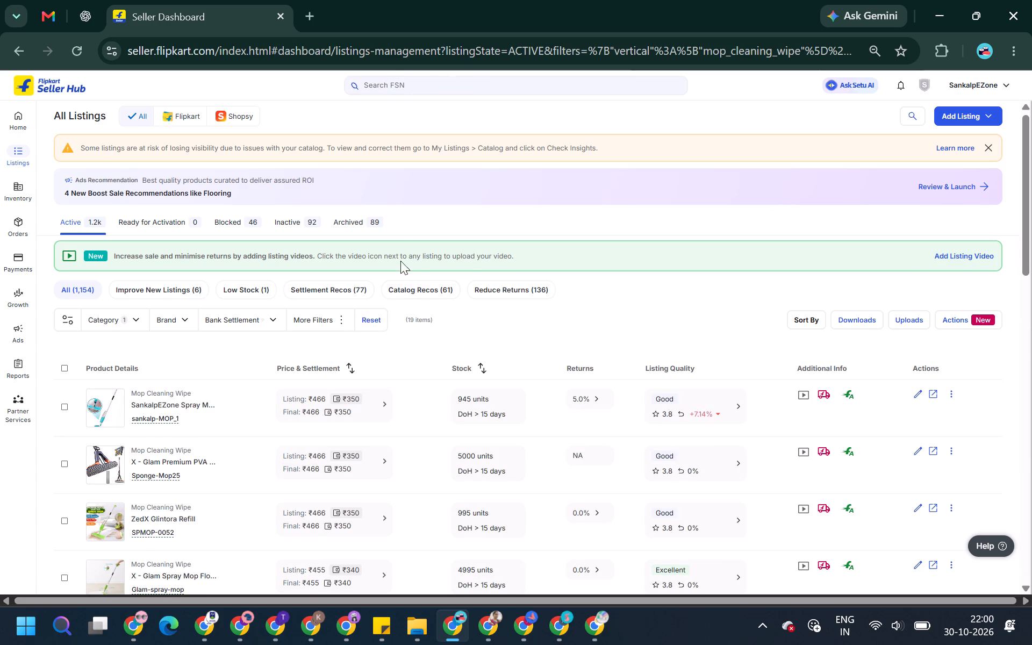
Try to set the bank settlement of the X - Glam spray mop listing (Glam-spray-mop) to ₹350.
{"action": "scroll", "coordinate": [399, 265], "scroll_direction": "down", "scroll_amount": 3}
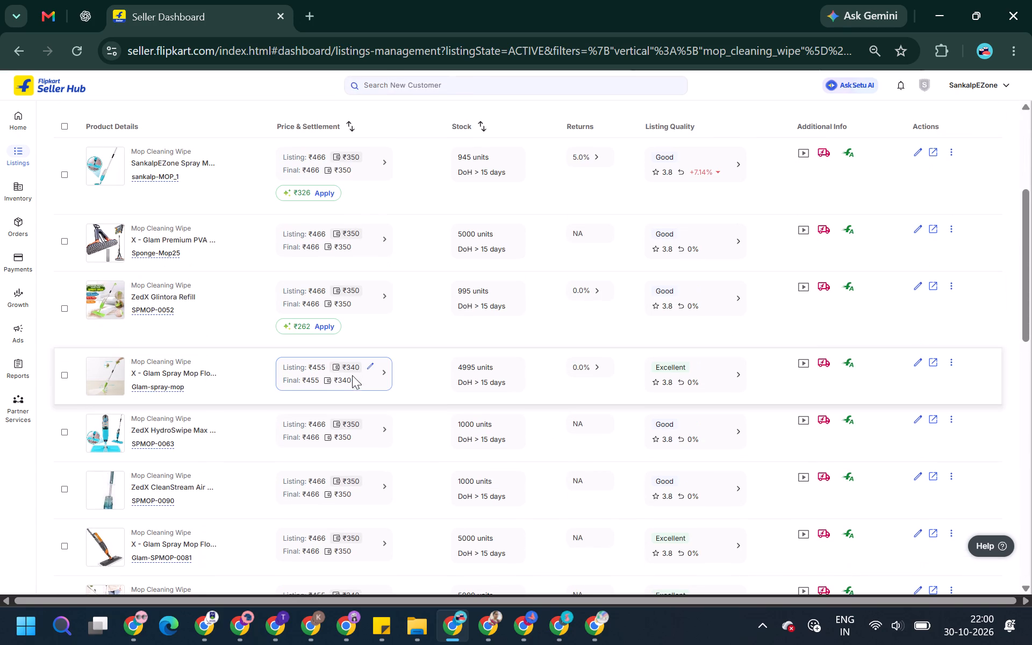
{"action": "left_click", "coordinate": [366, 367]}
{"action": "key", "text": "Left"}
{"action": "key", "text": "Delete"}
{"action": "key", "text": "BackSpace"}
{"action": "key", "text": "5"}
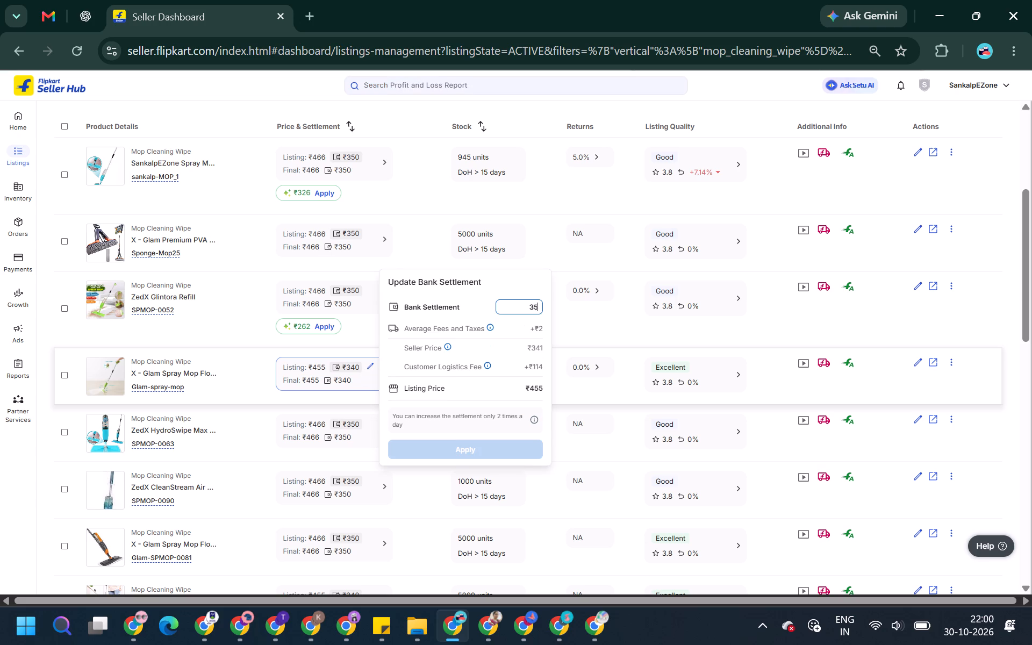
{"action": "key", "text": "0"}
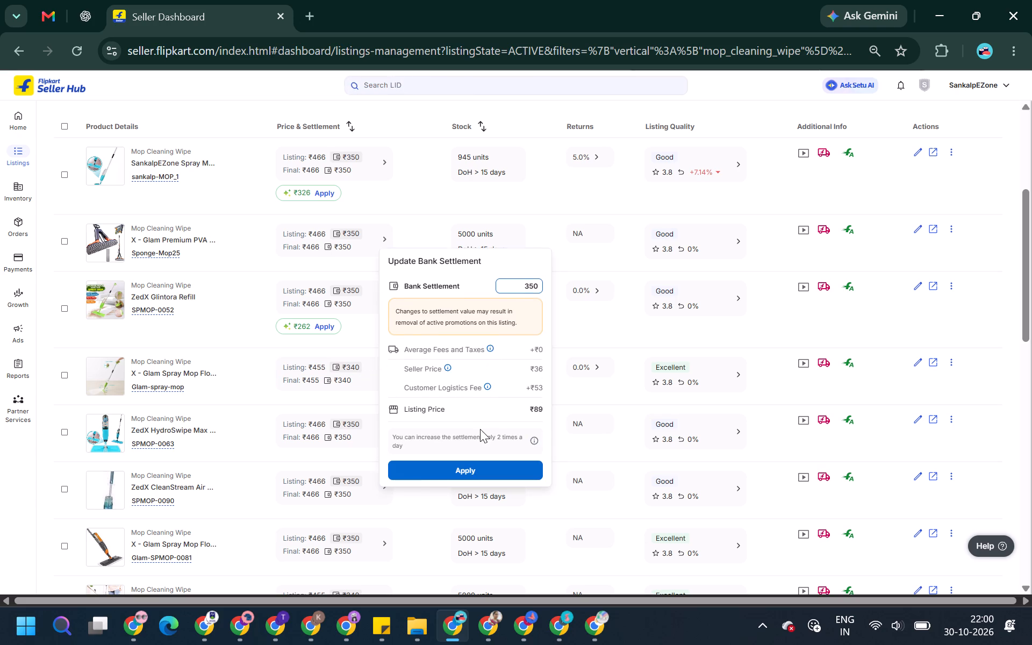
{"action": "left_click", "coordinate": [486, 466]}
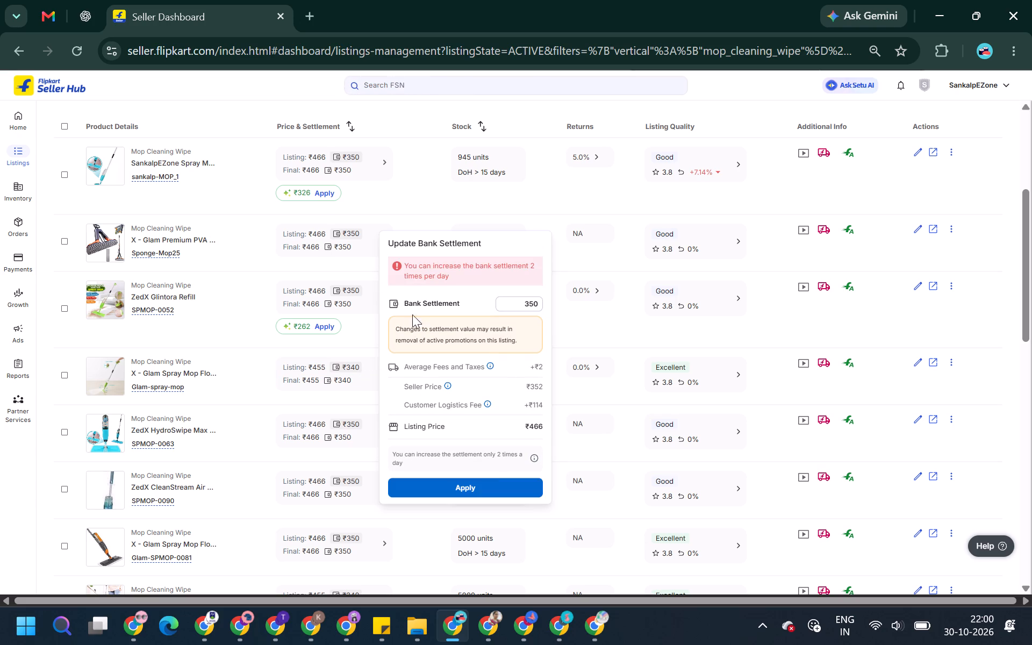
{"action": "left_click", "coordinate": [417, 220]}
Set the bank settlement of the X - Glam spray mop listing Glam-SPMOP-0091 to ₹350.
{"action": "scroll", "coordinate": [368, 390], "scroll_direction": "down", "scroll_amount": 1}
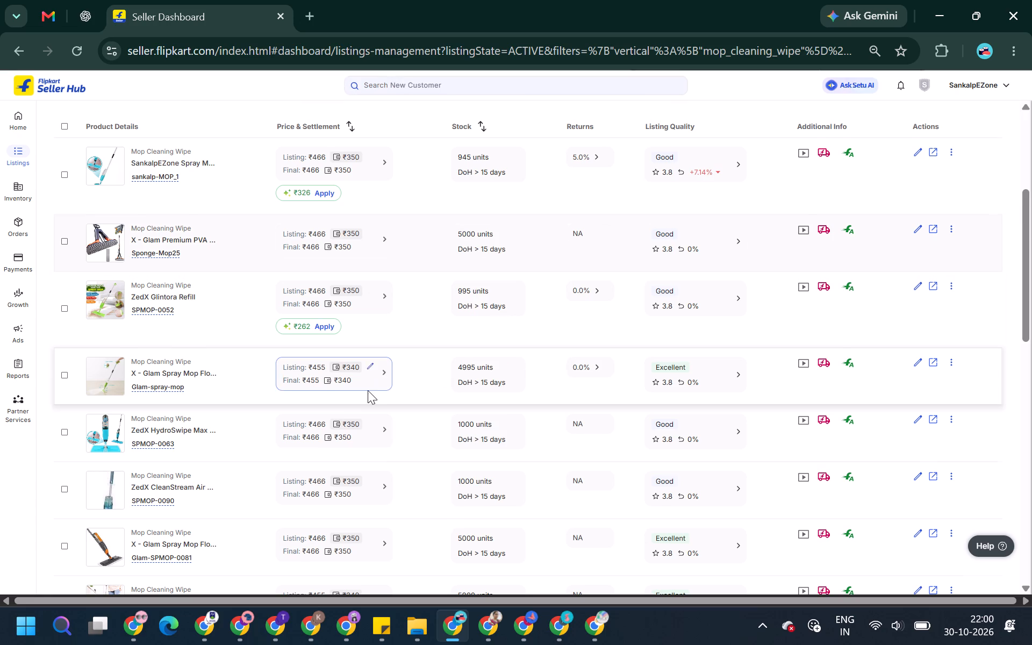
{"action": "scroll", "coordinate": [326, 455], "scroll_direction": "down", "scroll_amount": 1}
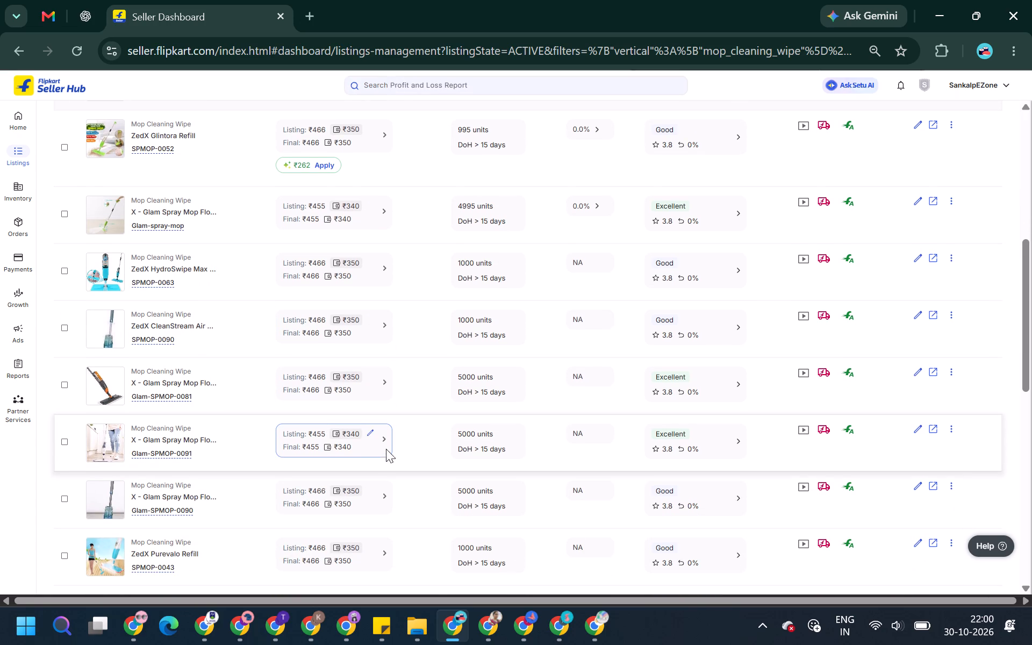
{"action": "left_click", "coordinate": [369, 434]}
{"action": "key", "text": "Left"}
{"action": "key", "text": "BackSpace"}
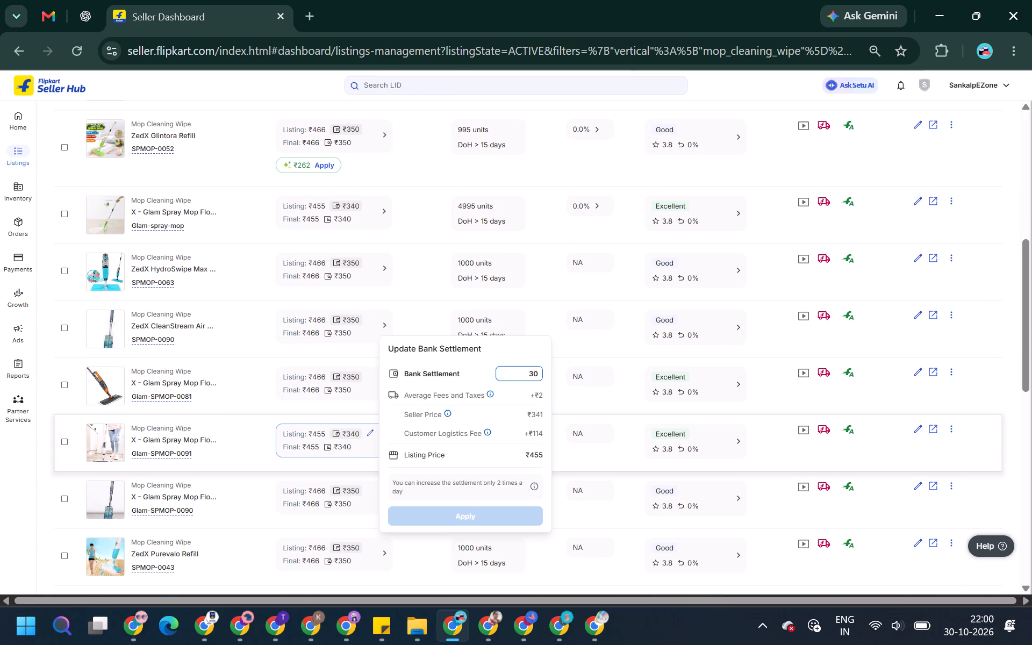
{"action": "key", "text": "5"}
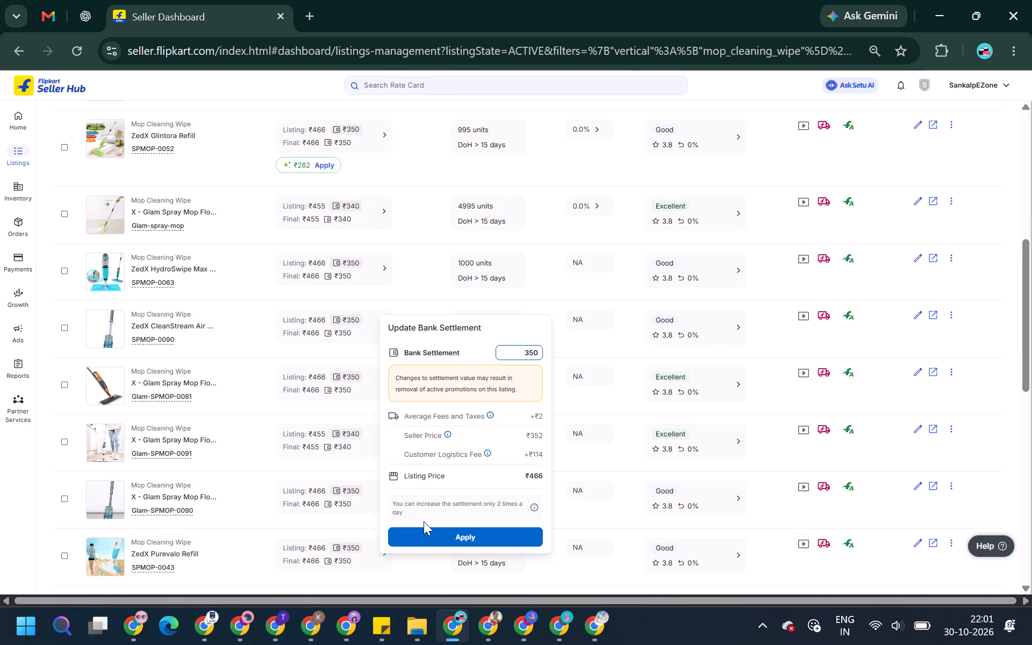
{"action": "left_click", "coordinate": [425, 535]}
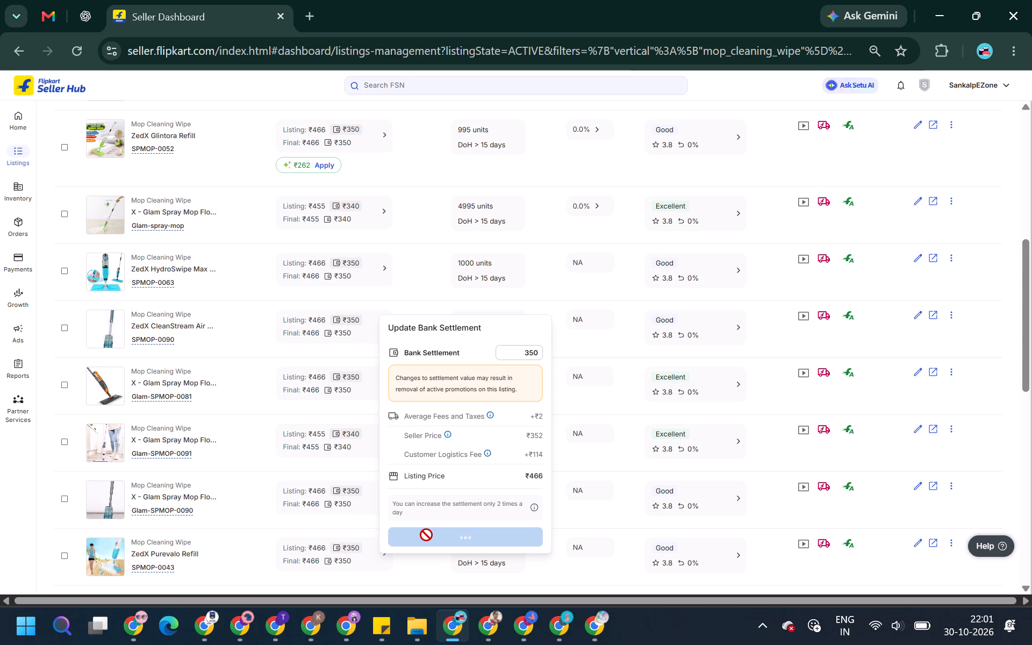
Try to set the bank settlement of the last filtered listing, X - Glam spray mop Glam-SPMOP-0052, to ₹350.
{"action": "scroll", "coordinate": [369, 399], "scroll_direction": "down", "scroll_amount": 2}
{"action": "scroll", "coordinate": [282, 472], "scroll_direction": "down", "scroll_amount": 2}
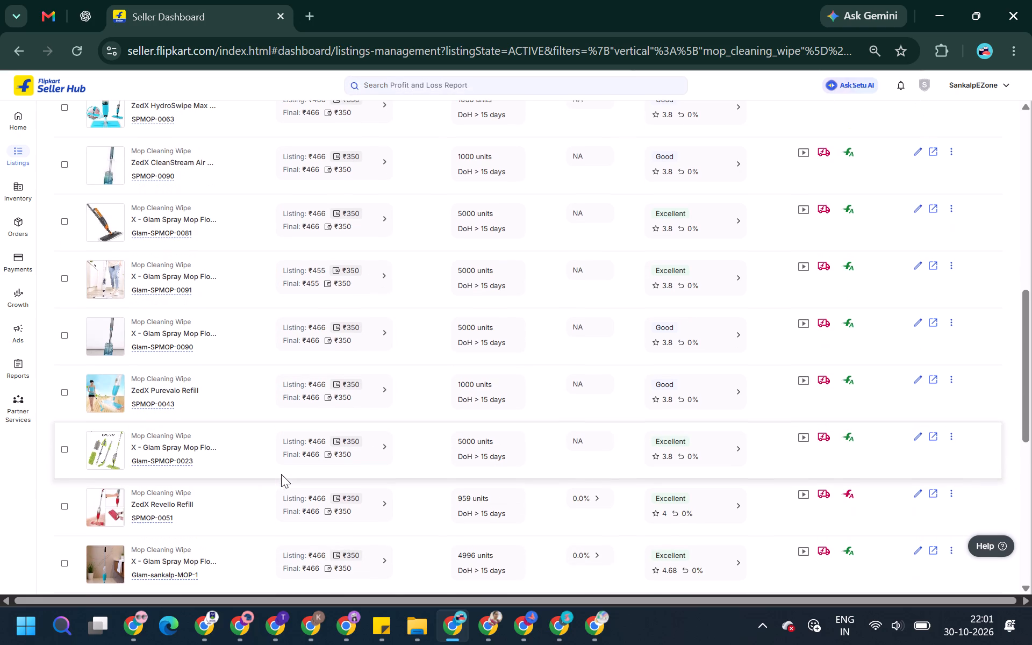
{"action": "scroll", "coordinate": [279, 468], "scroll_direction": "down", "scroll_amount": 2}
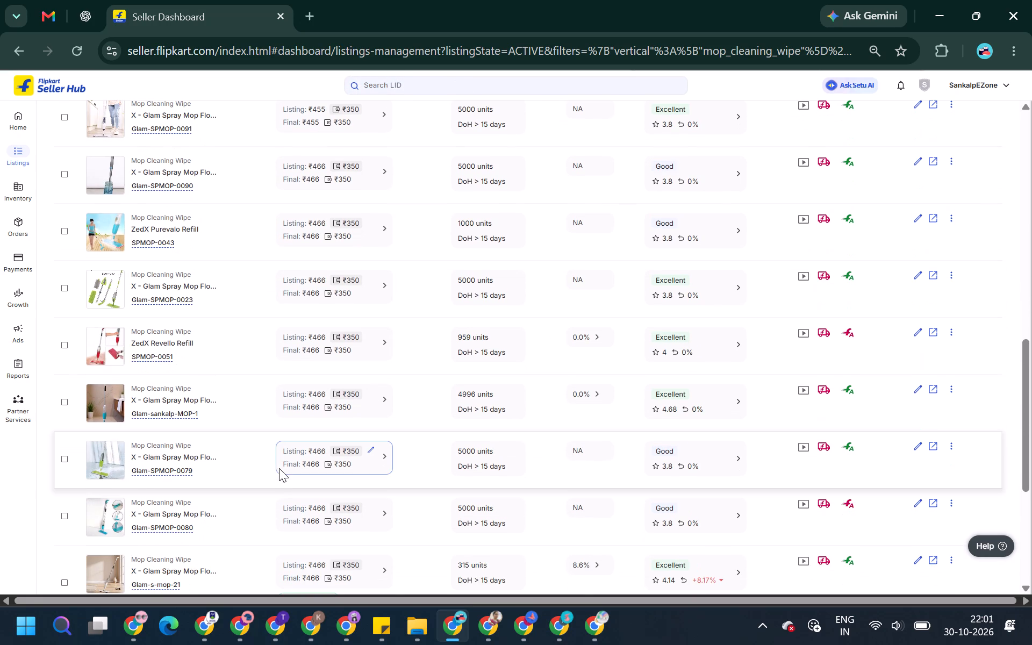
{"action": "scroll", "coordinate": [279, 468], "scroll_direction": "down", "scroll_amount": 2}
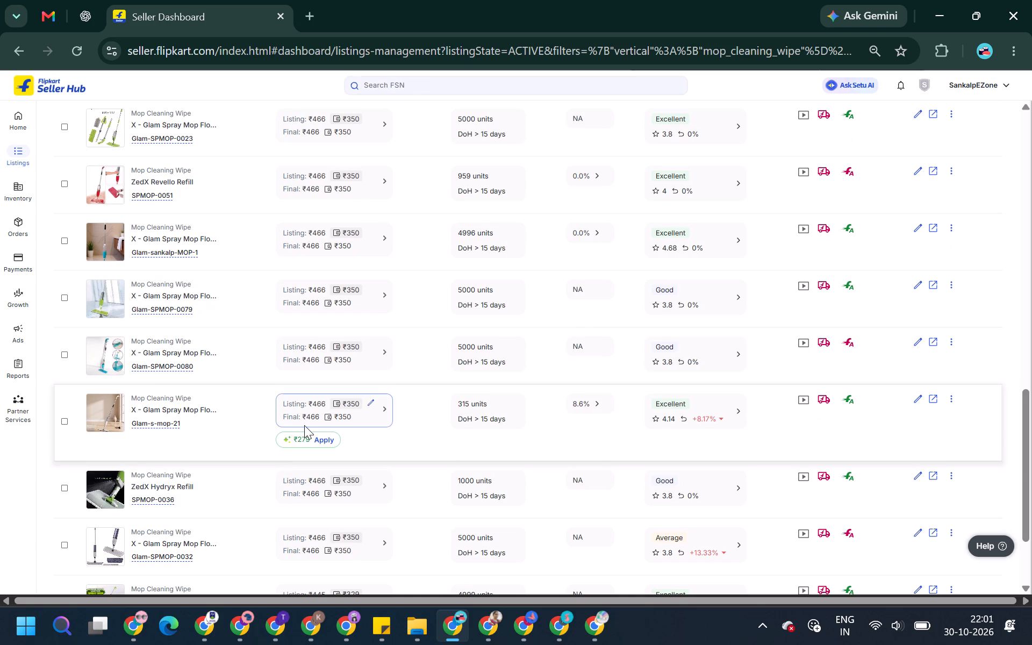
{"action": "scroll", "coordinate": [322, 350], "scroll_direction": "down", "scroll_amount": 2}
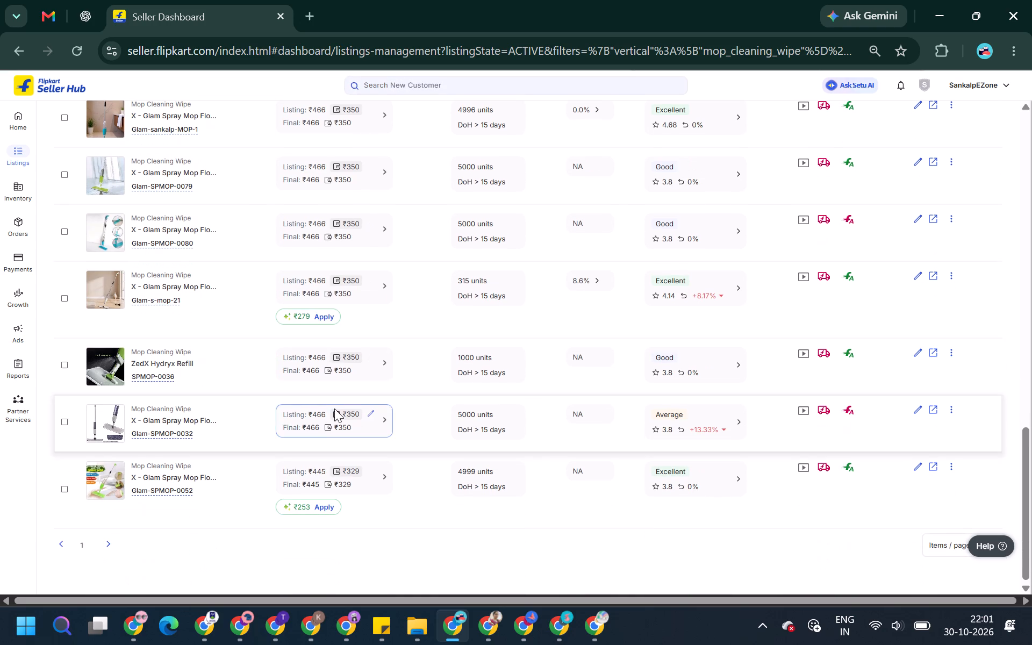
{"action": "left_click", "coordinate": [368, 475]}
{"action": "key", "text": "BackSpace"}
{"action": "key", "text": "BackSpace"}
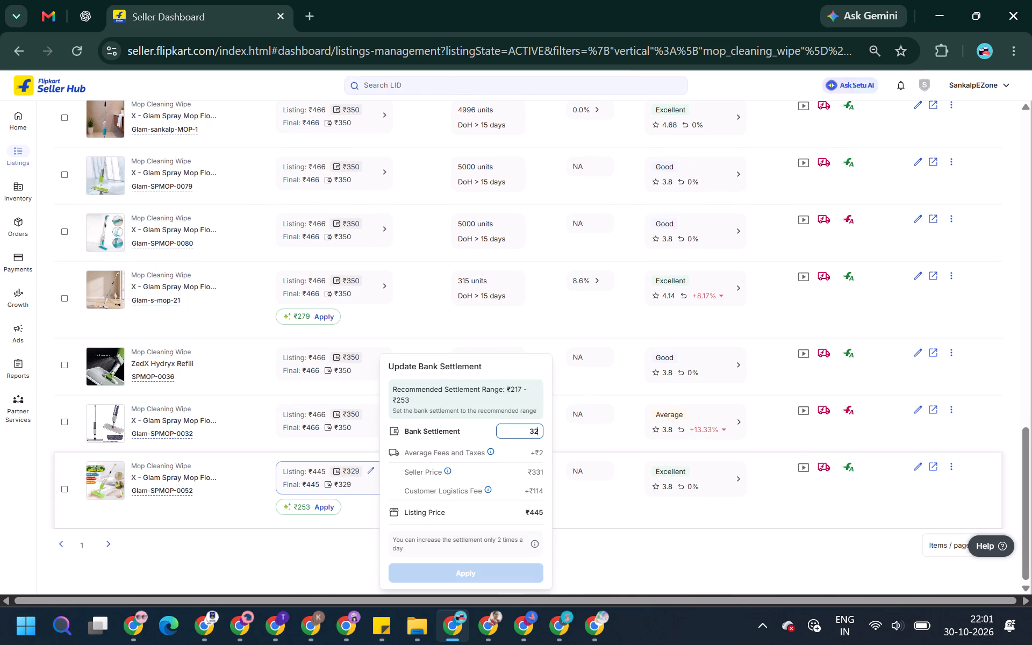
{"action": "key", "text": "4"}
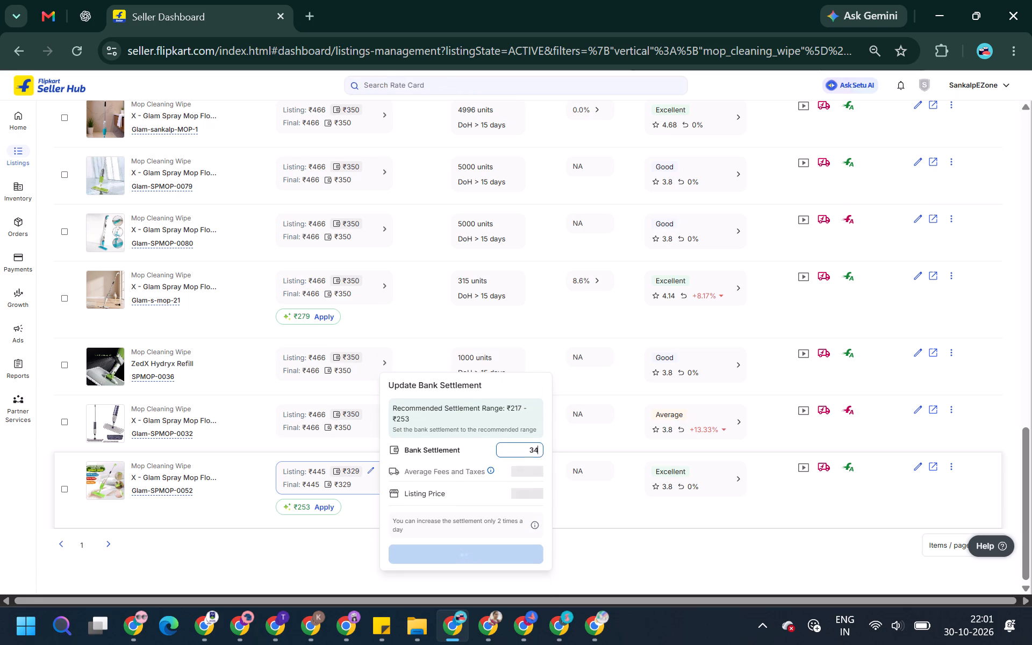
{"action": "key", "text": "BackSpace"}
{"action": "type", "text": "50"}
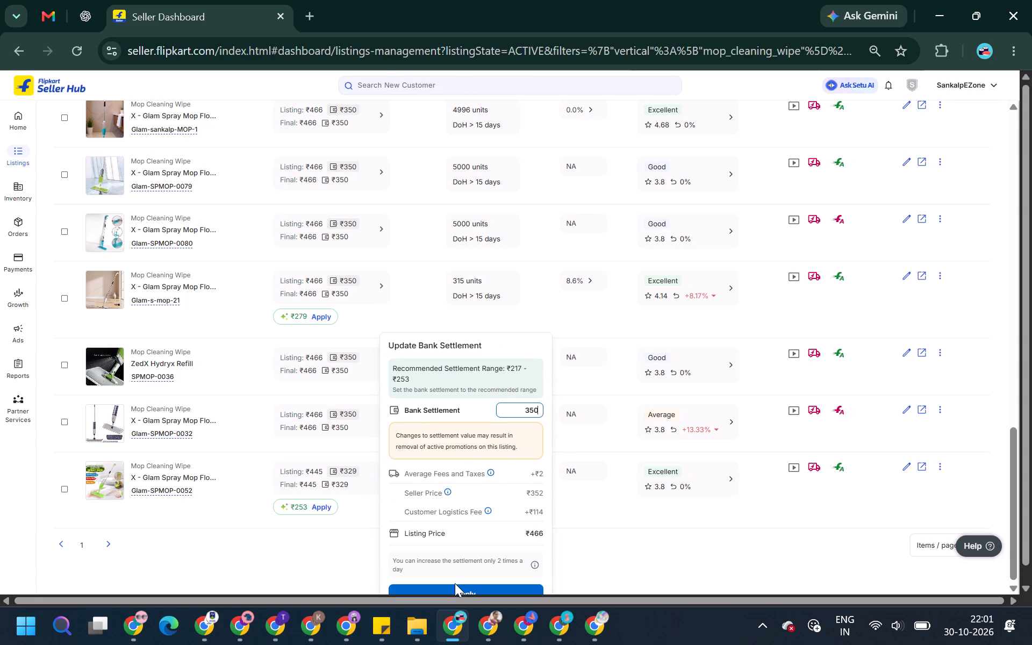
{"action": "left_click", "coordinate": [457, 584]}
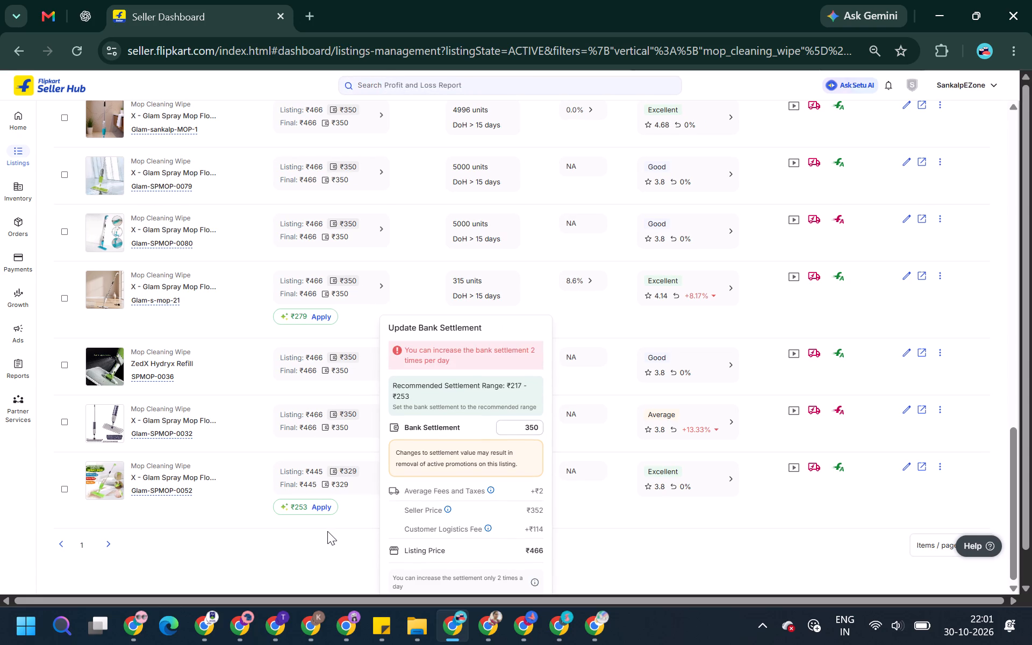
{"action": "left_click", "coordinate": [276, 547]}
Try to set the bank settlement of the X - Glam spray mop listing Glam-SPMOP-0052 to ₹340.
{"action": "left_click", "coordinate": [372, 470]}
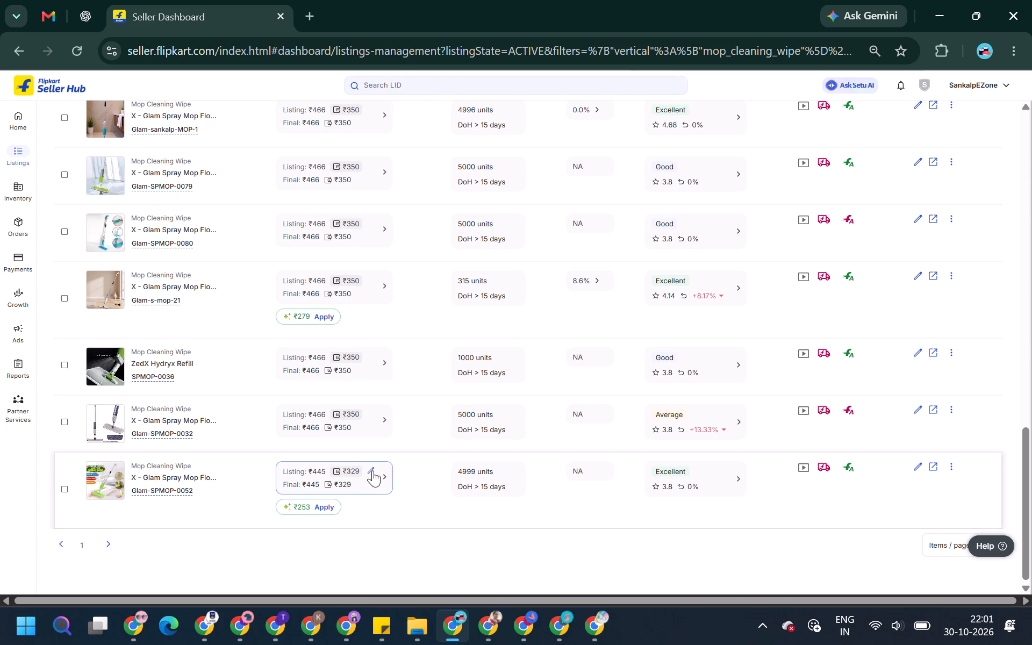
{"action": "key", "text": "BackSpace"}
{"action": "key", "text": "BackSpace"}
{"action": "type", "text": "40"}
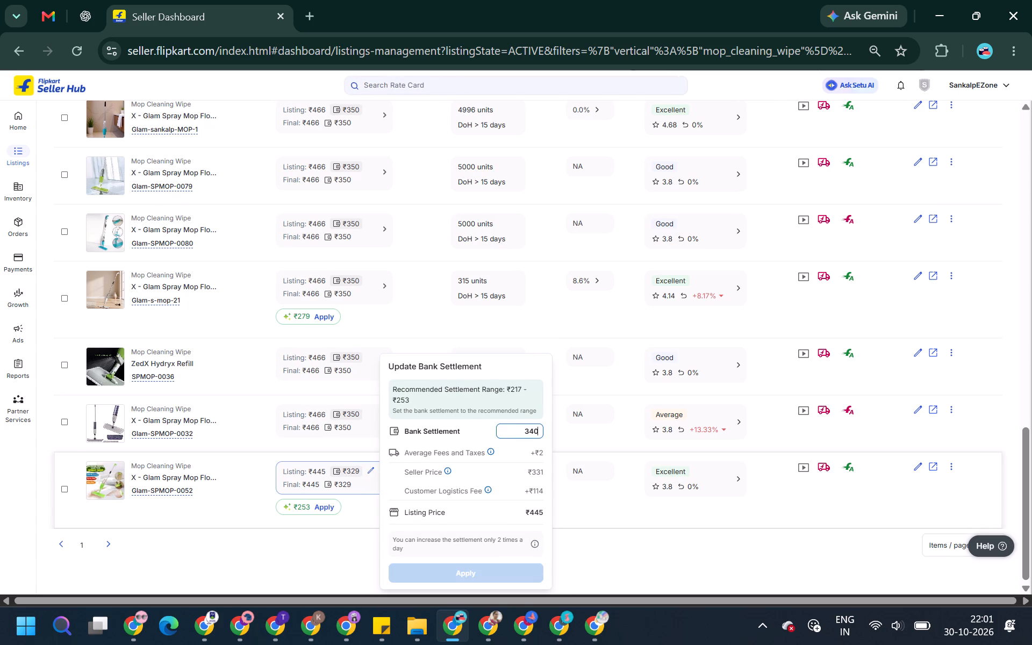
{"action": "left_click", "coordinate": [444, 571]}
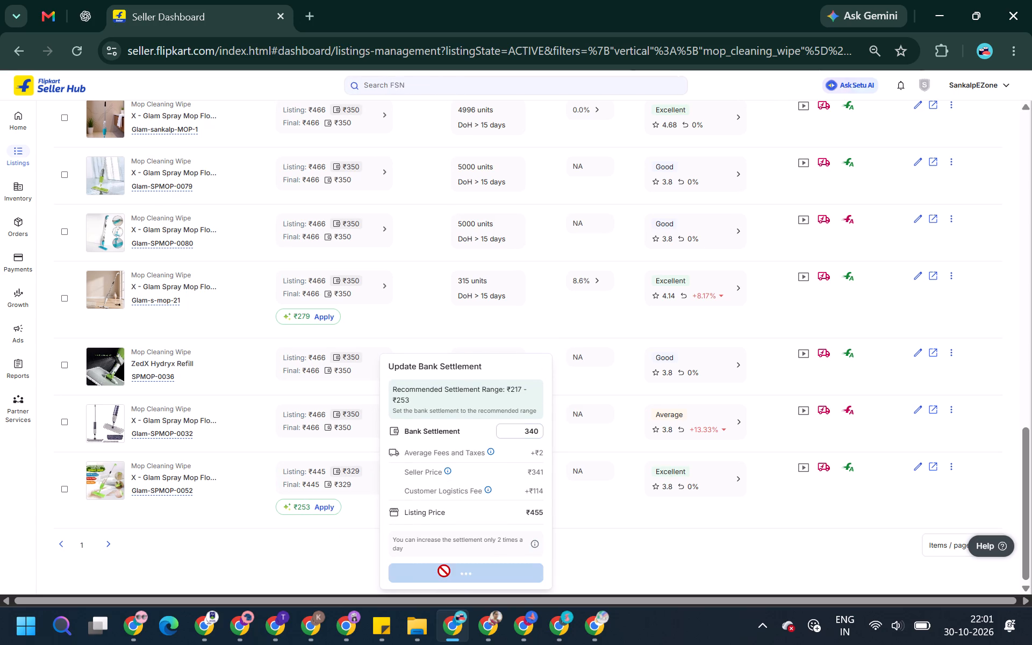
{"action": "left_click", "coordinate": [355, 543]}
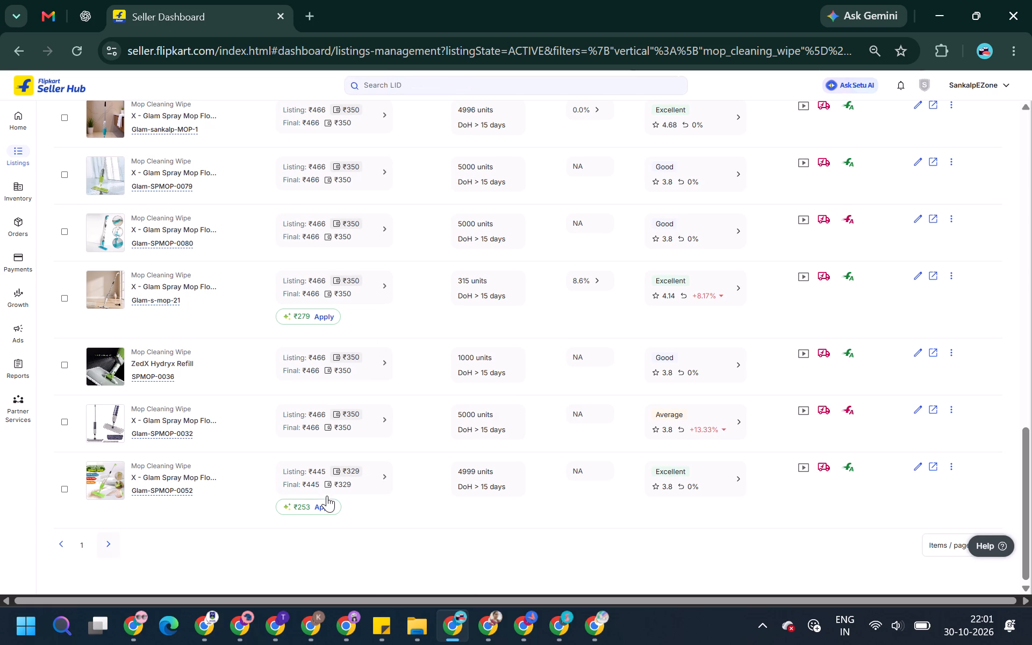
Clear the mop filters and check SankalpEZone's low-stock listings before returning to all active listings.
{"action": "scroll", "coordinate": [471, 363], "scroll_direction": "up", "scroll_amount": 12}
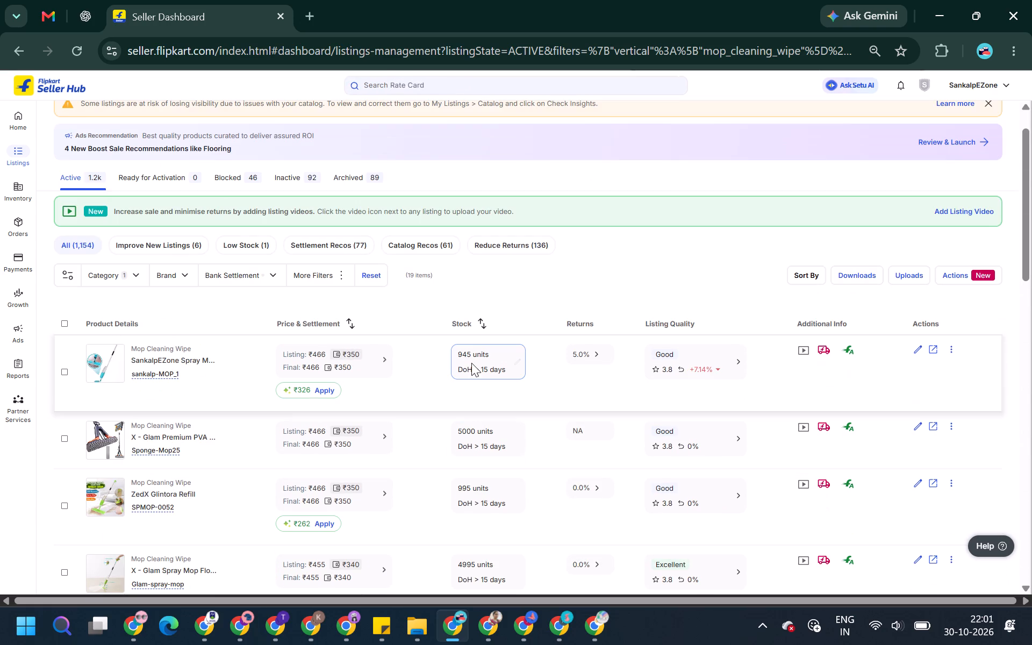
{"action": "left_click", "coordinate": [18, 155]}
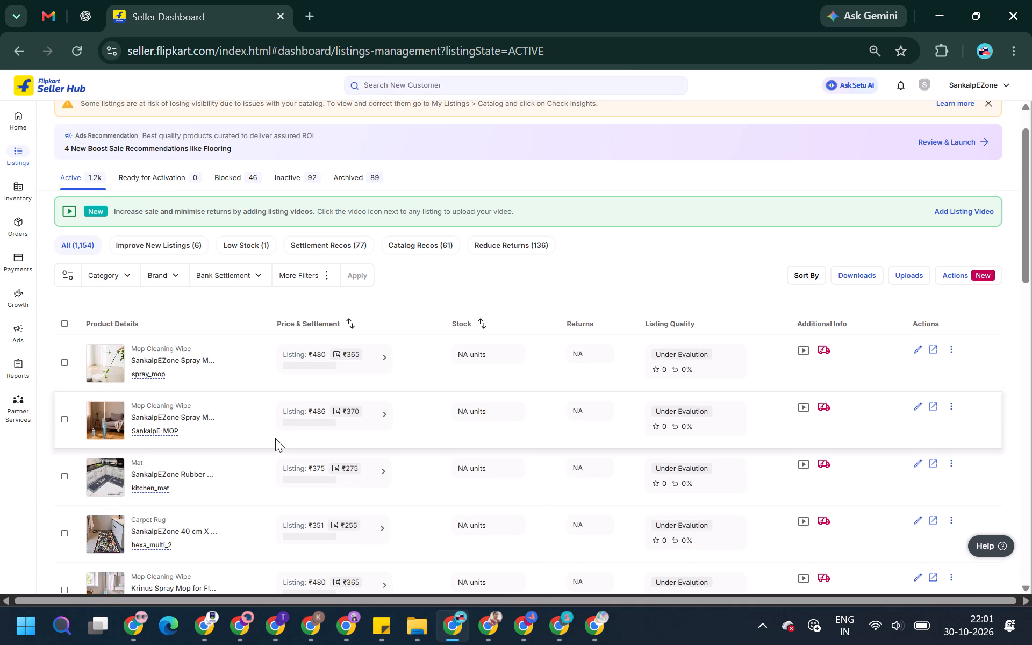
{"action": "left_click", "coordinate": [254, 257]}
{"action": "left_click", "coordinate": [256, 251]}
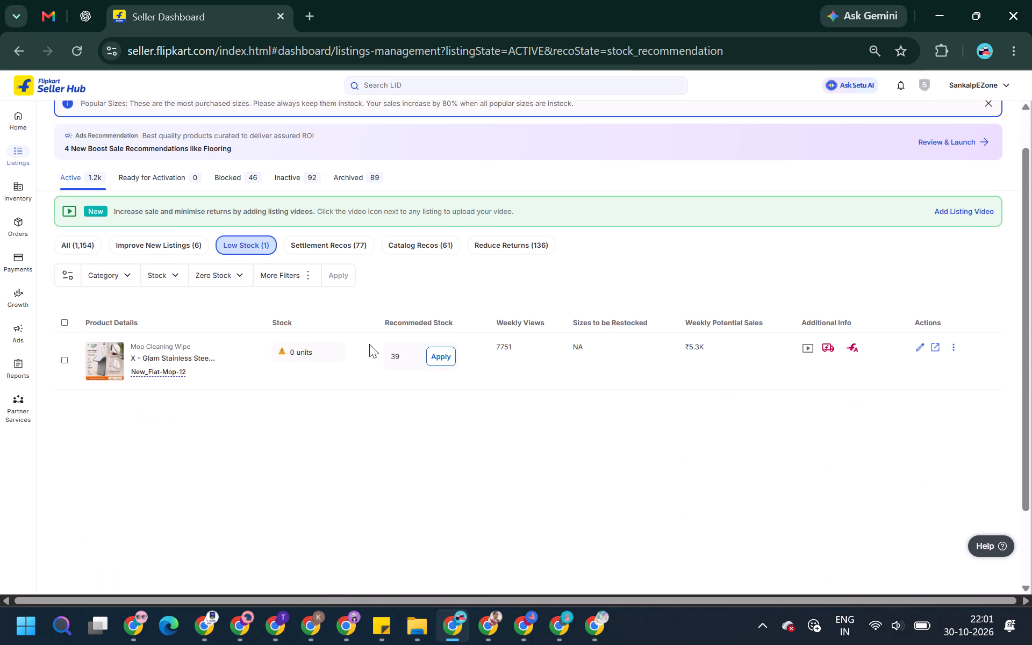
{"action": "left_click", "coordinate": [17, 161]}
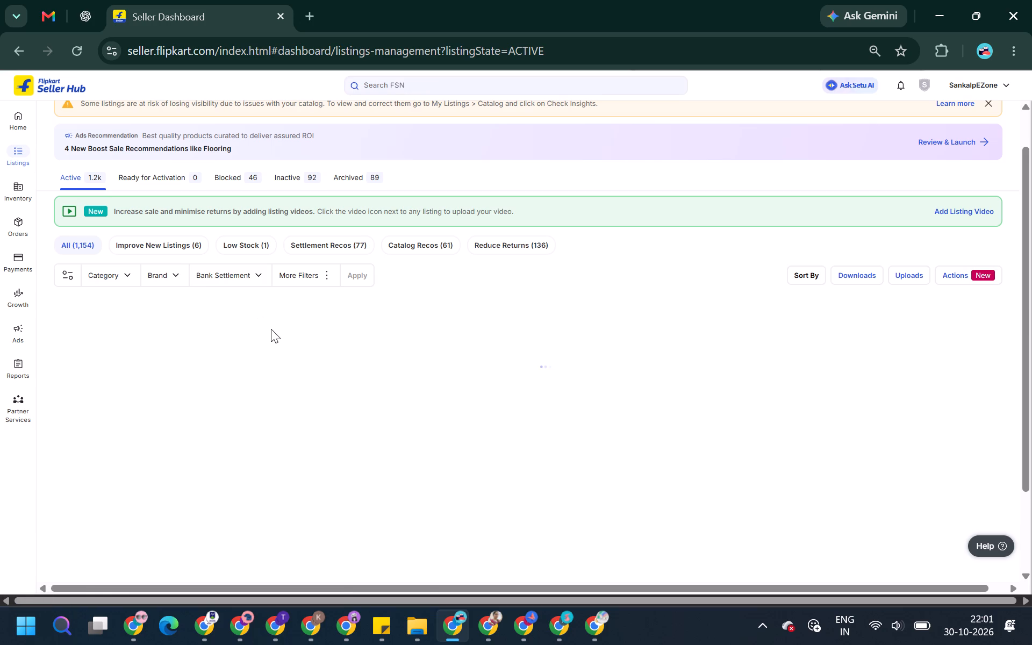
Switch to the MEETONLINEZONE seller account and open its low-stock listings.
{"action": "left_click", "coordinate": [489, 632]}
{"action": "scroll", "coordinate": [404, 290], "scroll_direction": "down", "scroll_amount": 4}
{"action": "scroll", "coordinate": [342, 263], "scroll_direction": "up", "scroll_amount": 1}
{"action": "left_click", "coordinate": [18, 183]}
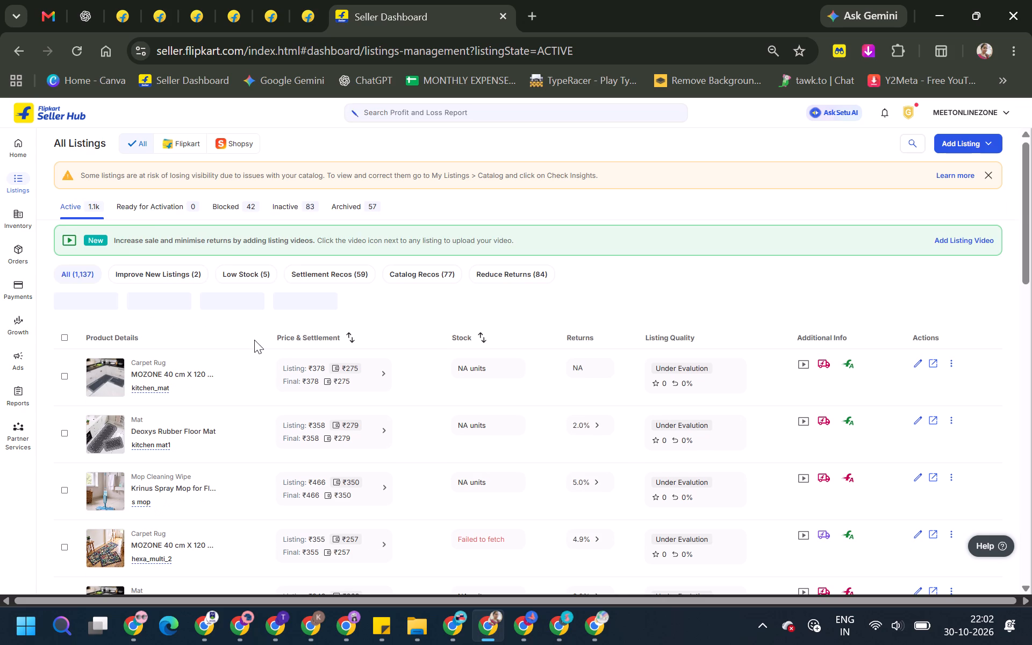
{"action": "left_click", "coordinate": [257, 316]}
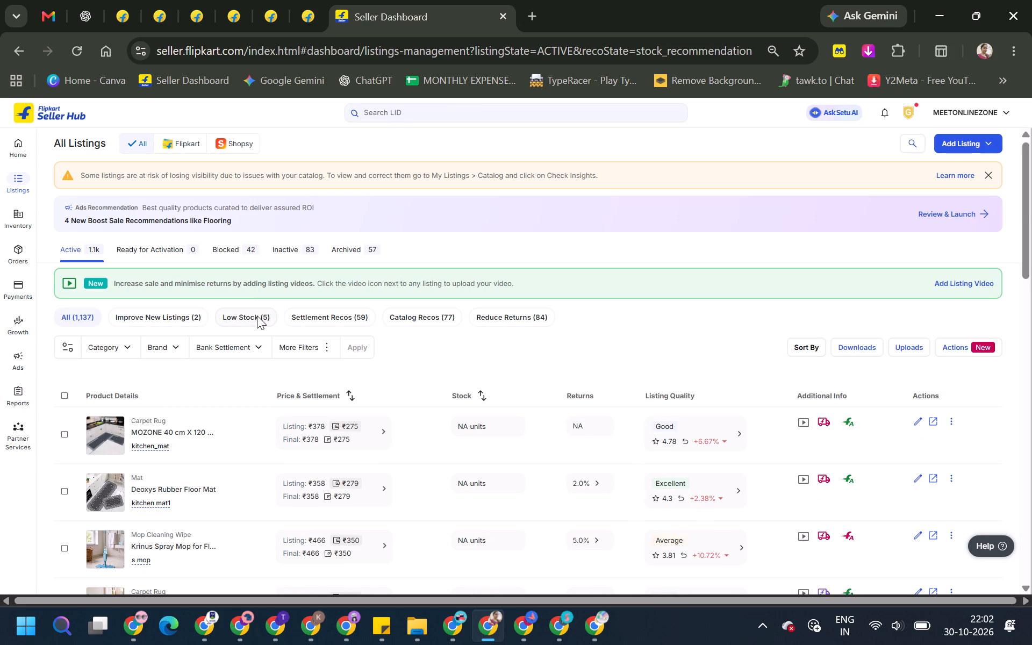
Set the stock of the low-stock SHRIYA Spray Mop listing meet-mop11 to 1000 and submit the update.
{"action": "scroll", "coordinate": [475, 298], "scroll_direction": "down", "scroll_amount": 1}
{"action": "scroll", "coordinate": [440, 325], "scroll_direction": "down", "scroll_amount": 2}
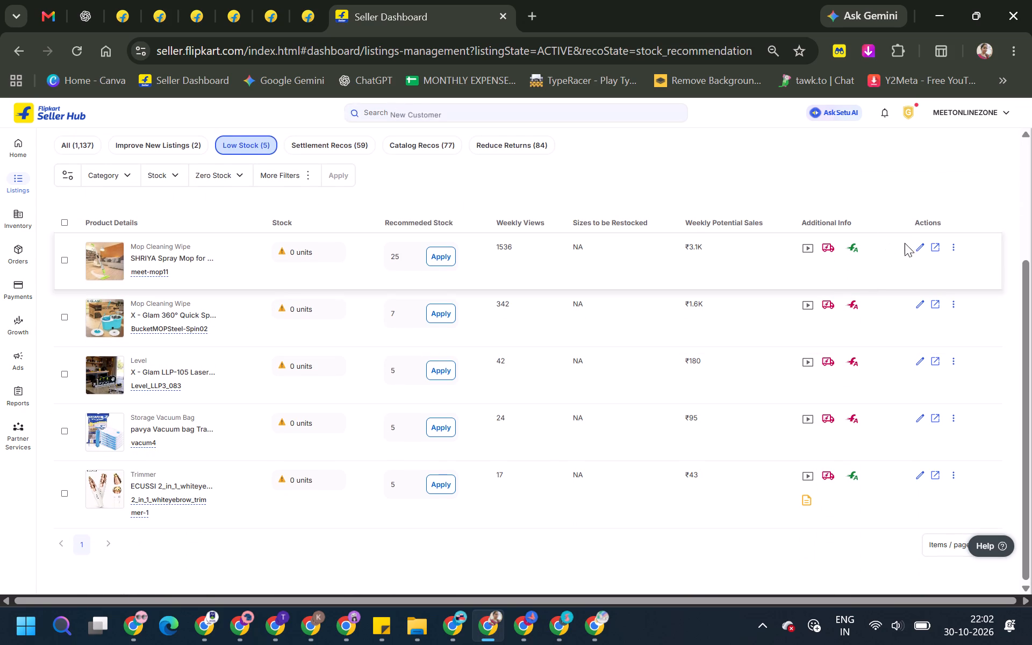
{"action": "left_click", "coordinate": [922, 246]}
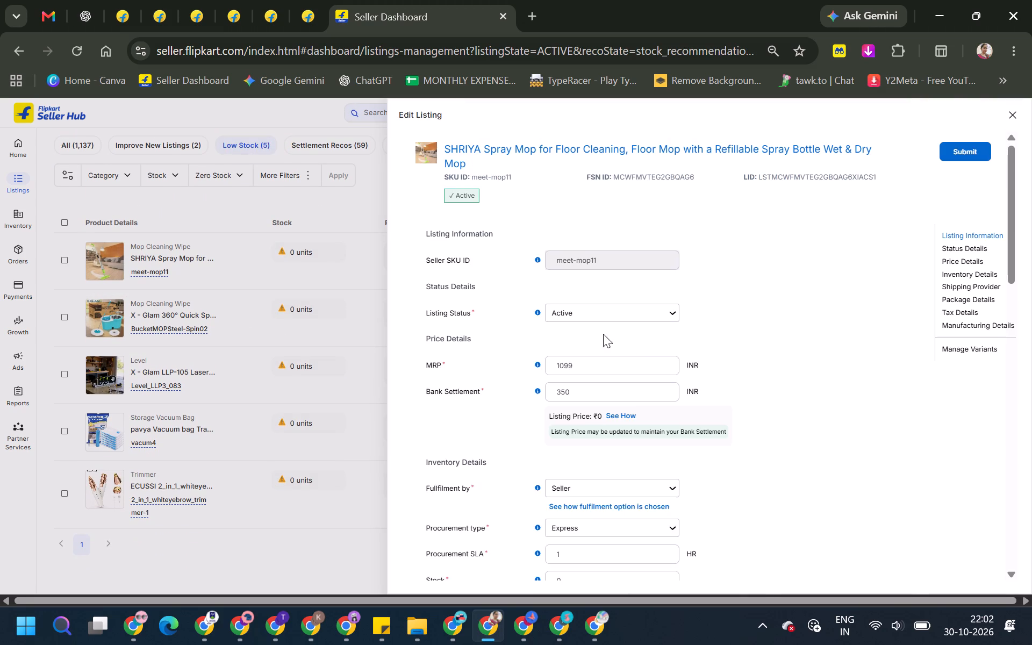
{"action": "scroll", "coordinate": [475, 385], "scroll_direction": "down", "scroll_amount": 1}
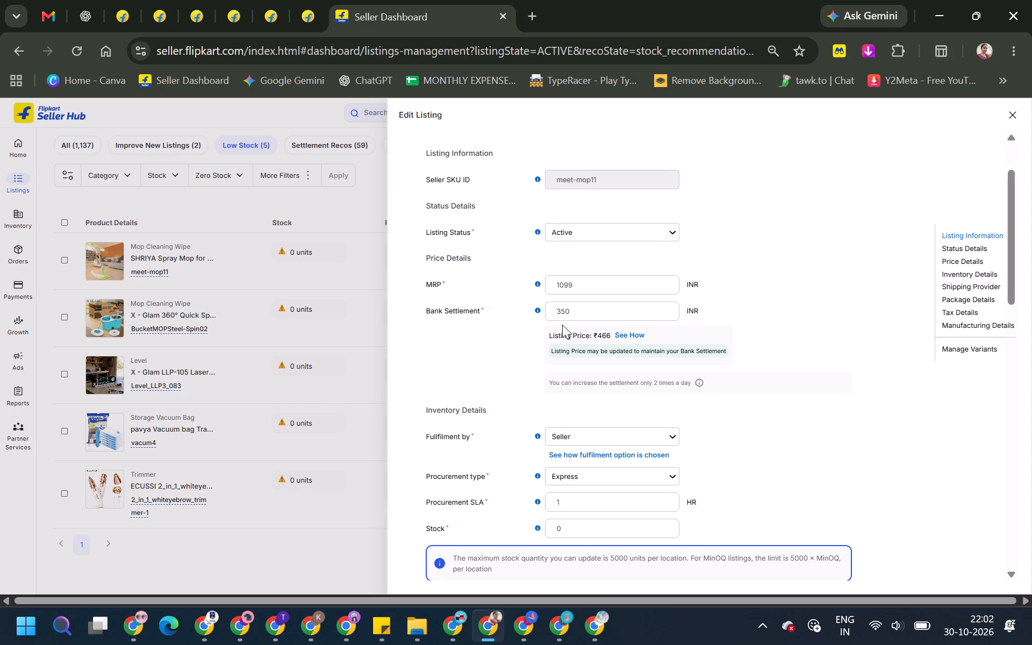
{"action": "scroll", "coordinate": [513, 366], "scroll_direction": "down", "scroll_amount": 1}
{"action": "scroll", "coordinate": [555, 481], "scroll_direction": "down", "scroll_amount": 2}
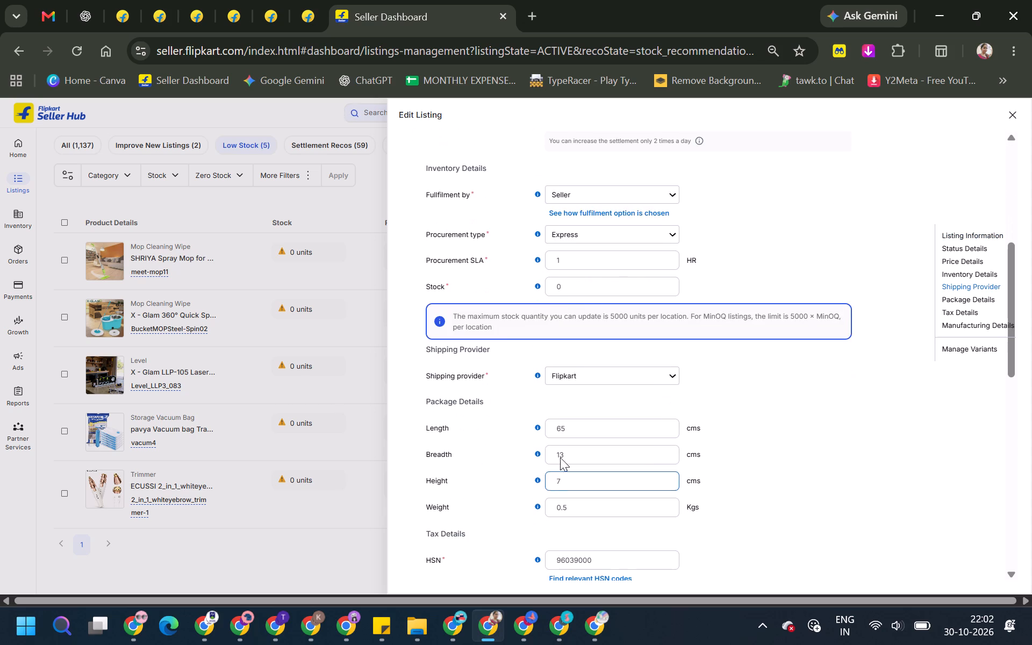
{"action": "triple_click", "coordinate": [585, 290]}
{"action": "type", "text": "1000"}
{"action": "scroll", "coordinate": [808, 269], "scroll_direction": "up", "scroll_amount": 10}
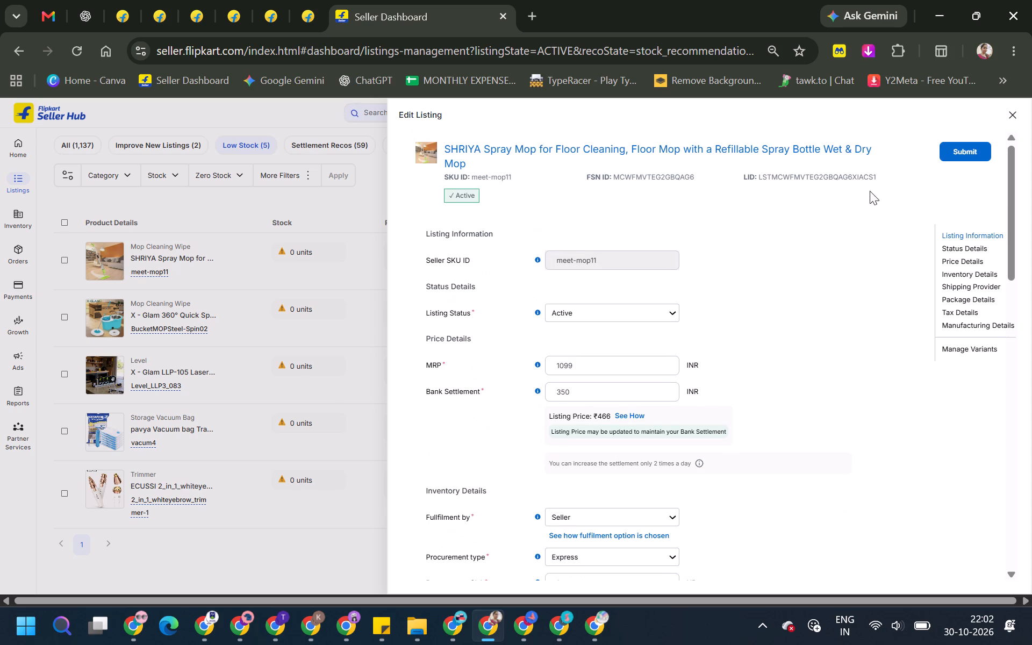
{"action": "left_click", "coordinate": [954, 155]}
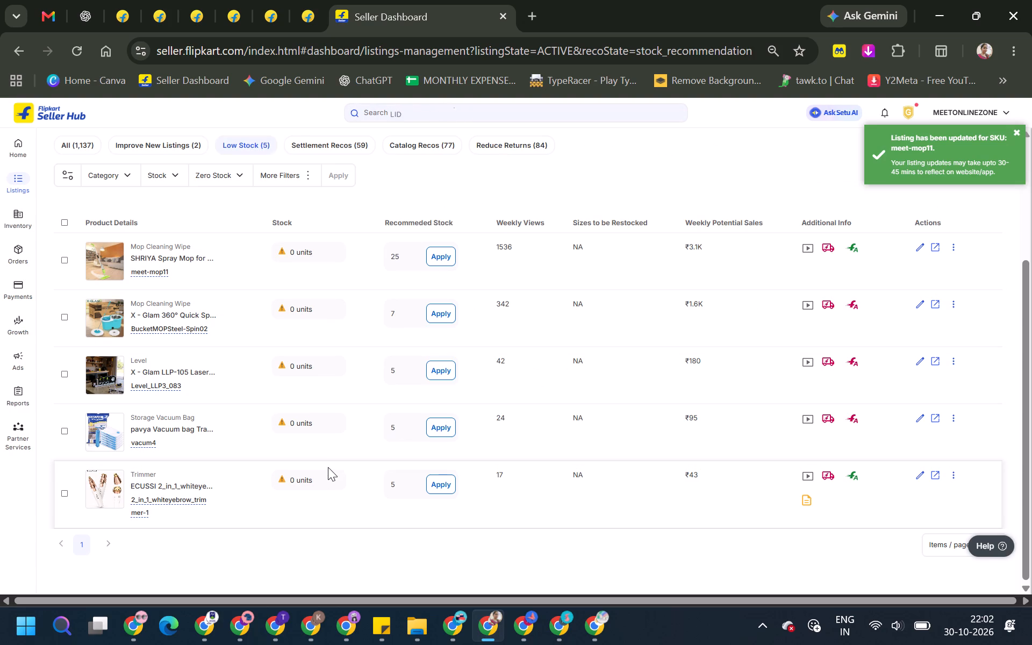
Check the remaining MEETONLINEZONE low-stock listings and return to all active listings.
{"action": "scroll", "coordinate": [328, 471], "scroll_direction": "down", "scroll_amount": 1}
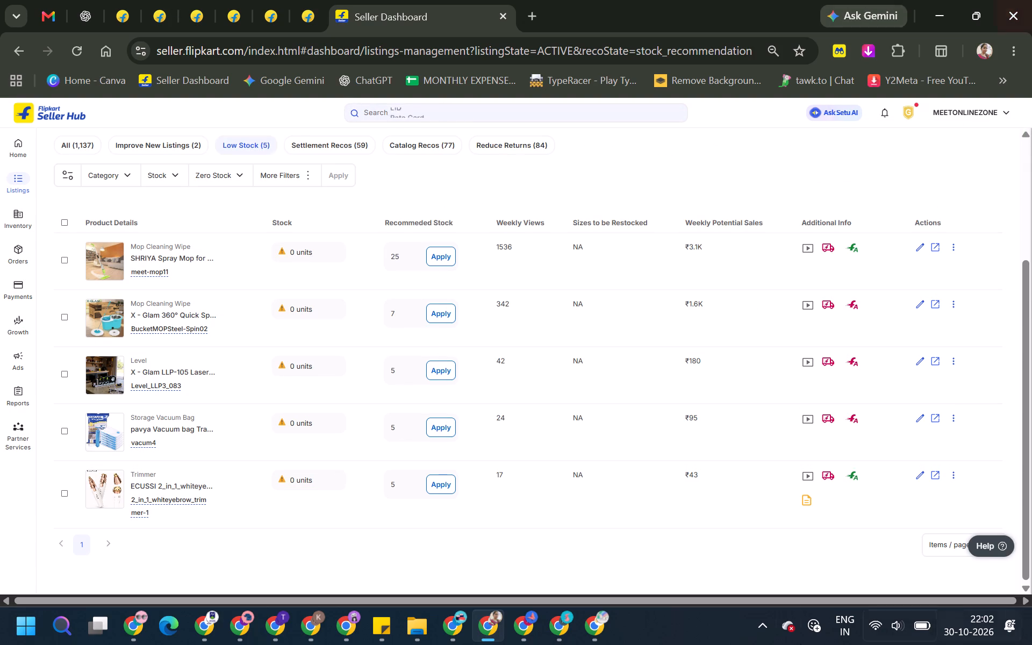
{"action": "scroll", "coordinate": [388, 277], "scroll_direction": "up", "scroll_amount": 4}
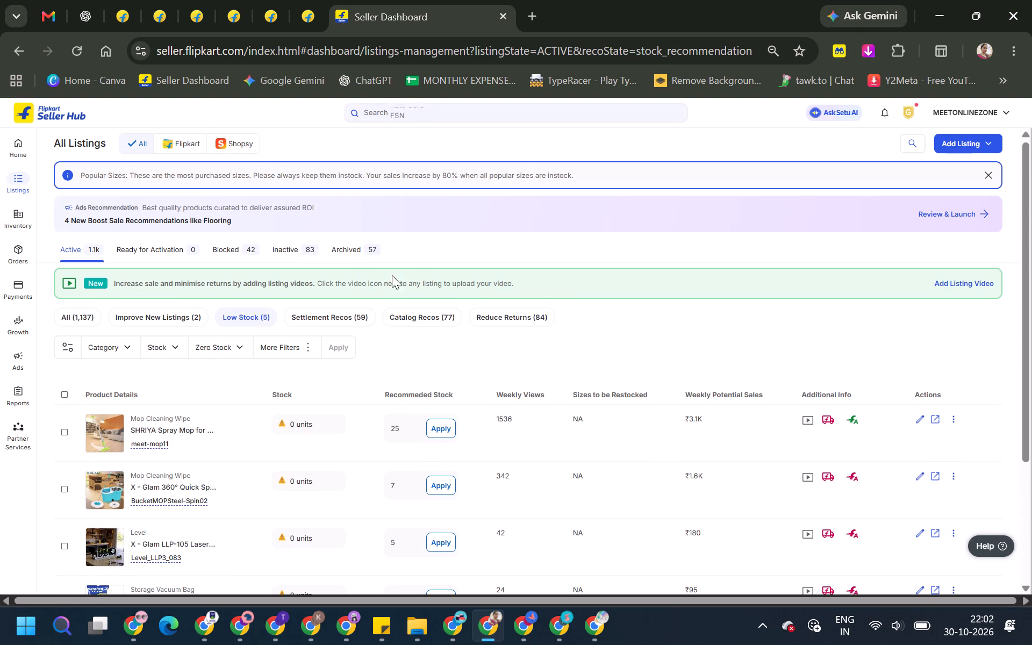
{"action": "left_click", "coordinate": [446, 261]}
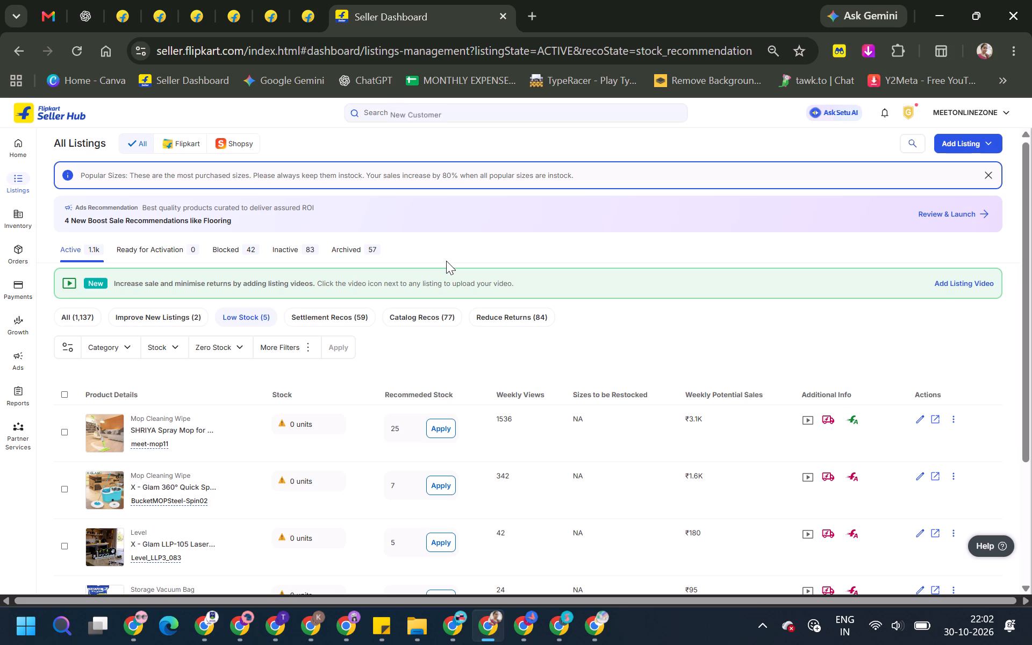
{"action": "scroll", "coordinate": [446, 261], "scroll_direction": "down", "scroll_amount": 4}
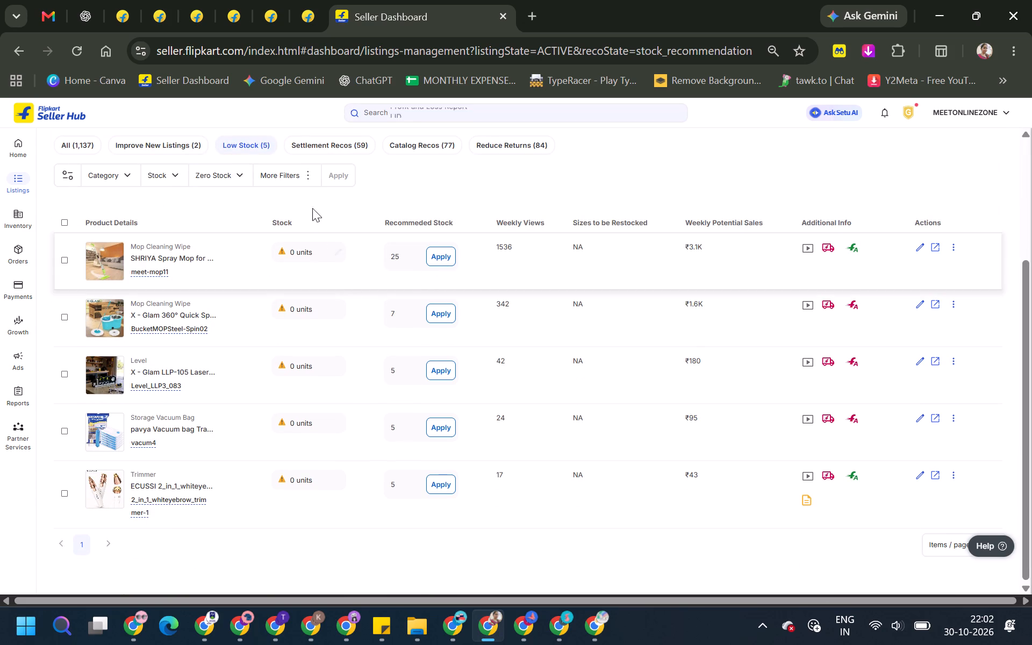
{"action": "scroll", "coordinate": [165, 141], "scroll_direction": "up", "scroll_amount": 2}
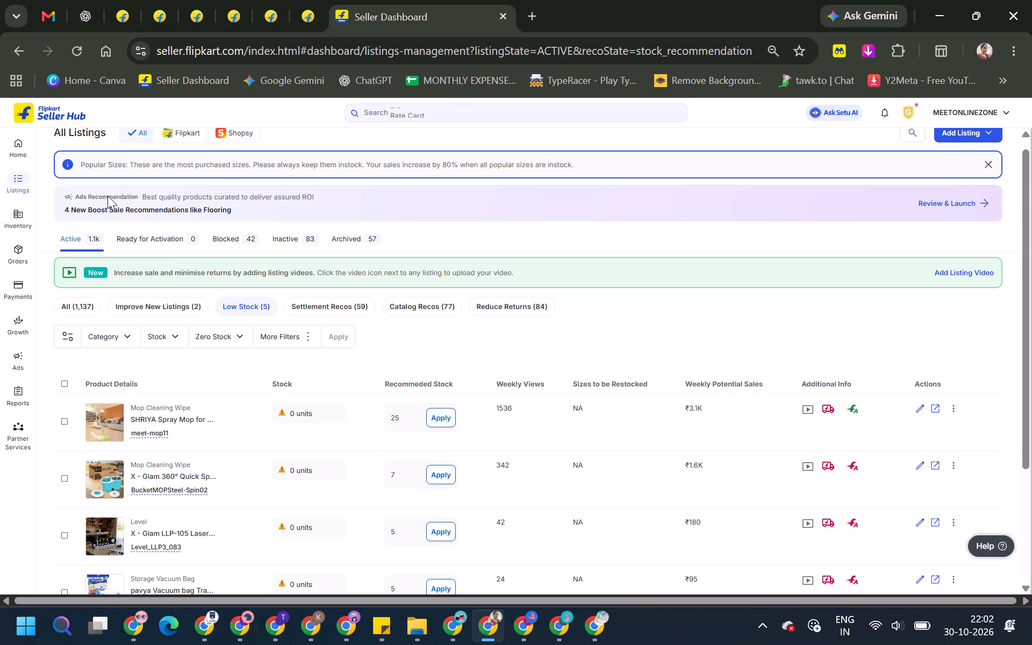
{"action": "left_click", "coordinate": [6, 174]}
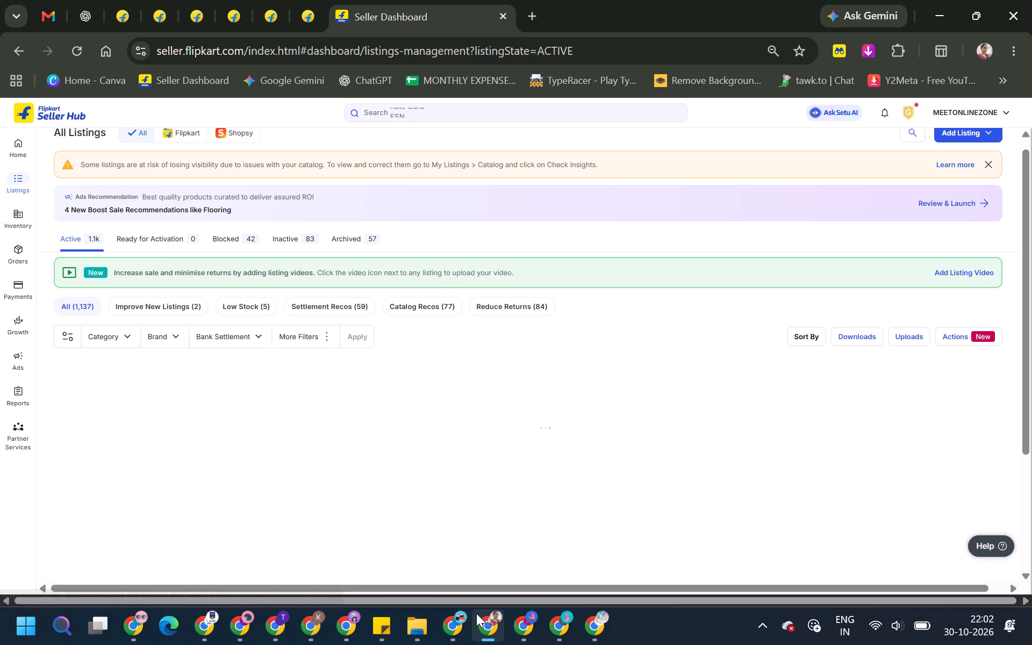
Switch to the PragatiEZone seller account and open its low-stock listings.
{"action": "left_click", "coordinate": [519, 628]}
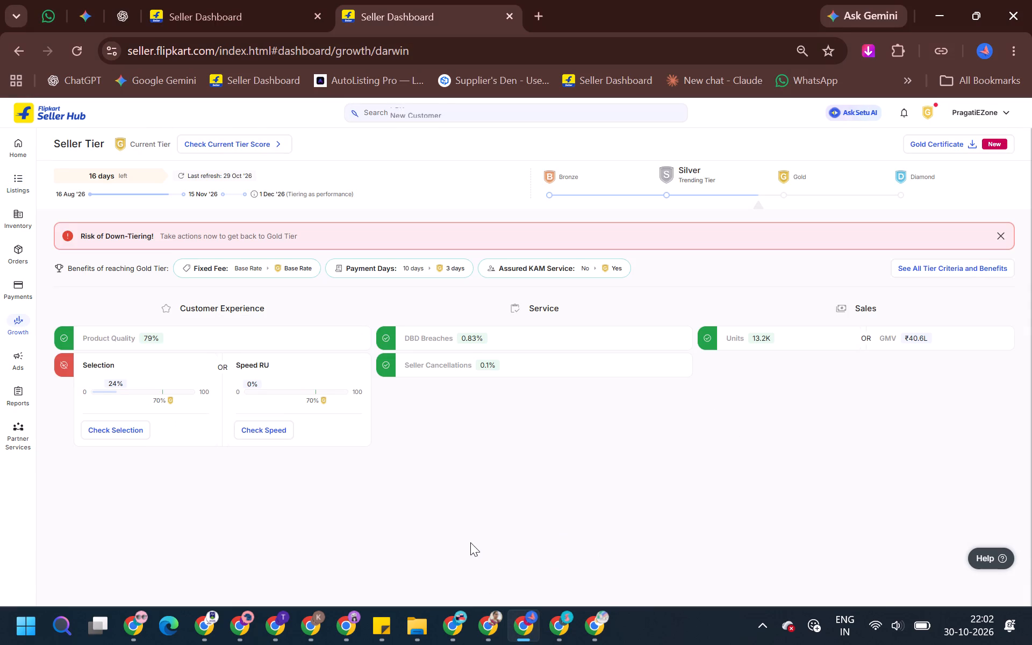
{"action": "left_click", "coordinate": [248, 0]}
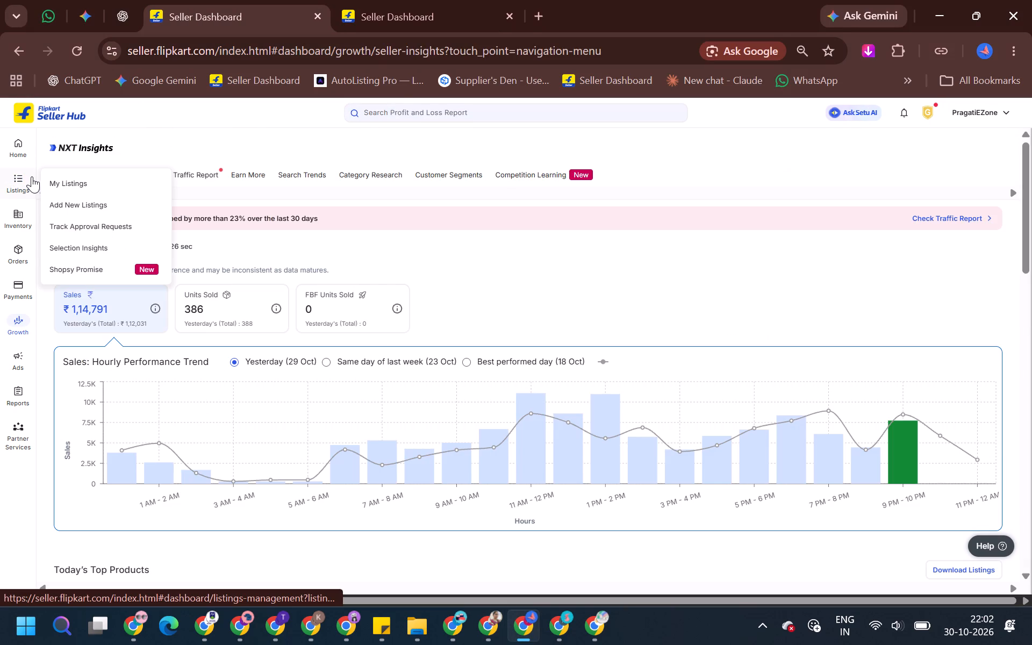
{"action": "left_click", "coordinate": [16, 181]}
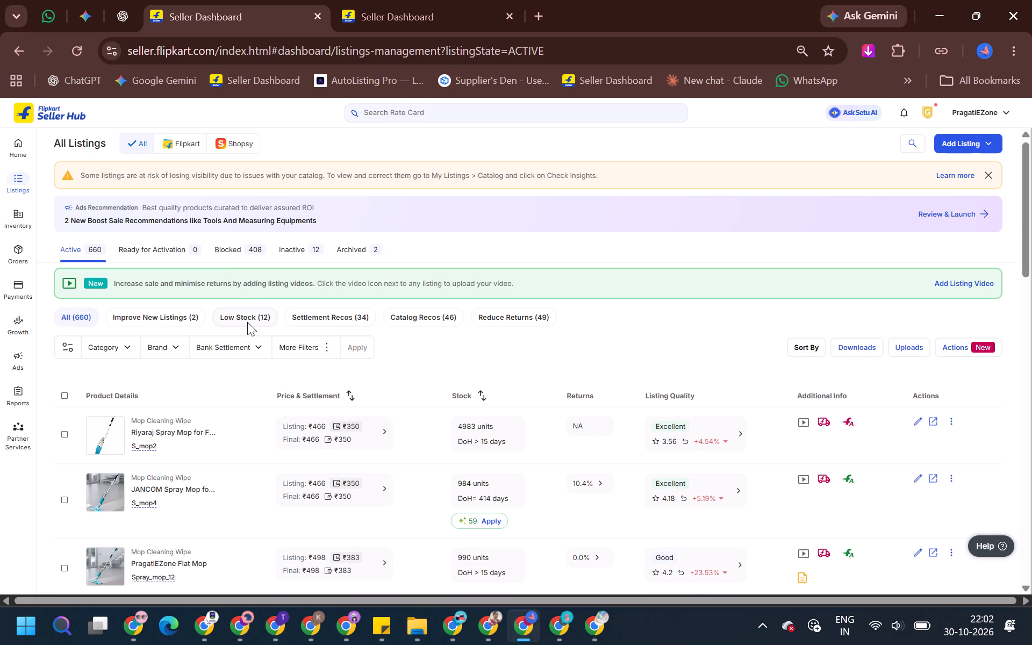
{"action": "left_click", "coordinate": [247, 322]}
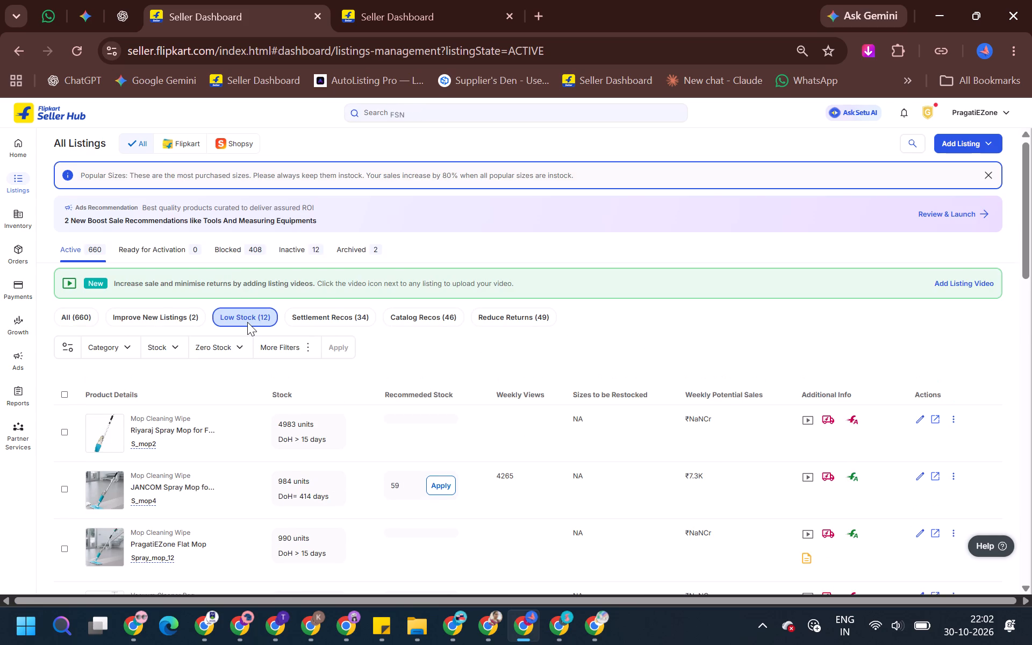
Open the JANCOM Spray Mop listing S_mop4 for editing, check its stock, and close it without submitting.
{"action": "scroll", "coordinate": [336, 296], "scroll_direction": "down", "scroll_amount": 2}
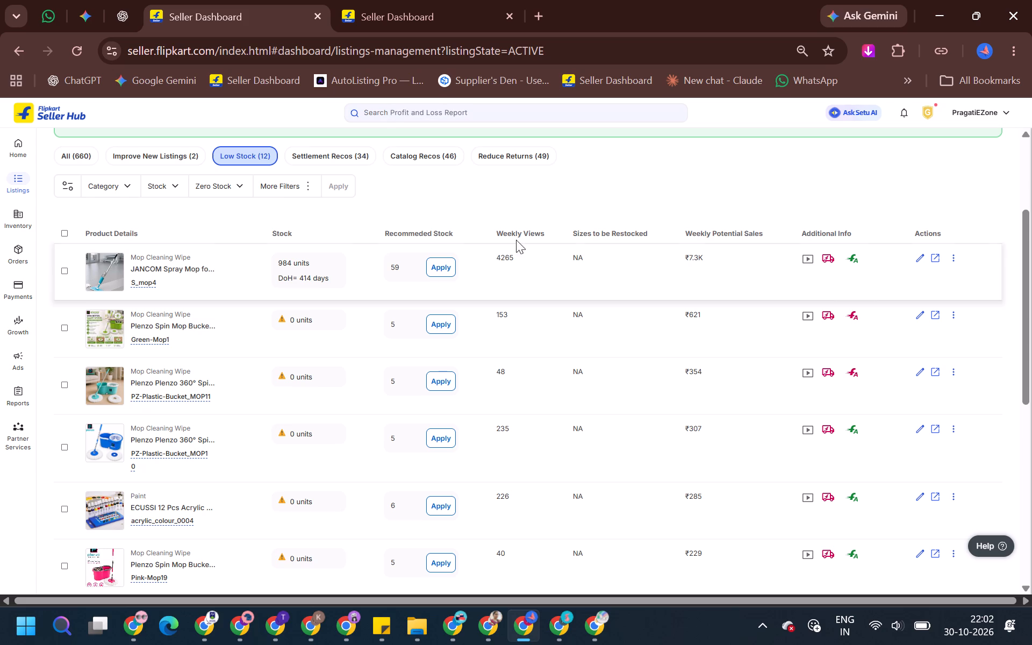
{"action": "left_click", "coordinate": [921, 259]}
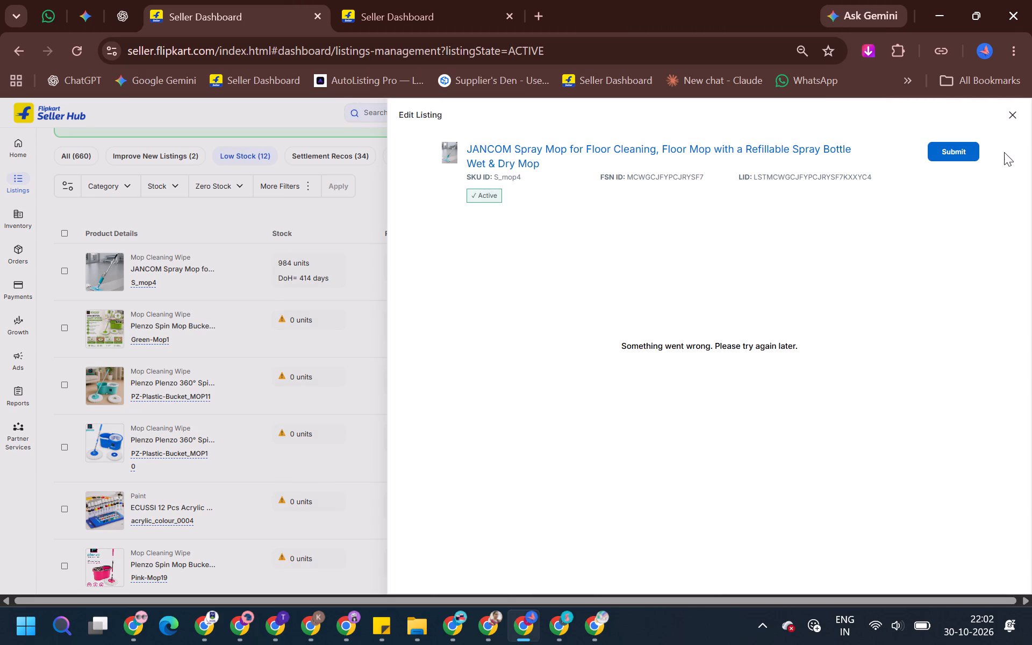
{"action": "left_click", "coordinate": [1007, 110]}
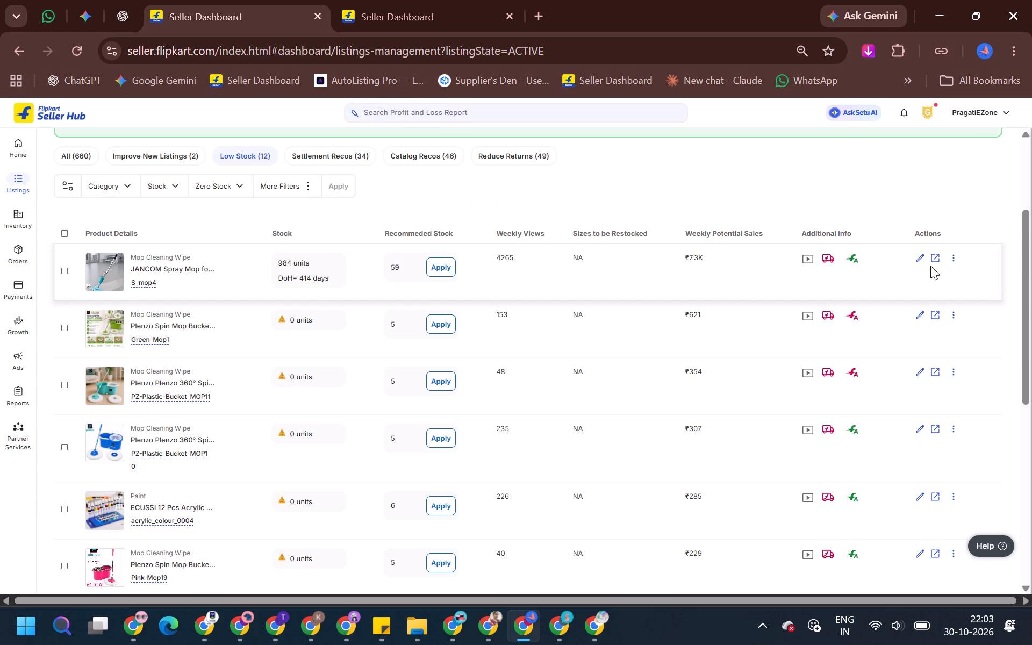
{"action": "left_click", "coordinate": [919, 257]}
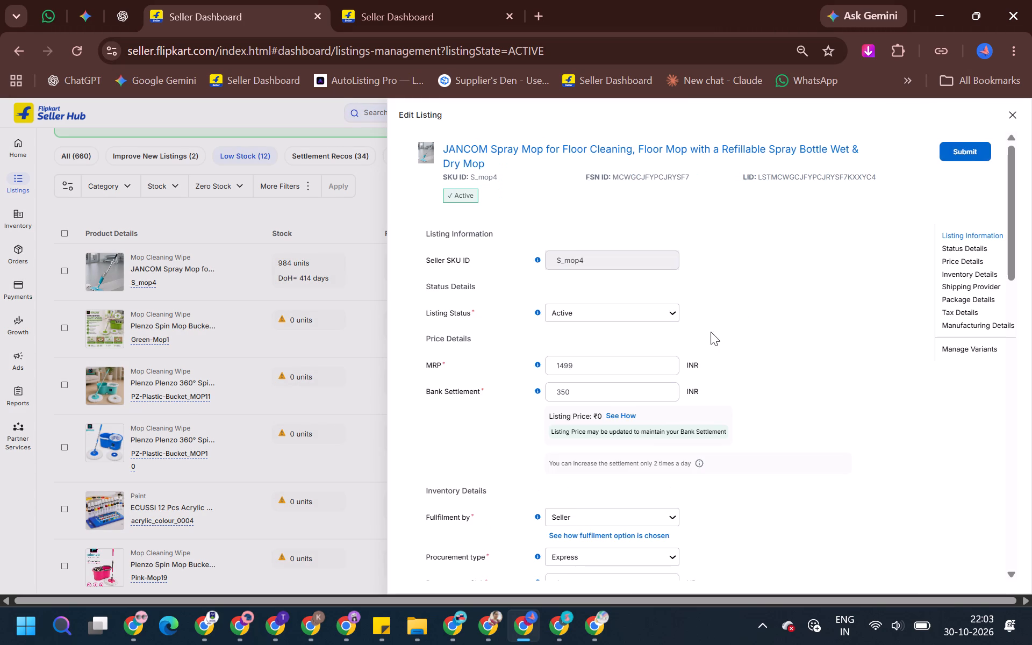
{"action": "left_click", "coordinate": [635, 391]}
{"action": "scroll", "coordinate": [636, 382], "scroll_direction": "down", "scroll_amount": 2}
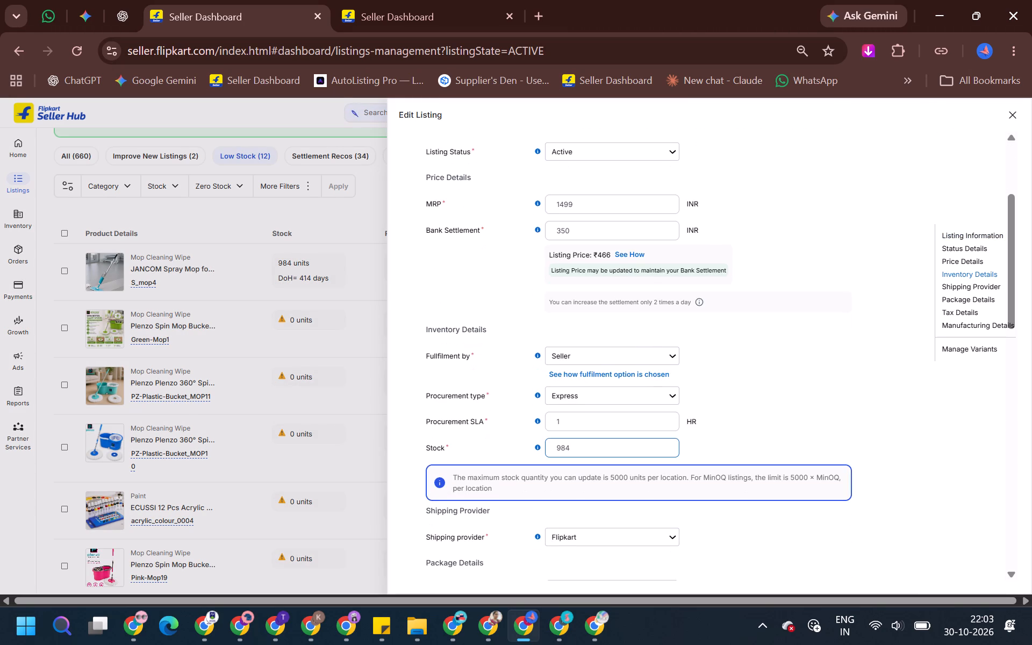
{"action": "left_click", "coordinate": [593, 451]}
{"action": "left_click", "coordinate": [372, 193]}
Review the rest of PragatiEZone's low-stock listings.
{"action": "scroll", "coordinate": [378, 230], "scroll_direction": "down", "scroll_amount": 2}
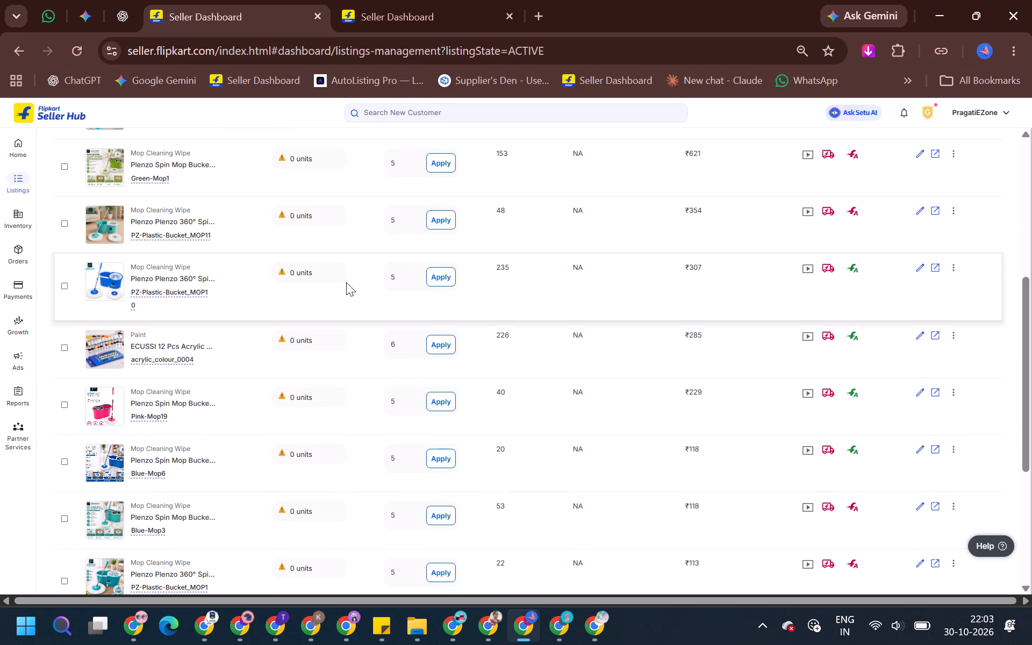
{"action": "scroll", "coordinate": [331, 305], "scroll_direction": "down", "scroll_amount": 2}
{"action": "scroll", "coordinate": [803, 246], "scroll_direction": "up", "scroll_amount": 2}
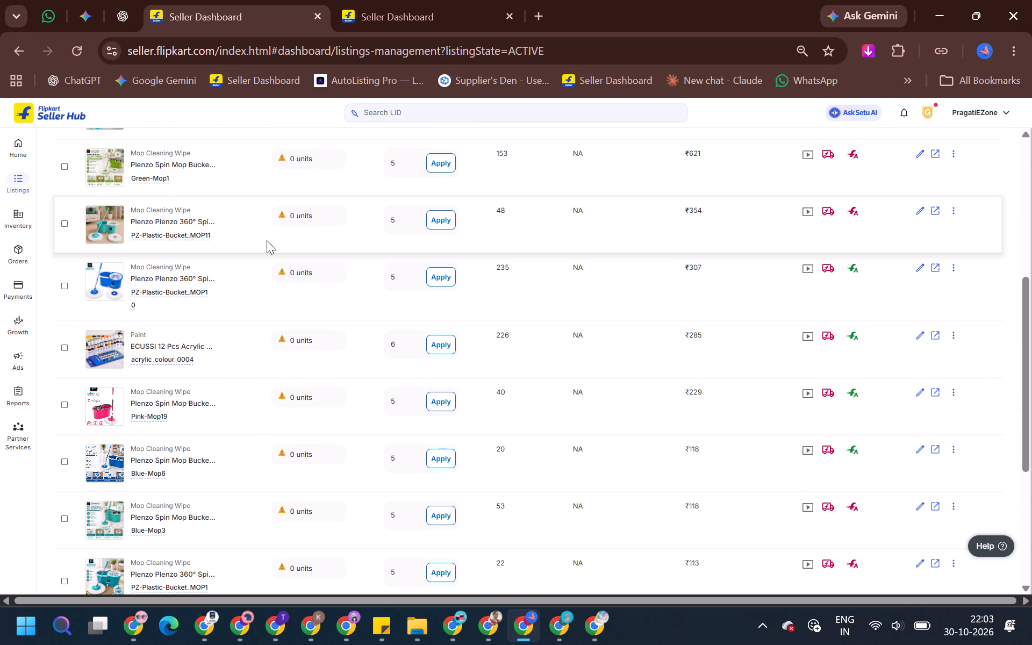
Return to the MEETONLINEZONE account and select Table Lamp in the listings' category filter.
{"action": "left_click", "coordinate": [485, 627]}
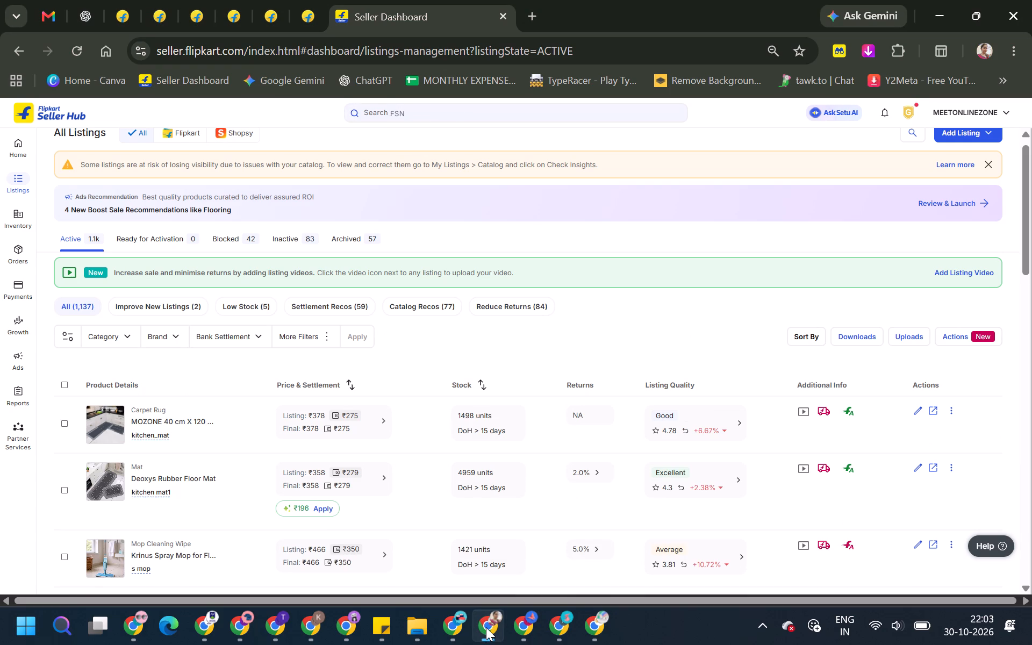
{"action": "left_click", "coordinate": [486, 627]}
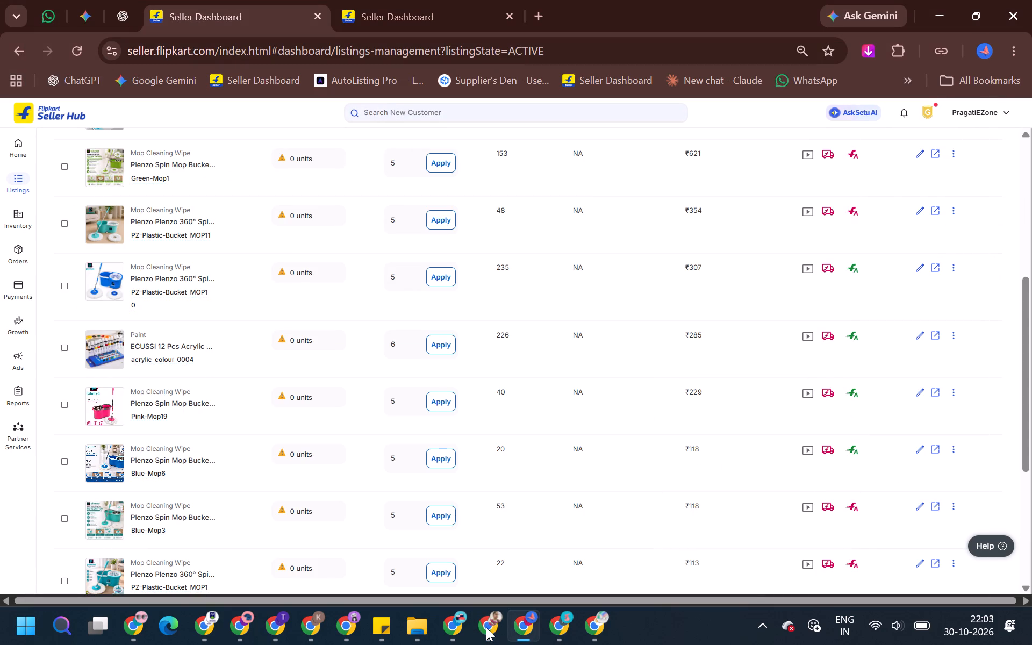
{"action": "left_click", "coordinate": [486, 627]}
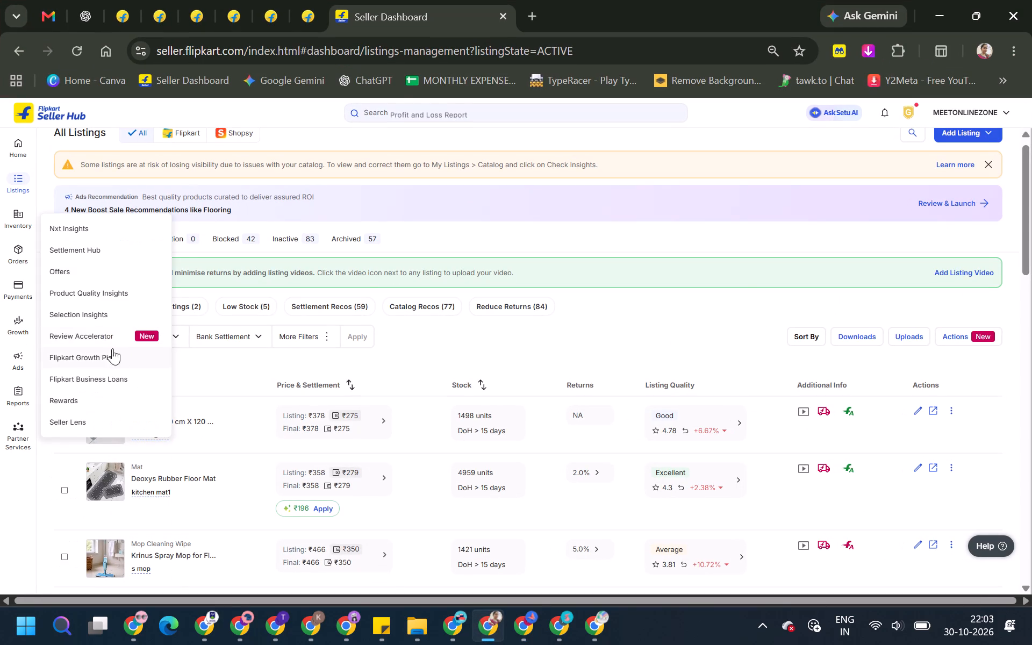
{"action": "left_click", "coordinate": [132, 340]}
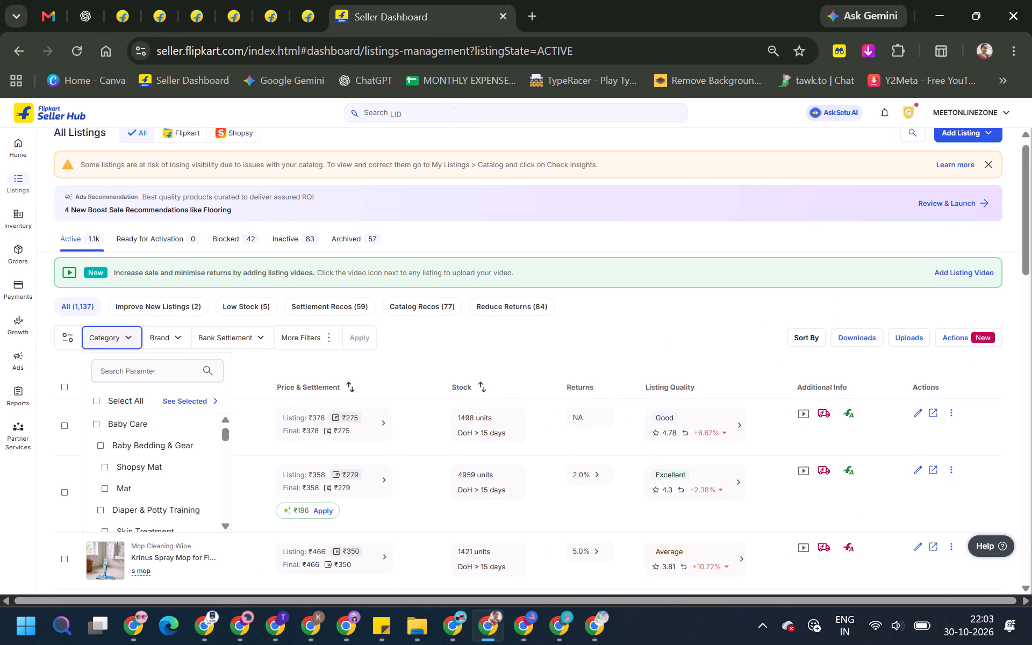
{"action": "left_click", "coordinate": [135, 369]}
{"action": "type", "text": "tabl"}
{"action": "left_click", "coordinate": [131, 467]}
{"action": "scroll", "coordinate": [146, 467], "scroll_direction": "down", "scroll_amount": 1}
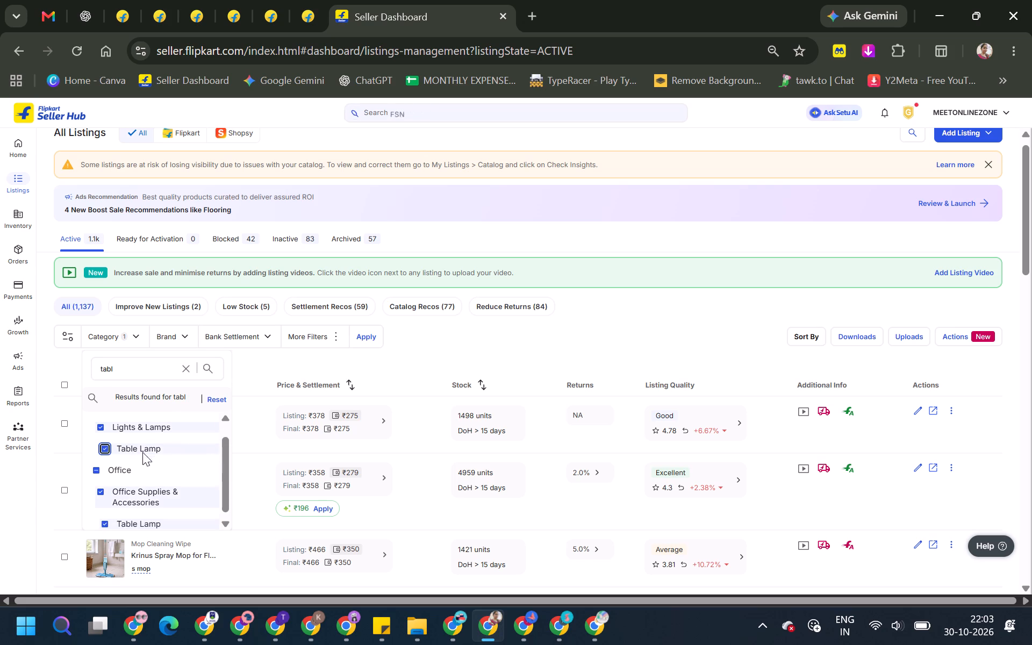
{"action": "scroll", "coordinate": [142, 452], "scroll_direction": "down", "scroll_amount": 1}
Search the category filter for paint and art, and apply the filter with Table Lamp selected.
{"action": "double_click", "coordinate": [164, 373]}
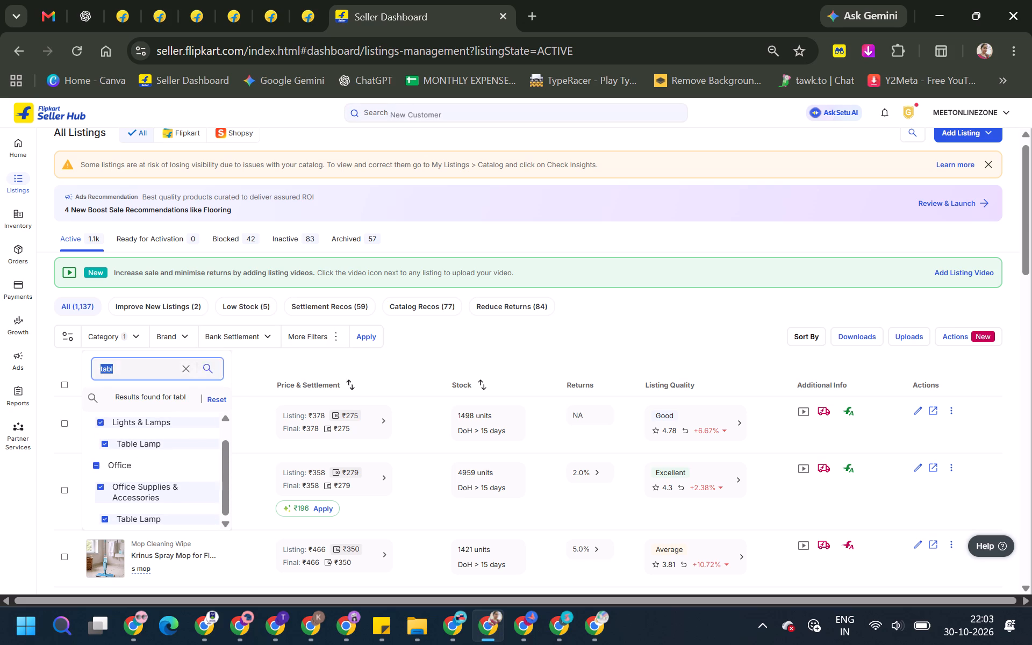
{"action": "type", "text": "paint"}
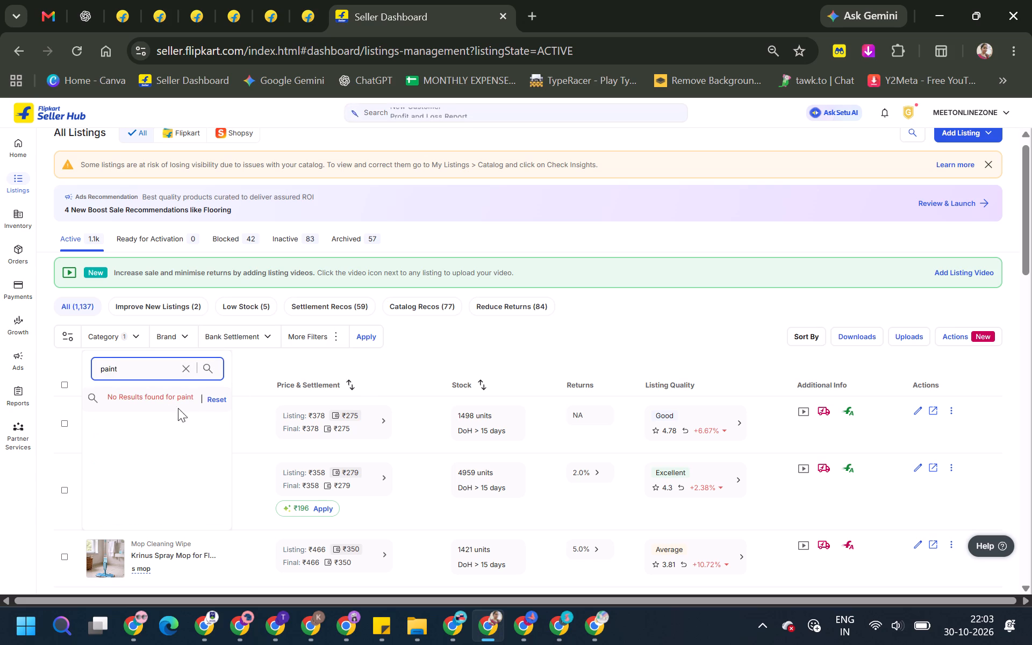
{"action": "key", "text": "BackSpace"}
{"action": "key", "text": "BackSpace"}
{"action": "key", "text": "BackSpace"}
{"action": "key", "text": "BackSpace"}
{"action": "key", "text": "BackSpace"}
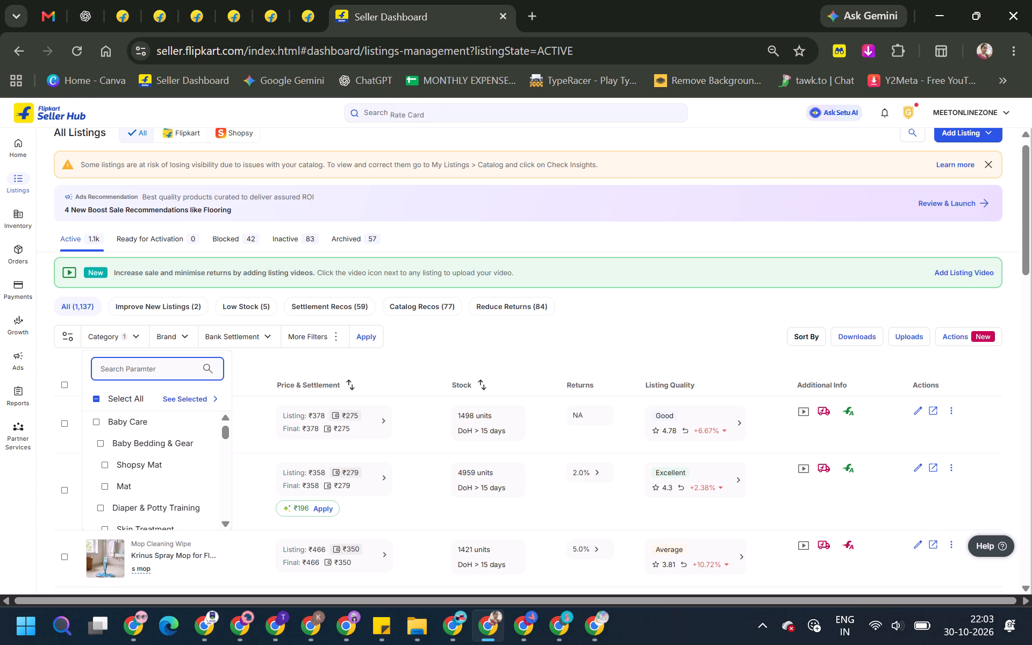
{"action": "type", "text": "art"}
{"action": "left_click", "coordinate": [362, 340]}
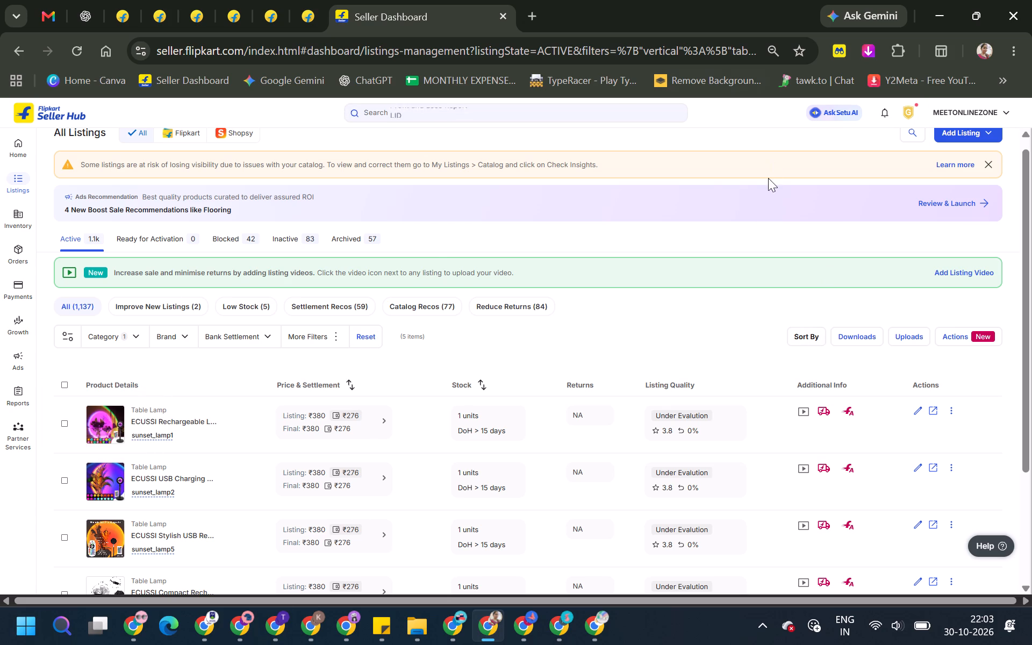
Update the stock of the sunset_lamp1 Table Lamp listing to 10000 units.
{"action": "scroll", "coordinate": [279, 254], "scroll_direction": "down", "scroll_amount": 2}
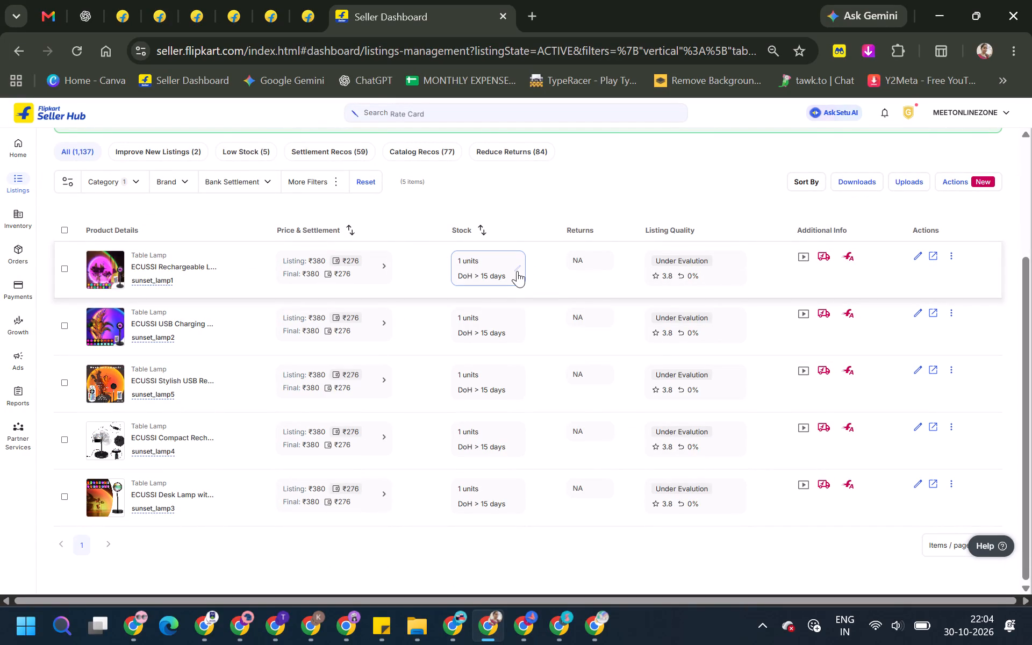
{"action": "left_click", "coordinate": [517, 271]}
{"action": "left_click", "coordinate": [558, 242]}
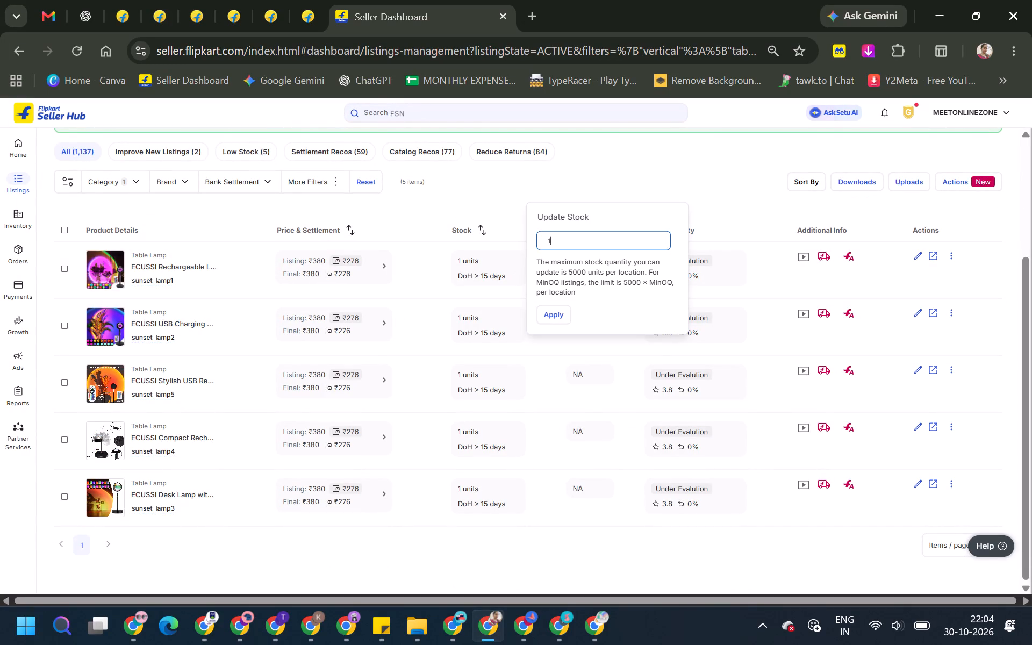
{"action": "type", "text": "0000"}
{"action": "left_click", "coordinate": [565, 317]}
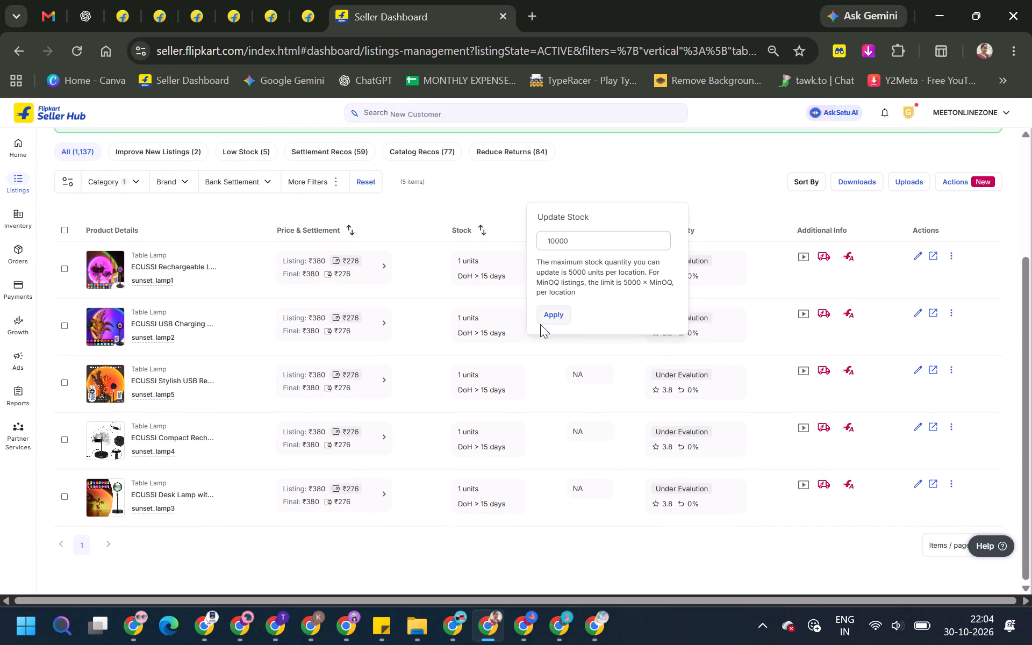
Update the stock of the sunset_lamp2 Table Lamp listing to 10000 units.
{"action": "left_click", "coordinate": [516, 322]}
{"action": "left_click", "coordinate": [518, 324]}
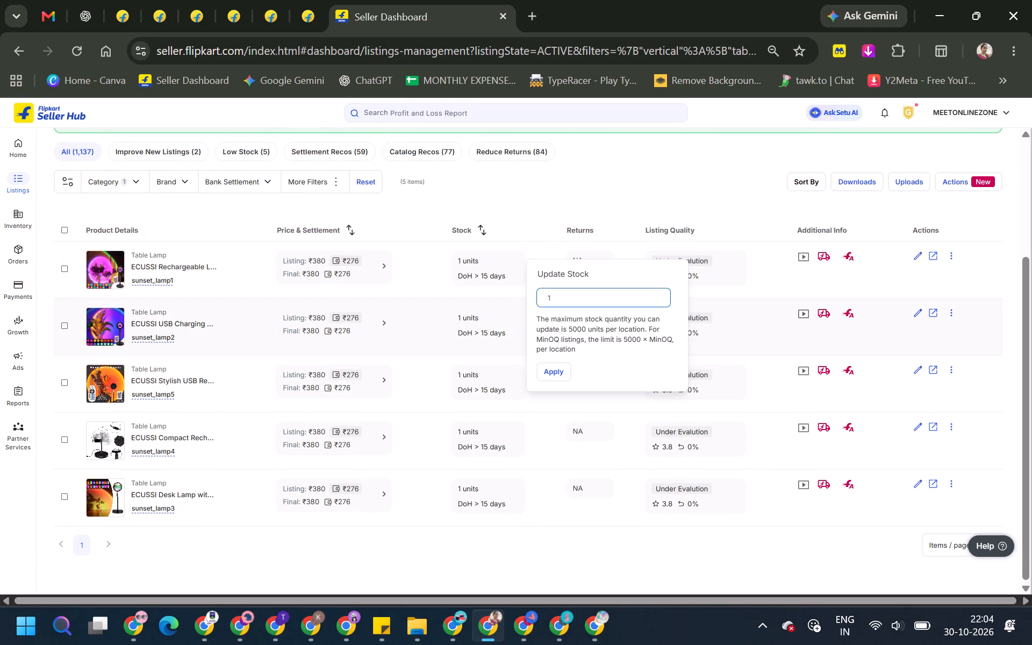
{"action": "left_click", "coordinate": [570, 291]}
{"action": "type", "text": "000"}
{"action": "key", "text": "0"}
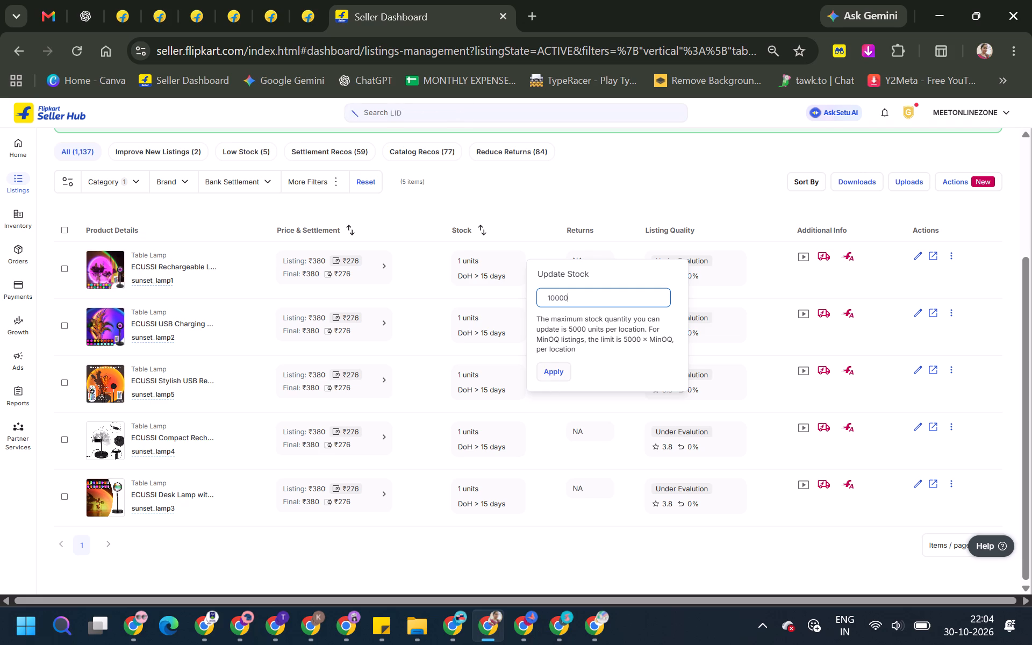
{"action": "left_click", "coordinate": [551, 371]}
{"action": "left_click", "coordinate": [521, 399]}
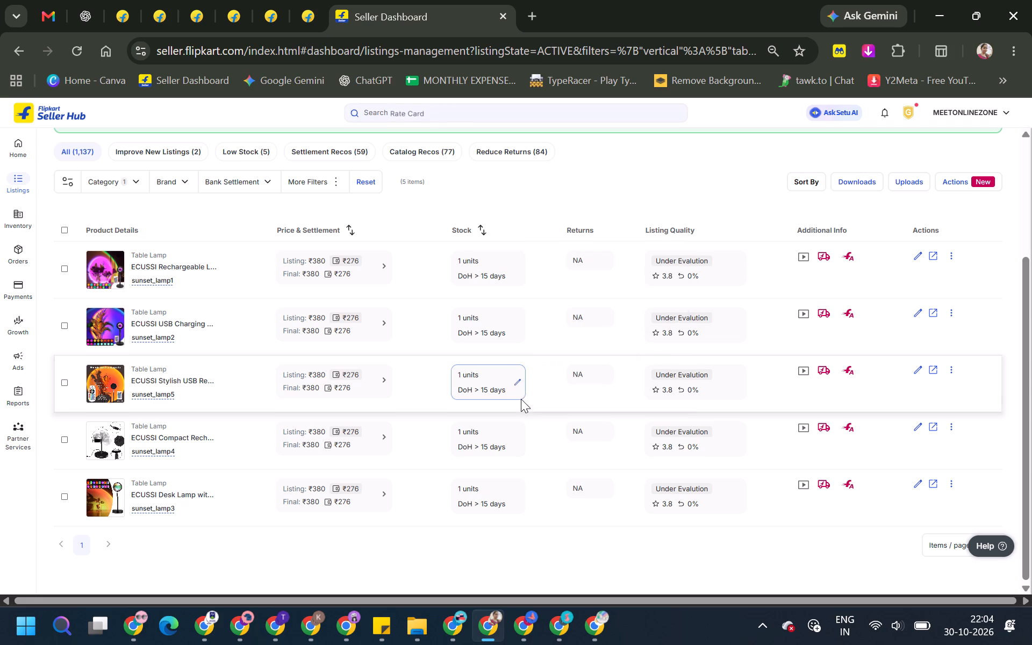
Update the stock of the sunset_lamp5 Table Lamp listing to 1000 units.
{"action": "left_click", "coordinate": [514, 383]}
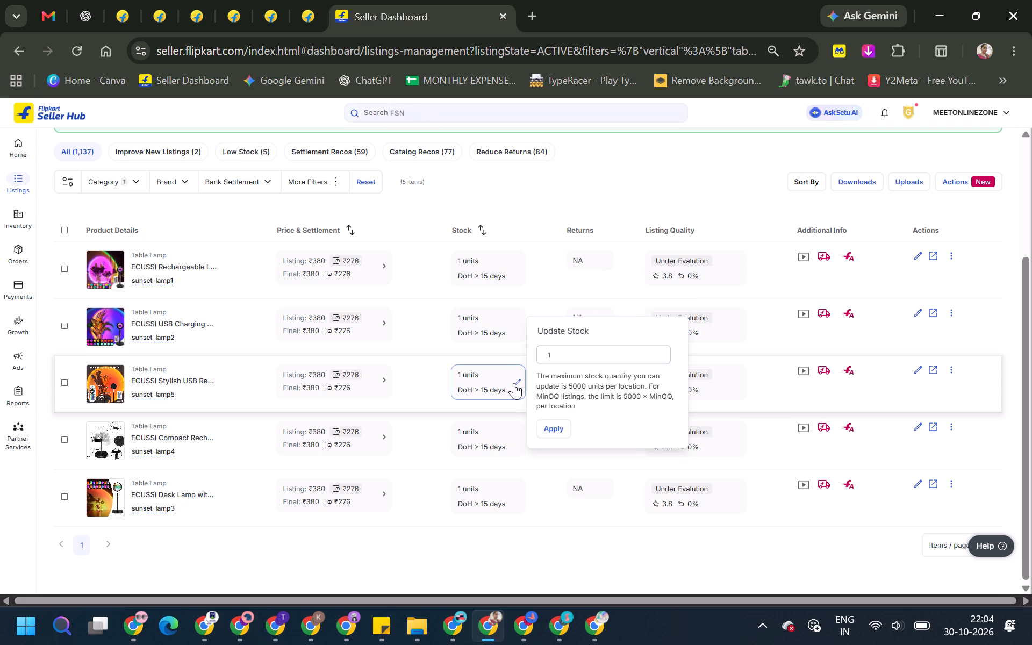
{"action": "left_click", "coordinate": [565, 352]}
{"action": "type", "text": "000"}
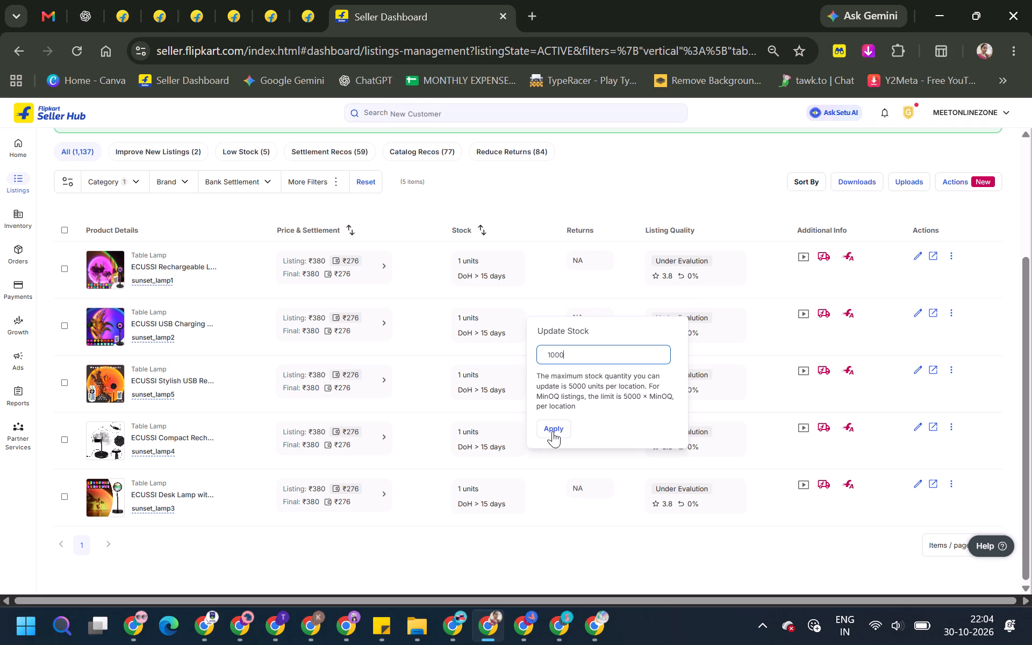
{"action": "left_click", "coordinate": [555, 431]}
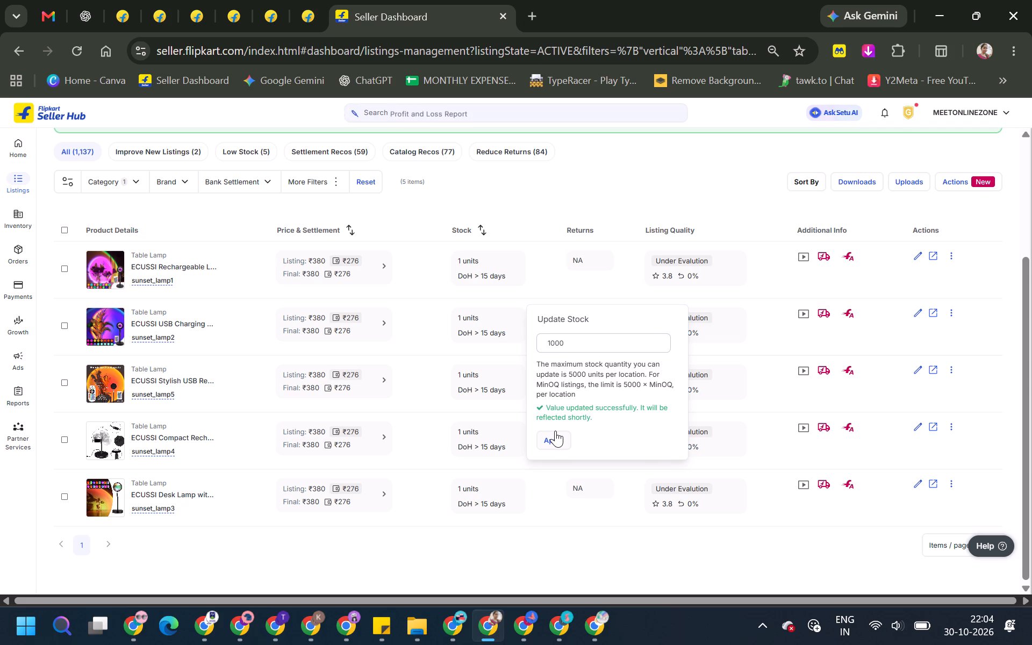
{"action": "left_click", "coordinate": [526, 501]}
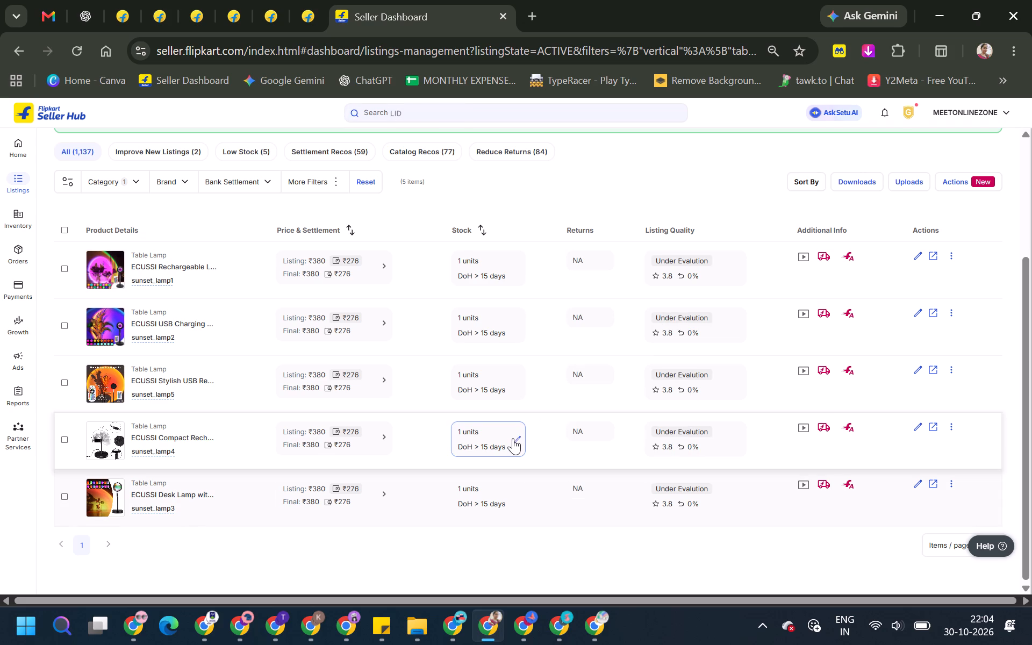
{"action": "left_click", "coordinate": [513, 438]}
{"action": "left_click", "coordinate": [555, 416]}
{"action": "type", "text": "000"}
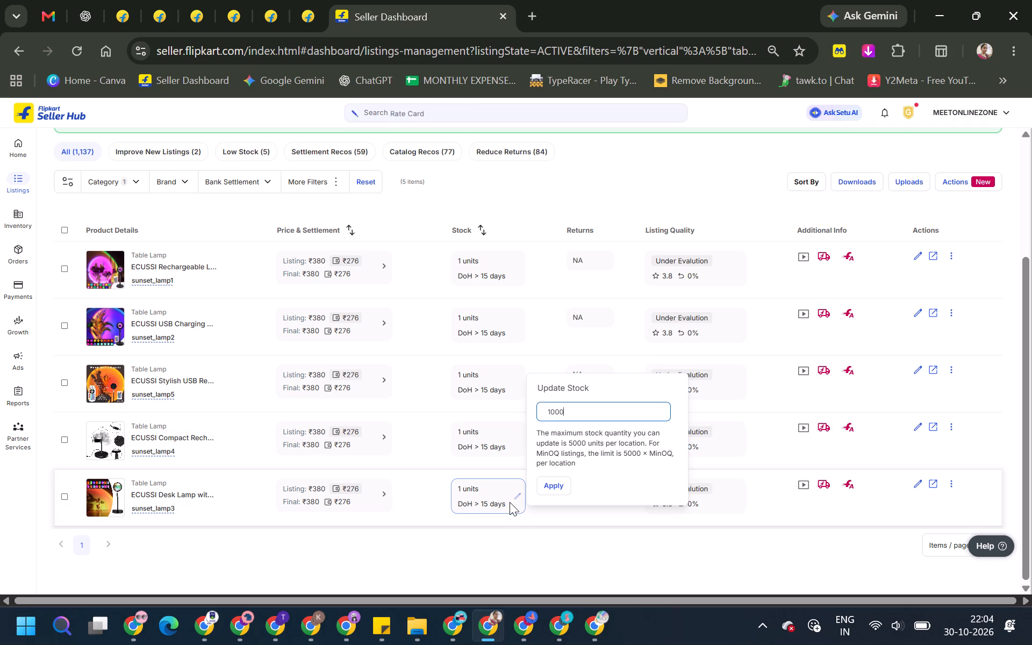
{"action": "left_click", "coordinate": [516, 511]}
Update the stock of the sunset_lamp3 Table Lamp listing to 1000 units.
{"action": "left_click", "coordinate": [517, 491]}
{"action": "left_click", "coordinate": [543, 463]}
{"action": "left_click", "coordinate": [561, 465]}
{"action": "type", "text": "000"}
{"action": "left_click", "coordinate": [557, 545]}
{"action": "left_click", "coordinate": [524, 448]}
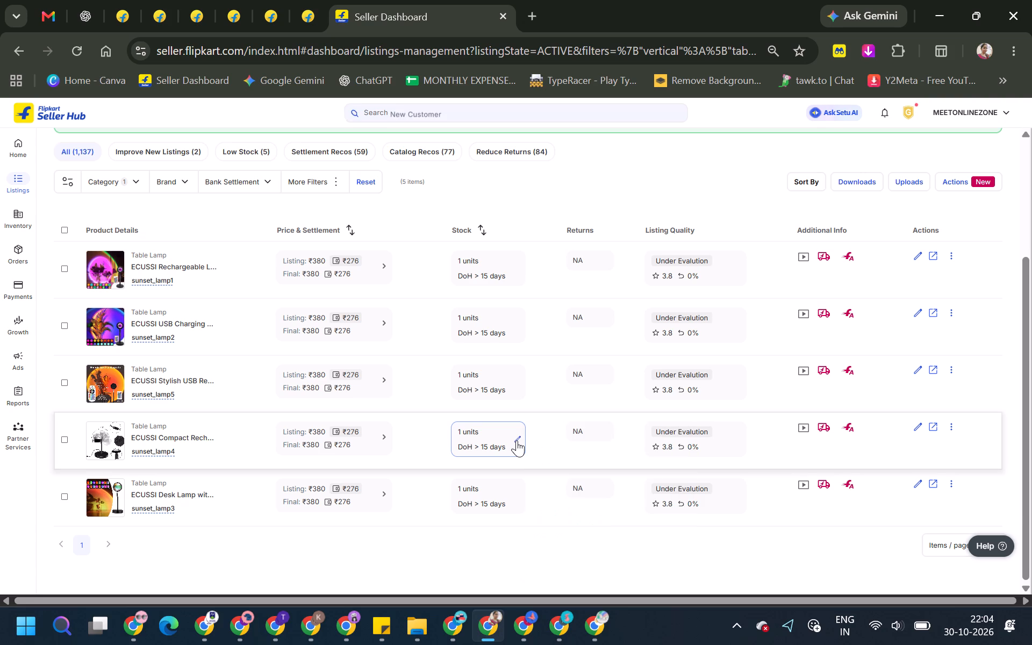
Update the stock of the sunset_lamp4 Table Lamp listing to 1000 units.
{"action": "left_click", "coordinate": [517, 440]}
{"action": "left_click", "coordinate": [568, 428]}
{"action": "left_click", "coordinate": [572, 418]}
{"action": "key", "text": "0"}
{"action": "key", "text": "0"}
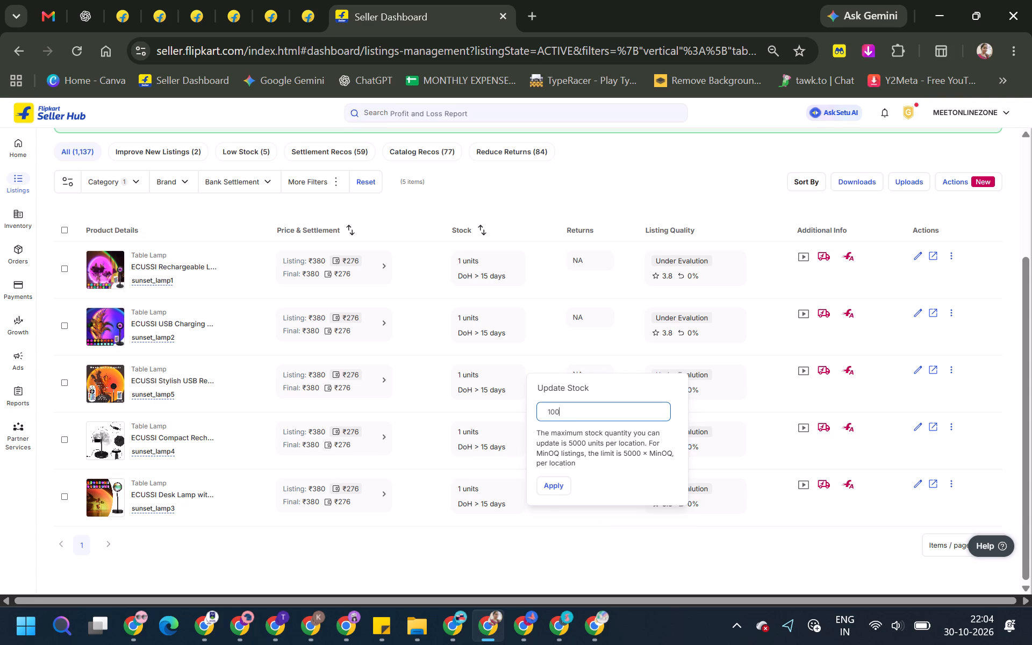
{"action": "key", "text": "0"}
{"action": "left_click", "coordinate": [554, 482]}
{"action": "left_click", "coordinate": [525, 535]}
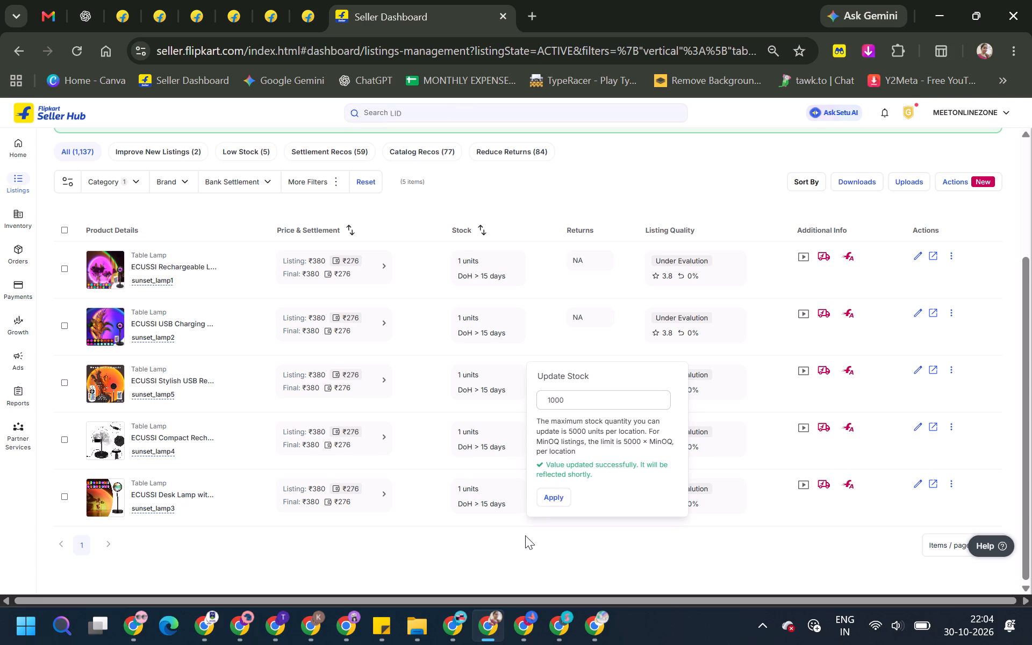
Reload the Table Lamp listings to check their stock, glance at PragatiEZone's low-stock listings, and return to MEETONLINEZONE.
{"action": "key", "text": "ctrl+r"}
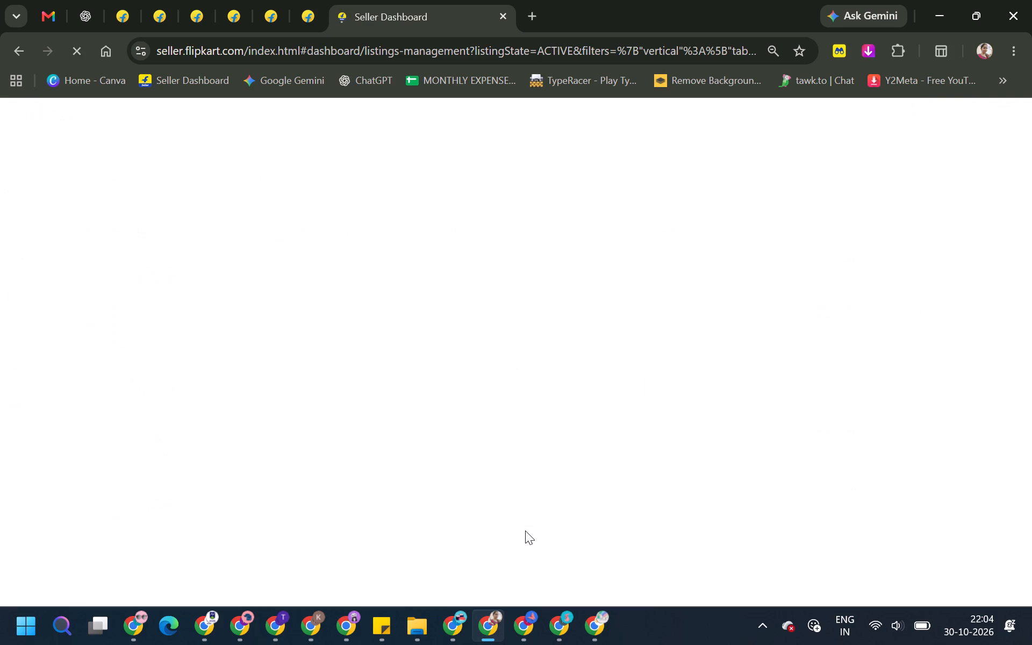
{"action": "scroll", "coordinate": [543, 450], "scroll_direction": "down", "scroll_amount": 3}
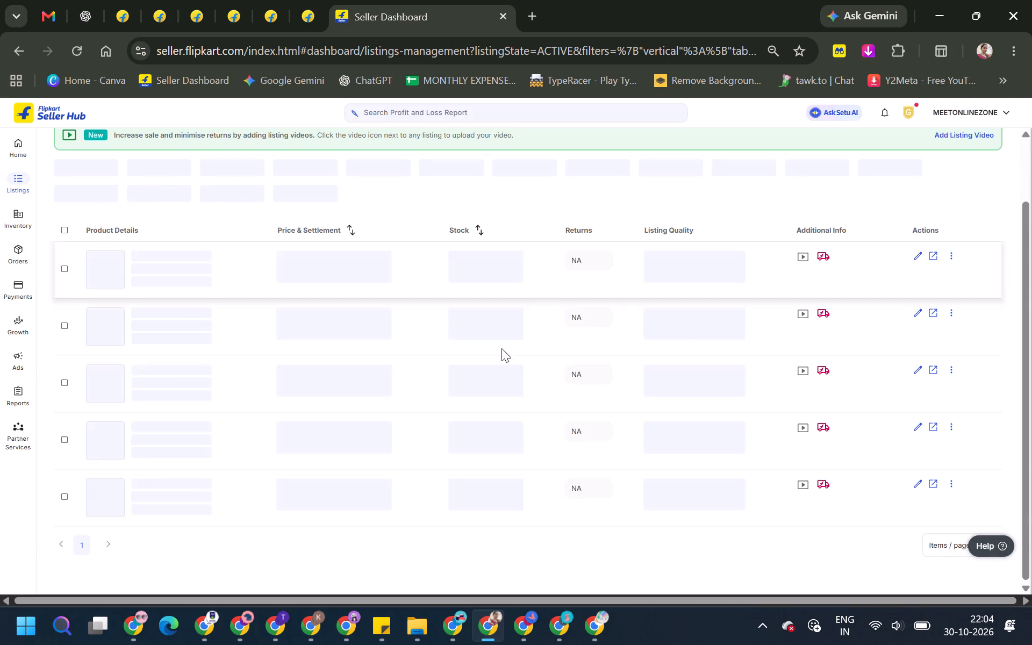
{"action": "scroll", "coordinate": [499, 350], "scroll_direction": "down", "scroll_amount": 2}
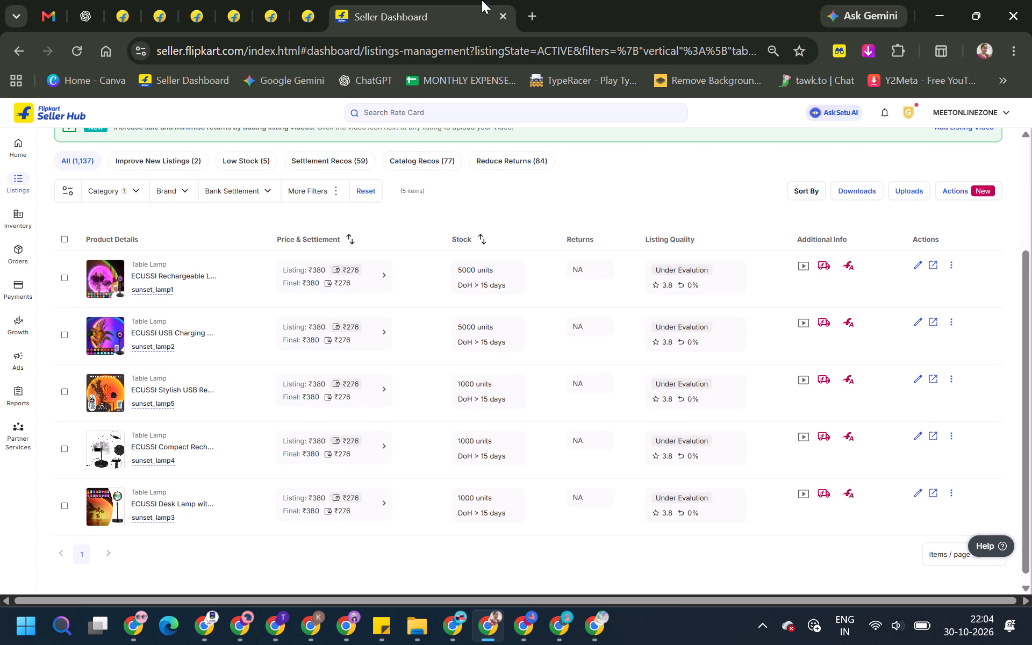
{"action": "left_click", "coordinate": [485, 624]}
{"action": "left_click", "coordinate": [485, 629]}
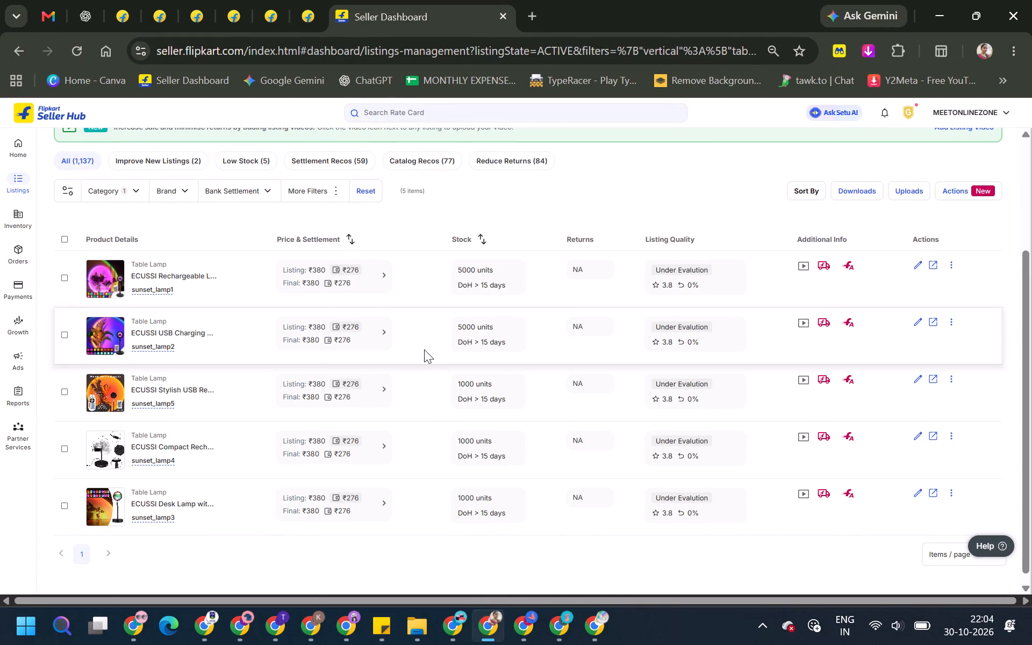
{"action": "scroll", "coordinate": [424, 349], "scroll_direction": "up", "scroll_amount": 1}
{"action": "scroll", "coordinate": [424, 349], "scroll_direction": "down", "scroll_amount": 6}
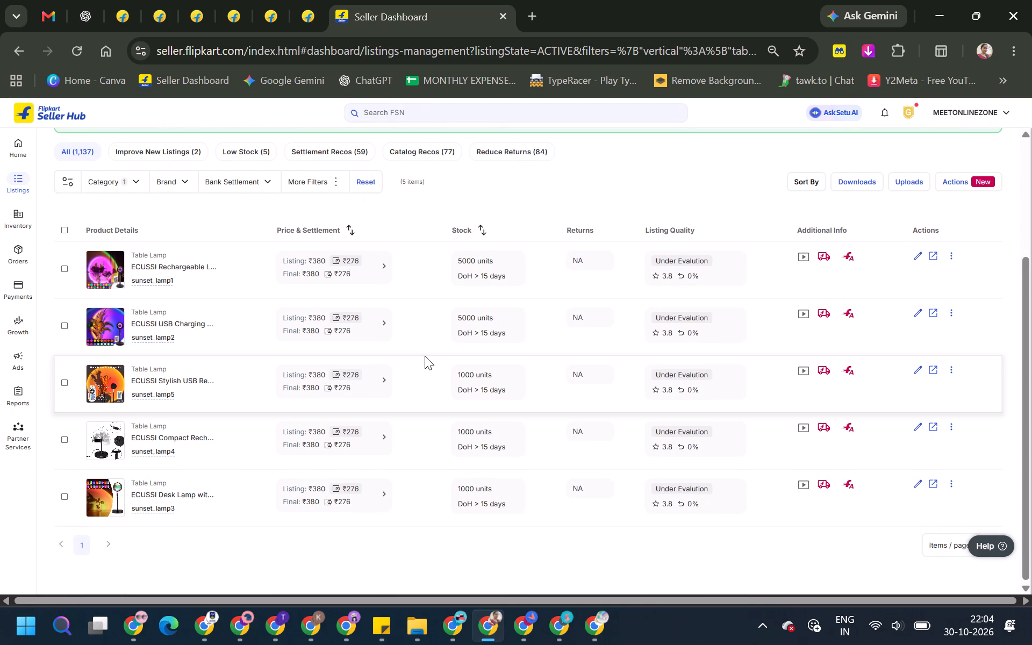
{"action": "key", "text": "alt+Tab"}
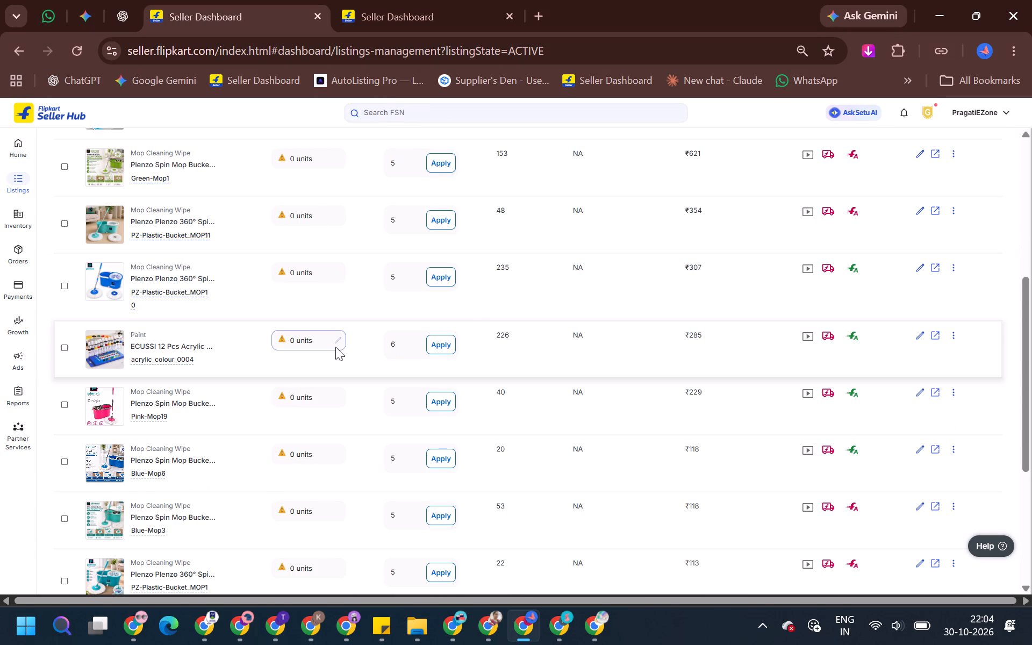
{"action": "scroll", "coordinate": [338, 339], "scroll_direction": "up", "scroll_amount": 4}
{"action": "scroll", "coordinate": [339, 335], "scroll_direction": "down", "scroll_amount": 3}
{"action": "key", "text": "alt+Tab"}
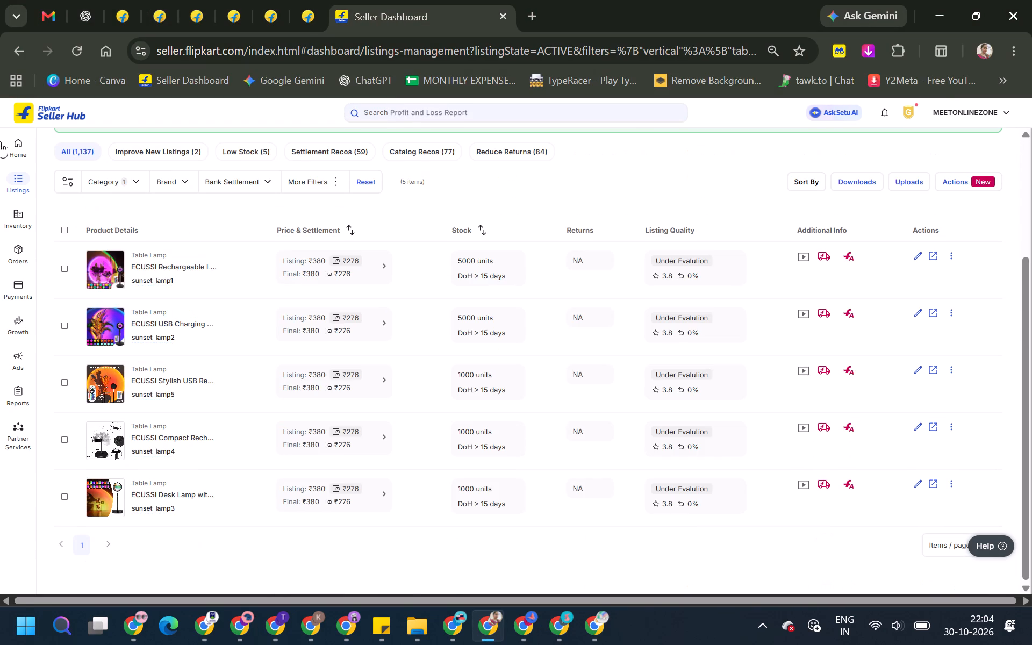
Open MEETONLINEZONE's ads Campaign Manager in a new tab and review the campaigns' status, budgets and performance.
{"action": "right_click", "coordinate": [16, 359]}
{"action": "right_click", "coordinate": [16, 359]}
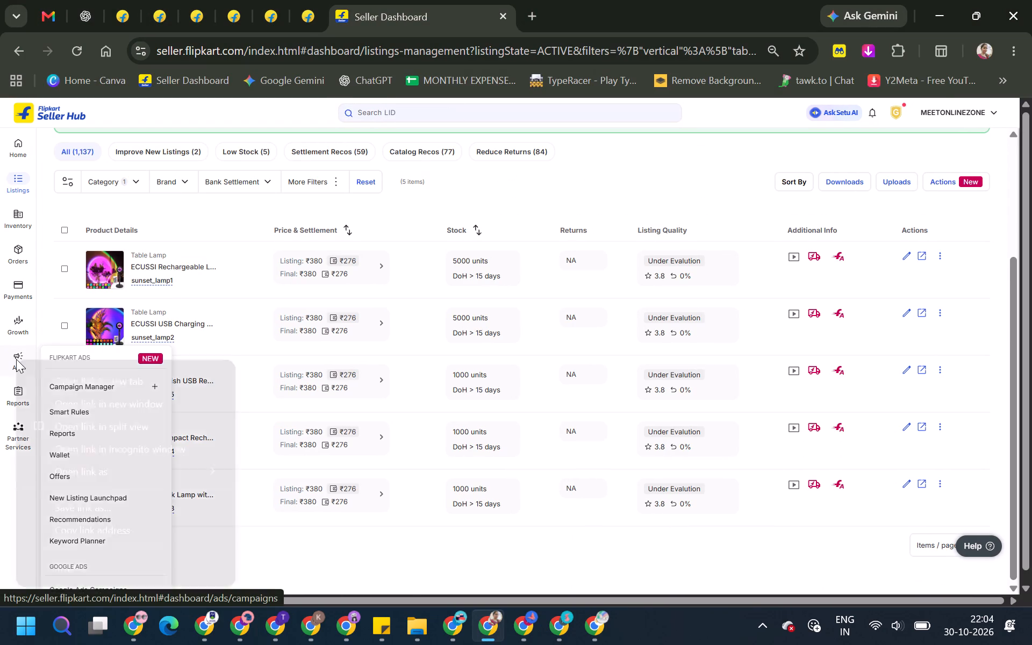
{"action": "left_click", "coordinate": [100, 379]}
{"action": "left_click", "coordinate": [596, 0]}
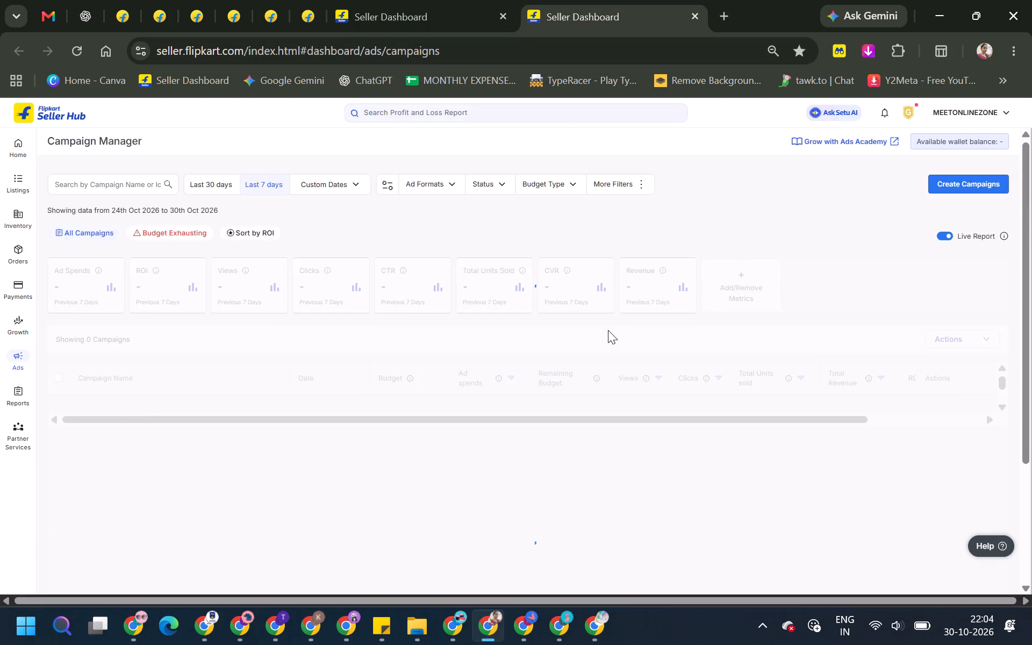
{"action": "scroll", "coordinate": [599, 279], "scroll_direction": "down", "scroll_amount": 3}
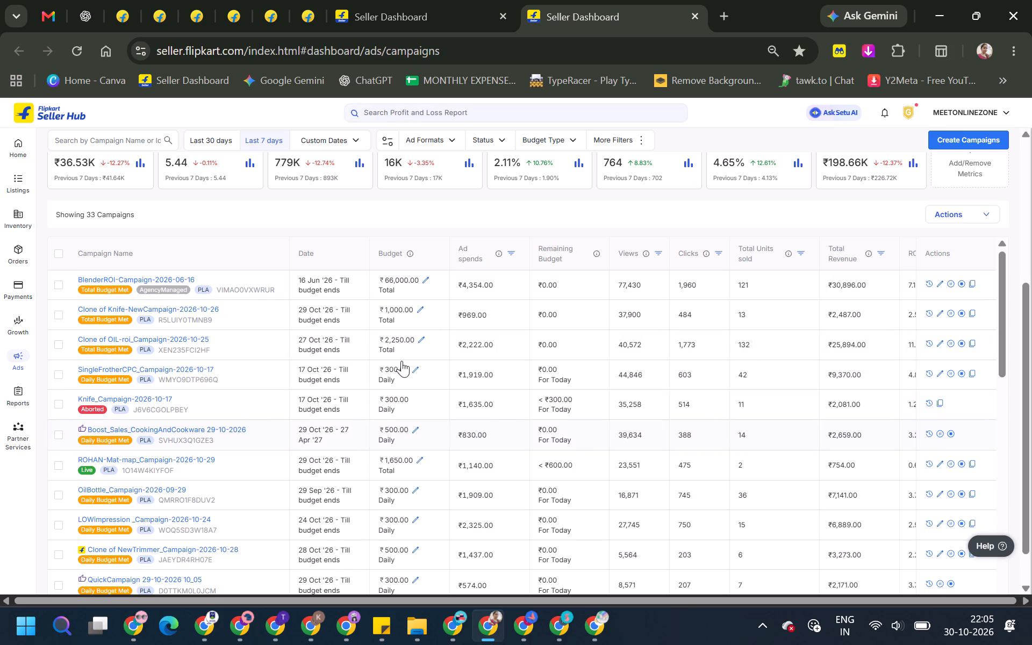
{"action": "scroll", "coordinate": [376, 323], "scroll_direction": "up", "scroll_amount": 1}
{"action": "scroll", "coordinate": [847, 227], "scroll_direction": "down", "scroll_amount": 4}
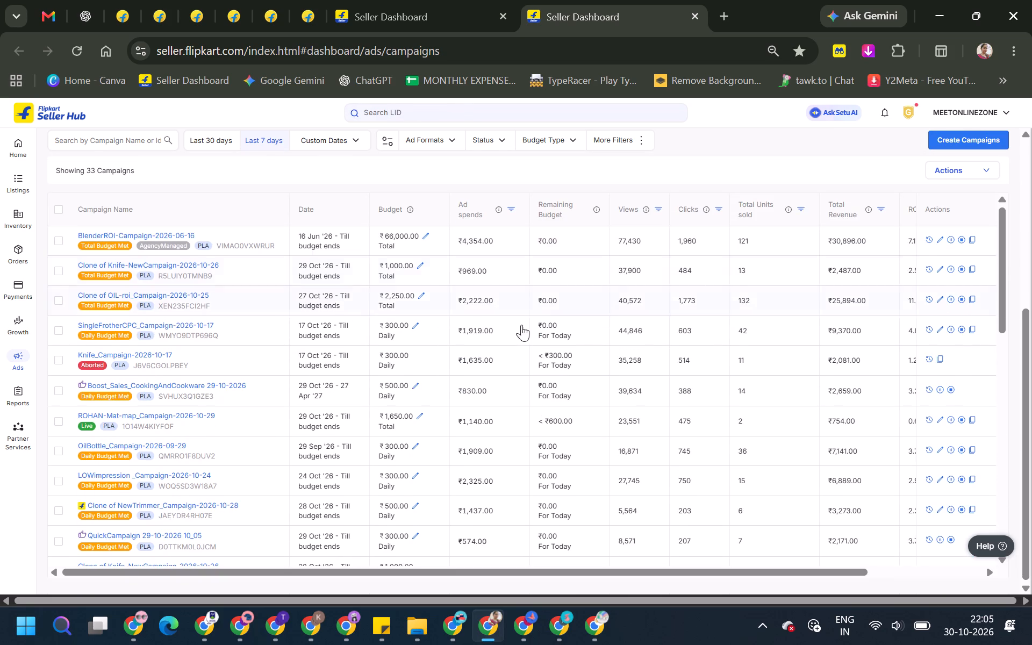
{"action": "scroll", "coordinate": [491, 345], "scroll_direction": "down", "scroll_amount": 1}
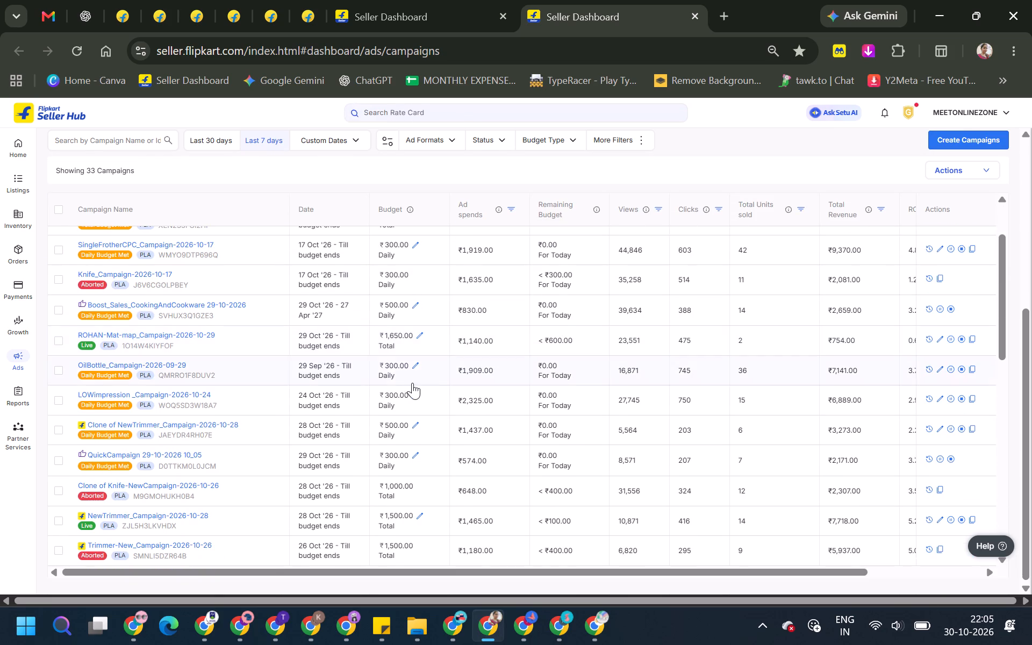
{"action": "scroll", "coordinate": [284, 488], "scroll_direction": "down", "scroll_amount": 4}
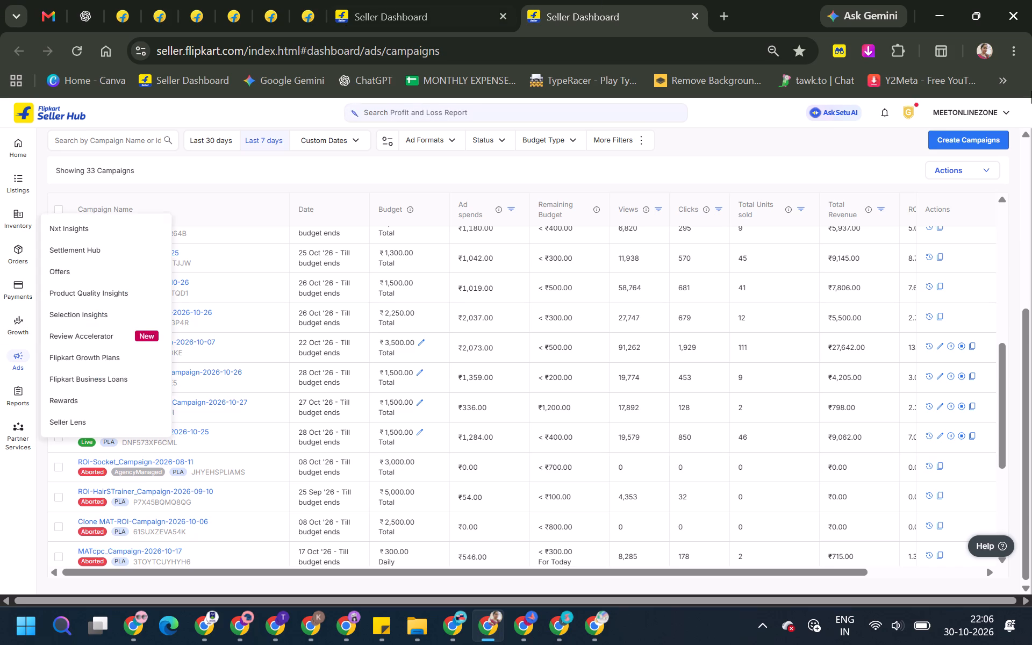
{"action": "left_click", "coordinate": [325, 170]}
{"action": "scroll", "coordinate": [311, 287], "scroll_direction": "down", "scroll_amount": 3}
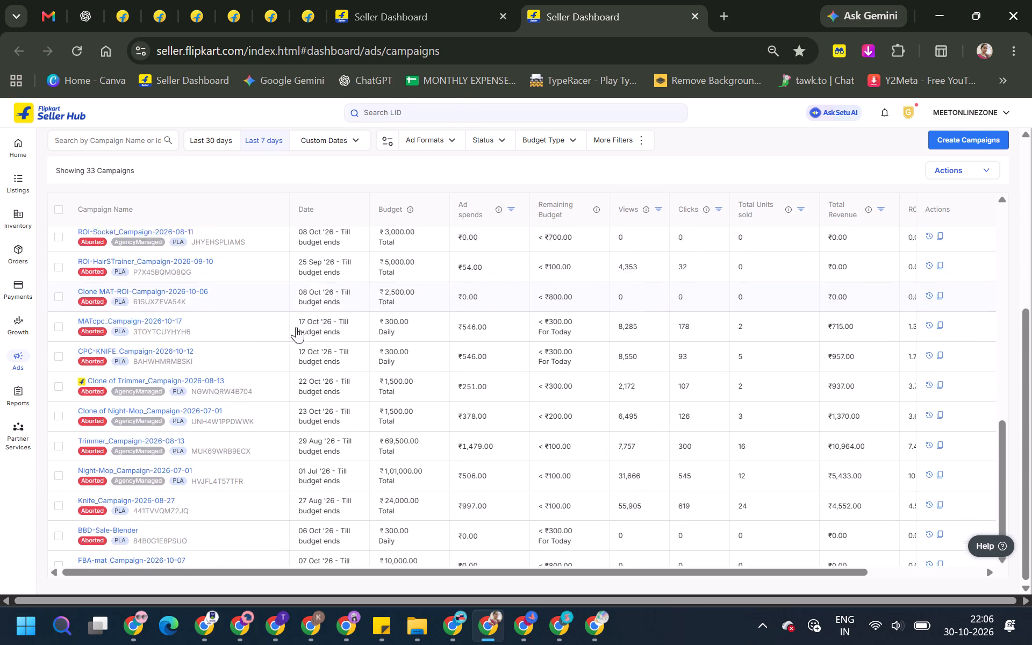
{"action": "scroll", "coordinate": [291, 366], "scroll_direction": "up", "scroll_amount": 2}
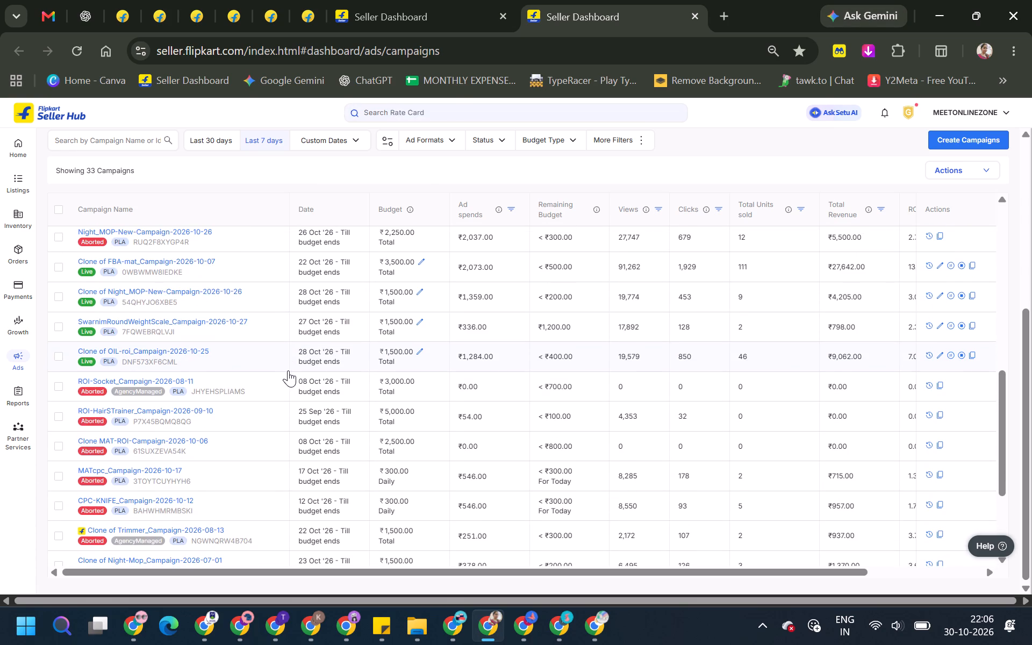
Return to the Table Lamp listings, open sunset_lamp1's Flipkart product page, and dismiss the Seller Lens insights and promotional pop-up.
{"action": "key", "text": "alt+Tab"}
{"action": "left_click", "coordinate": [438, 0]}
{"action": "key", "text": "alt+Tab"}
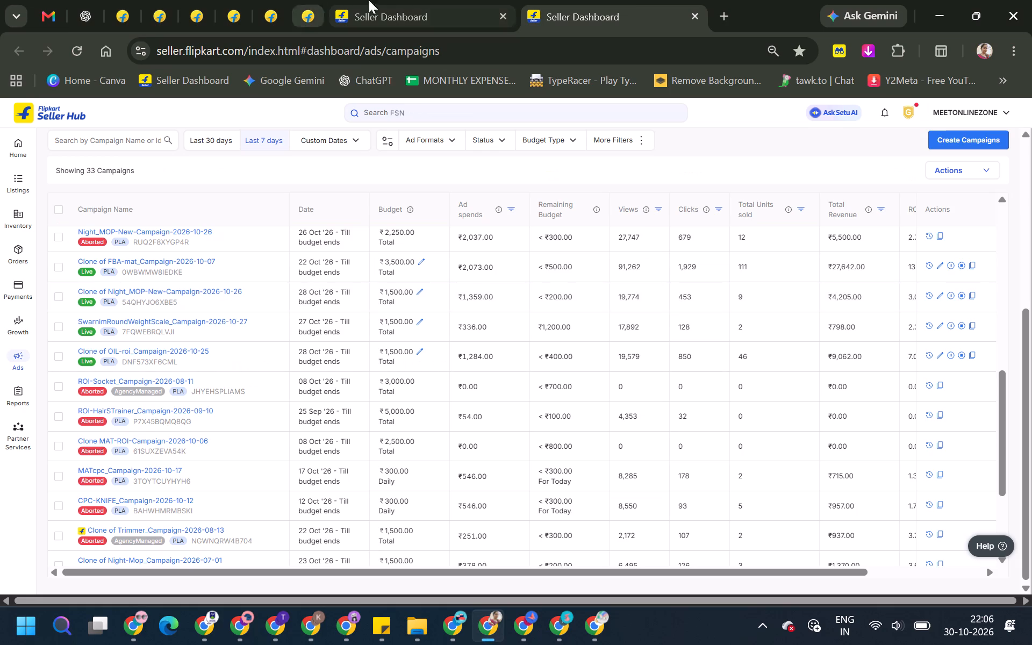
{"action": "left_click", "coordinate": [440, 0]}
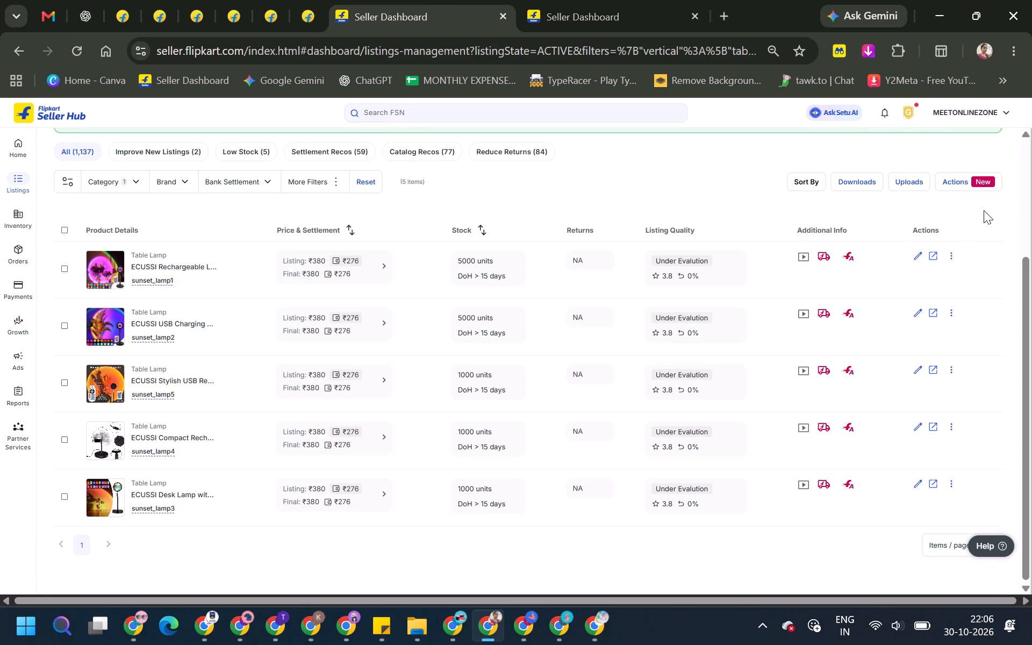
{"action": "left_click", "coordinate": [931, 251], "text": "ctrl"}
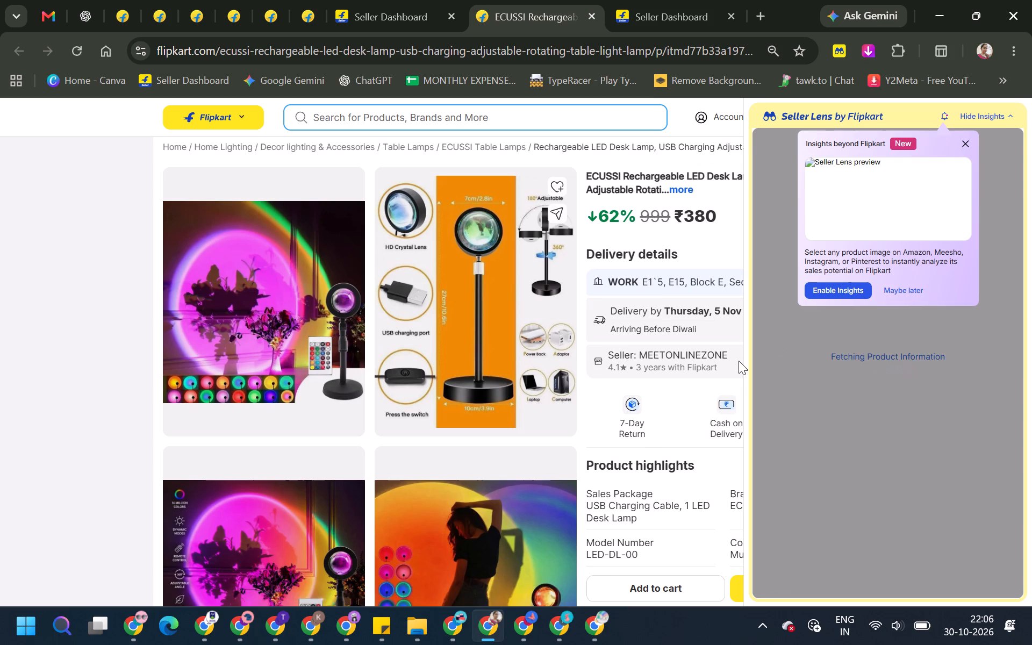
{"action": "left_click", "coordinate": [989, 117]}
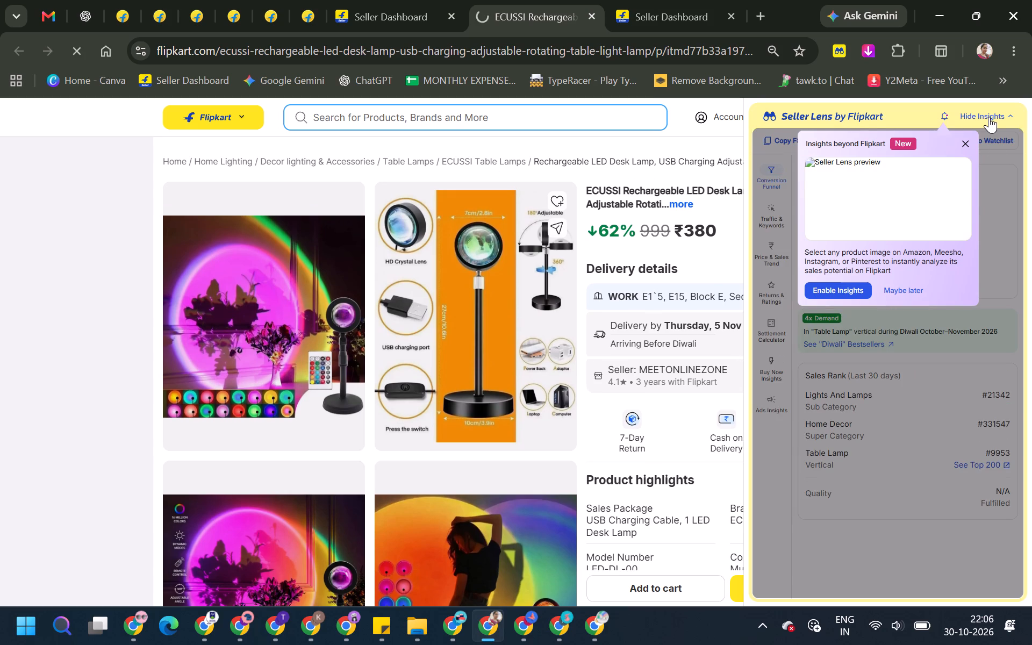
{"action": "left_click", "coordinate": [826, 360]}
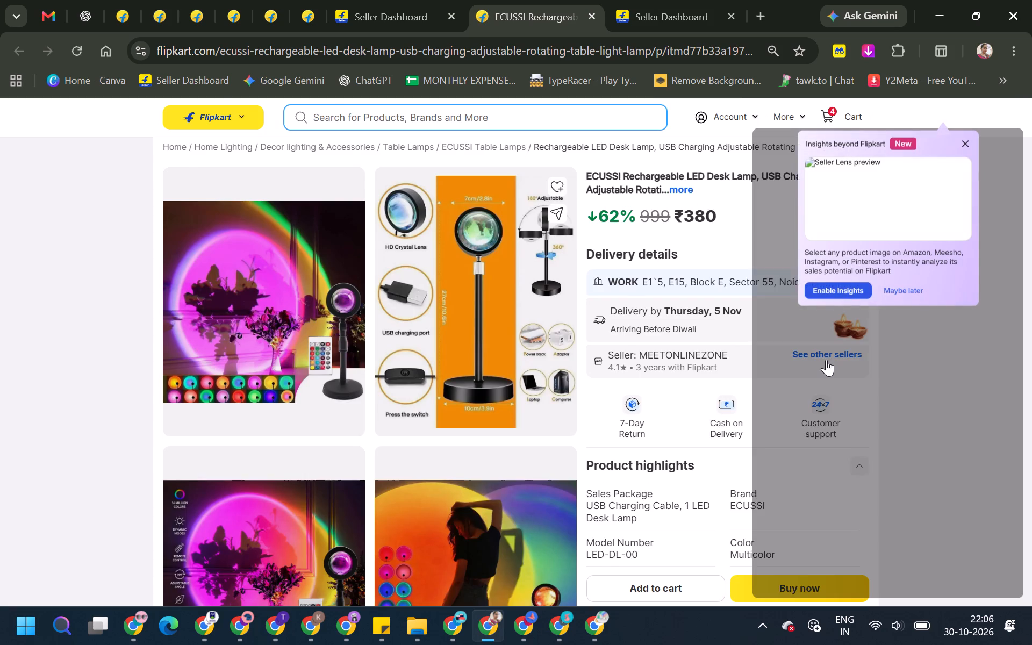
{"action": "left_click", "coordinate": [969, 141]}
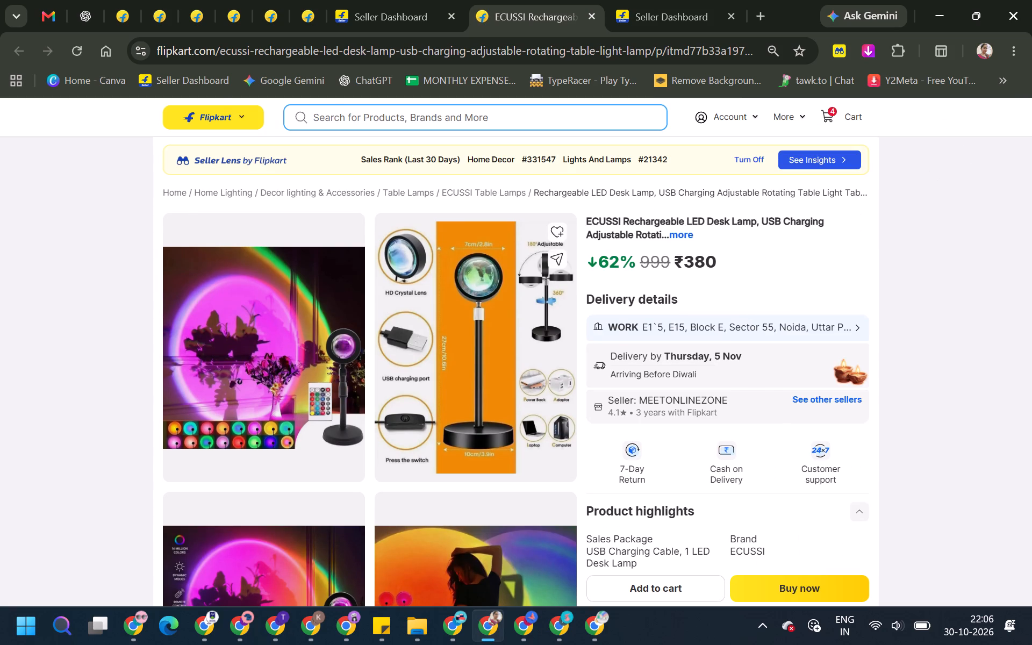
Check which other sellers offer the ECUSSI Rechargeable LED Desk Lamp, sorted by price, and return to its product page.
{"action": "left_click", "coordinate": [819, 398]}
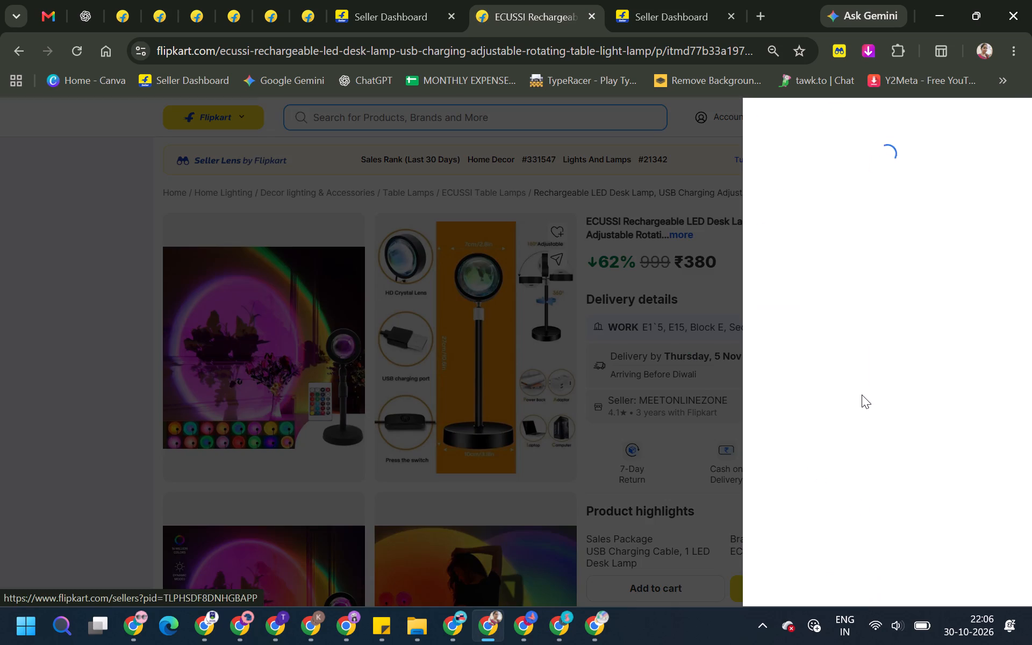
{"action": "scroll", "coordinate": [862, 397], "scroll_direction": "down", "scroll_amount": 3}
{"action": "scroll", "coordinate": [862, 397], "scroll_direction": "up", "scroll_amount": 4}
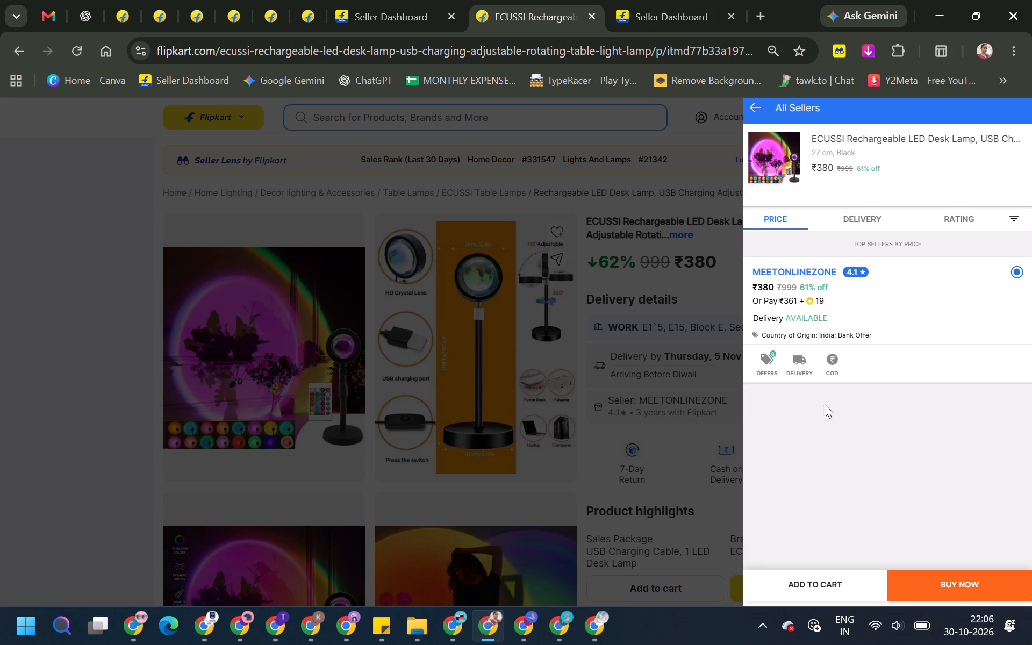
{"action": "scroll", "coordinate": [814, 411], "scroll_direction": "up", "scroll_amount": 2}
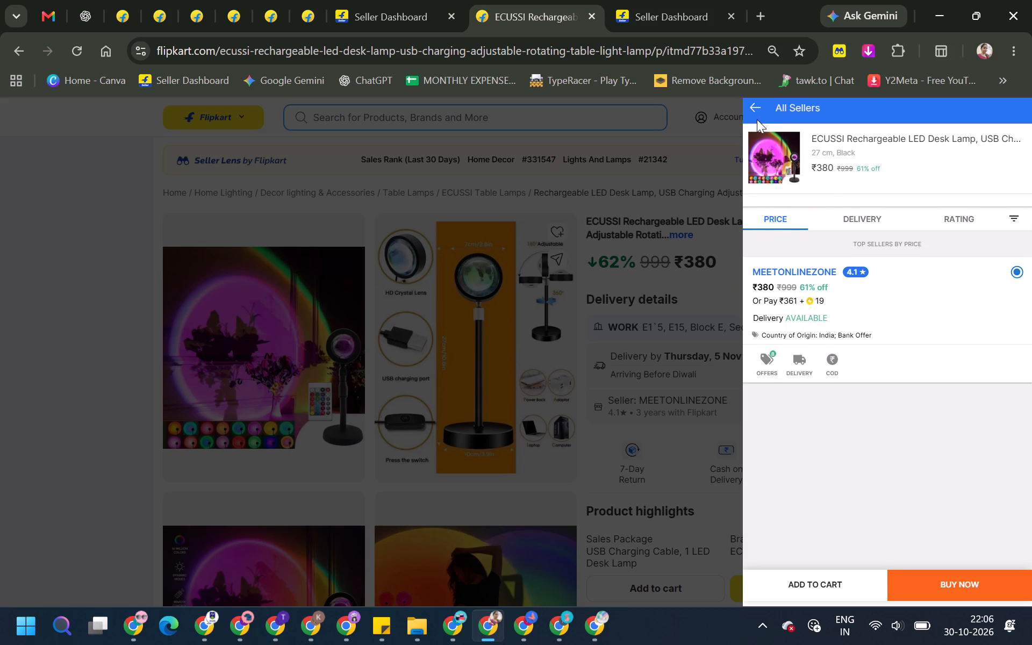
{"action": "left_click", "coordinate": [757, 119]}
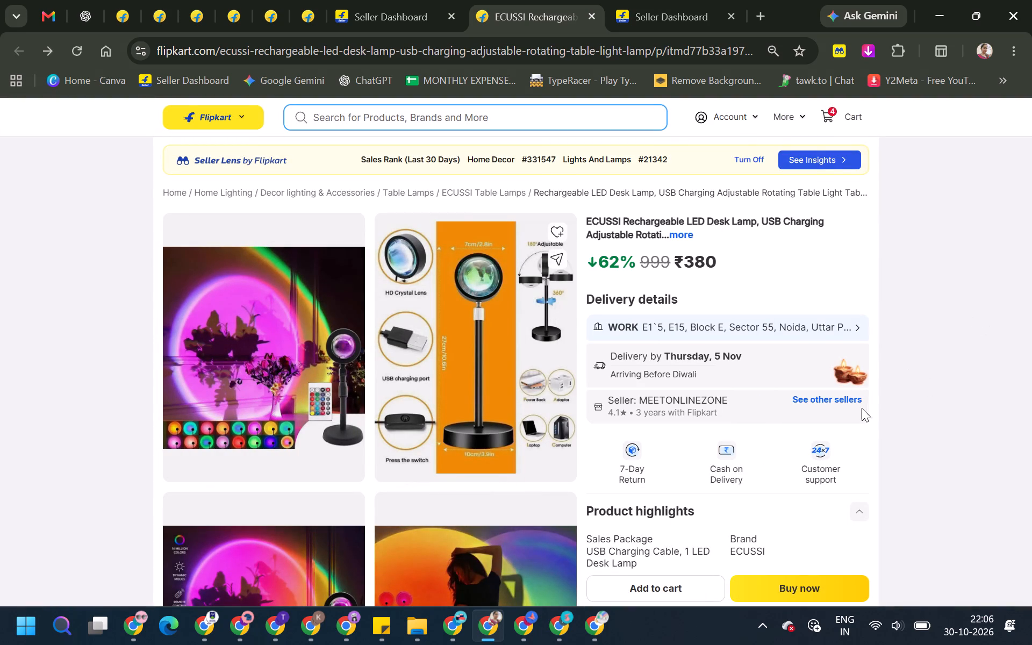
{"action": "left_click", "coordinate": [857, 398]}
{"action": "scroll", "coordinate": [857, 398], "scroll_direction": "down", "scroll_amount": 7}
{"action": "scroll", "coordinate": [857, 398], "scroll_direction": "up", "scroll_amount": 8}
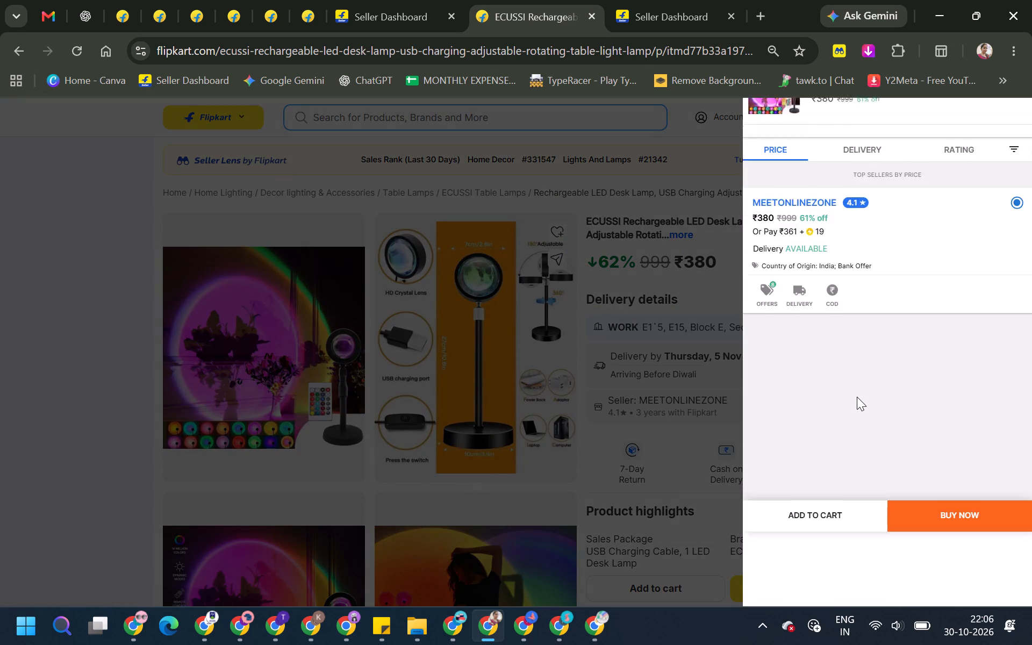
{"action": "scroll", "coordinate": [857, 397], "scroll_direction": "up", "scroll_amount": 2}
{"action": "left_click", "coordinate": [321, 0]}
{"action": "left_click", "coordinate": [386, 0]}
{"action": "left_click", "coordinate": [495, 0]}
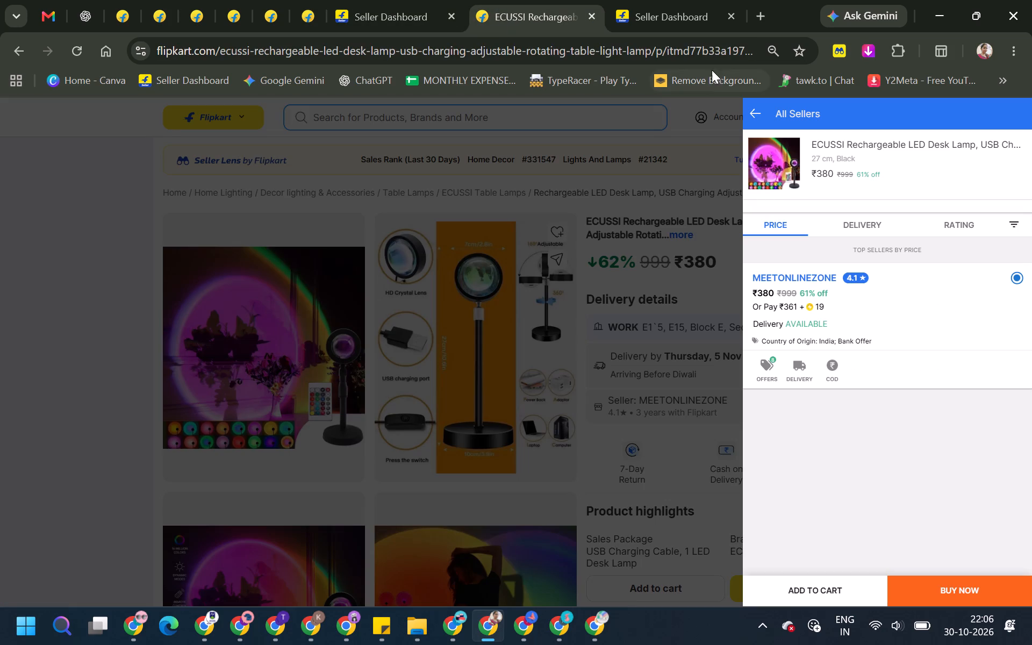
{"action": "left_click", "coordinate": [750, 105]}
{"action": "left_click", "coordinate": [762, 113]}
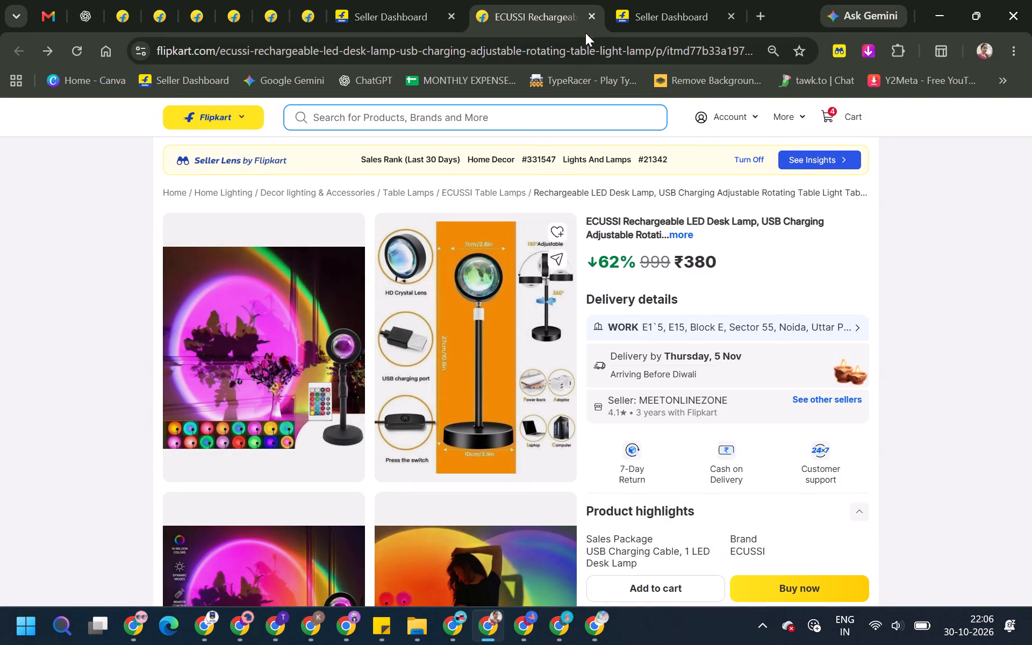
Copy the product ID TLPHSDF8DNHGBAPP from the end of the lamp page's web address.
{"action": "left_click", "coordinate": [585, 33]}
{"action": "left_click", "coordinate": [576, 47]}
{"action": "left_click", "coordinate": [495, 51]}
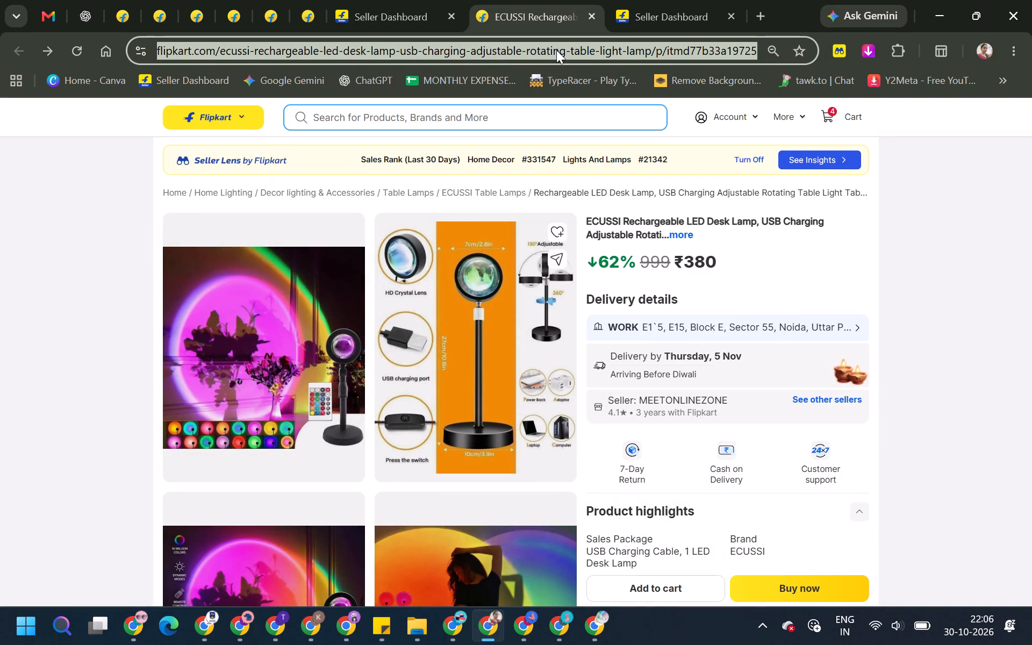
{"action": "left_click", "coordinate": [556, 50]}
{"action": "left_click_drag", "start_coordinate": [582, 49], "coordinate": [856, 84]}
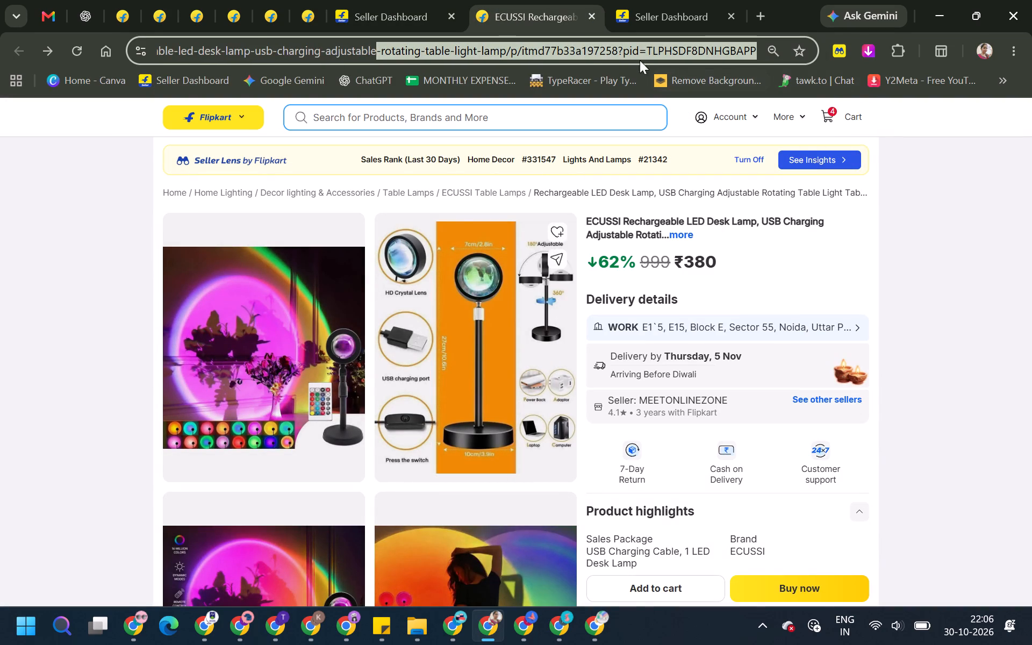
{"action": "double_click", "coordinate": [693, 46]}
{"action": "key", "text": "ctrl+c"}
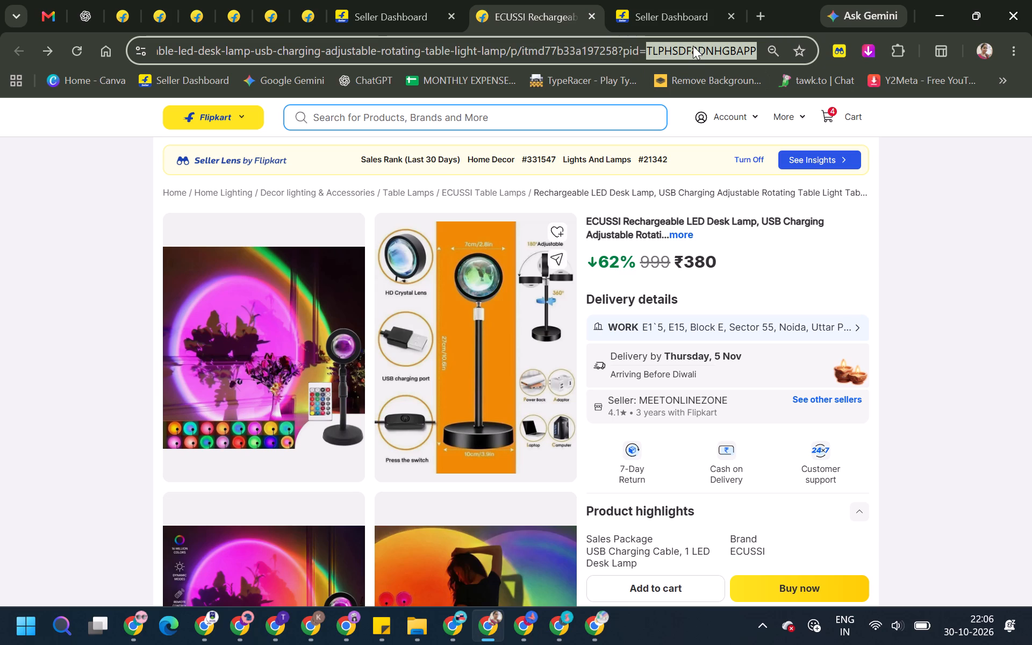
Switch to the SwarnimEnterprise account, open its listings, and search all pages for the copied product ID TLPHSDF8DNHGBAPP.
{"action": "left_click", "coordinate": [615, 640]}
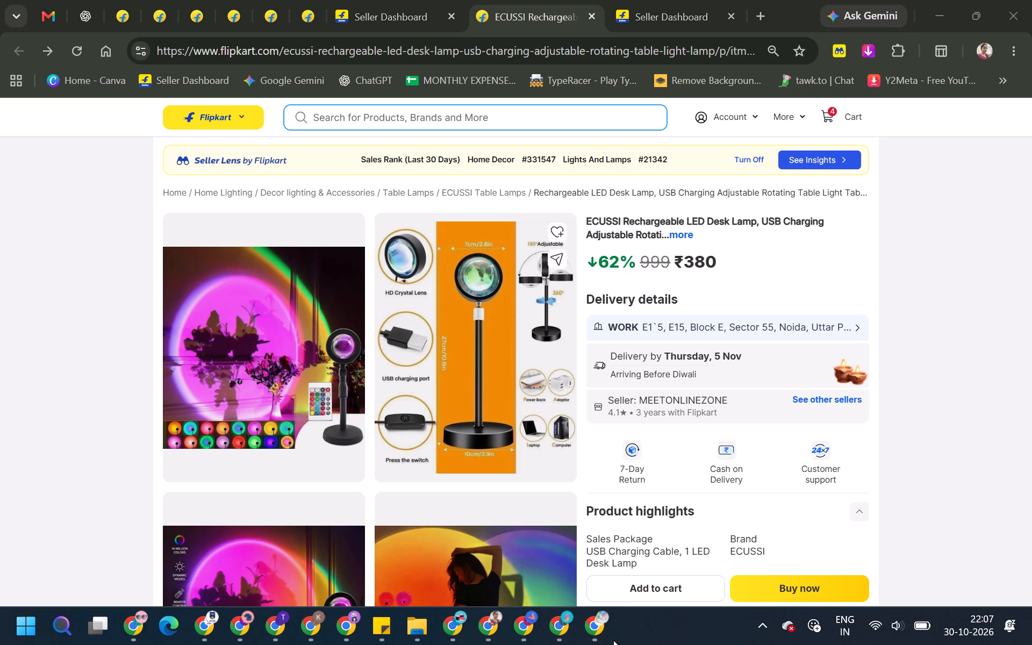
{"action": "left_click", "coordinate": [613, 640]}
{"action": "left_click", "coordinate": [597, 636]}
{"action": "left_click", "coordinate": [316, 16]}
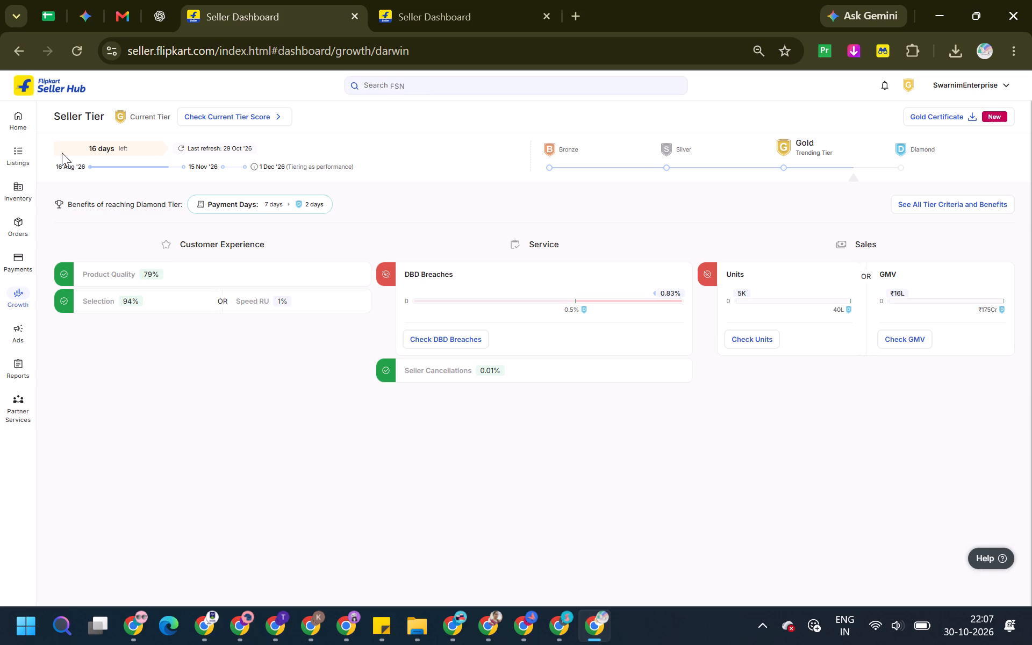
{"action": "left_click", "coordinate": [12, 153]}
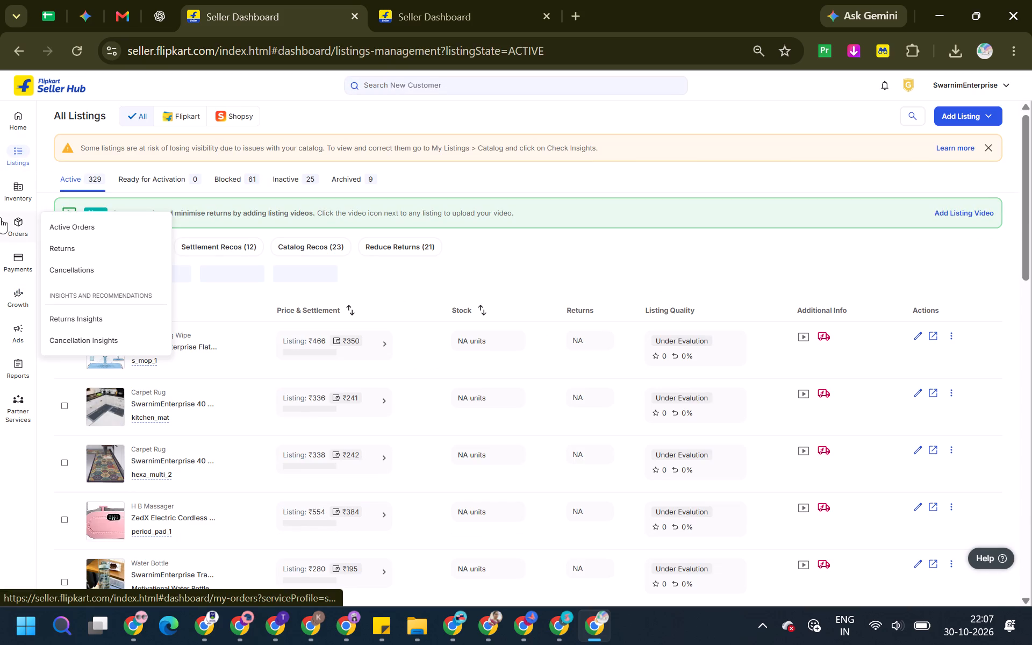
{"action": "left_click", "coordinate": [426, 84]}
{"action": "left_click", "coordinate": [426, 84]}
{"action": "left_click", "coordinate": [463, 84]}
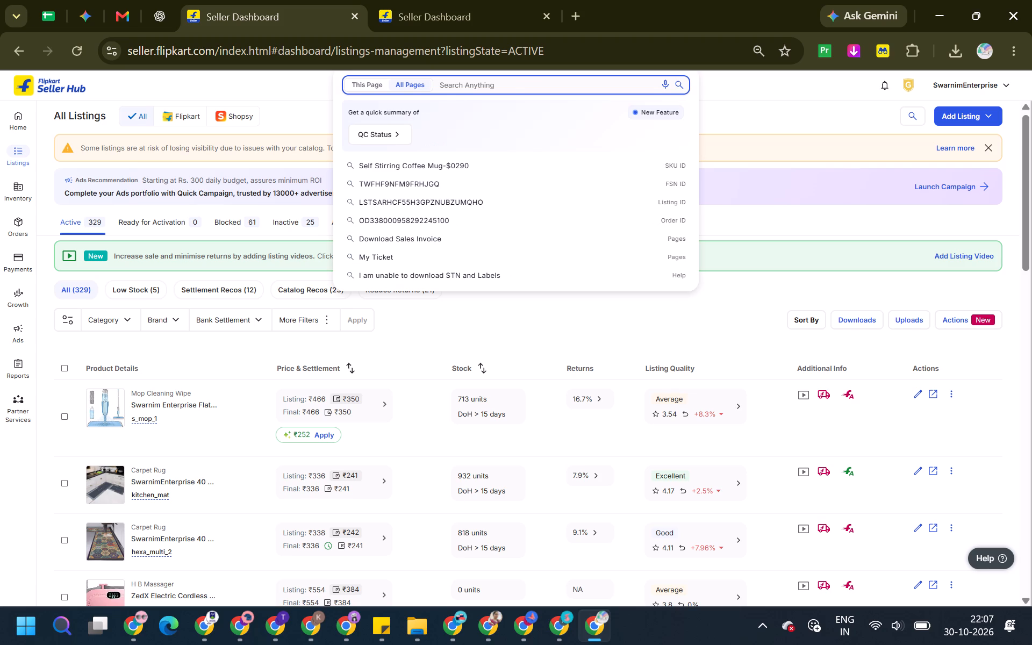
{"action": "key", "text": "ctrl+v"}
{"action": "key", "text": "Return"}
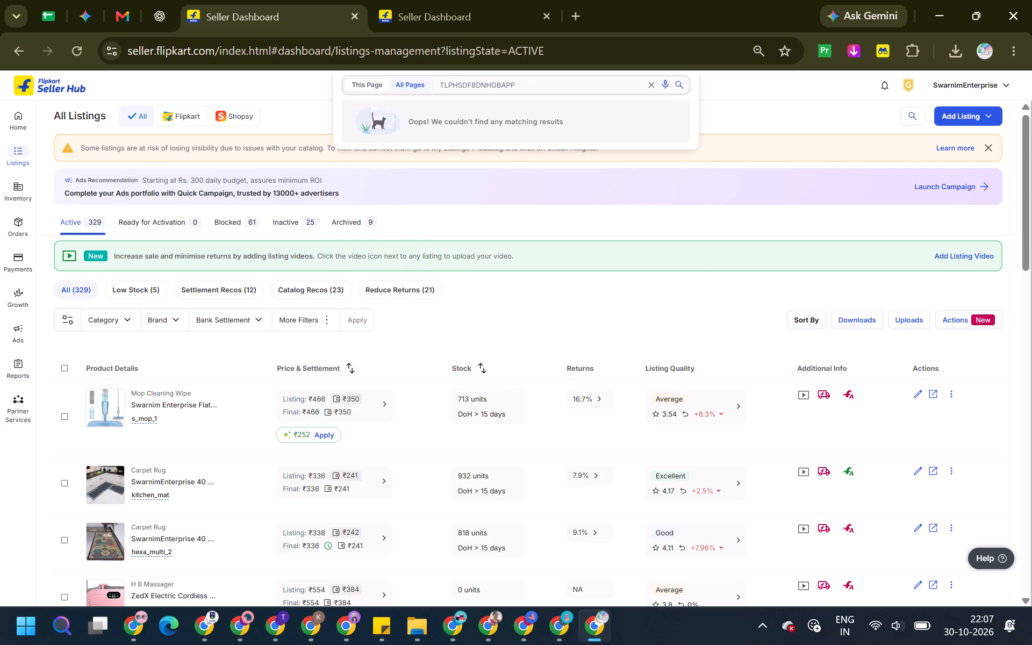
{"action": "key", "text": "Return"}
{"action": "key", "text": "Return"}
Return to the ECUSSI desk lamp's product page and copy the product ID TLPHSDF8DNHGBAPP from its web address again.
{"action": "key", "text": "alt+Tab"}
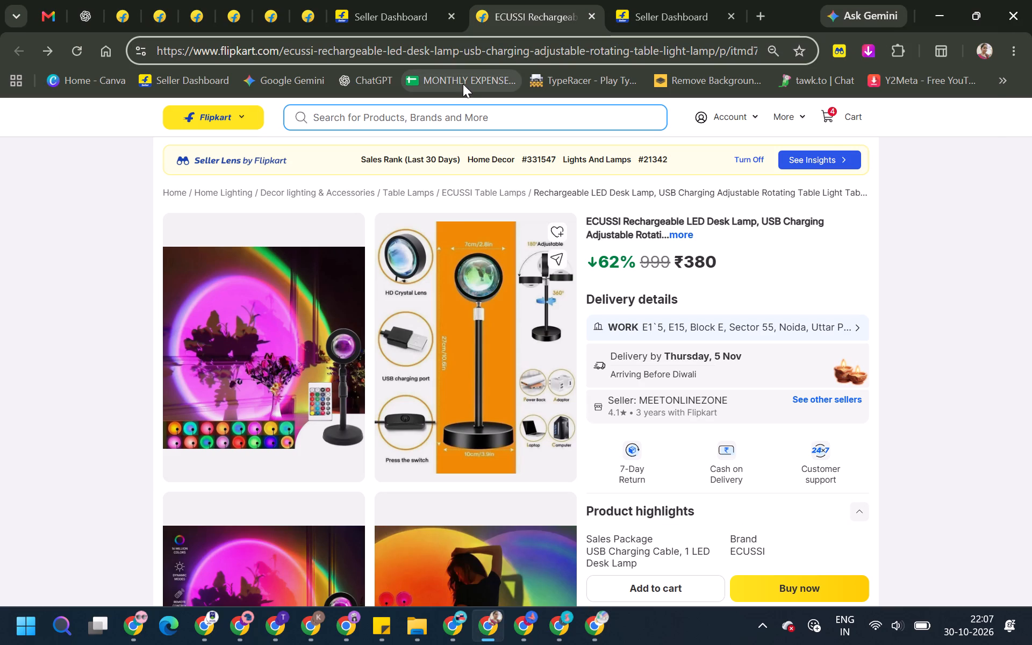
{"action": "left_click", "coordinate": [417, 50]}
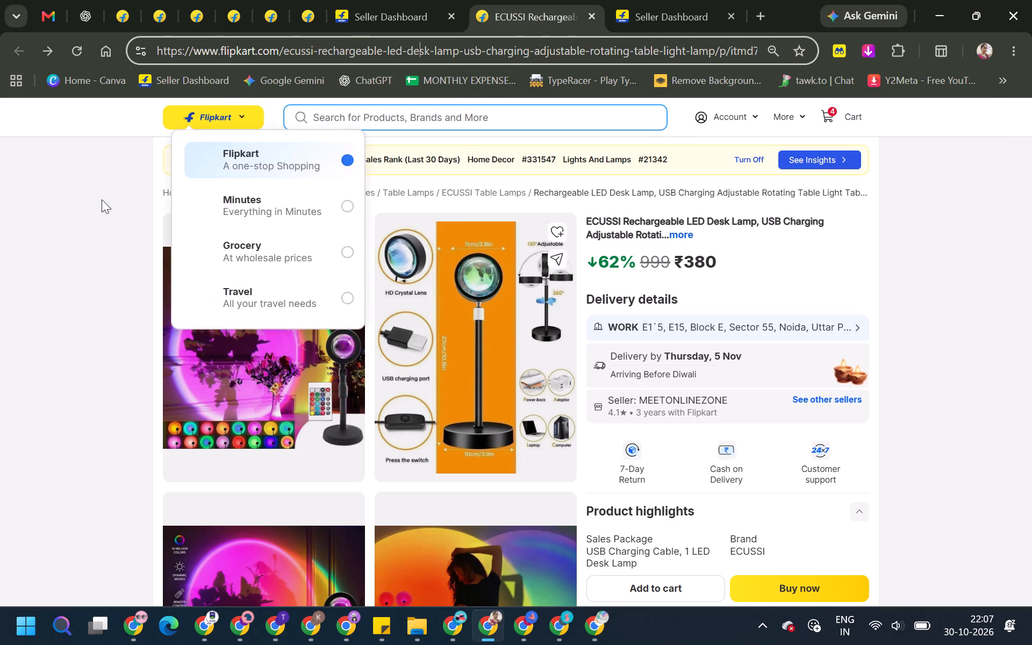
{"action": "left_click", "coordinate": [78, 233]}
{"action": "left_click", "coordinate": [519, 53]}
{"action": "left_click", "coordinate": [411, 55]}
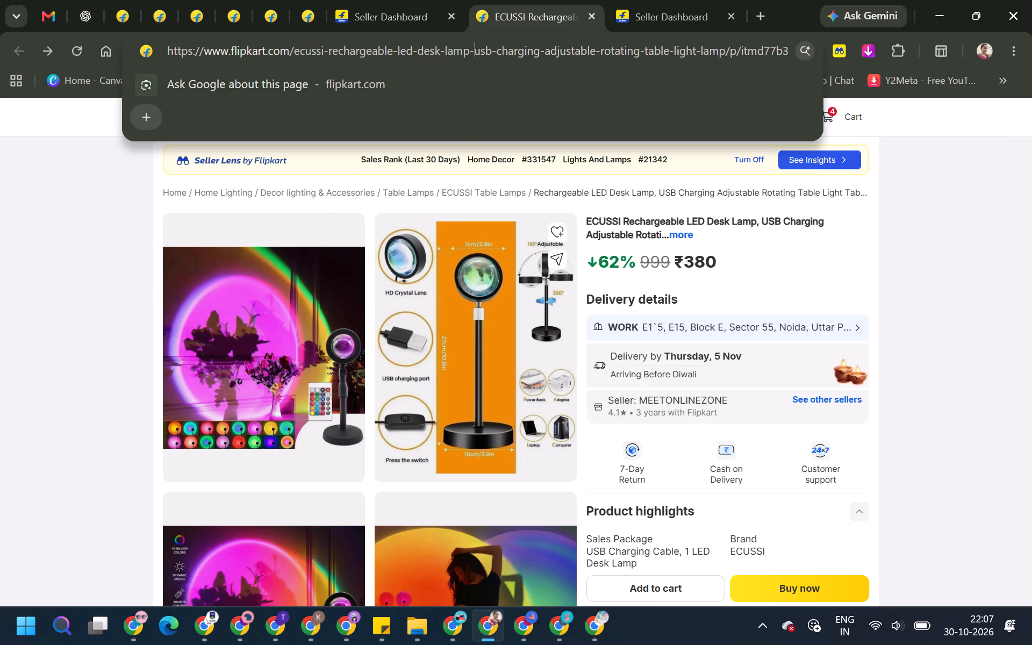
{"action": "left_click_drag", "start_coordinate": [299, 51], "coordinate": [99, 66]}
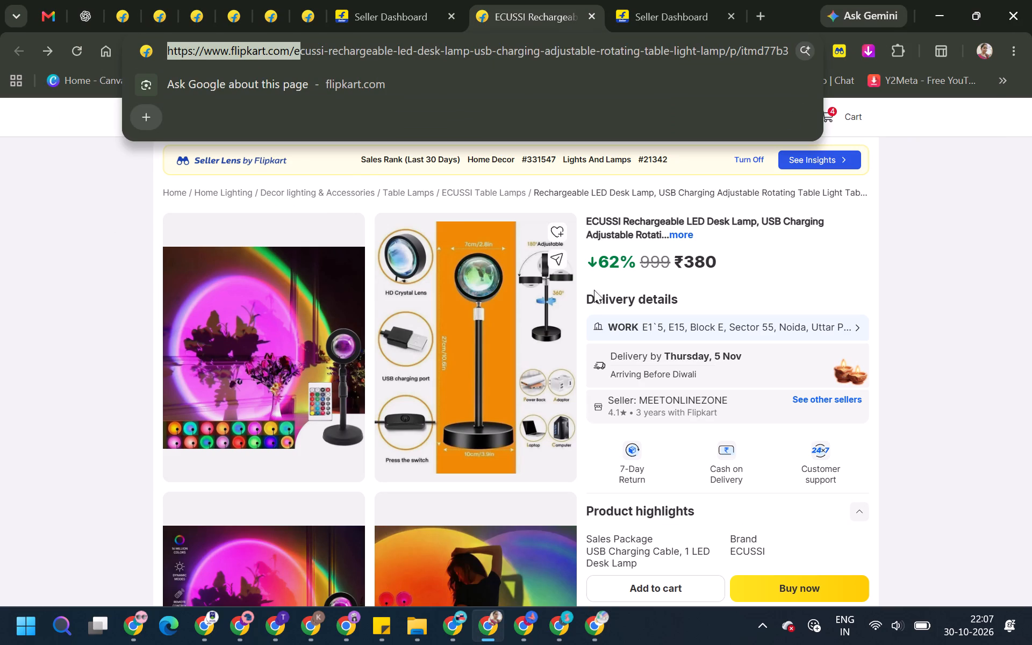
{"action": "left_click", "coordinate": [450, 61]}
{"action": "left_click", "coordinate": [437, 53]}
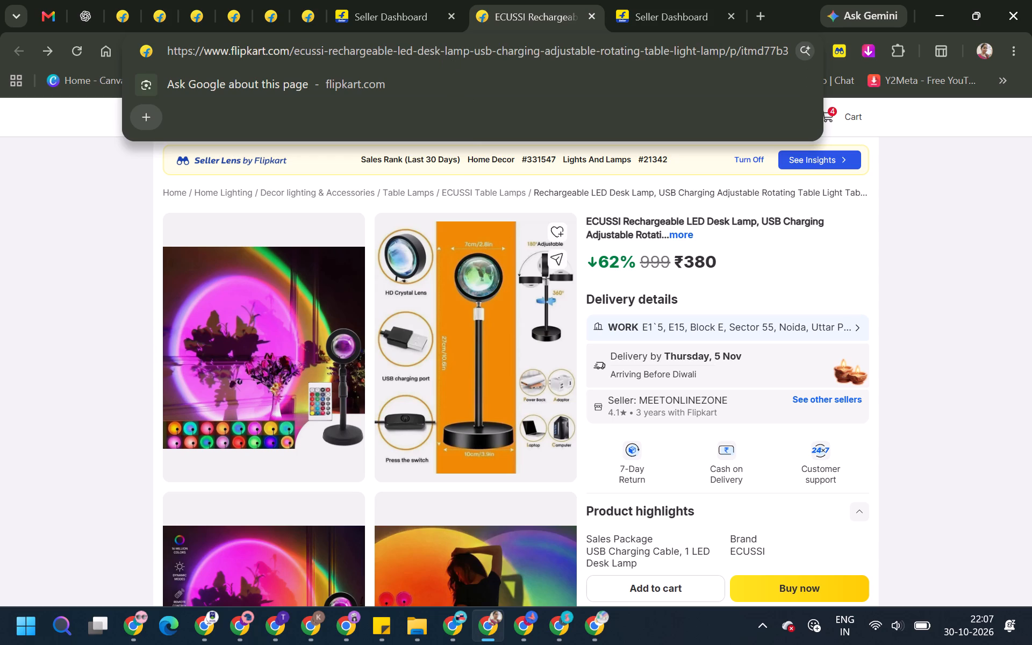
{"action": "left_click_drag", "start_coordinate": [412, 45], "coordinate": [821, 75]}
{"action": "left_click", "coordinate": [641, 54]}
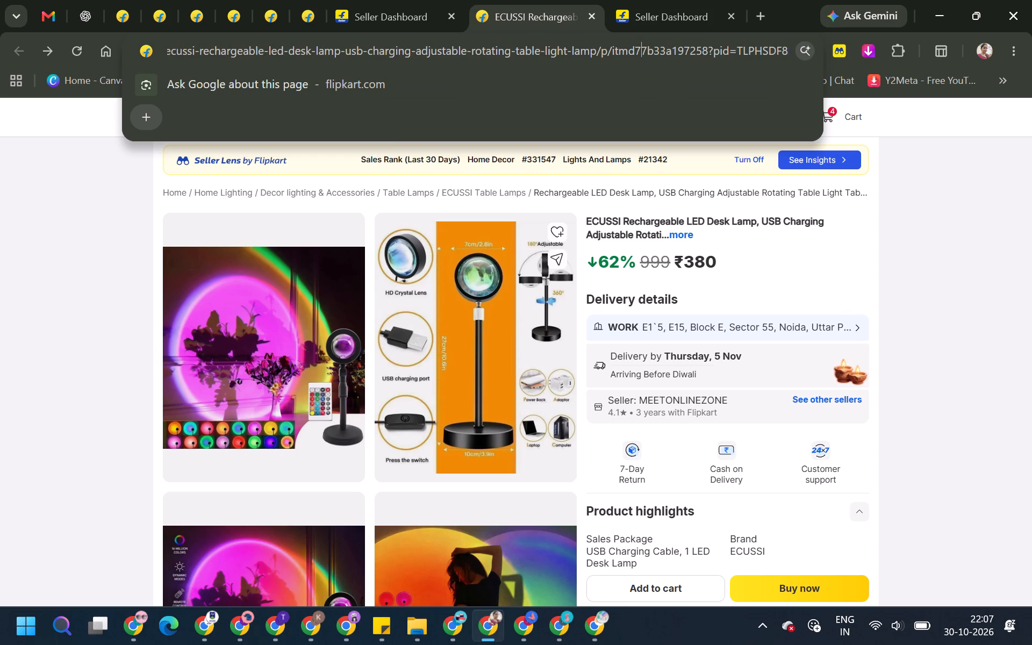
{"action": "left_click_drag", "start_coordinate": [682, 48], "coordinate": [823, 57]}
{"action": "left_click", "coordinate": [627, 39]}
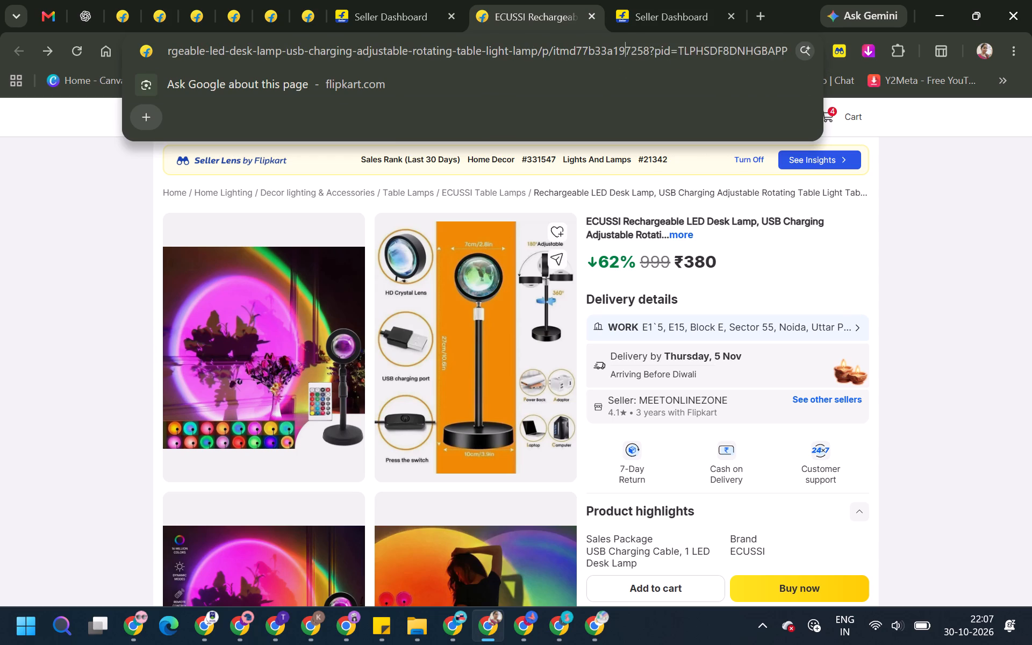
{"action": "left_click_drag", "start_coordinate": [607, 48], "coordinate": [879, 57]}
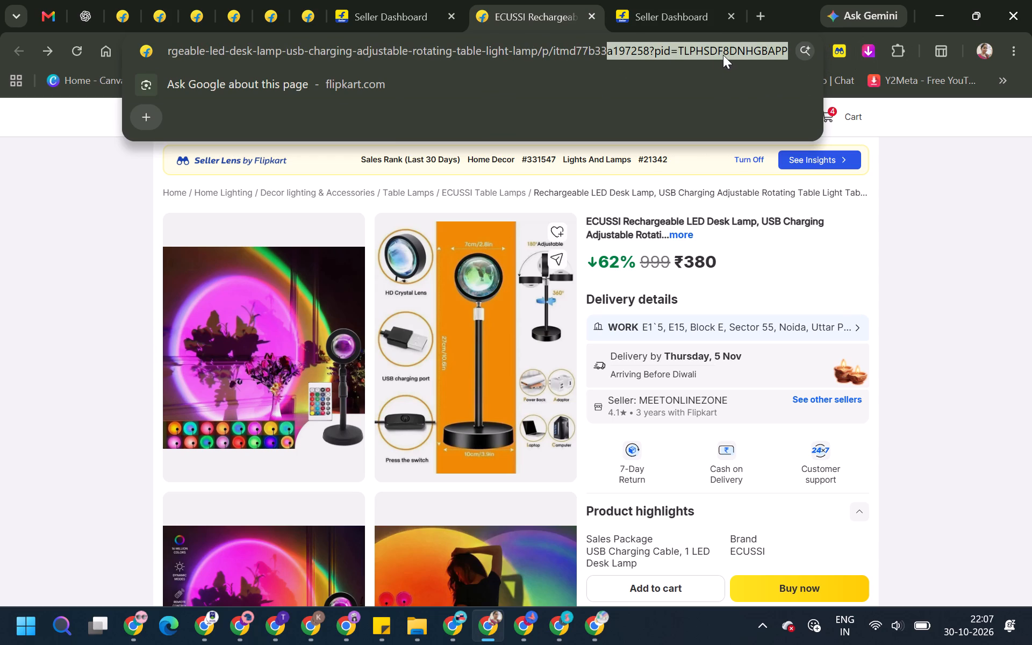
{"action": "double_click", "coordinate": [723, 55]}
{"action": "key", "text": "ctrl+c"}
Go back to SwarnimEnterprise and repeat the all-pages search with the recopied product ID TLPHSDF8DNHGBAPP.
{"action": "key", "text": "alt+Tab"}
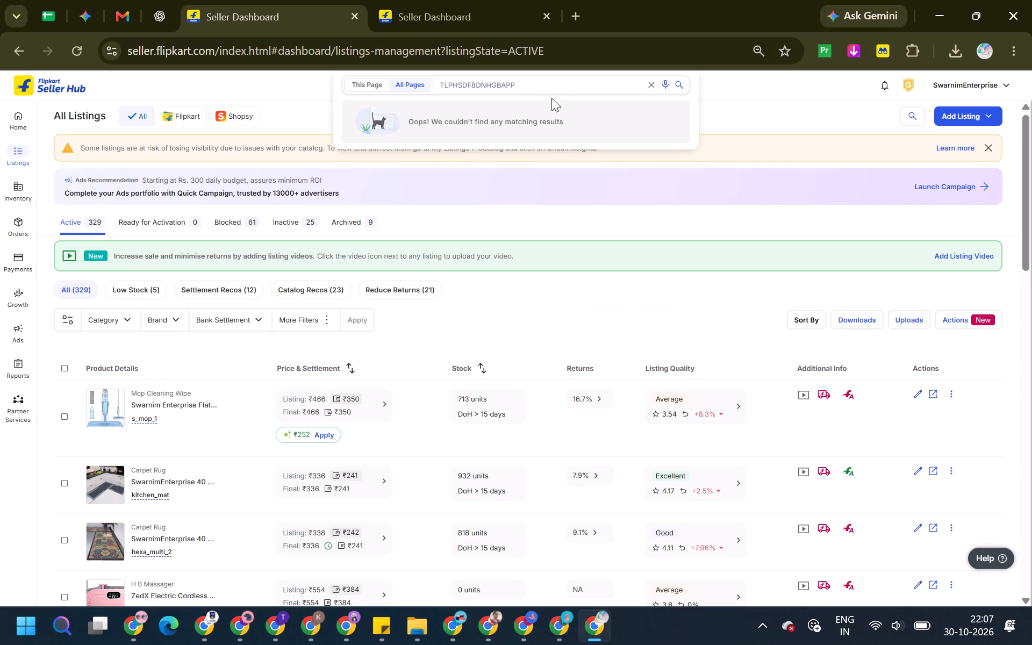
{"action": "left_click", "coordinate": [520, 89], "text": "ctrl"}
{"action": "key", "text": "ctrl+a"}
{"action": "key", "text": "ctrl+v"}
{"action": "key", "text": "Return"}
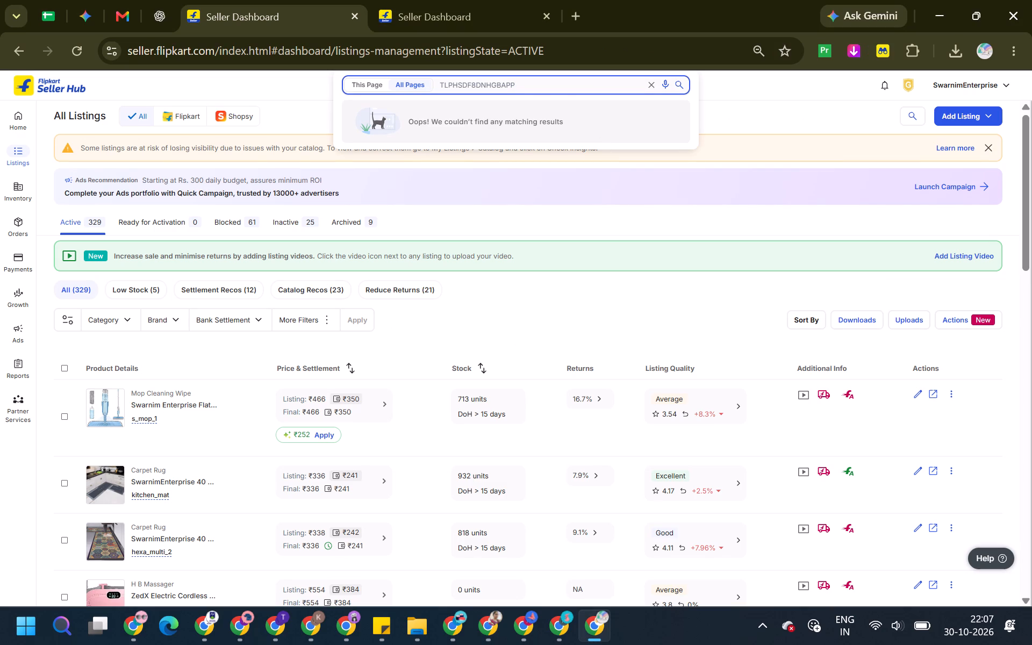
Close the lamp's product page, open MEETONLINEZONE's sunset_lamp1 listing for editing, and copy its FSN ID TLPHSDF8DNHGBAPP.
{"action": "key", "text": "alt+Tab"}
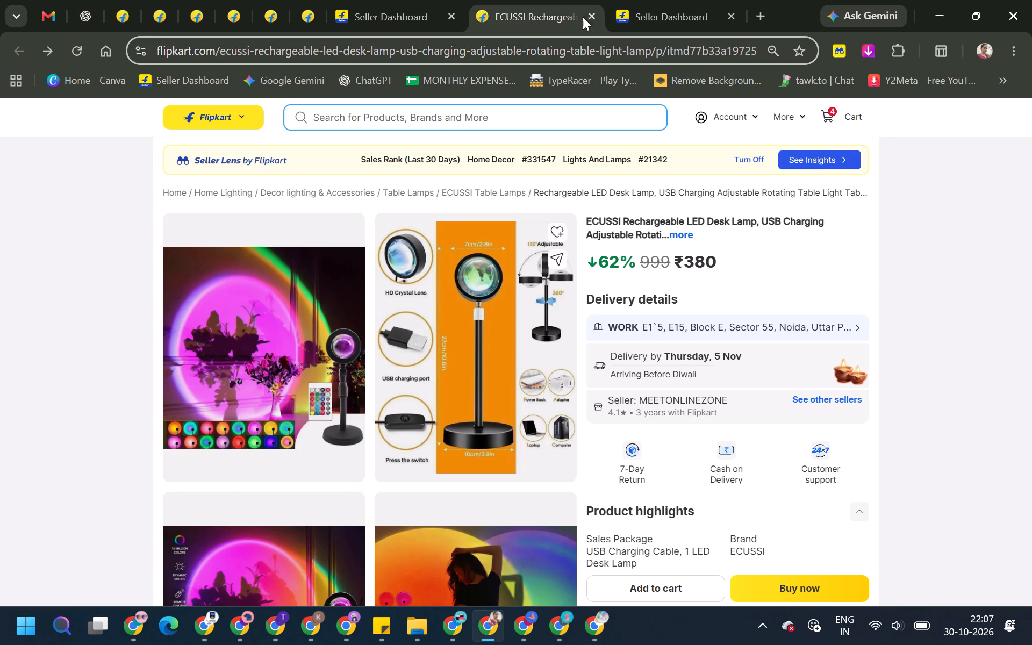
{"action": "left_click", "coordinate": [596, 20]}
{"action": "left_click", "coordinate": [417, 0]}
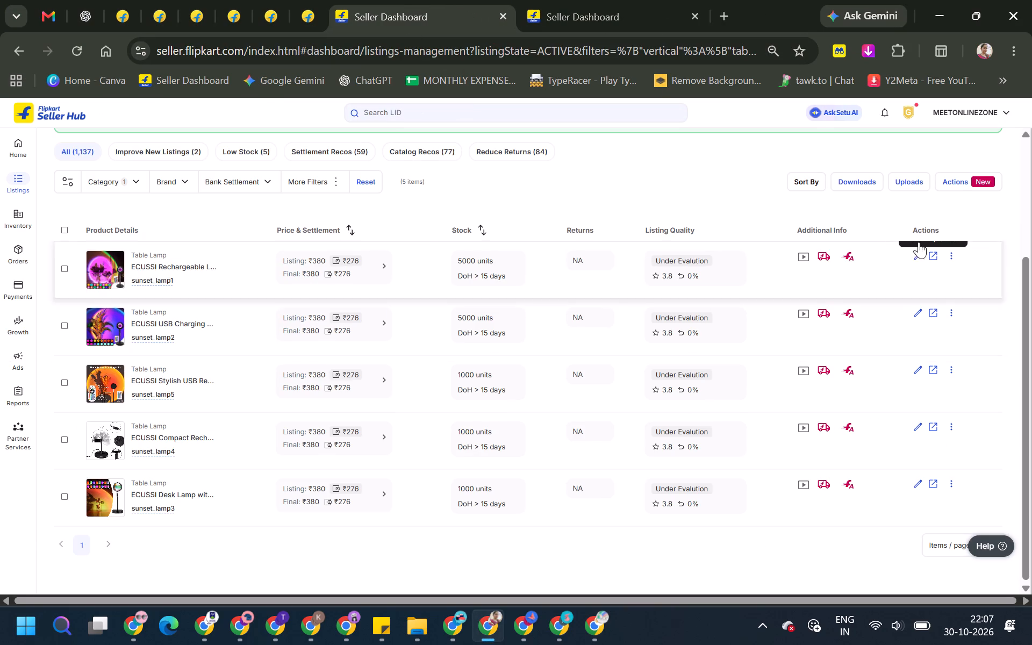
{"action": "left_click", "coordinate": [913, 259]}
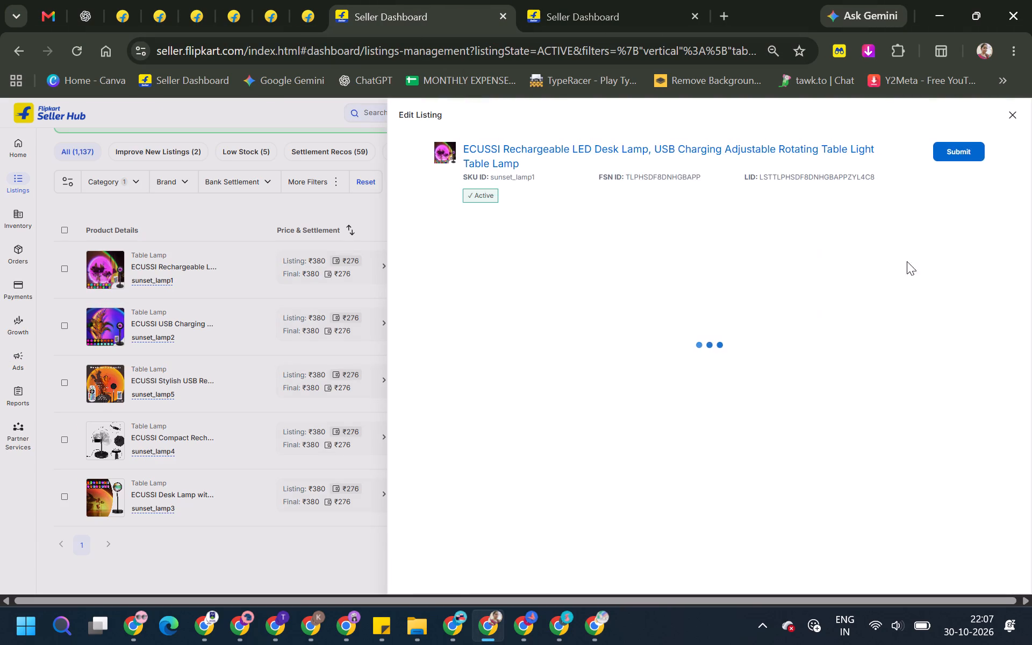
{"action": "double_click", "coordinate": [653, 175]}
{"action": "key", "text": "ctrl+c"}
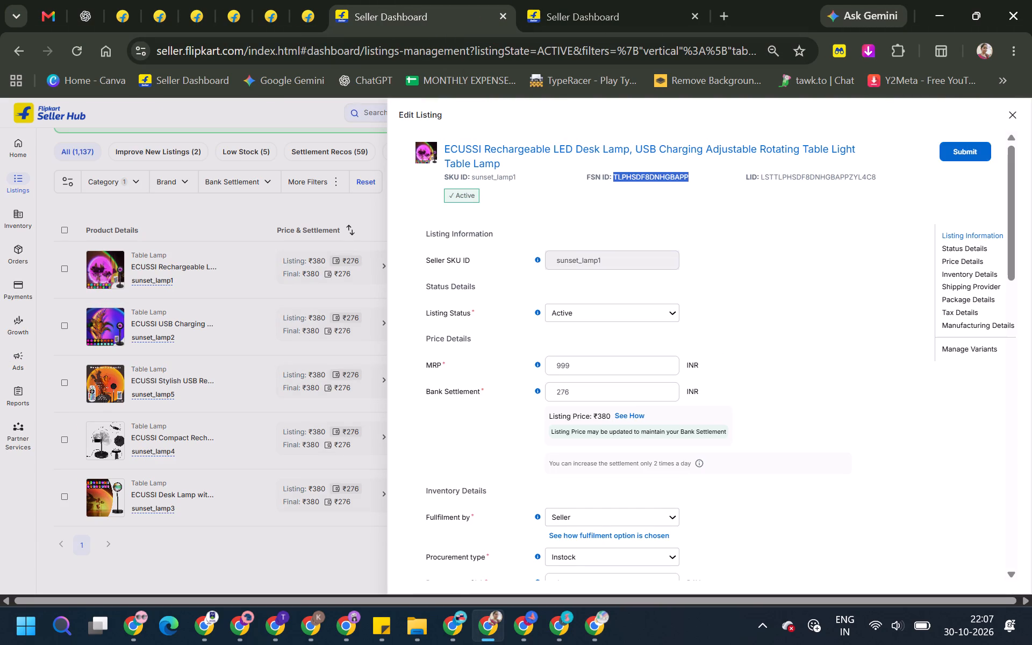
Search all pages of SwarnimEnterprise's seller dashboard for the FSN ID copied from the sunset_lamp1 listing.
{"action": "key", "text": "alt+Tab"}
{"action": "key", "text": "ctrl+a"}
{"action": "key", "text": "ctrl+v"}
{"action": "key", "text": "Return"}
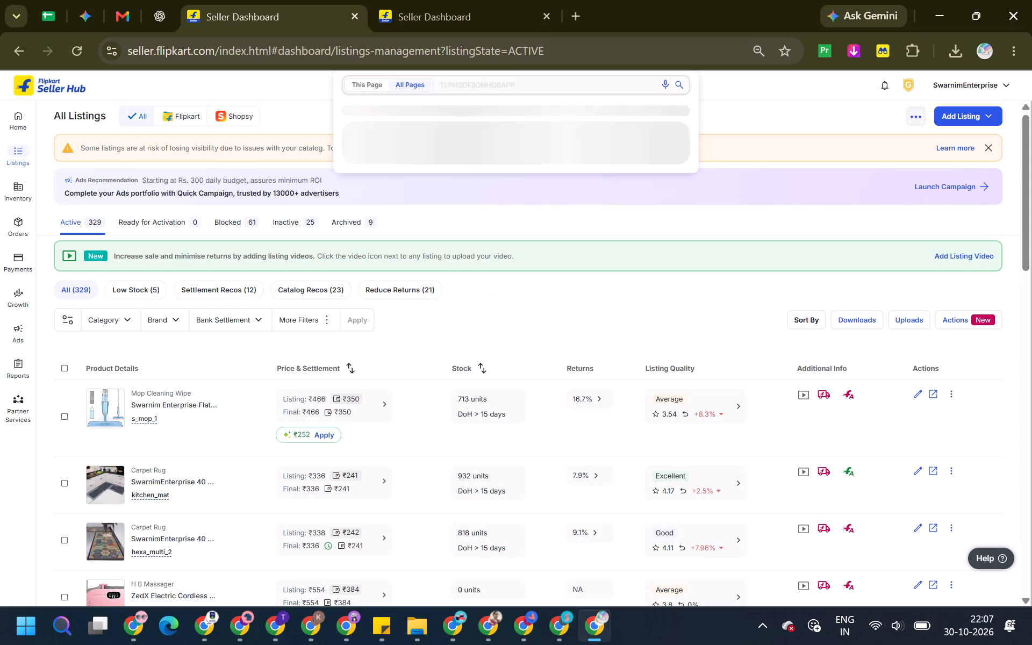
{"action": "key", "text": "Return"}
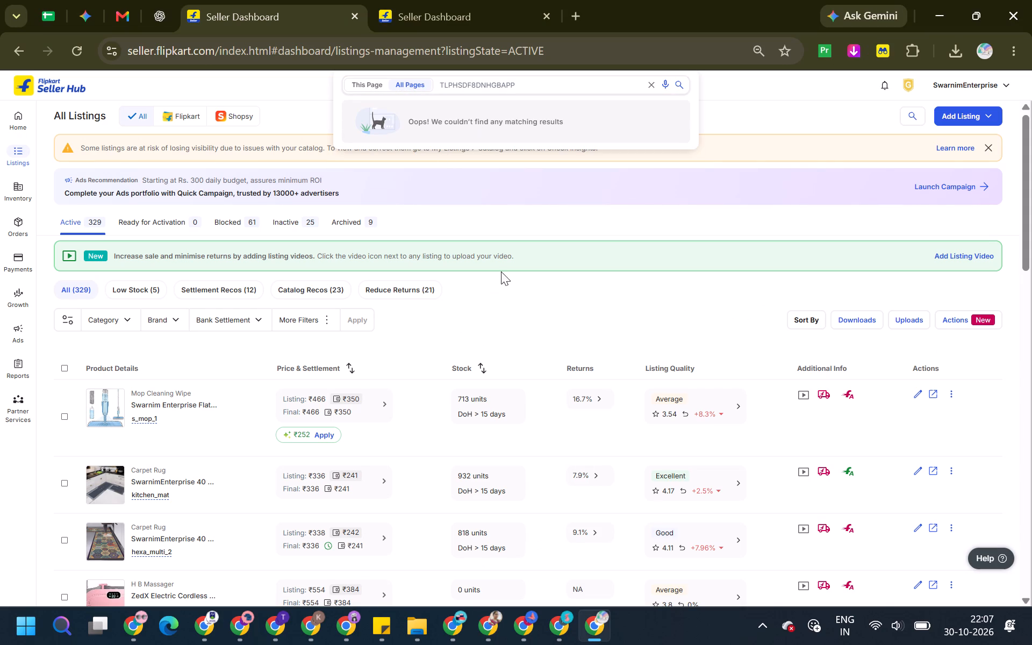
Switch to ROHANCART's seller account, open its listings page, and search the listings for the copied FSN ID TLPHSDF8DNHGBAPP.
{"action": "left_click", "coordinate": [535, 636]}
{"action": "left_click", "coordinate": [556, 633]}
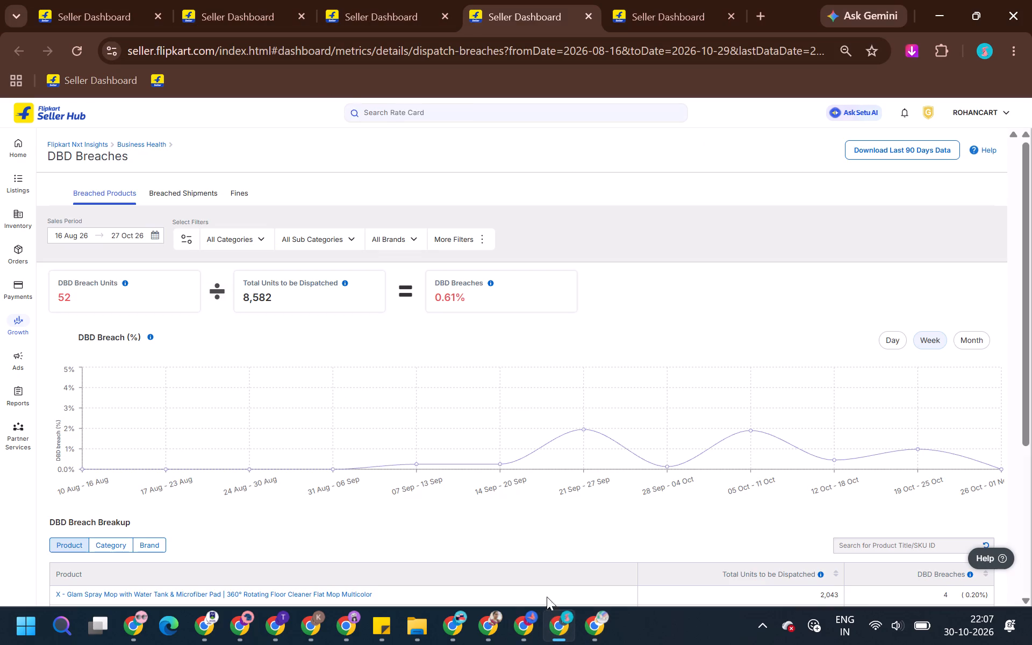
{"action": "left_click", "coordinate": [238, 0]}
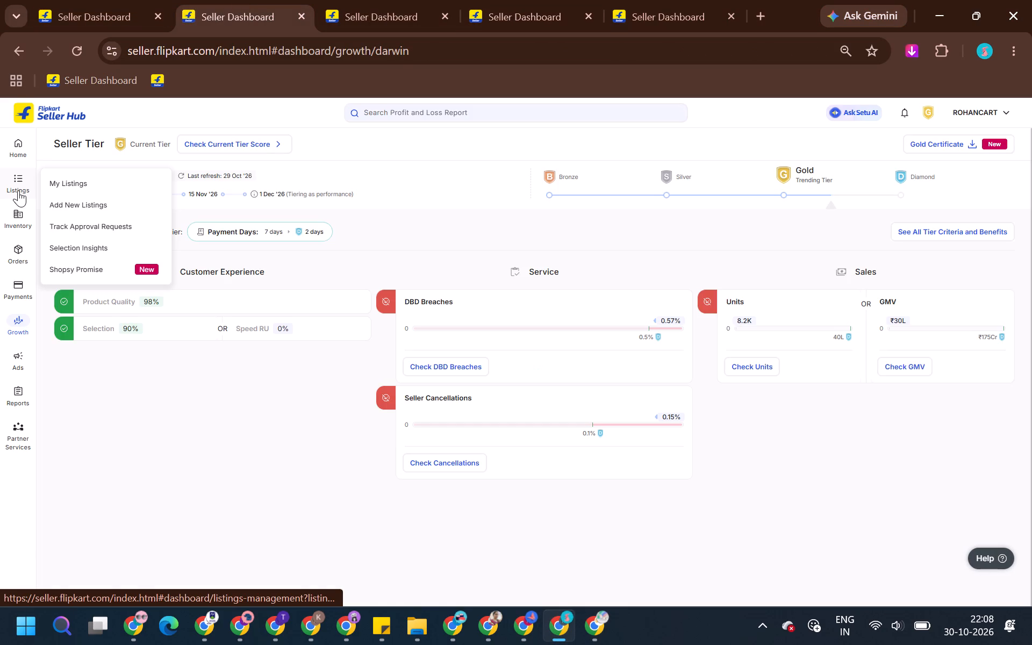
{"action": "left_click_drag", "start_coordinate": [13, 169], "coordinate": [113, 101]}
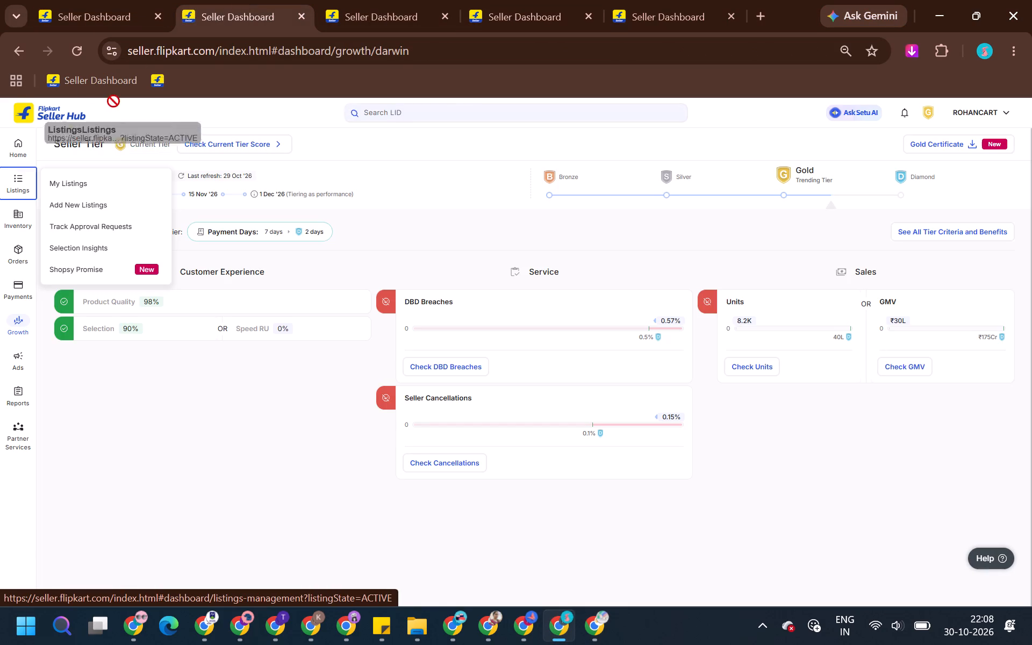
{"action": "left_click_drag", "start_coordinate": [113, 101], "coordinate": [140, 0]}
{"action": "left_click", "coordinate": [95, 0]}
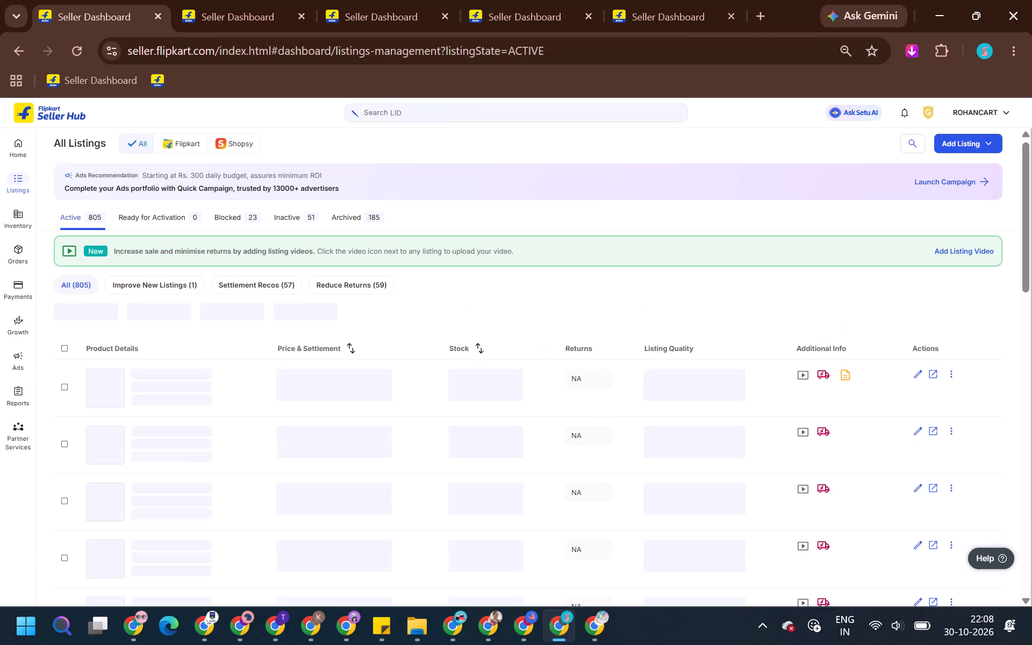
{"action": "left_click", "coordinate": [526, 116]}
{"action": "key", "text": "ctrl+v"}
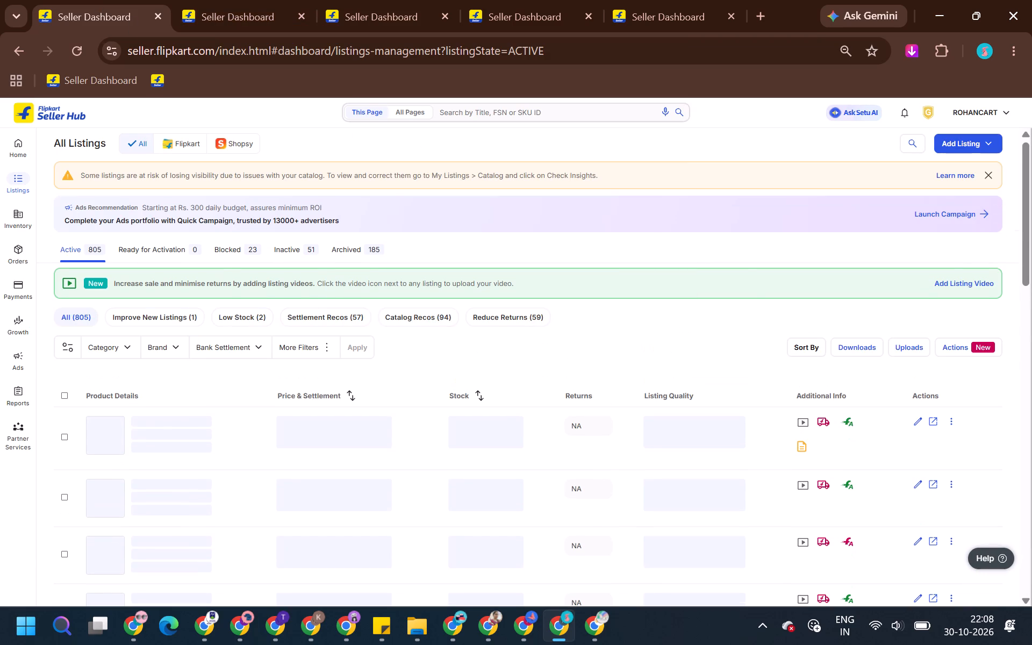
{"action": "left_click", "coordinate": [536, 111]}
{"action": "key", "text": "ctrl+v"}
{"action": "key", "text": "Return"}
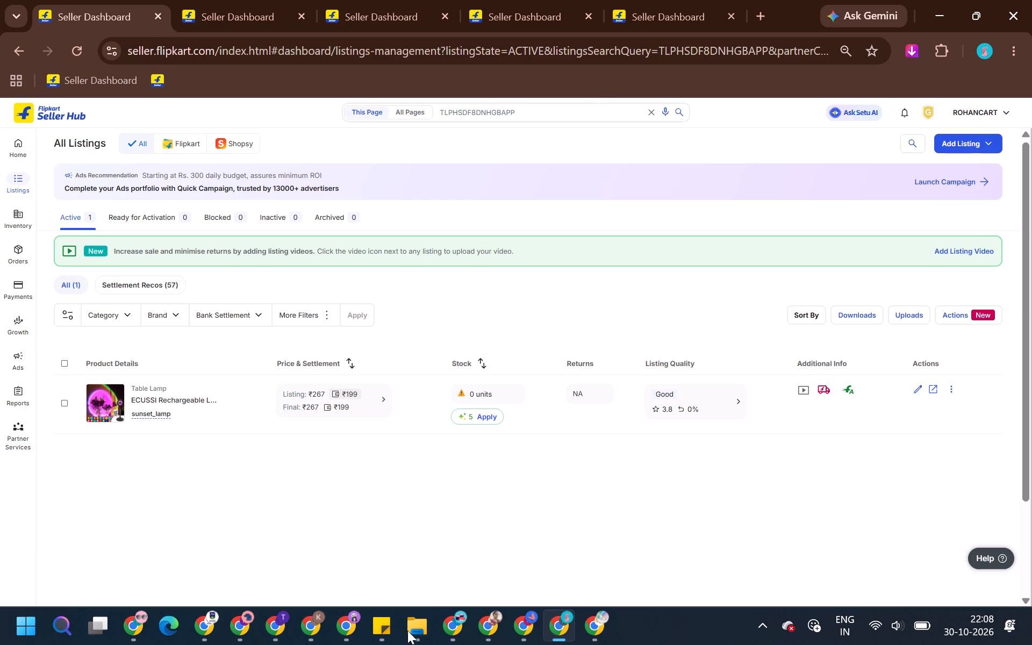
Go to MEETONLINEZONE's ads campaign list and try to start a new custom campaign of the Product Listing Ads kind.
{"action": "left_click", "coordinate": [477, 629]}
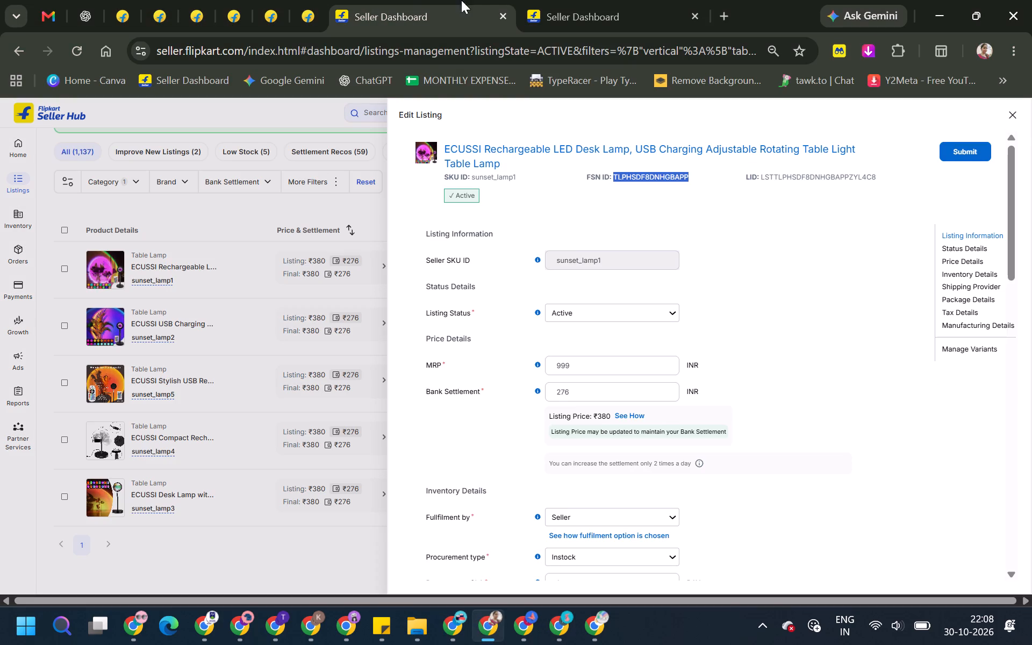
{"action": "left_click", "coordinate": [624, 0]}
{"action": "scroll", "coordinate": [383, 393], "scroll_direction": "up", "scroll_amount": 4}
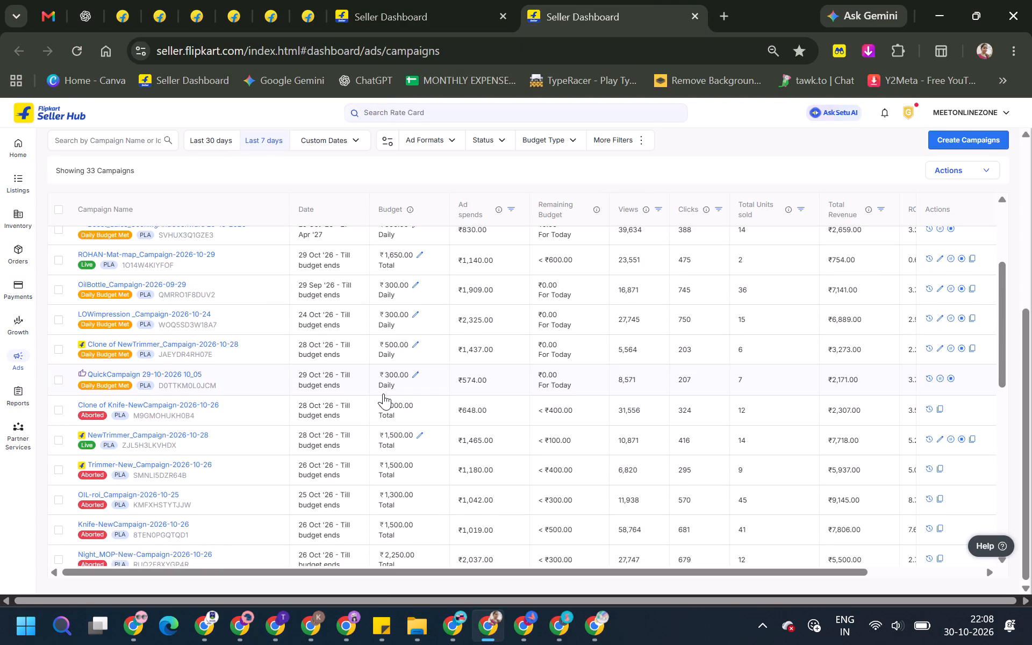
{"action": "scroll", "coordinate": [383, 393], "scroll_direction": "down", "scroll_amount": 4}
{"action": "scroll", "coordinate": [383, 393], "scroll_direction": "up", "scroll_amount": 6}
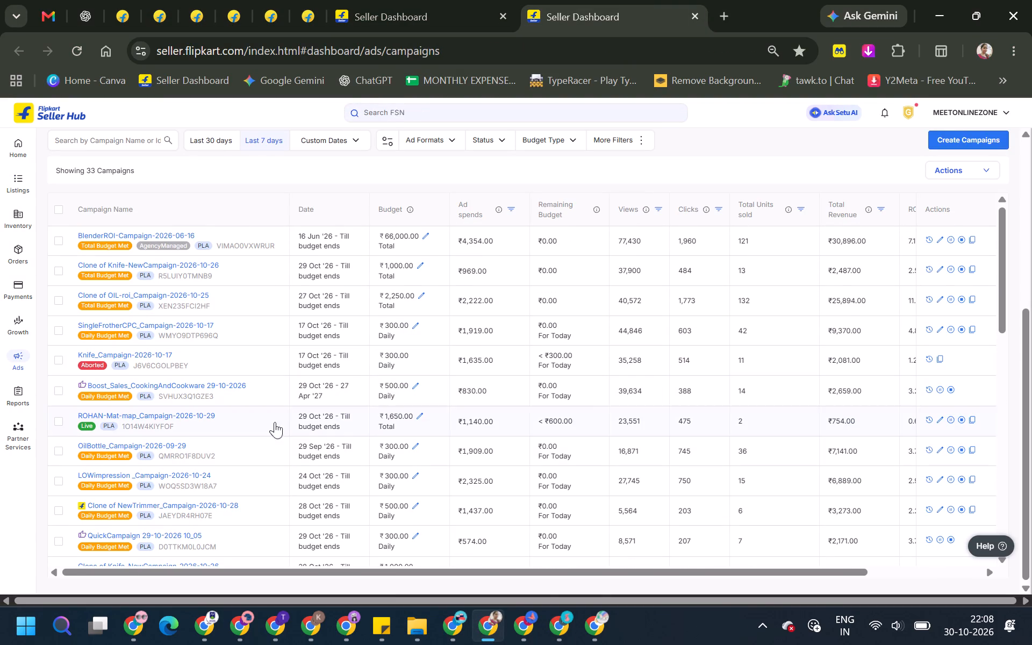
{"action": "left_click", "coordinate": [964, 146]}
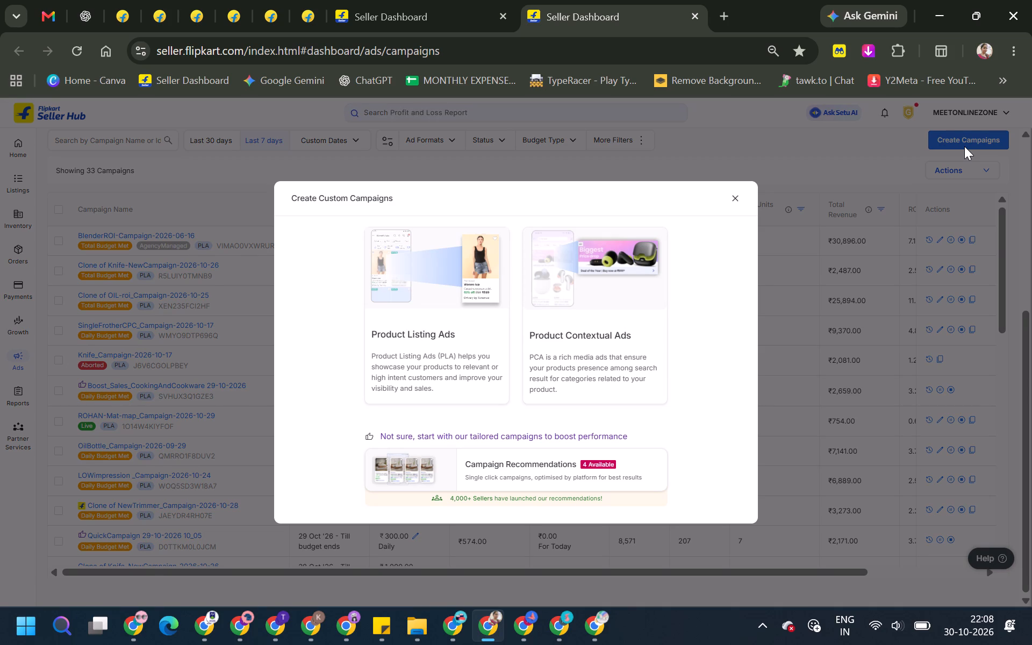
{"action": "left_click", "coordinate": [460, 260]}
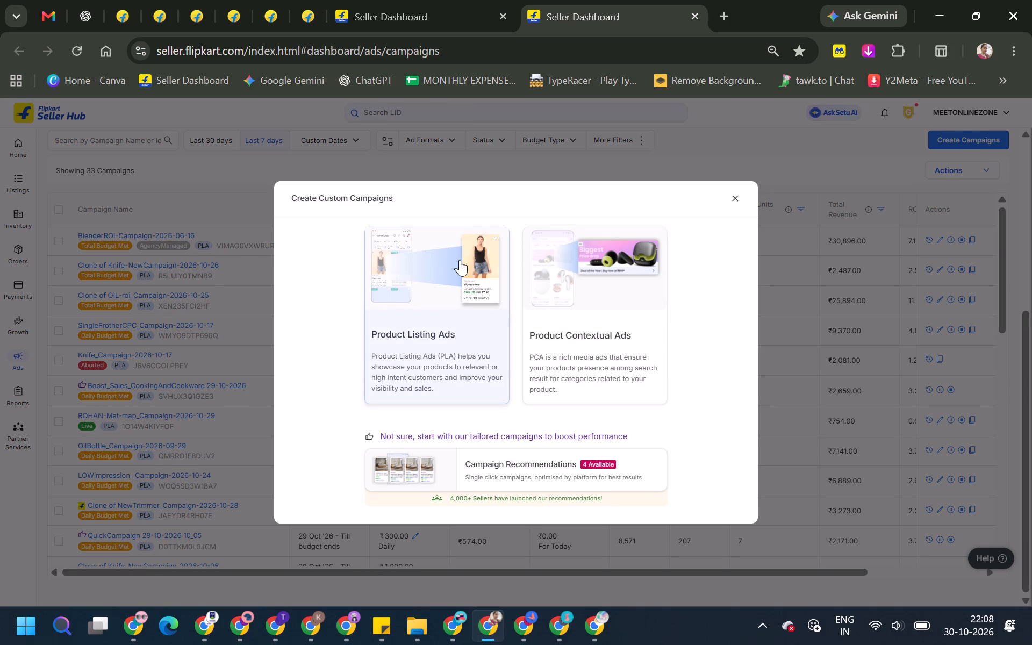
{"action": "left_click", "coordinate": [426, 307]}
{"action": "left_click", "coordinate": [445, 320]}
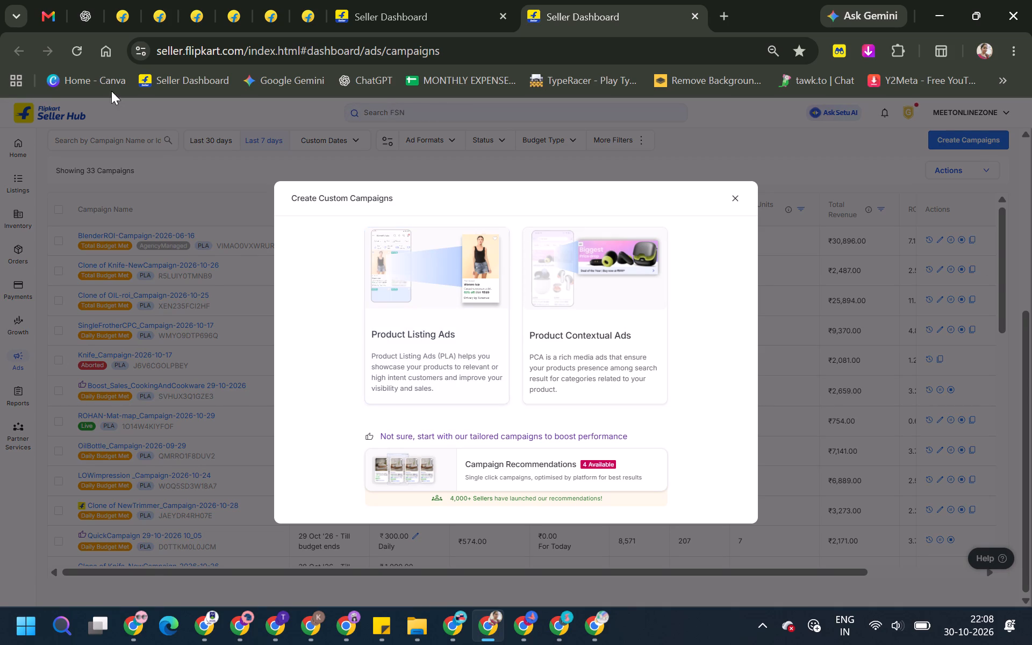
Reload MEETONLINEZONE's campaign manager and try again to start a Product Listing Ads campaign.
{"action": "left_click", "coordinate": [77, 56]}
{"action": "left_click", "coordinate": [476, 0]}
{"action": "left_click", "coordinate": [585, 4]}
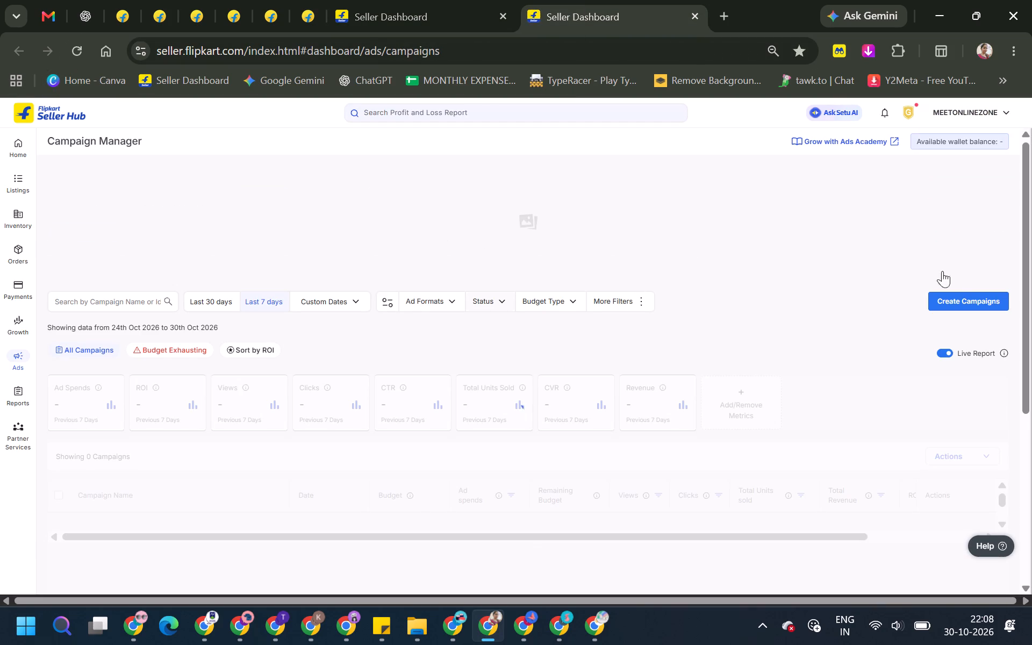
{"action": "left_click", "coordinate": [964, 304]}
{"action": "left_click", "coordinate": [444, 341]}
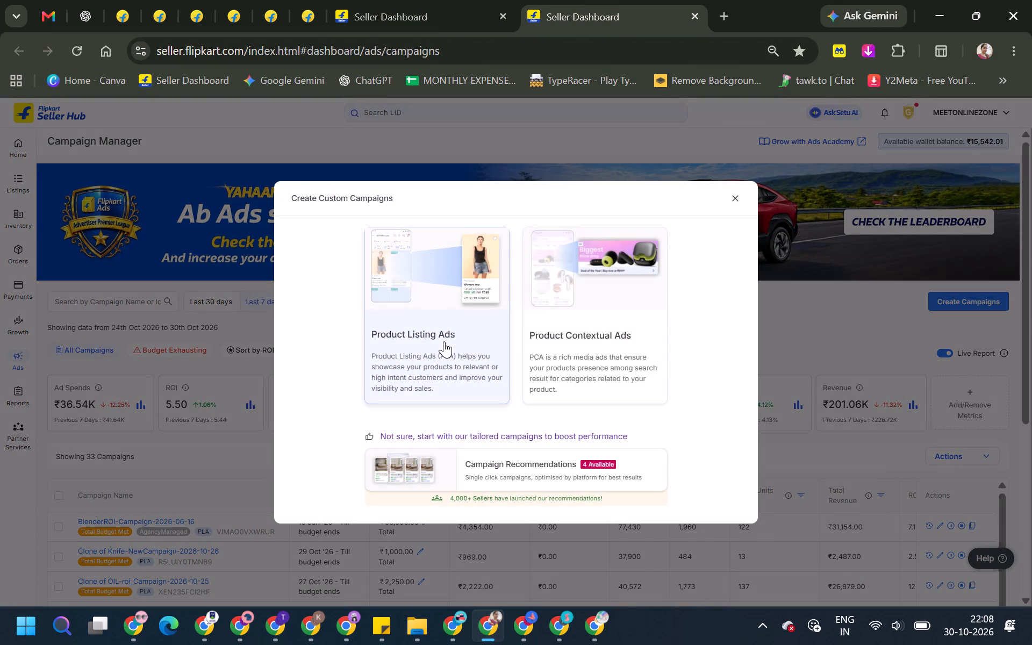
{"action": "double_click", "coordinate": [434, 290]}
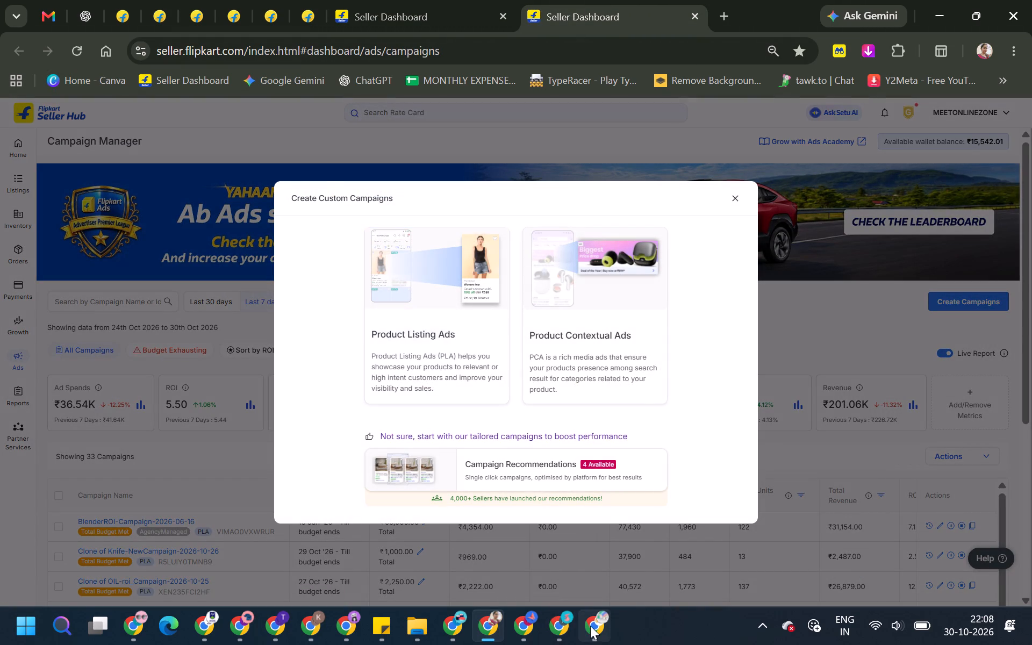
Switch to SwarnimEnterprise's seller dashboard and clear the FSN ID from its all-pages search.
{"action": "left_click", "coordinate": [590, 626]}
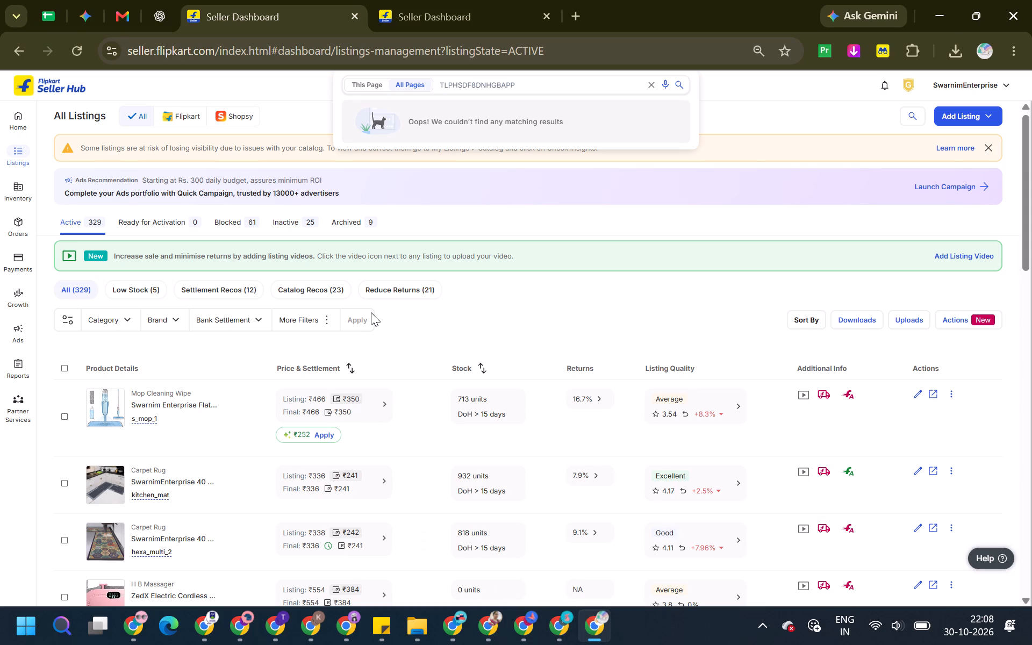
{"action": "left_click", "coordinate": [653, 90]}
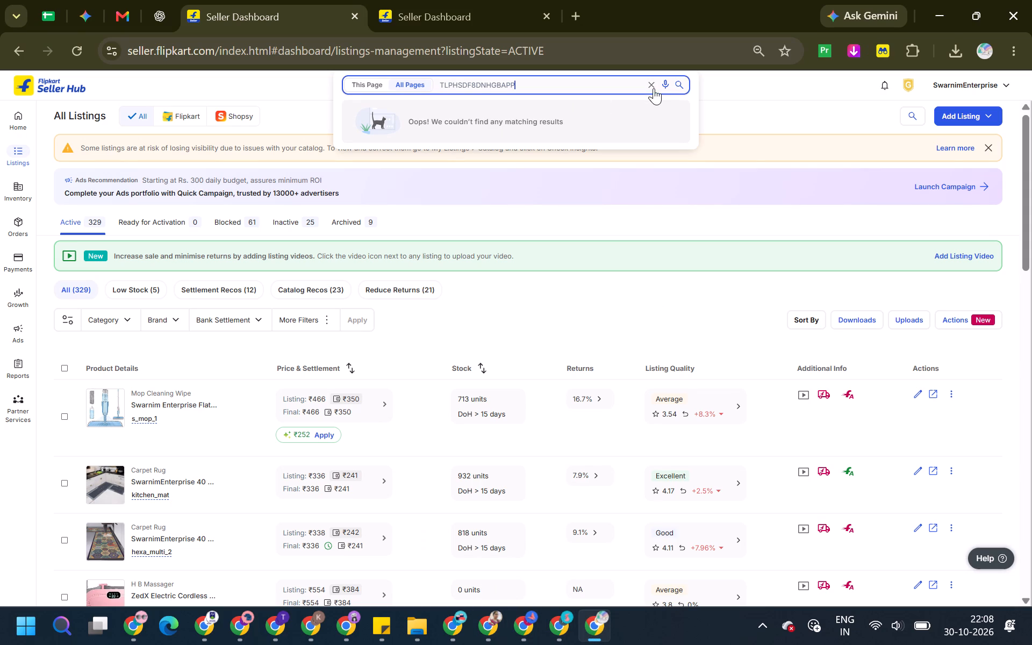
{"action": "left_click", "coordinate": [652, 88]}
{"action": "scroll", "coordinate": [255, 254], "scroll_direction": "down", "scroll_amount": 2}
{"action": "scroll", "coordinate": [284, 313], "scroll_direction": "down", "scroll_amount": 1}
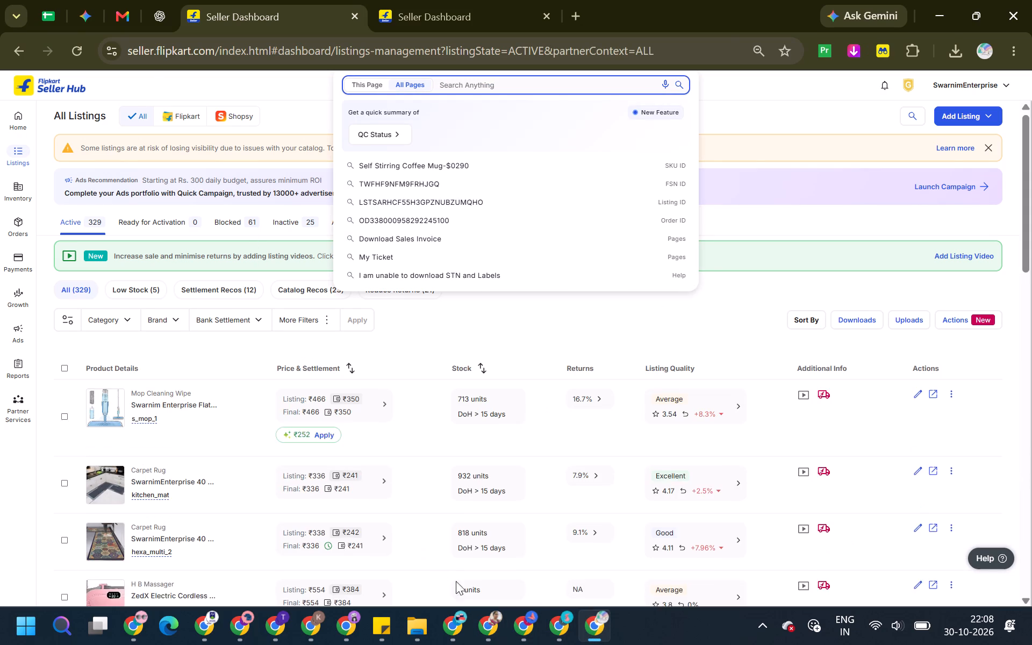
Return to MEETONLINEZONE, try the Product Listing Ads choice once more, and reload the campaign manager.
{"action": "left_click", "coordinate": [489, 636]}
{"action": "triple_click", "coordinate": [421, 314]}
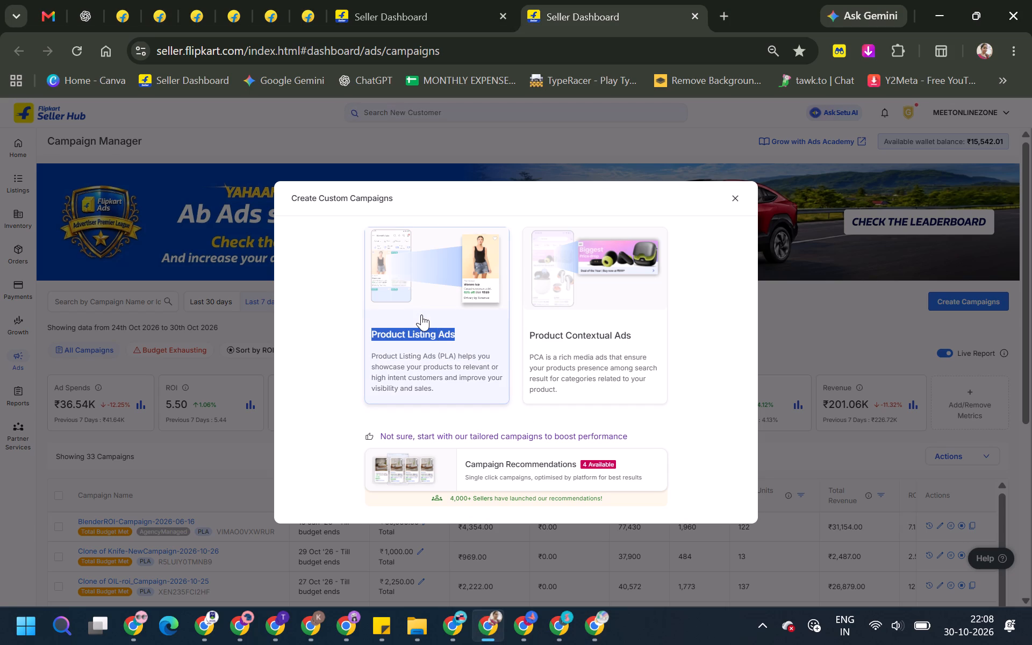
{"action": "key", "text": "ctrl+r"}
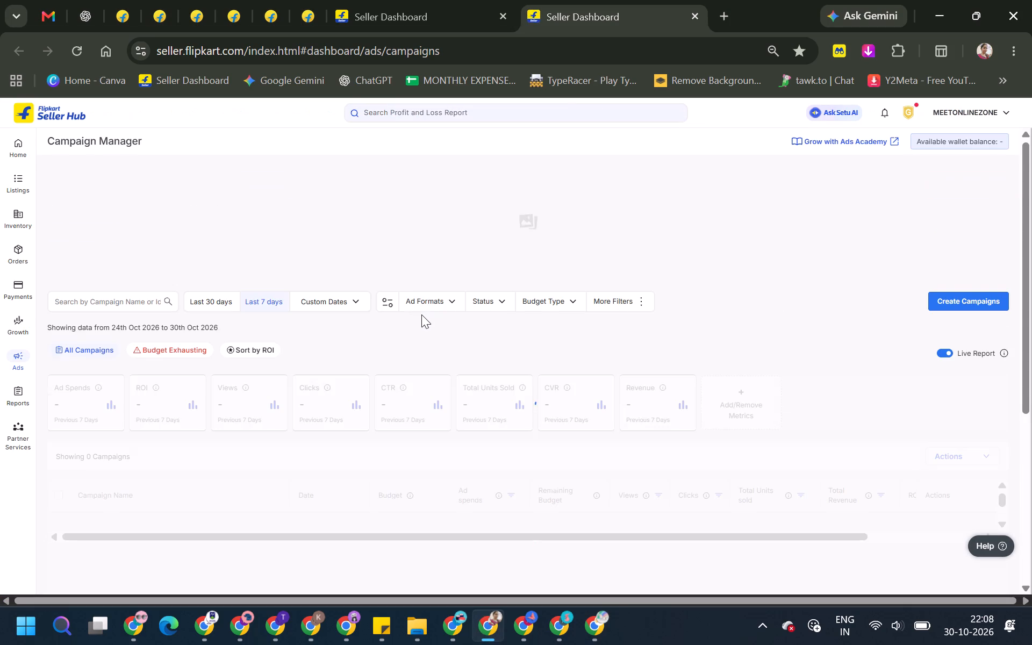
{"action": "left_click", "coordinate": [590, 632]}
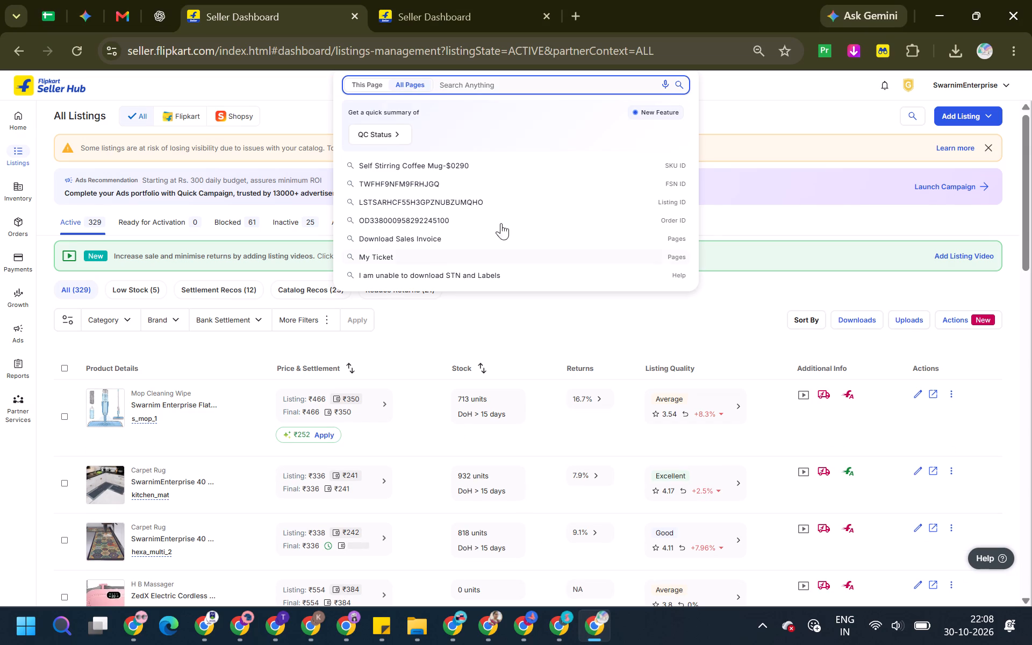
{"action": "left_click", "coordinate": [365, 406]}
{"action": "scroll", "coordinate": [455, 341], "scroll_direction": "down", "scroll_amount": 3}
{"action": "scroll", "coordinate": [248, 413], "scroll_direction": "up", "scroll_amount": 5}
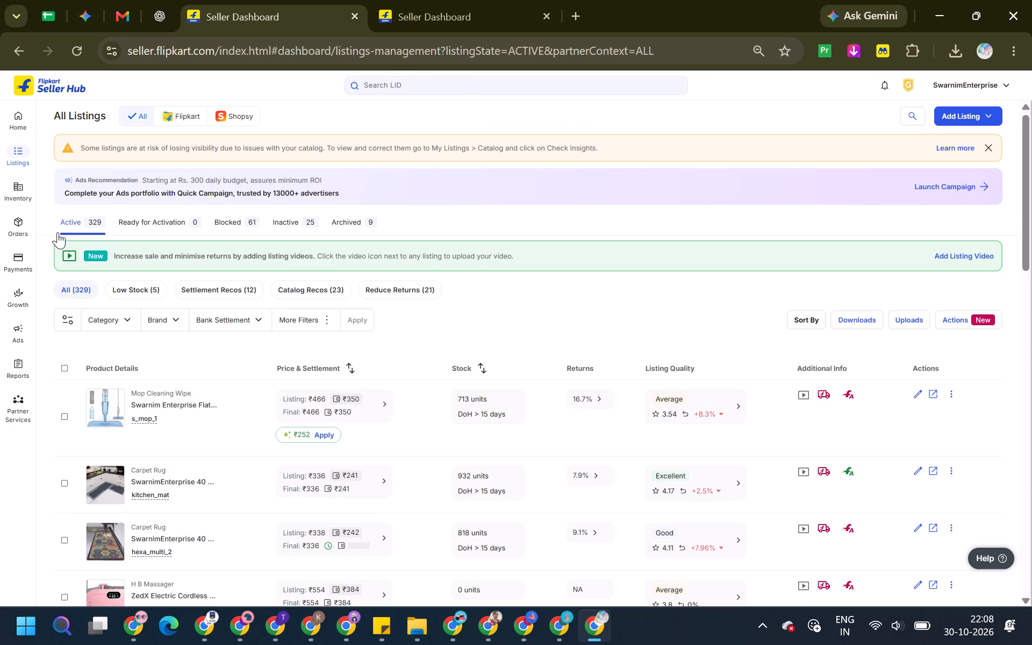
Go back to MEETONLINEZONE's campaign manager and create a new Product Listing Ads campaign.
{"action": "left_click", "coordinate": [519, 638]}
{"action": "left_click", "coordinate": [513, 639]}
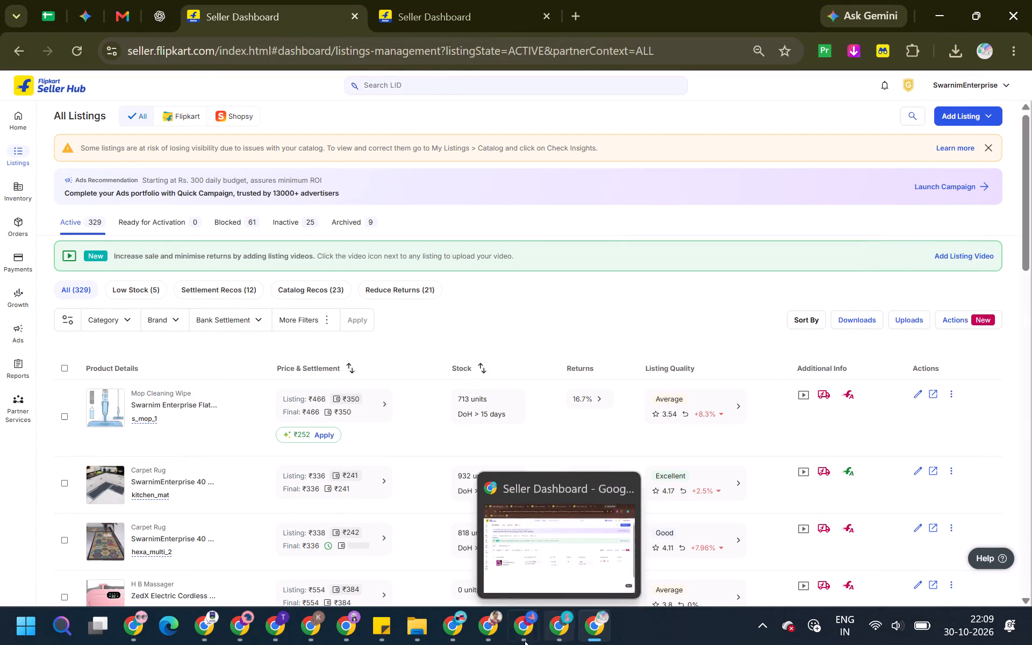
{"action": "left_click", "coordinate": [504, 634]}
{"action": "left_click", "coordinate": [960, 310]}
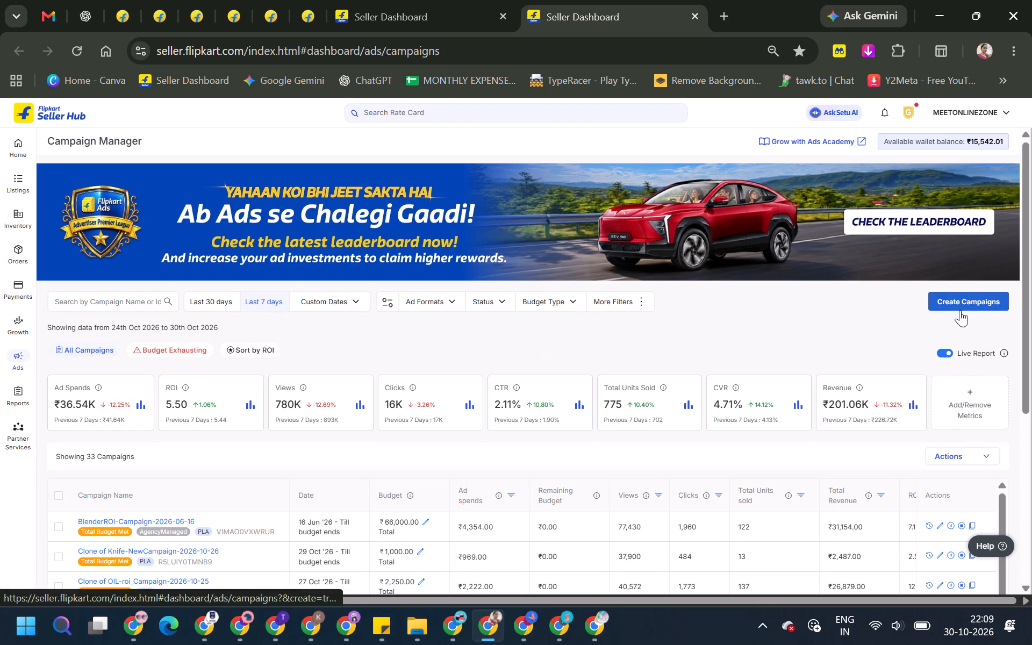
{"action": "left_click", "coordinate": [475, 318]}
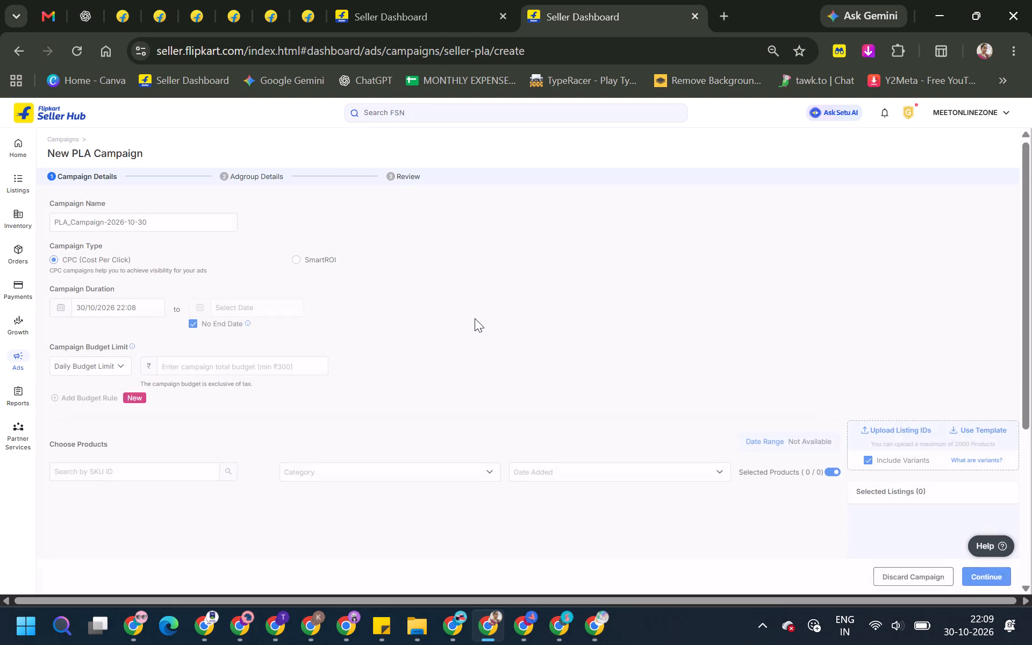
Replace the PLA prefix in the campaign name so it reads ROHAN-tableLAMP-map_Campaign-2026-10-30.
{"action": "left_click_drag", "start_coordinate": [69, 221], "coordinate": [32, 220]}
{"action": "key", "text": "r"}
{"action": "type", "text": "OHAN"}
{"action": "key", "text": "minus"}
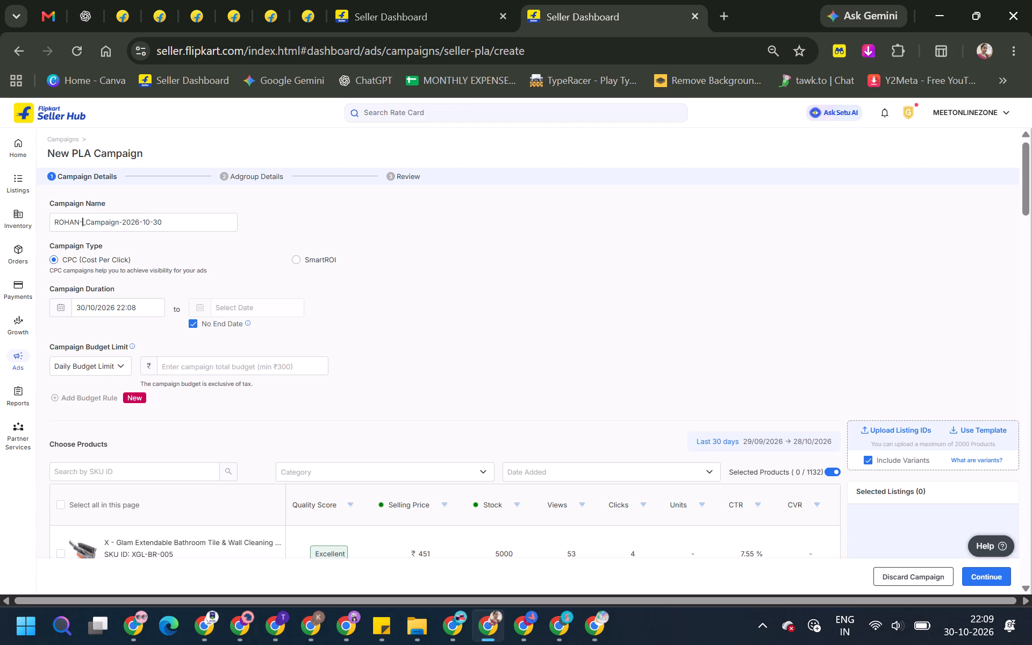
{"action": "type", "text": "table"}
{"action": "key", "text": "space"}
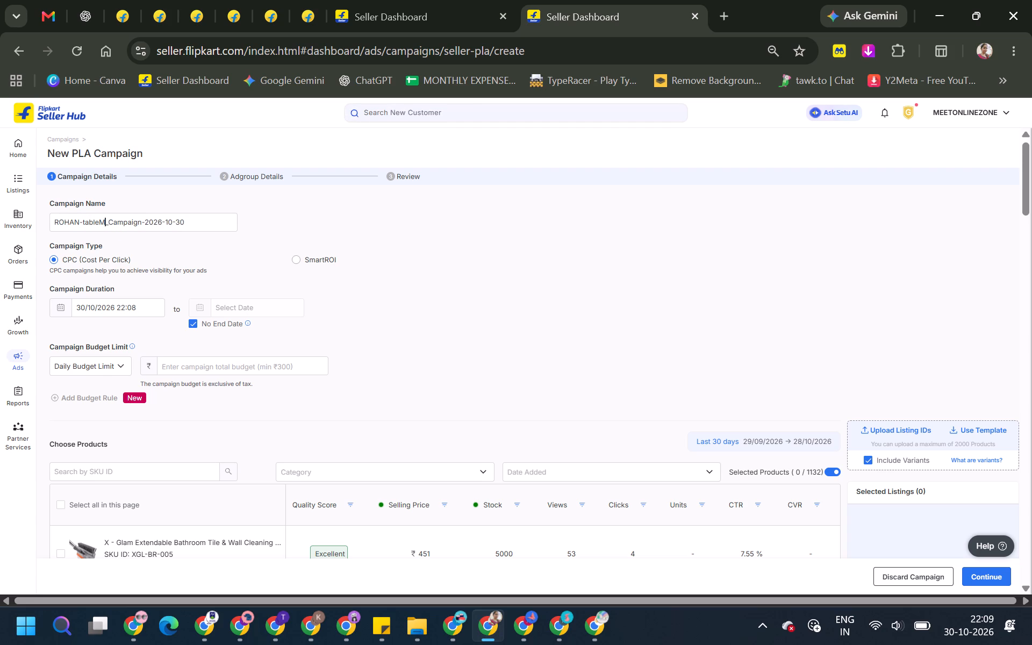
{"action": "key", "text": "BackSpace"}
{"action": "key", "text": "BackSpace"}
{"action": "type", "text": "LAMP"}
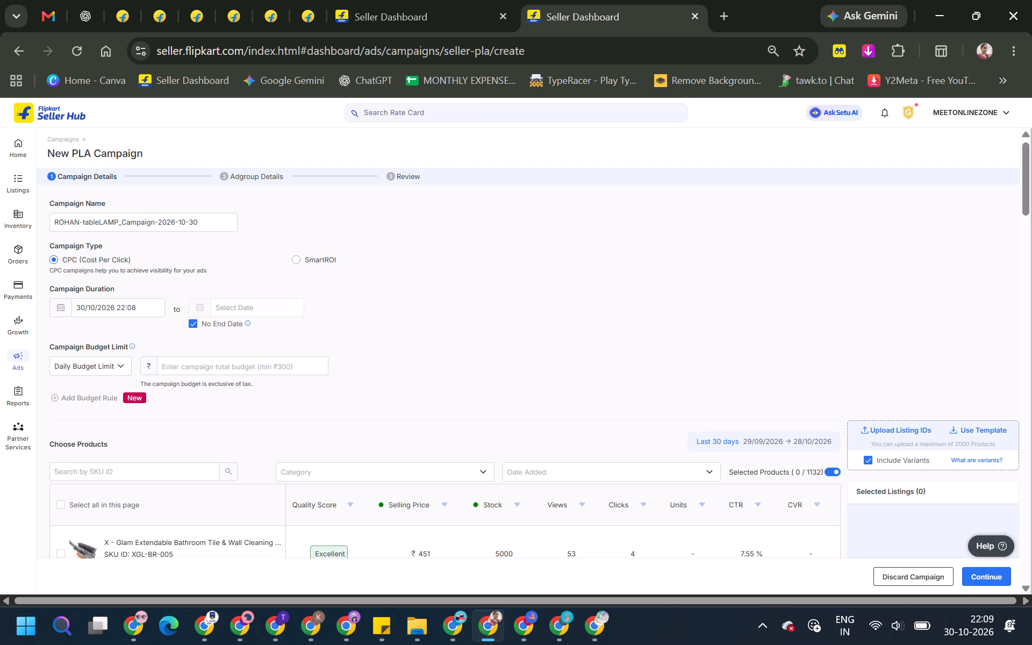
{"action": "key", "text": "minus"}
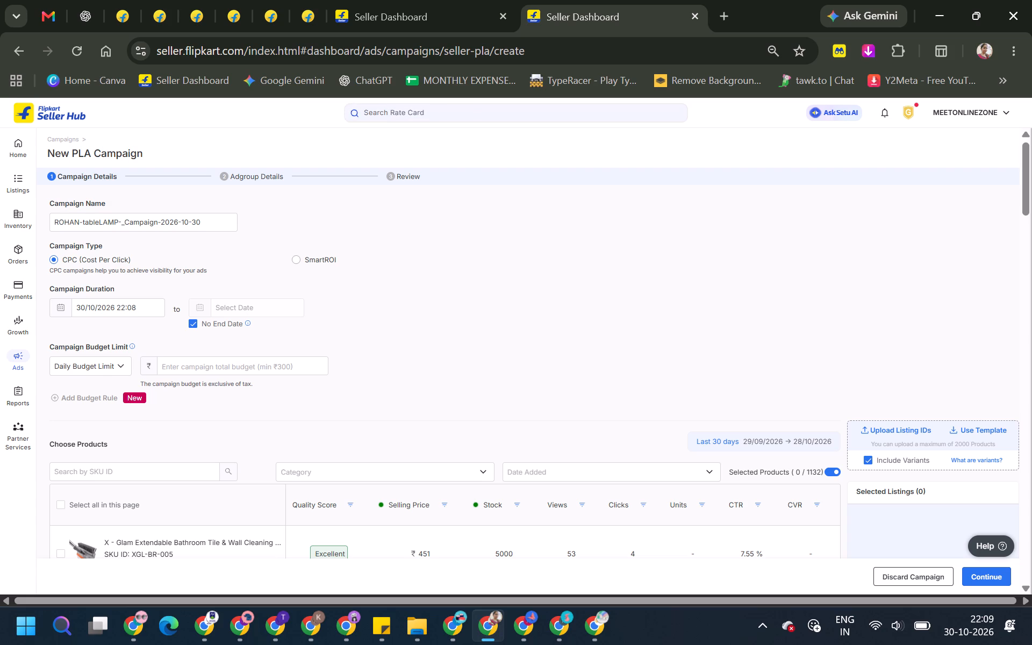
{"action": "type", "text": "map"}
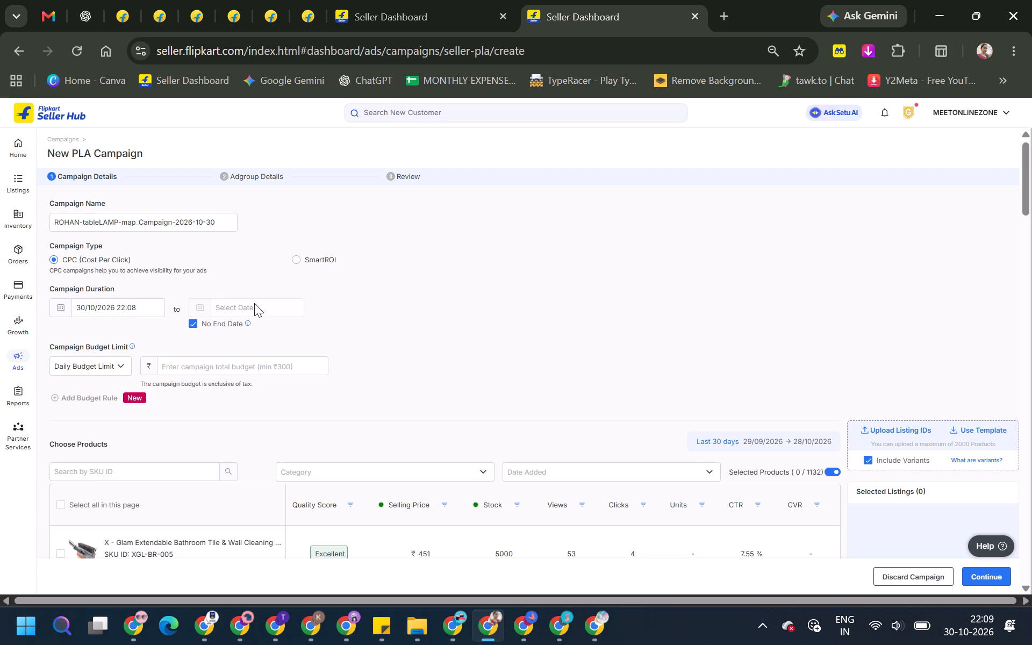
{"action": "left_click", "coordinate": [407, 314]}
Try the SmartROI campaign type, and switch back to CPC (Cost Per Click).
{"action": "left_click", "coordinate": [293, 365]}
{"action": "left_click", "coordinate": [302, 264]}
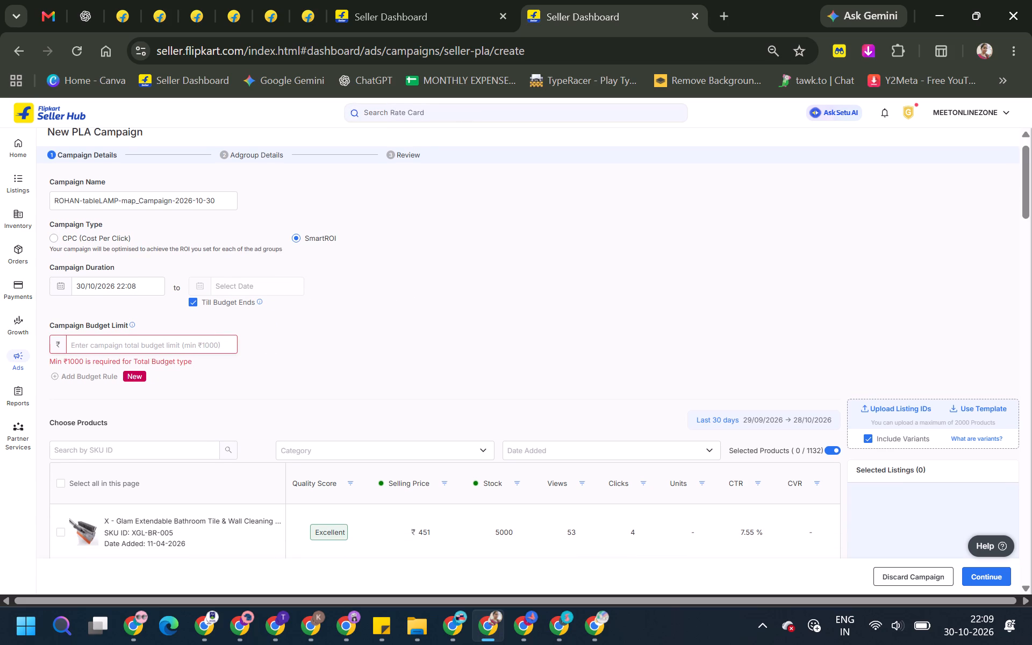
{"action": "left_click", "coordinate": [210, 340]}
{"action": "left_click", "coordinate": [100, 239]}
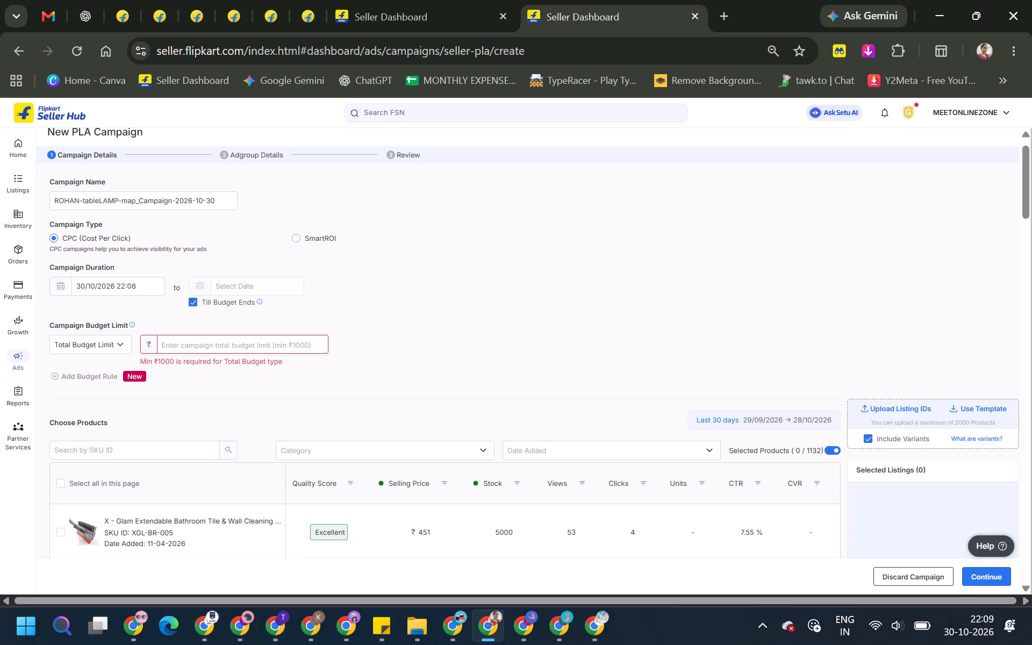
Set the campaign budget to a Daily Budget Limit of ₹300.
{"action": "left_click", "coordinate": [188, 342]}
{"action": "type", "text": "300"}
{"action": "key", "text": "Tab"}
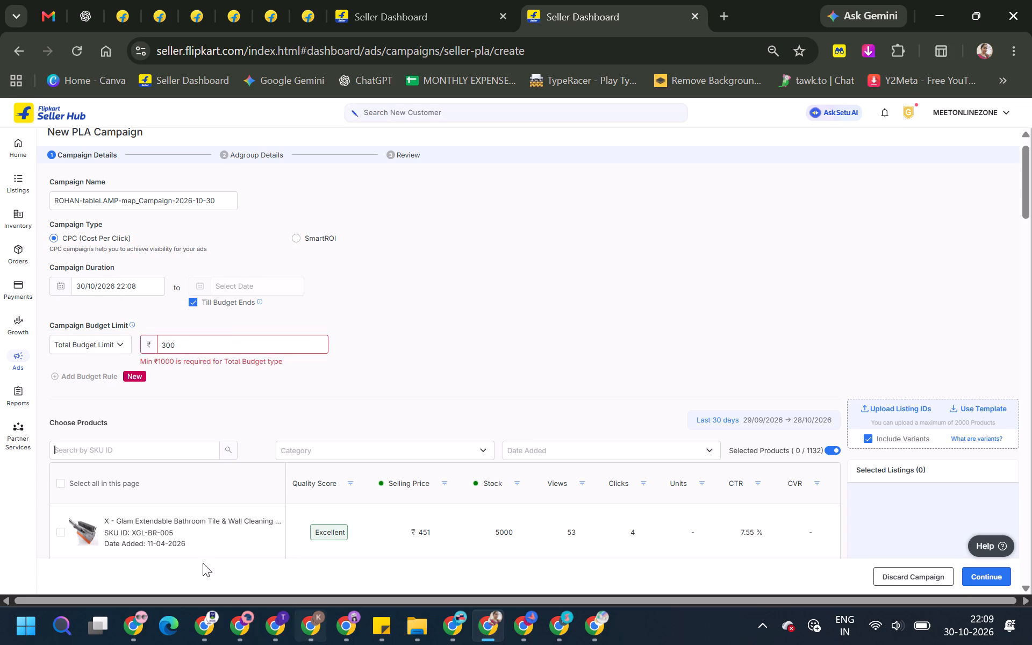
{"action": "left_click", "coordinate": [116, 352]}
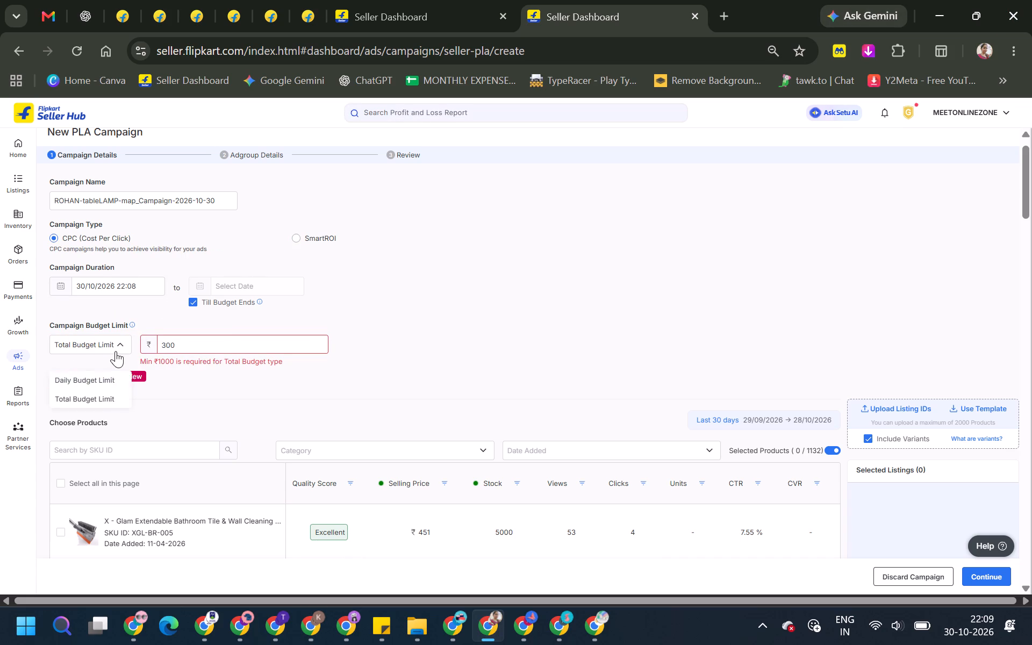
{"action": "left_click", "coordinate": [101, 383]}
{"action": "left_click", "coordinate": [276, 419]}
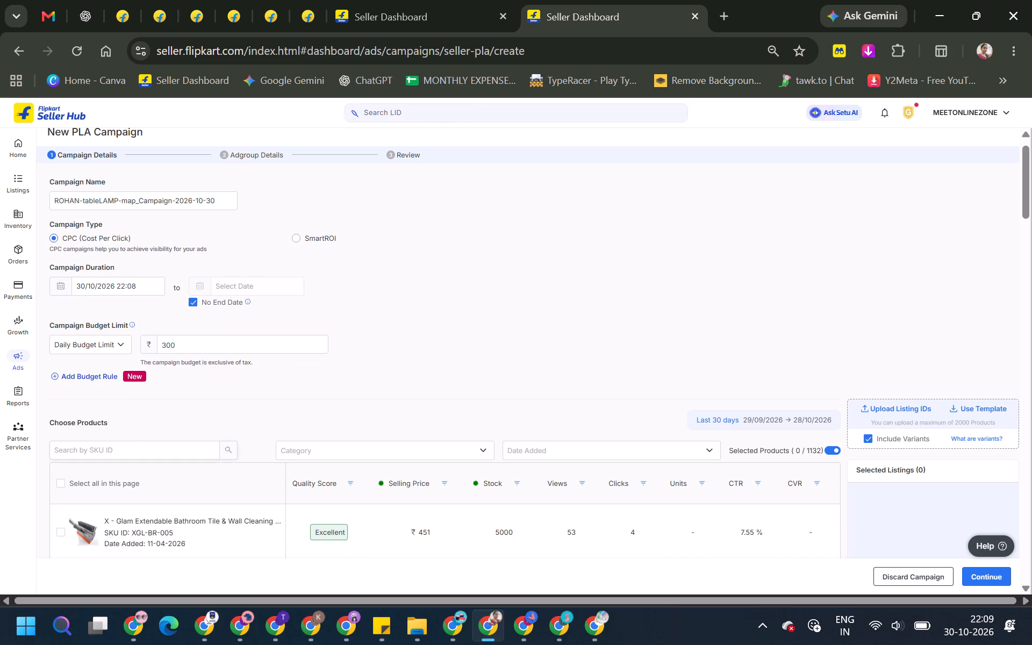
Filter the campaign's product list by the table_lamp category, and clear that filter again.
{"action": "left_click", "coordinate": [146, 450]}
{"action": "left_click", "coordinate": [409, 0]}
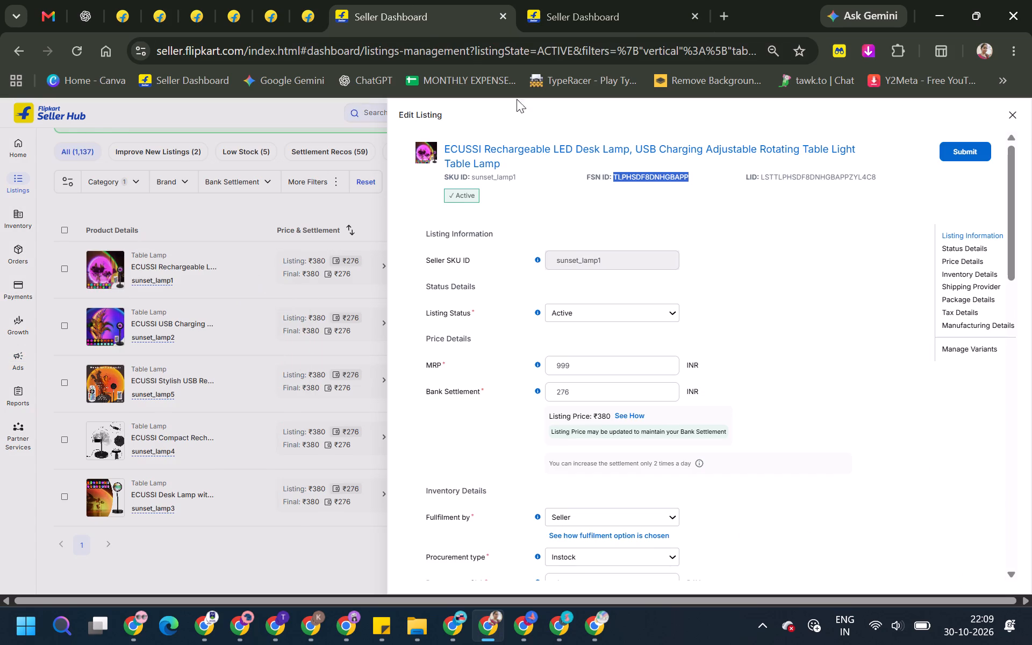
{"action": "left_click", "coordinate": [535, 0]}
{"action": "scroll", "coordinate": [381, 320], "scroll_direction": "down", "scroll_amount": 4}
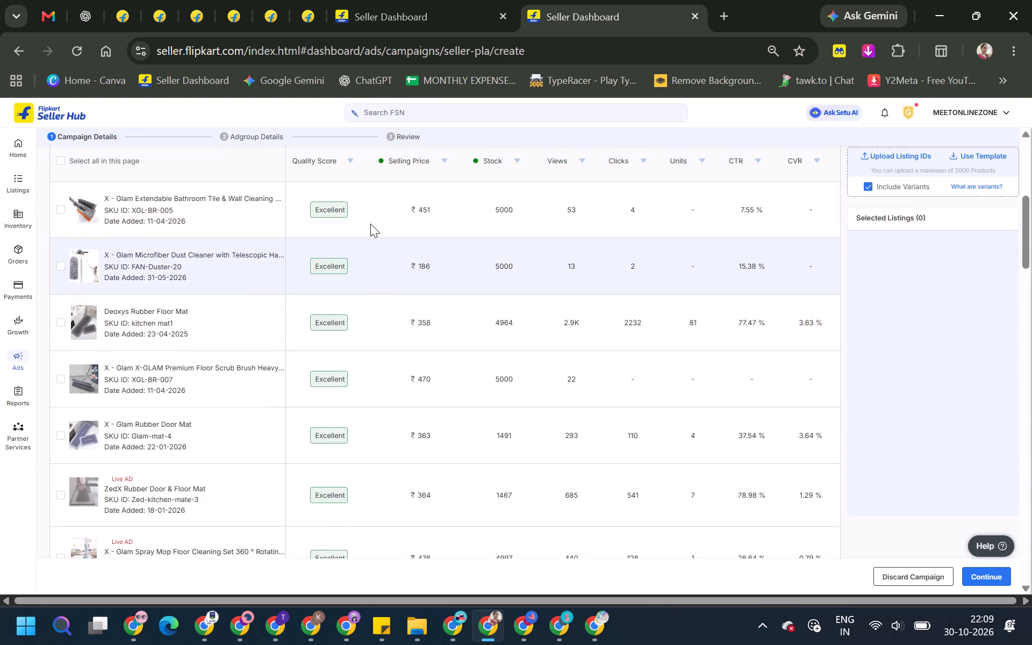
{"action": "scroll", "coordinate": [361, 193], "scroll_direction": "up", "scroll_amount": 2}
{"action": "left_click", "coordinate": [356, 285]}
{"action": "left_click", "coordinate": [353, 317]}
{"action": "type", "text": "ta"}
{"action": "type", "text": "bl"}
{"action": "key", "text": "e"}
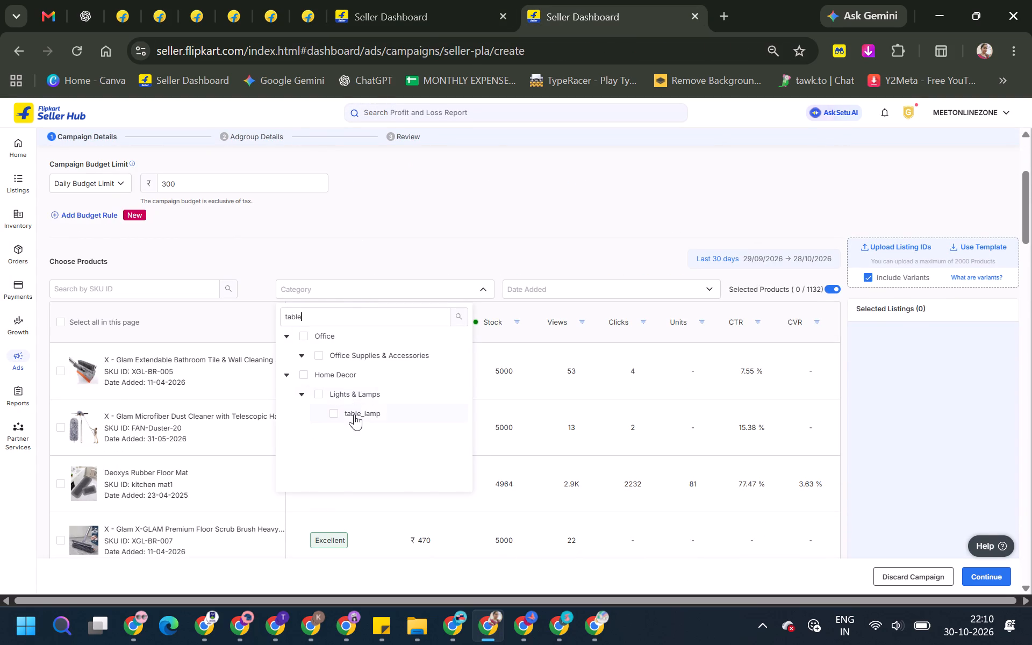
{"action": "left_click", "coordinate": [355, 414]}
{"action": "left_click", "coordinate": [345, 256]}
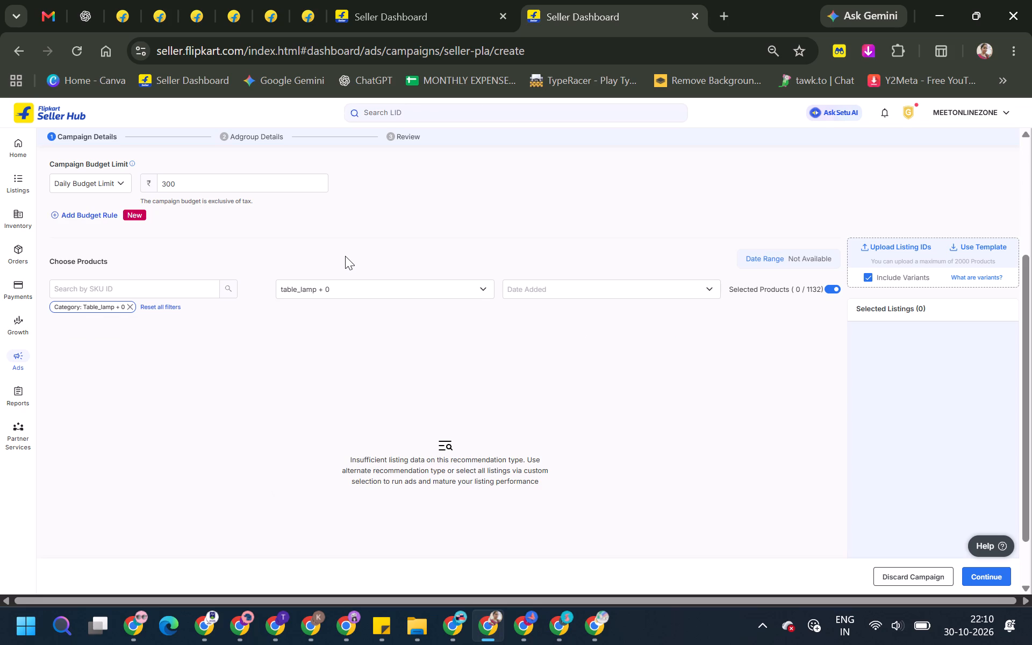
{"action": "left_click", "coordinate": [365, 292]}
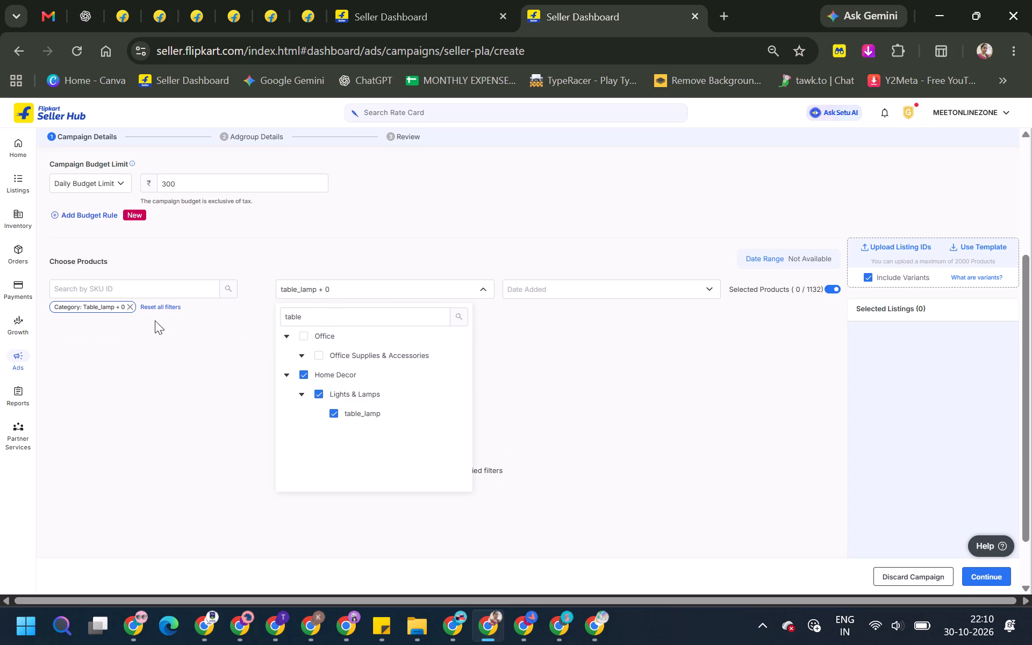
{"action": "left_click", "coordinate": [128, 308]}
Copy the SKU ID from the sunset_lamp1 listing and search the campaign's products for sunset_lamp.
{"action": "left_click", "coordinate": [413, 0]}
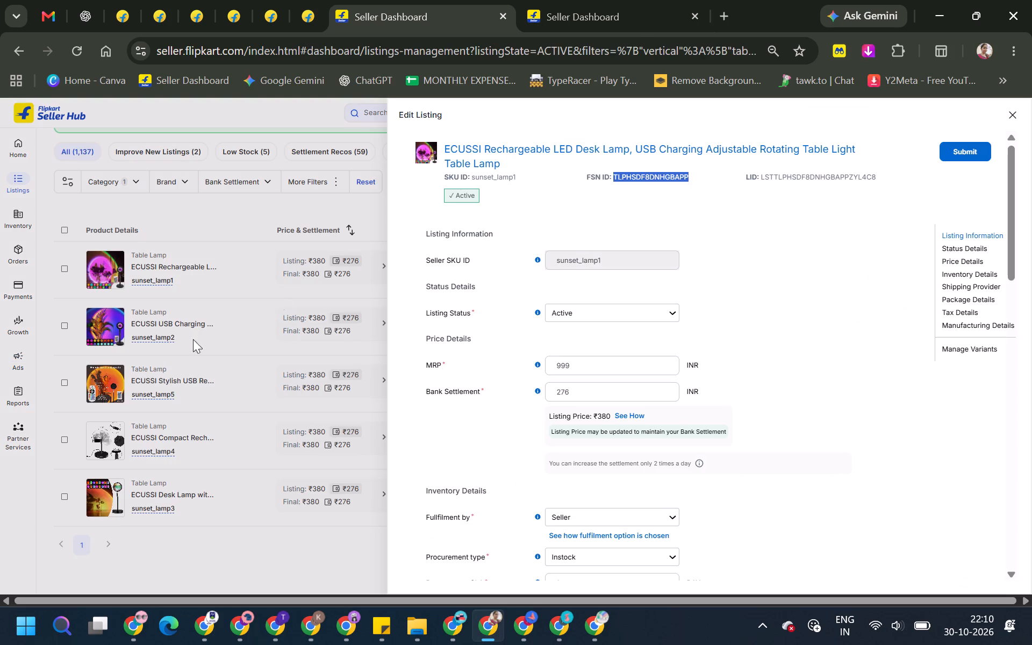
{"action": "triple_click", "coordinate": [565, 267]}
{"action": "key", "text": "ctrl+c"}
{"action": "left_click", "coordinate": [528, 0]}
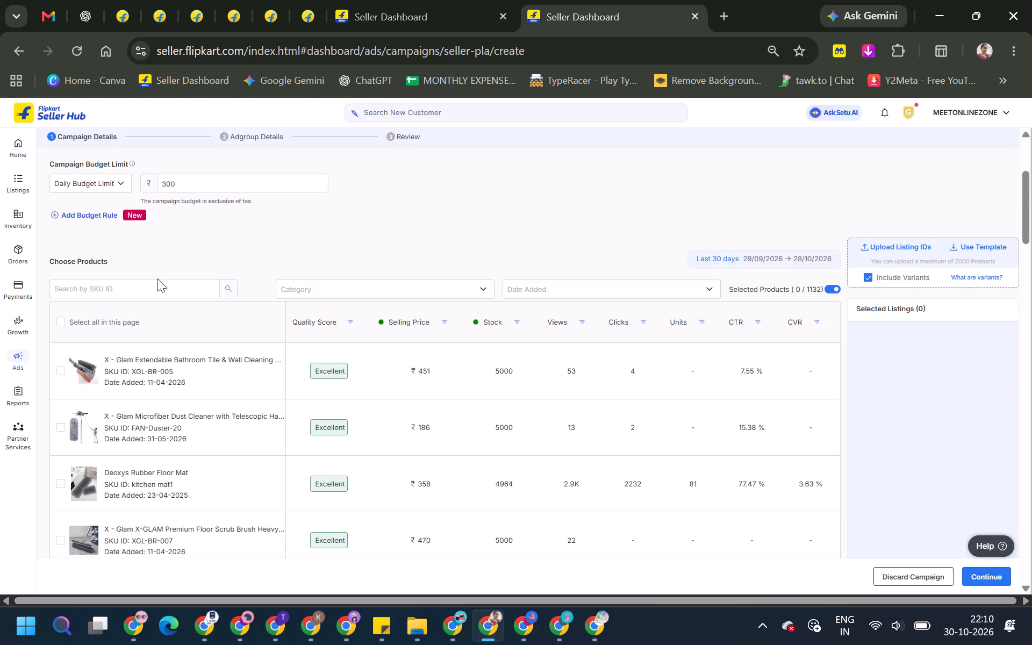
{"action": "left_click", "coordinate": [141, 284]}
{"action": "key", "text": "ctrl+v"}
{"action": "key", "text": "BackSpace"}
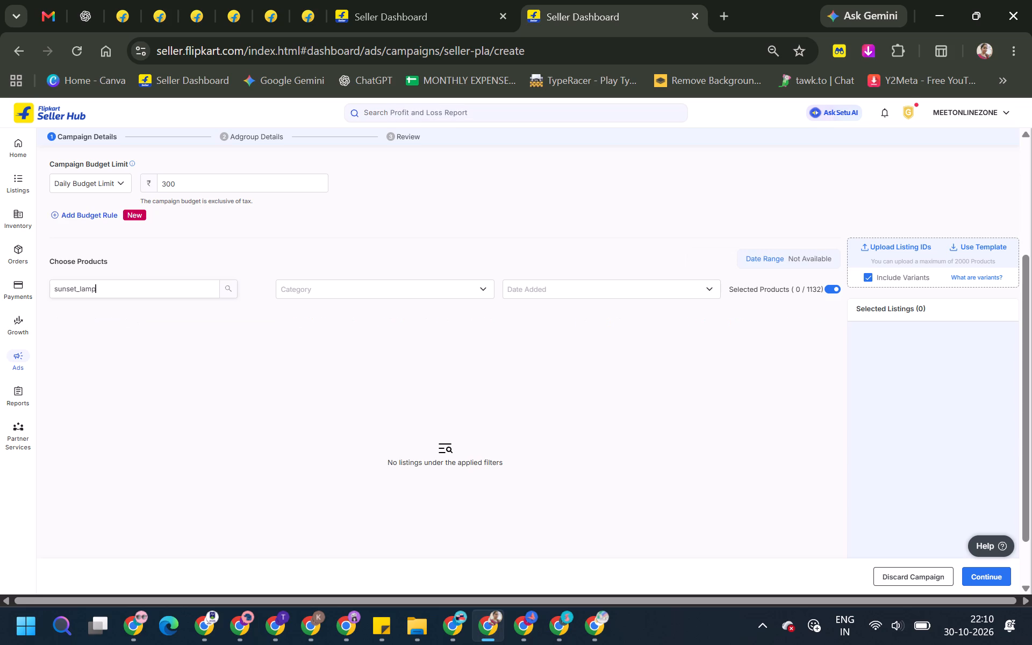
{"action": "scroll", "coordinate": [278, 322], "scroll_direction": "down", "scroll_amount": 4}
{"action": "scroll", "coordinate": [302, 408], "scroll_direction": "up", "scroll_amount": 3}
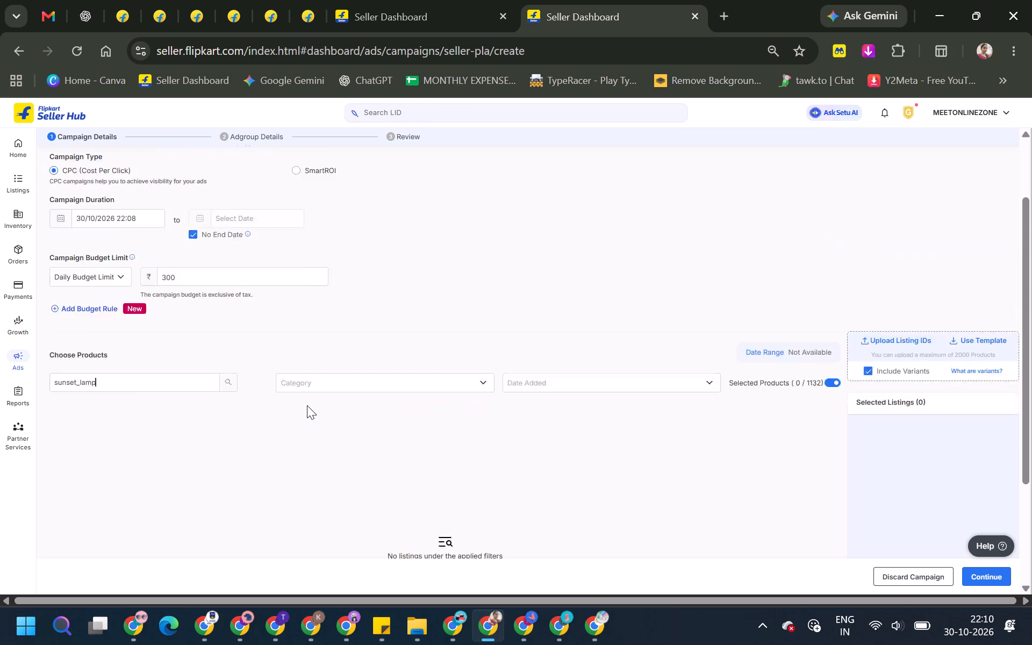
{"action": "scroll", "coordinate": [316, 392], "scroll_direction": "down", "scroll_amount": 3}
{"action": "scroll", "coordinate": [316, 392], "scroll_direction": "up", "scroll_amount": 3}
{"action": "scroll", "coordinate": [307, 381], "scroll_direction": "down", "scroll_amount": 2}
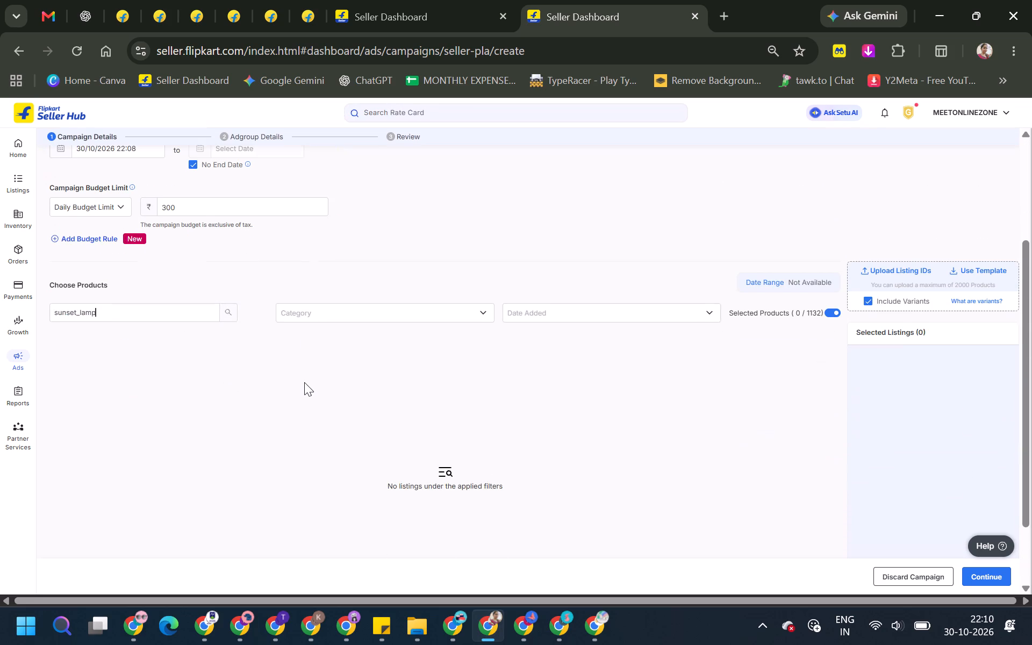
Repeat the campaign product search for sunset_lamp, entering the SKU text afresh.
{"action": "left_click", "coordinate": [185, 310]}
{"action": "key", "text": "Return"}
{"action": "key", "text": "Return"}
{"action": "key", "text": "Return"}
{"action": "key", "text": "Return"}
{"action": "key", "text": "Return"}
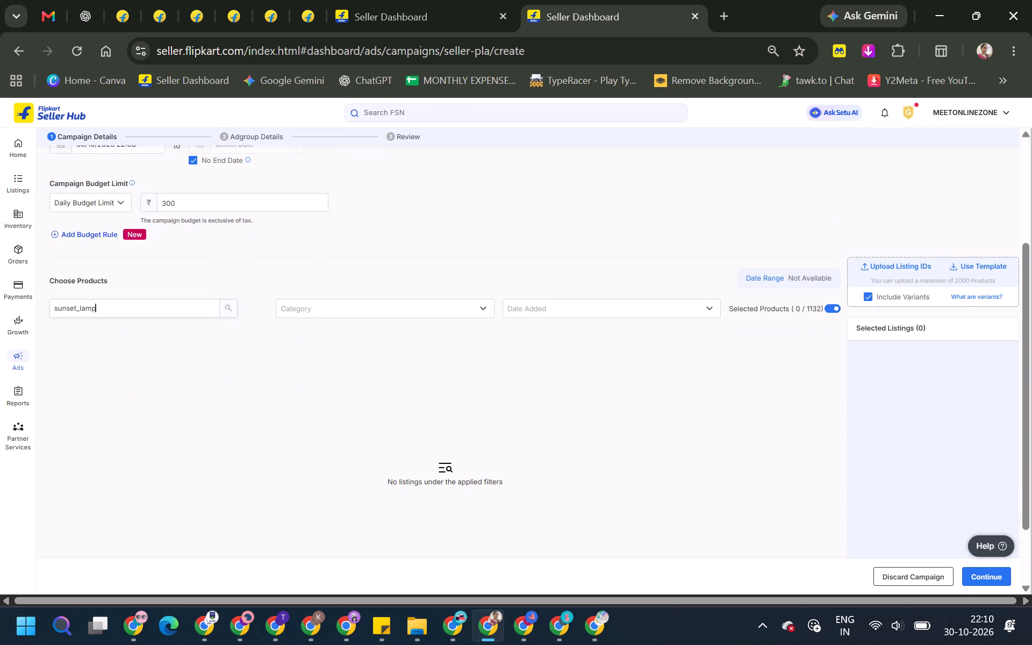
{"action": "key", "text": "Return"}
{"action": "key", "text": "Return"}
{"action": "key", "text": "Return"}
{"action": "key", "text": "ctrl+a"}
{"action": "key", "text": "ctrl+v"}
{"action": "key", "text": "BackSpace"}
{"action": "key", "text": "Return"}
{"action": "key", "text": "Return"}
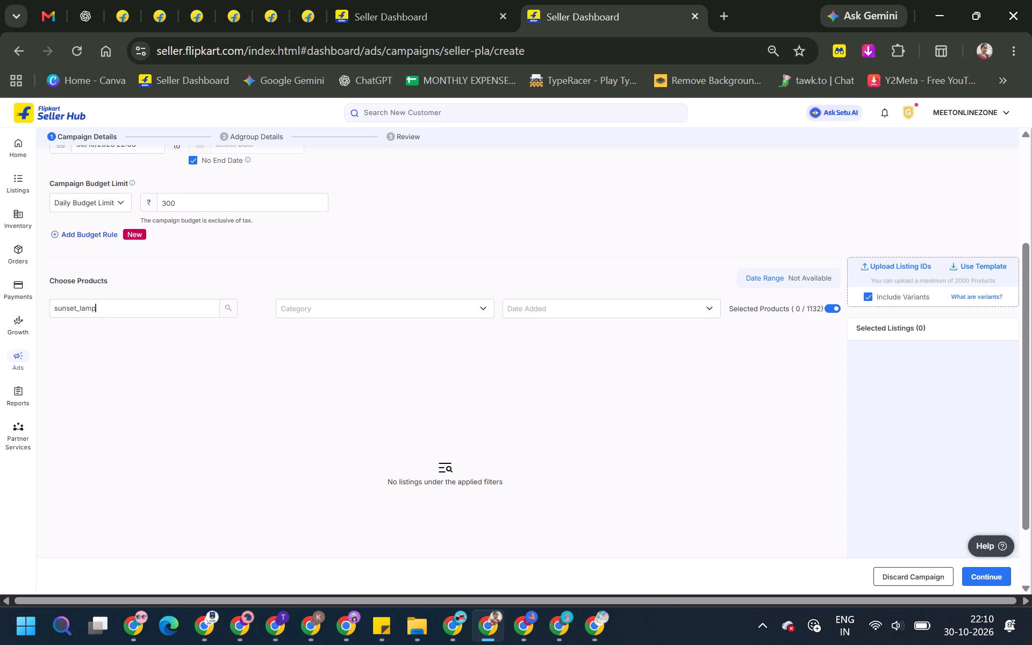
Close the unfinished PLA campaign page and the sunset_lamp1 listing editor.
{"action": "left_click", "coordinate": [697, 20]}
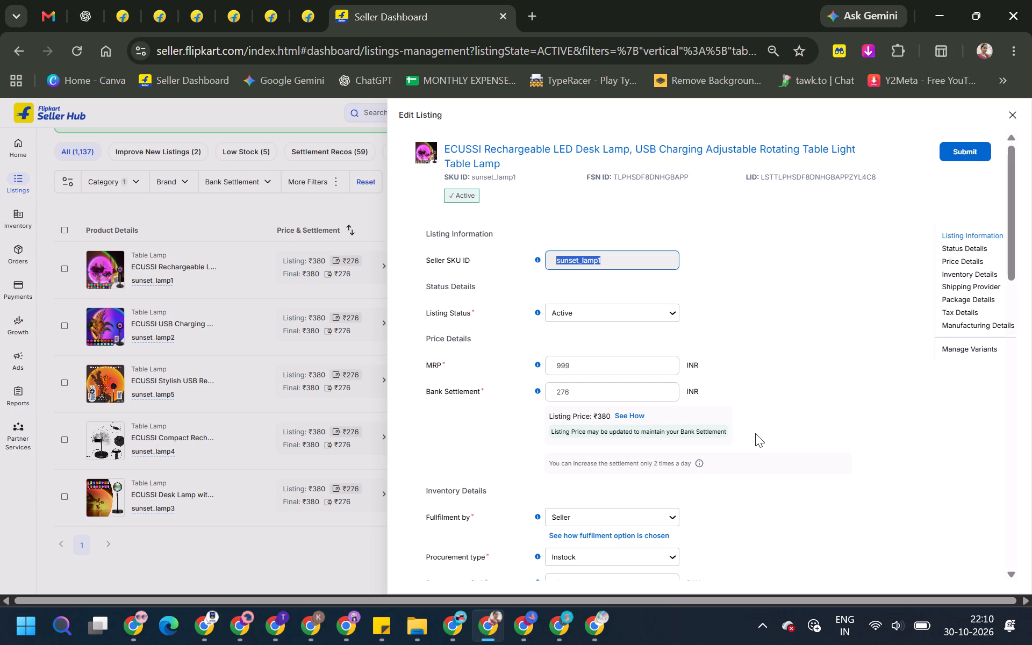
{"action": "left_click", "coordinate": [1009, 119]}
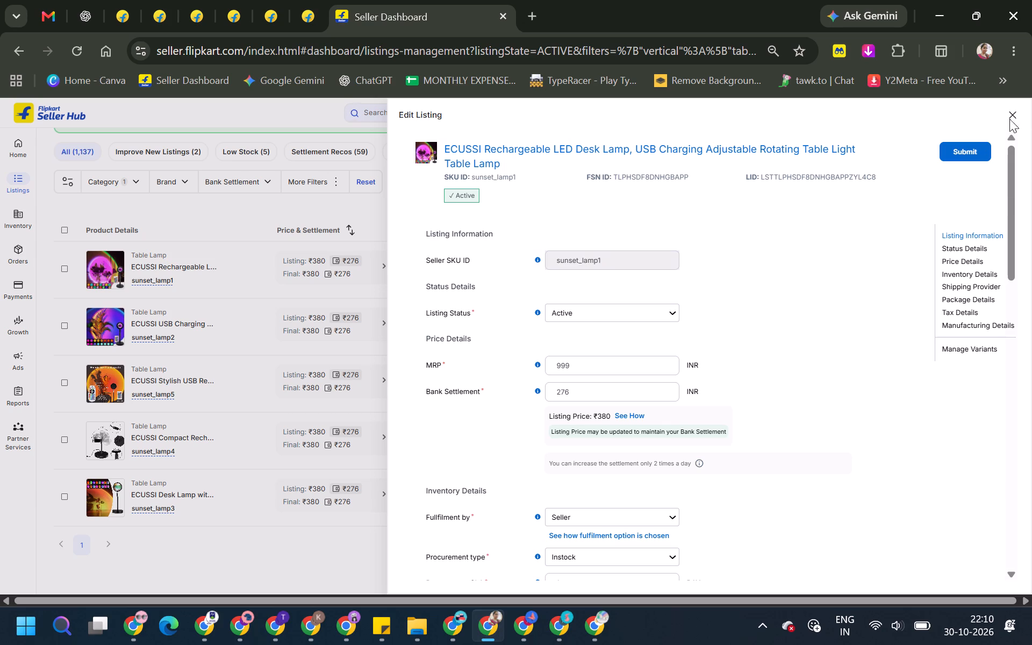
Reopen MEETONLINEZONE's listings and review those flagged as Low Stock.
{"action": "left_click", "coordinate": [11, 148]}
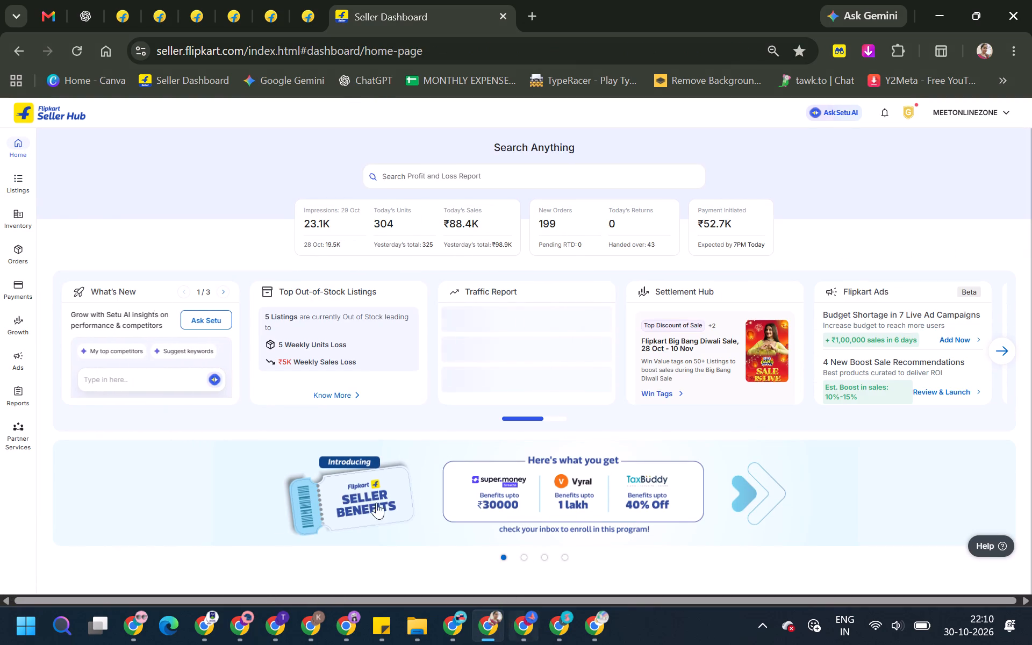
{"action": "left_click", "coordinate": [38, 187]}
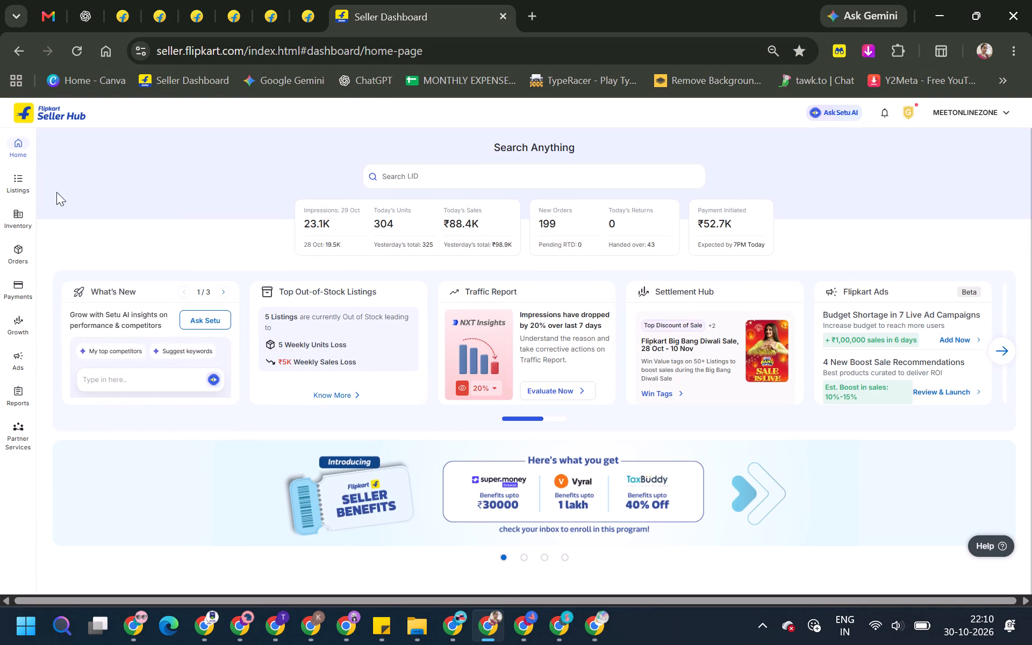
{"action": "left_click", "coordinate": [13, 190]}
{"action": "left_click", "coordinate": [461, 628]}
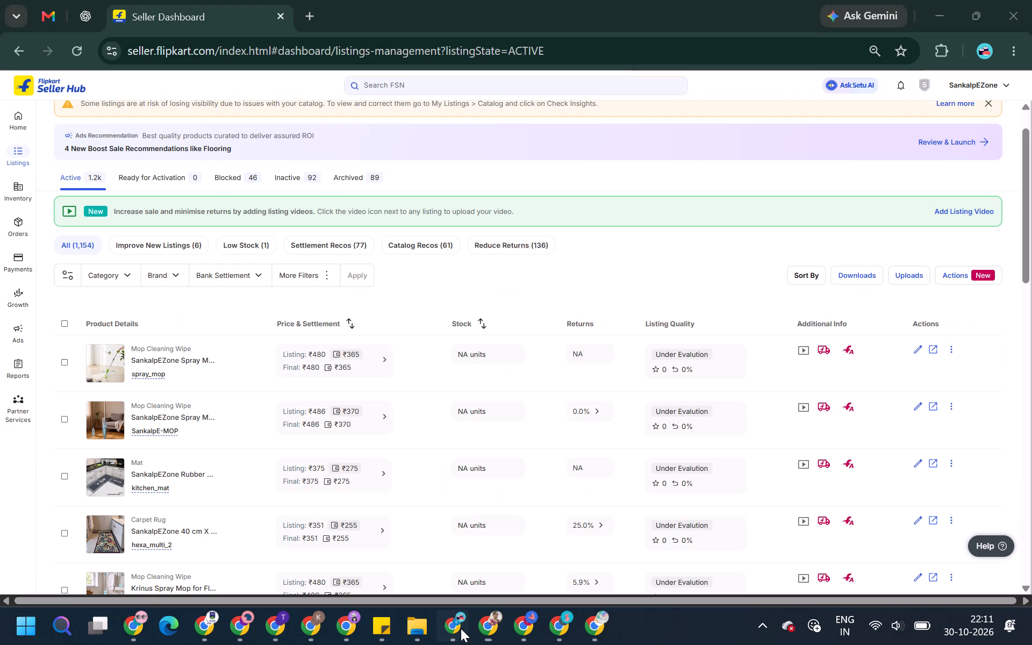
{"action": "left_click", "coordinate": [461, 628]}
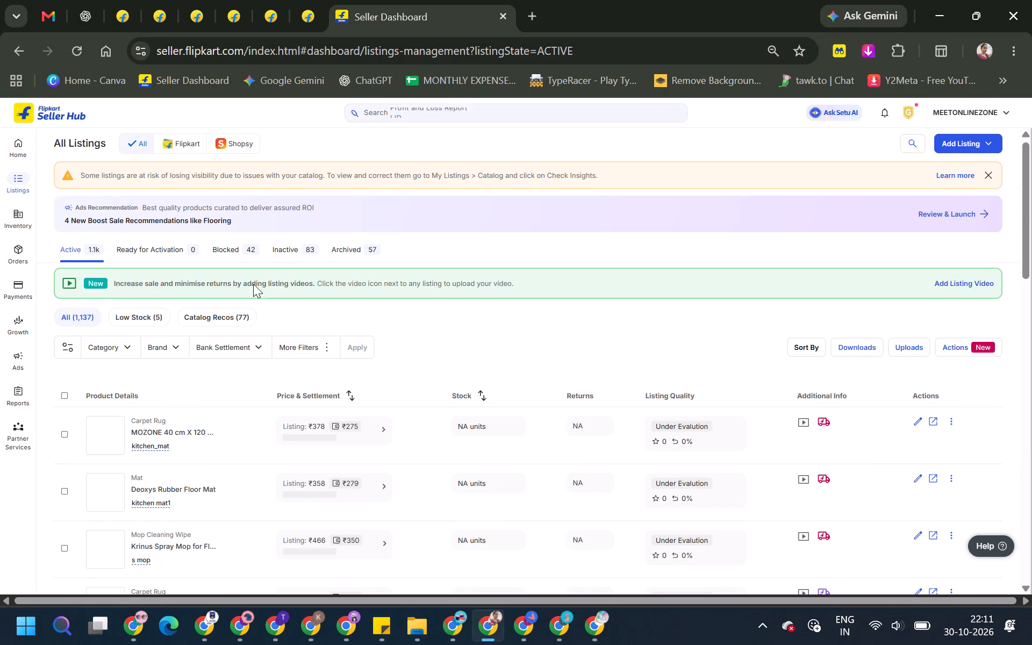
{"action": "left_click", "coordinate": [248, 321]}
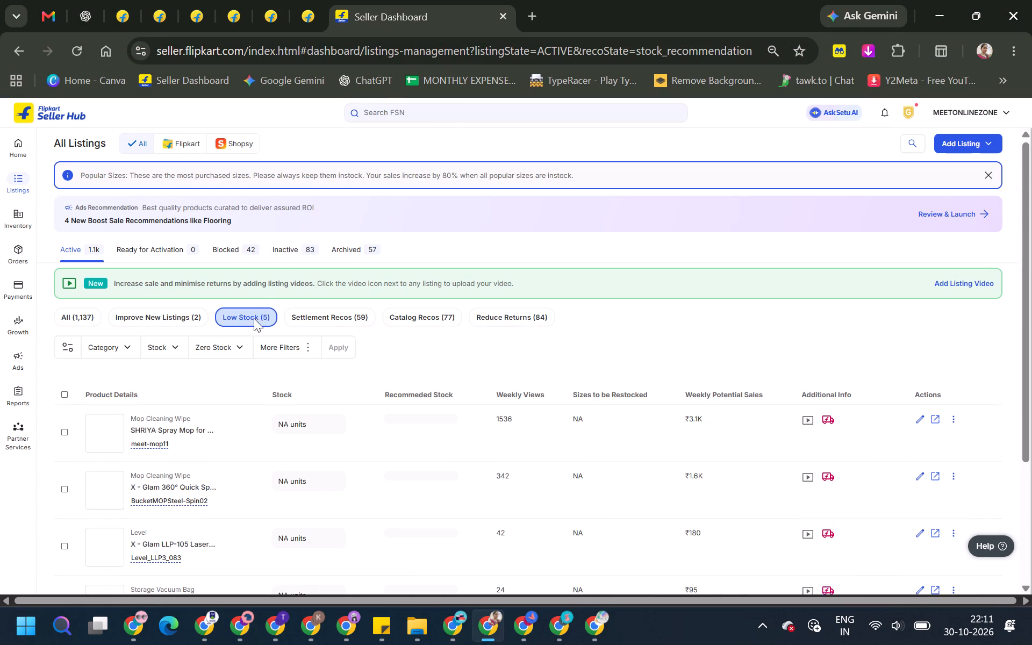
{"action": "scroll", "coordinate": [259, 332], "scroll_direction": "down", "scroll_amount": 4}
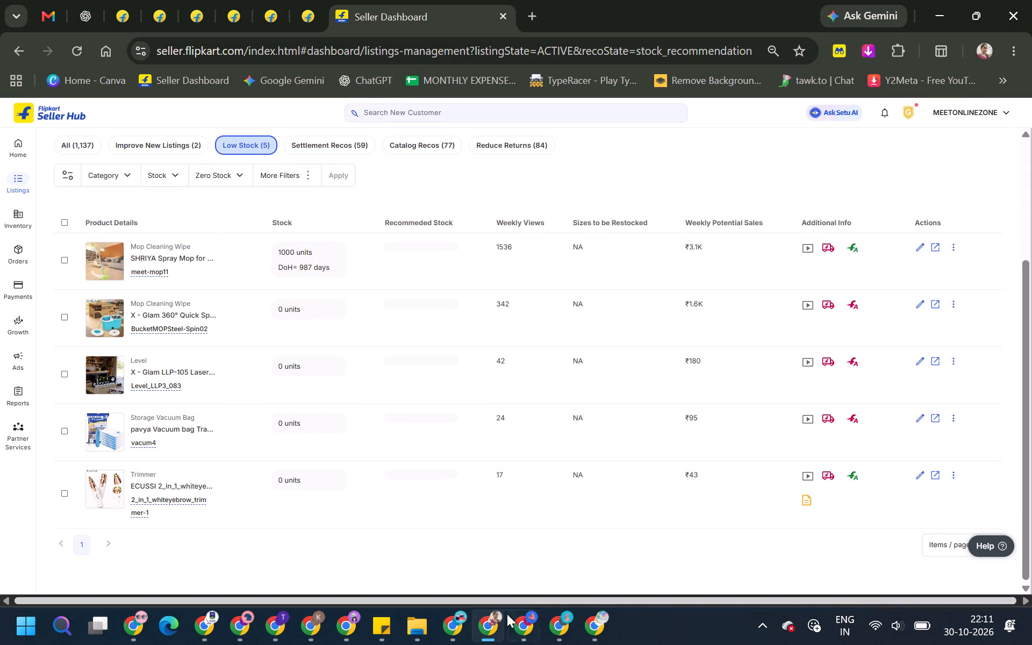
Switch to the PragatiEZone account and examine its Low Stock listings.
{"action": "left_click", "coordinate": [525, 634]}
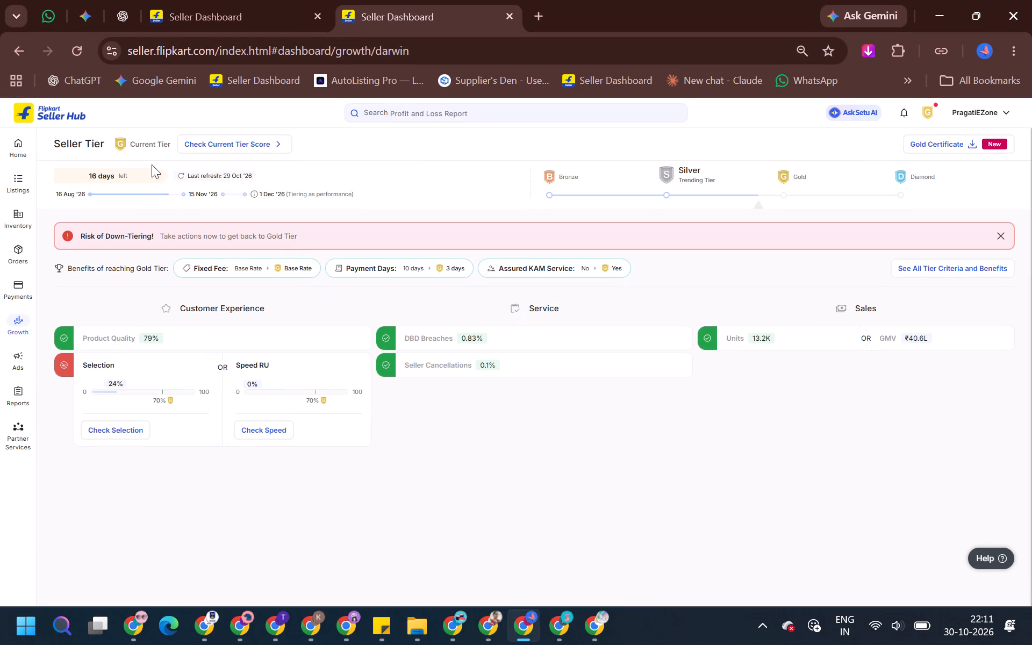
{"action": "left_click", "coordinate": [171, 7]}
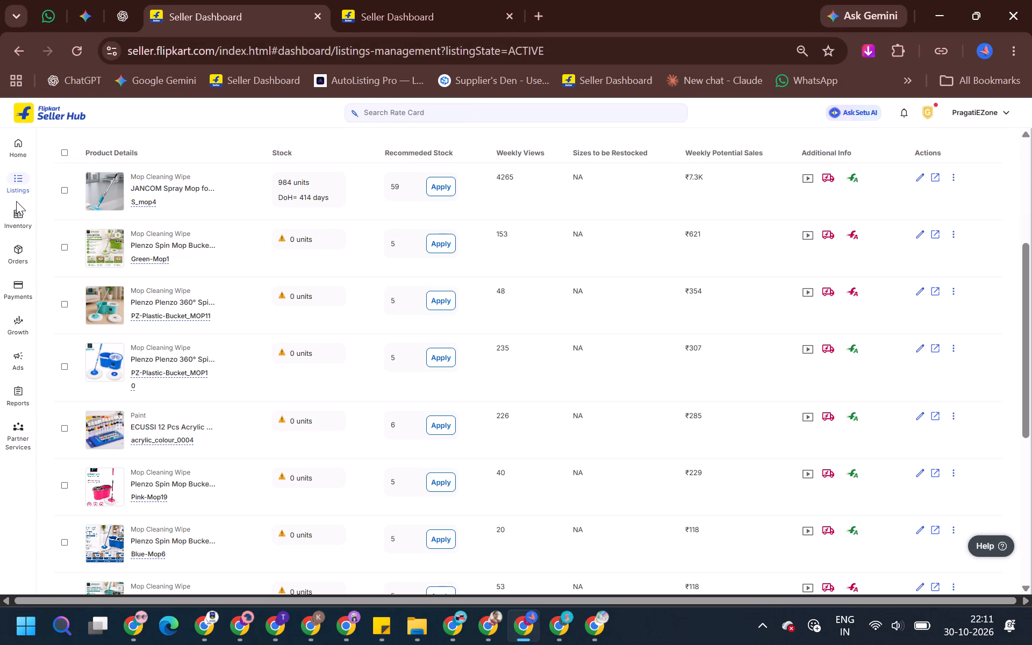
{"action": "left_click", "coordinate": [16, 201]}
{"action": "left_click", "coordinate": [25, 177]}
{"action": "scroll", "coordinate": [513, 296], "scroll_direction": "up", "scroll_amount": 9}
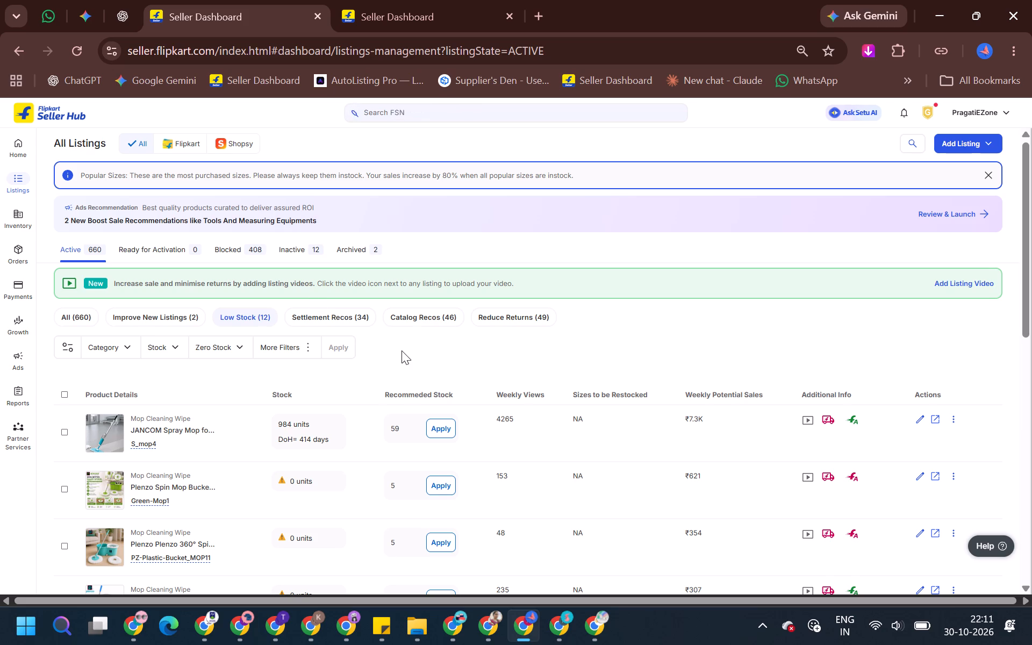
{"action": "scroll", "coordinate": [413, 316], "scroll_direction": "down", "scroll_amount": 4}
{"action": "scroll", "coordinate": [247, 358], "scroll_direction": "up", "scroll_amount": 5}
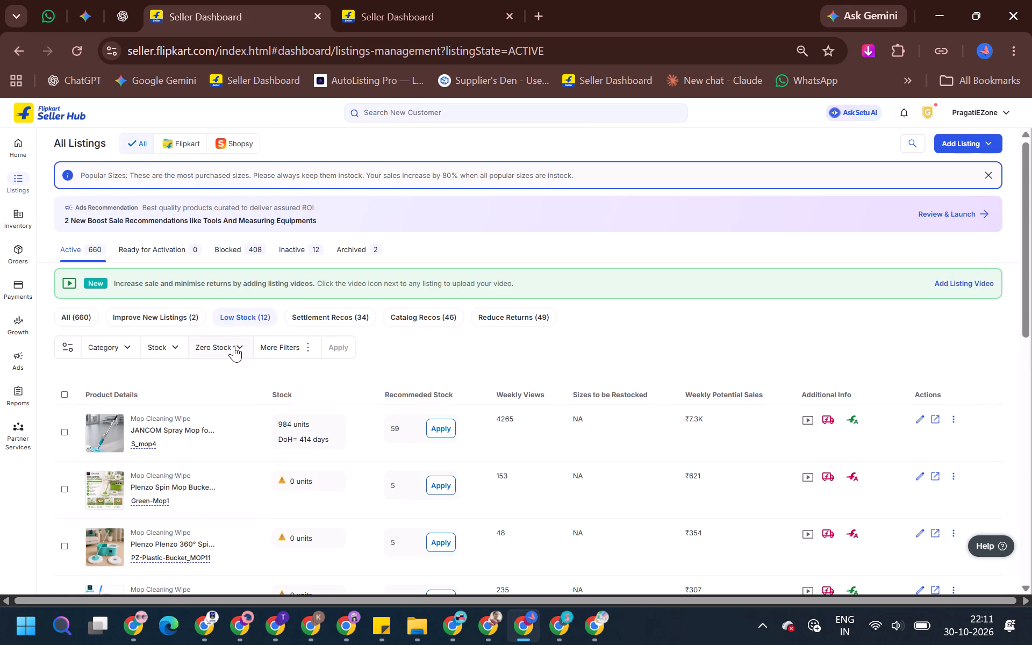
{"action": "scroll", "coordinate": [537, 282], "scroll_direction": "down", "scroll_amount": 3}
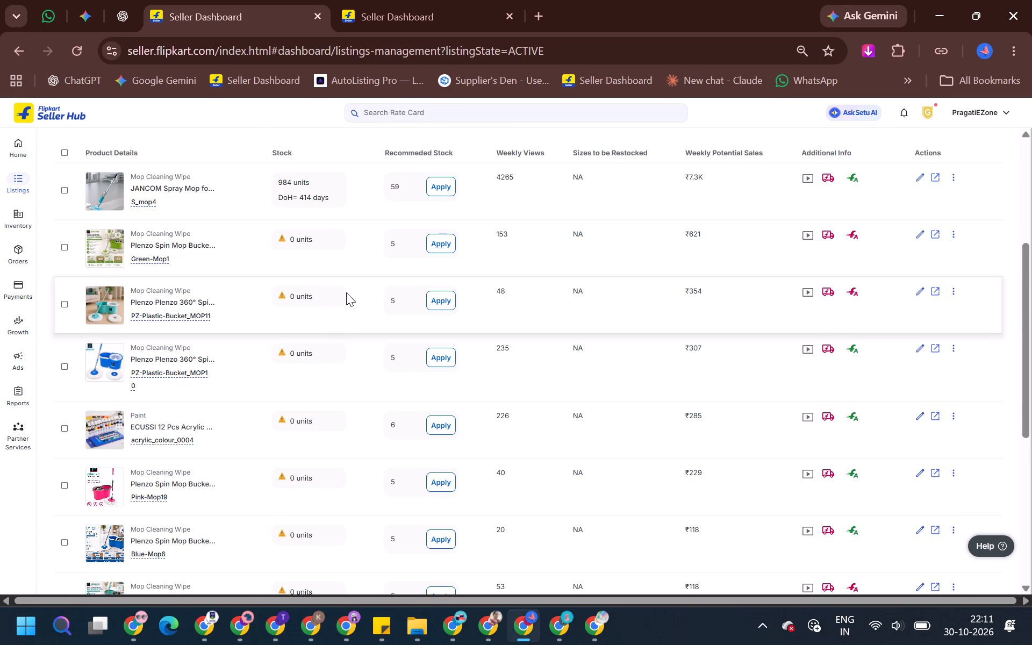
{"action": "scroll", "coordinate": [346, 292], "scroll_direction": "down", "scroll_amount": 3}
{"action": "scroll", "coordinate": [347, 292], "scroll_direction": "up", "scroll_amount": 1}
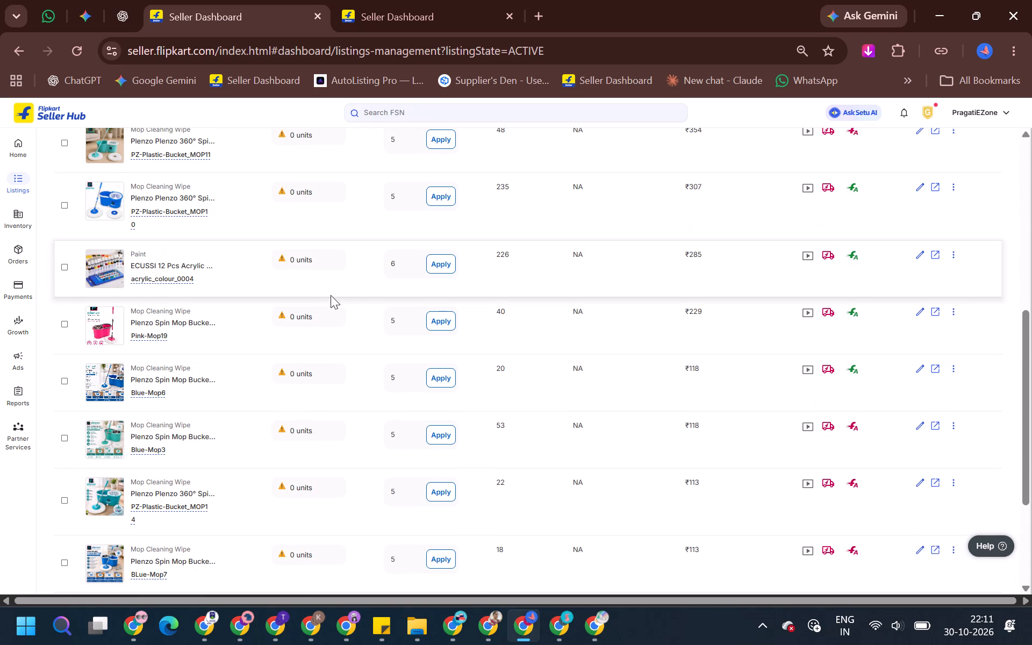
Edit the acrylic_colour_0004 listing with a bank settlement of 99 INR and stock of 1000, and try to submit it.
{"action": "left_click", "coordinate": [920, 259]}
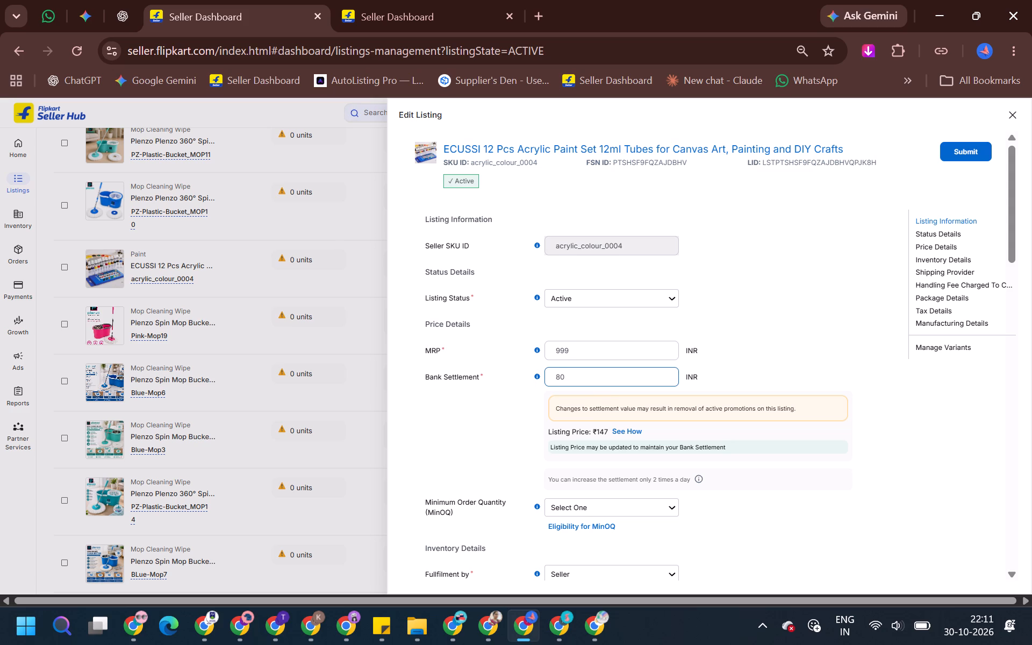
{"action": "scroll", "coordinate": [612, 374], "scroll_direction": "down", "scroll_amount": 1}
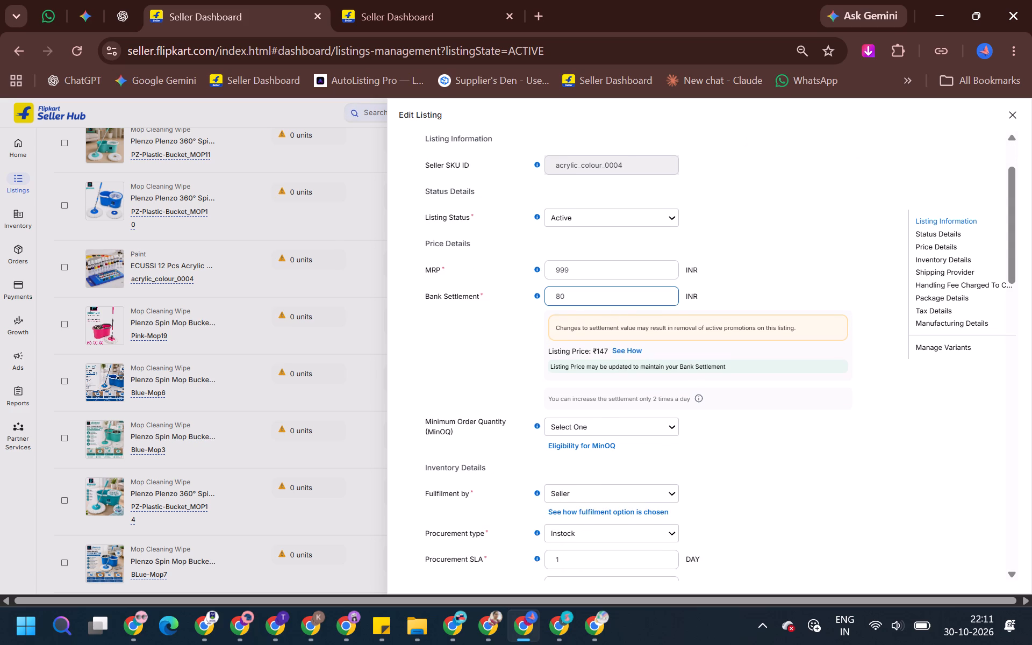
{"action": "triple_click", "coordinate": [616, 298]}
{"action": "type", "text": "99"}
{"action": "scroll", "coordinate": [516, 364], "scroll_direction": "down", "scroll_amount": 1}
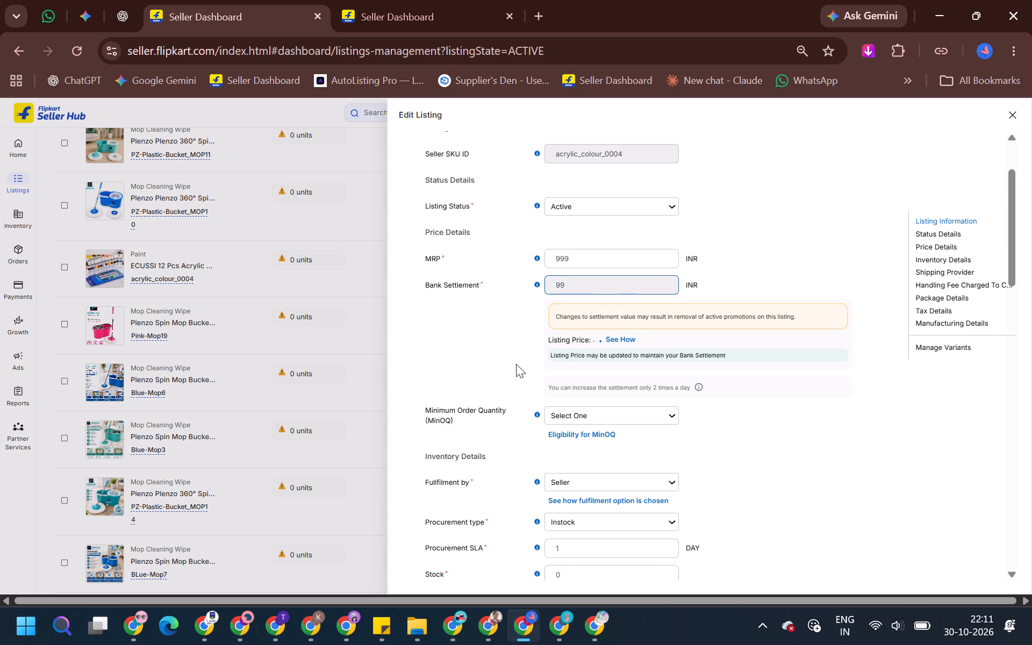
{"action": "scroll", "coordinate": [516, 364], "scroll_direction": "down", "scroll_amount": 1}
{"action": "triple_click", "coordinate": [598, 424]}
{"action": "type", "text": "1000"}
{"action": "key", "text": "Return"}
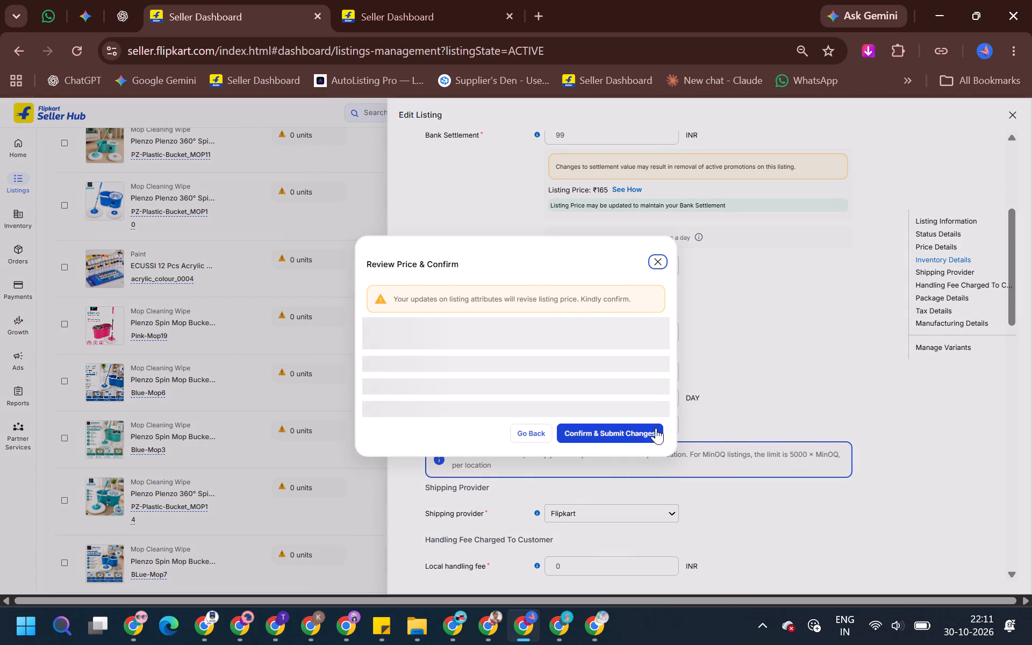
{"action": "left_click", "coordinate": [654, 430]}
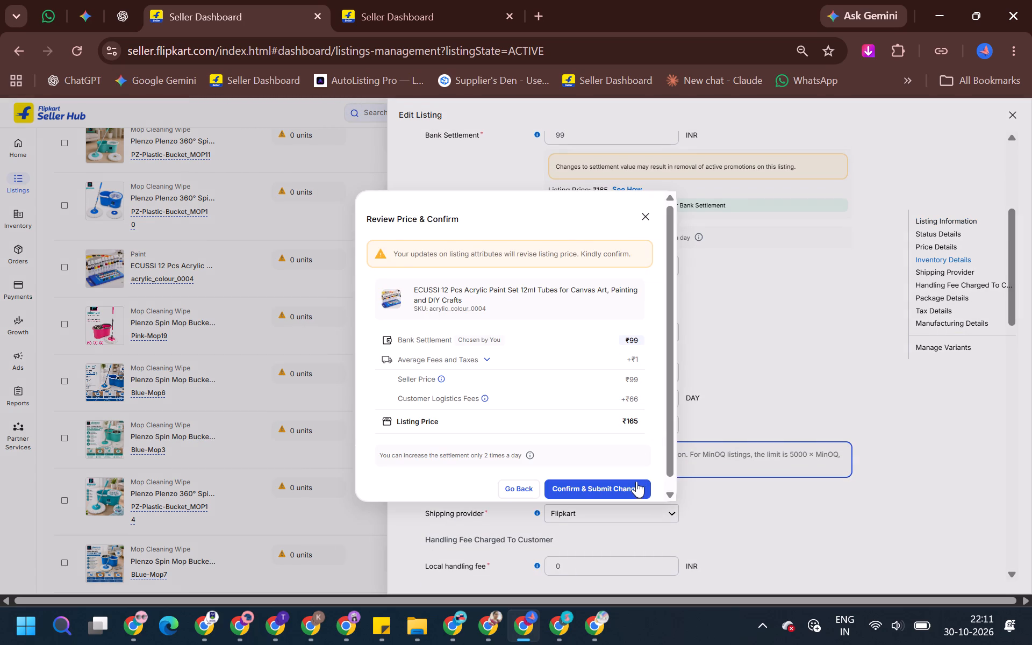
{"action": "left_click", "coordinate": [636, 482]}
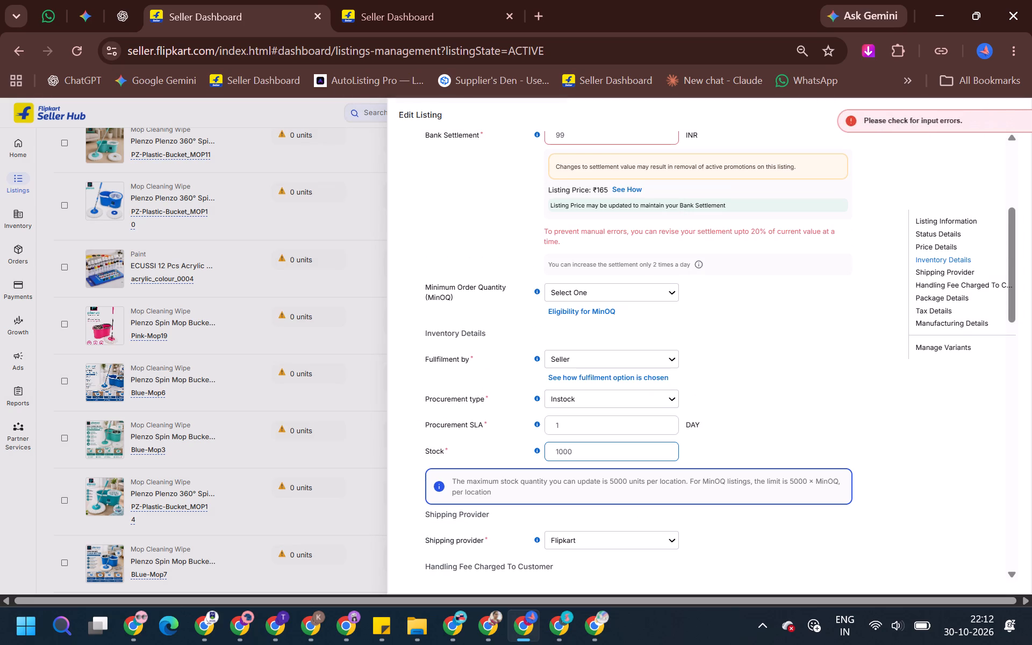
Set the bank settlement of acrylic_colour_0004 to 89 INR and submit the listing changes.
{"action": "scroll", "coordinate": [747, 315], "scroll_direction": "up", "scroll_amount": 2}
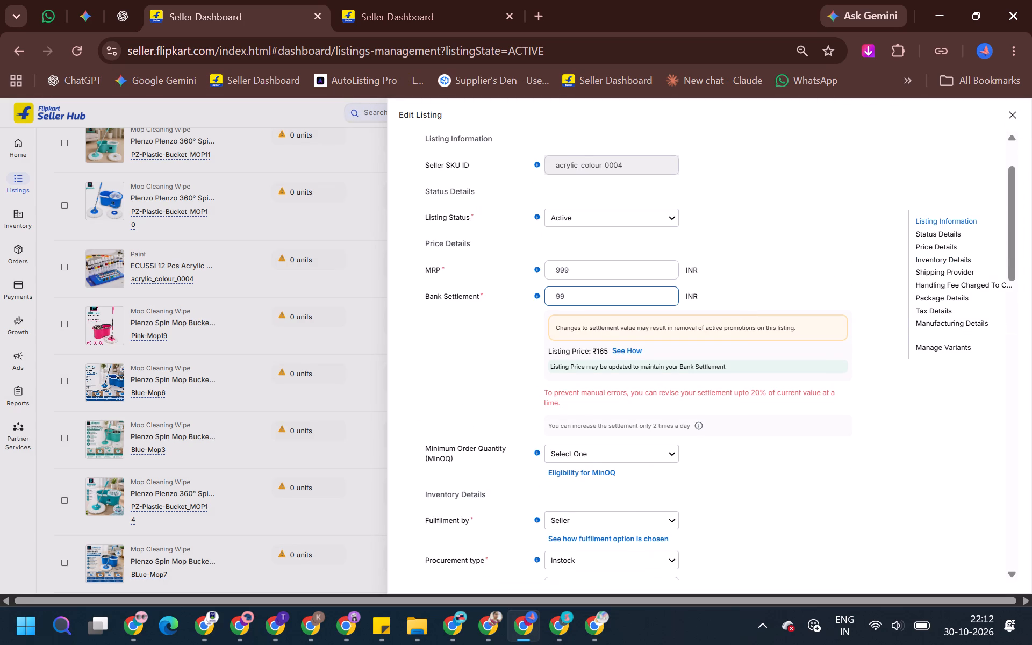
{"action": "triple_click", "coordinate": [575, 299]}
{"action": "type", "text": "89"}
{"action": "key", "text": "Return"}
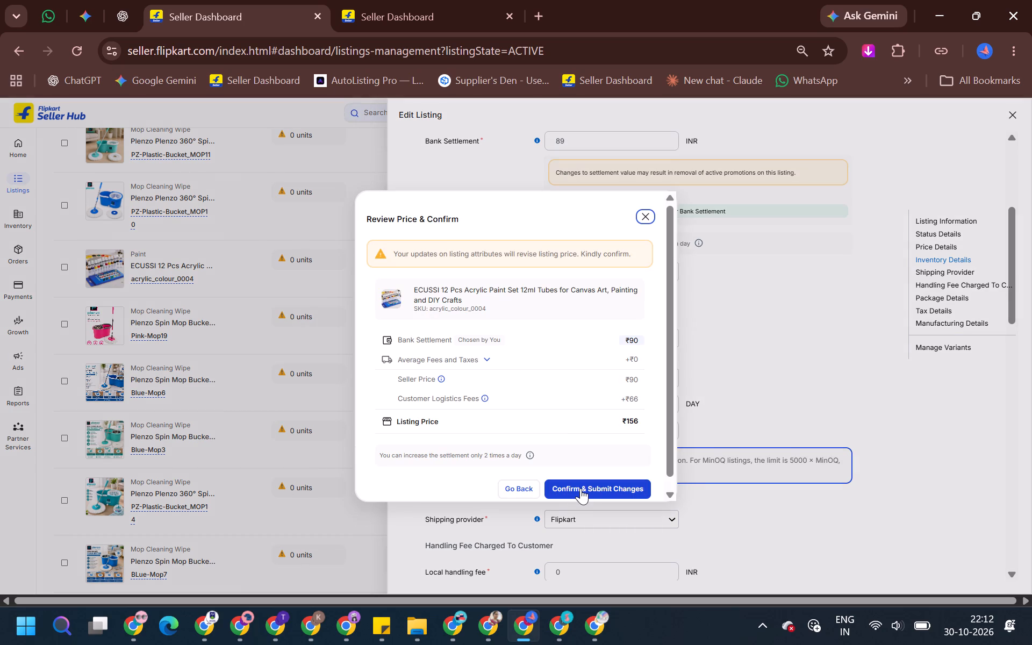
{"action": "left_click", "coordinate": [580, 488]}
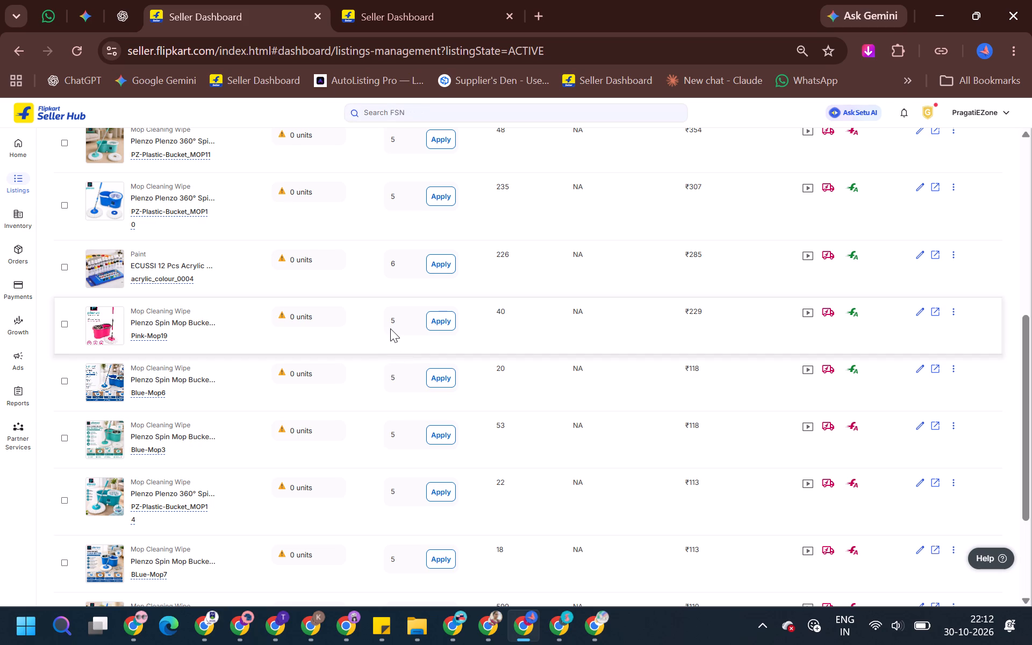
Leave the Low Stock view and return to PragatiEZone's full list of active listings.
{"action": "scroll", "coordinate": [378, 365], "scroll_direction": "down", "scroll_amount": 4}
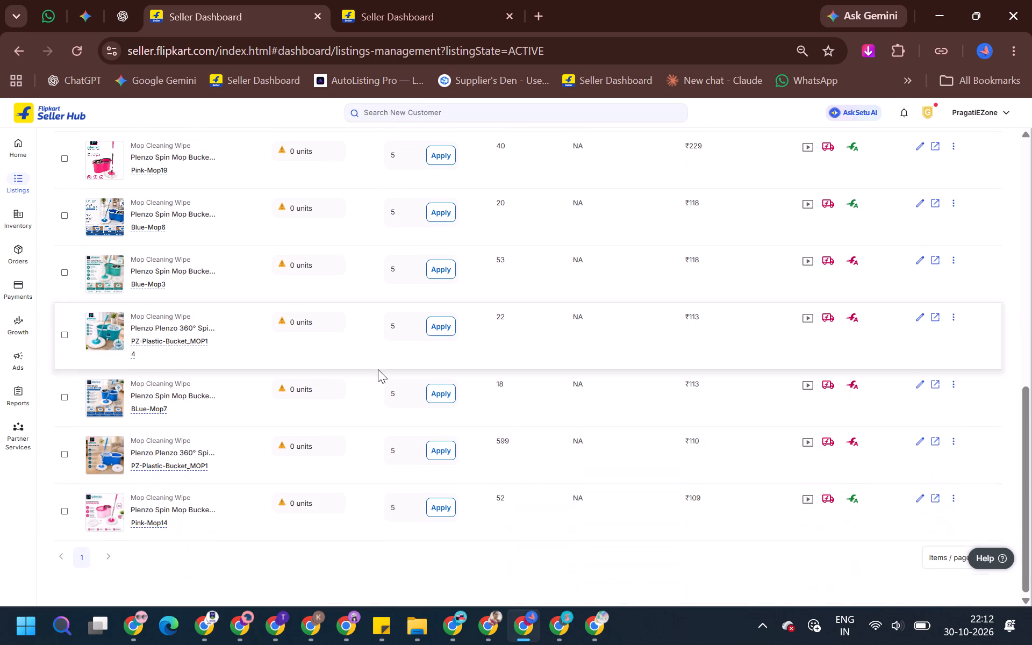
{"action": "scroll", "coordinate": [377, 383], "scroll_direction": "up", "scroll_amount": 5}
{"action": "scroll", "coordinate": [271, 334], "scroll_direction": "up", "scroll_amount": 1}
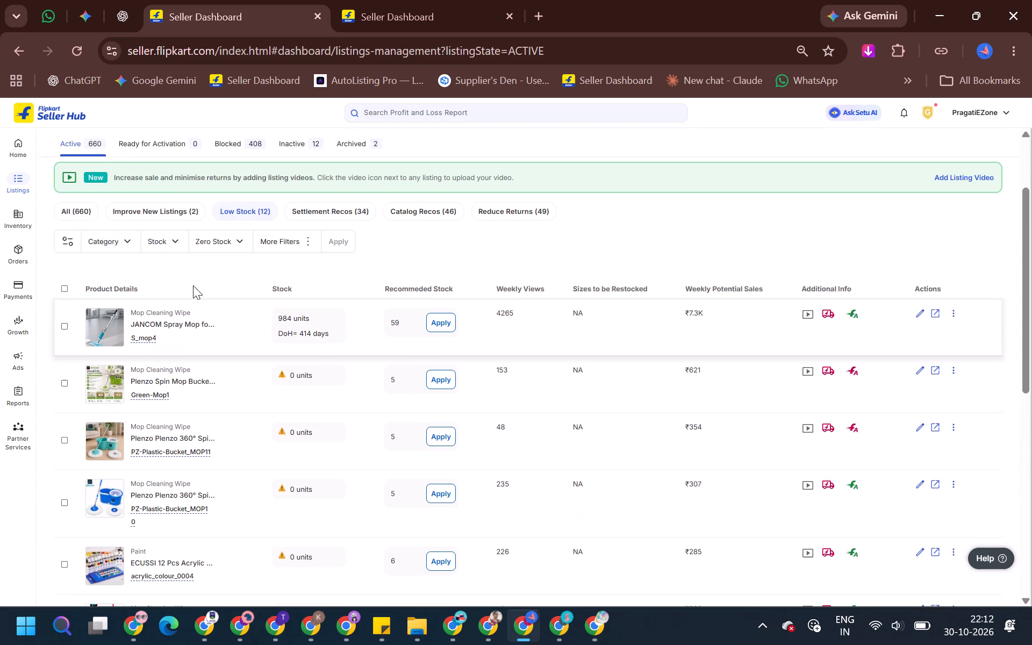
{"action": "left_click", "coordinate": [77, 199]}
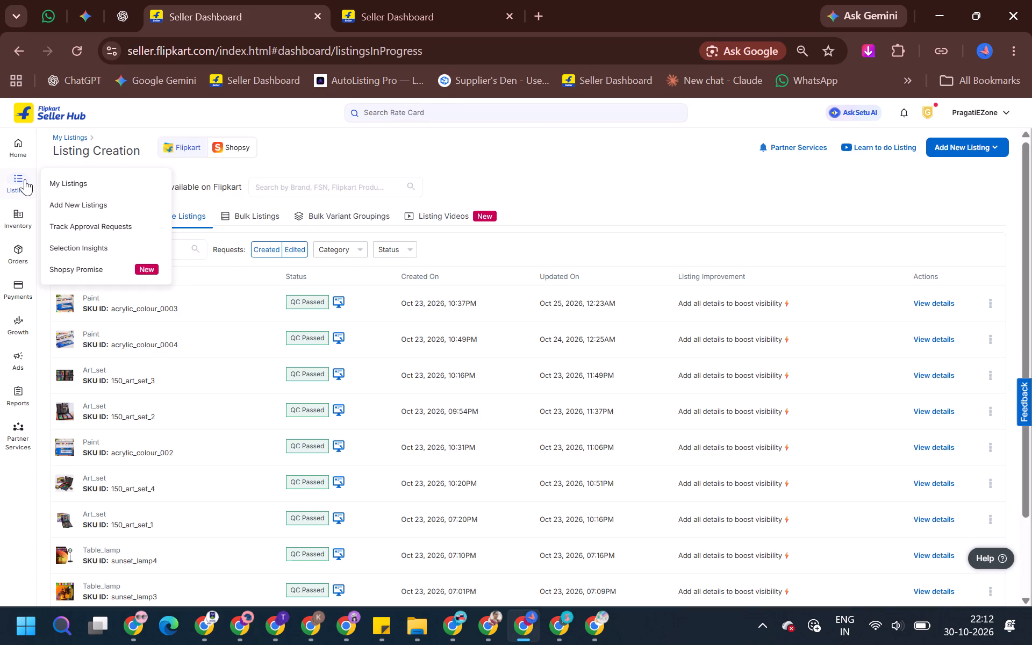
{"action": "left_click", "coordinate": [21, 182]}
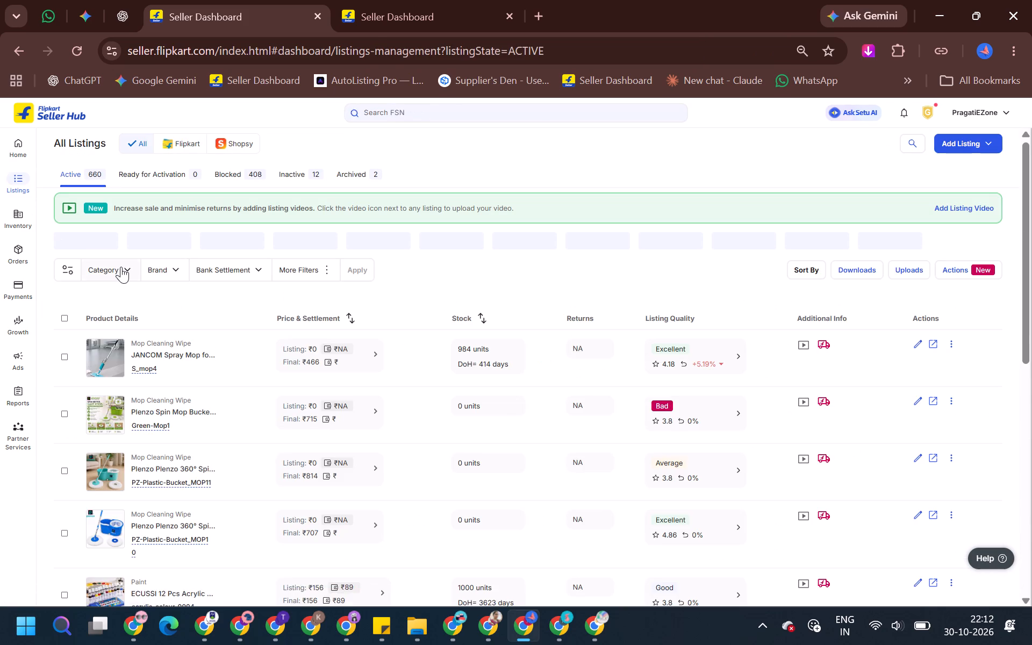
Search the category filter for table and select the Table Lamp category.
{"action": "scroll", "coordinate": [236, 269], "scroll_direction": "down", "scroll_amount": 2}
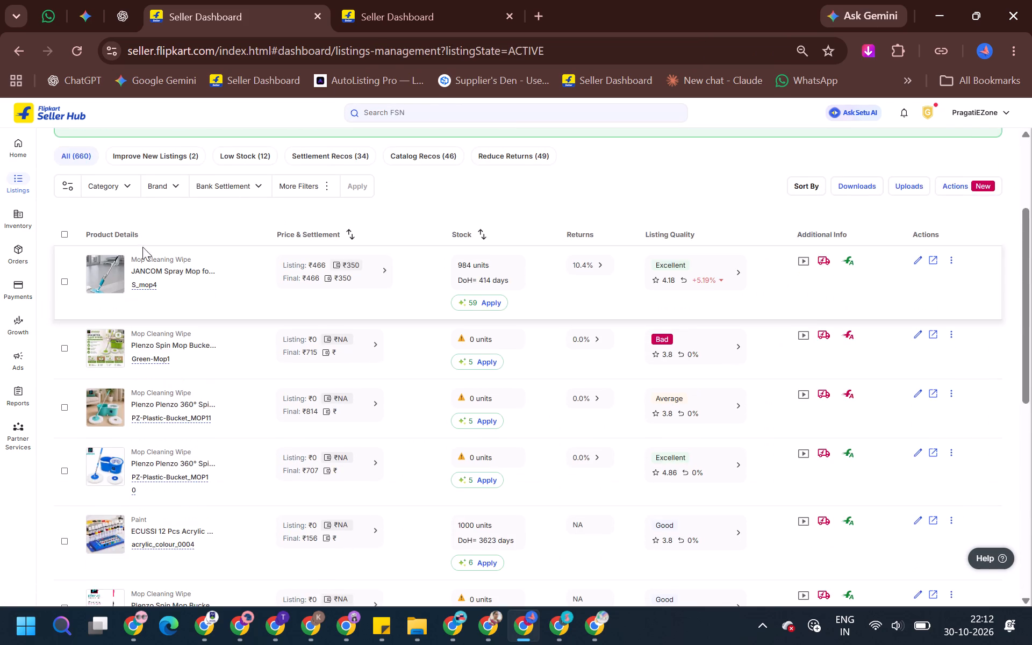
{"action": "scroll", "coordinate": [143, 239], "scroll_direction": "up", "scroll_amount": 1}
{"action": "left_click", "coordinate": [126, 267]}
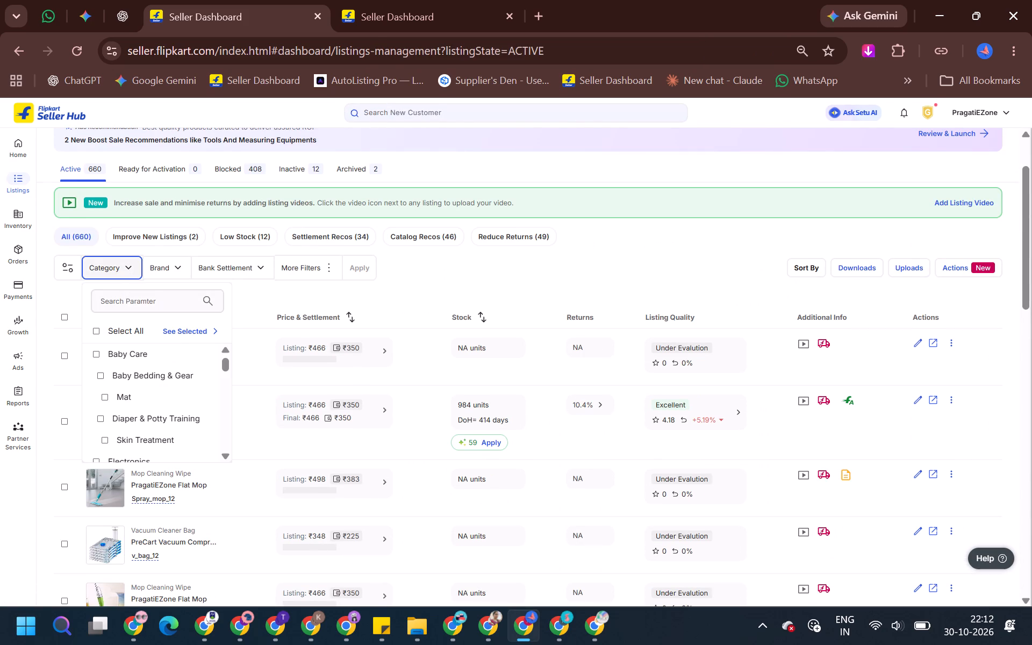
{"action": "left_click", "coordinate": [138, 302]}
{"action": "key", "text": "l"}
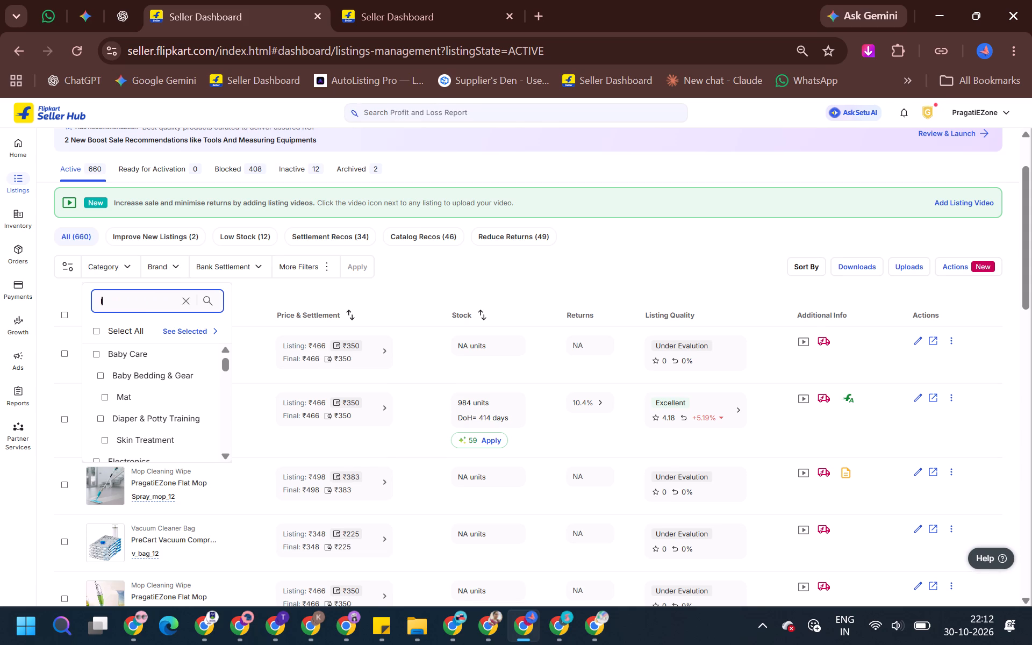
{"action": "key", "text": "BackSpace"}
{"action": "key", "text": "g"}
{"action": "key", "text": "BackSpace"}
{"action": "key", "text": "BackSpace"}
{"action": "type", "text": "tsb"}
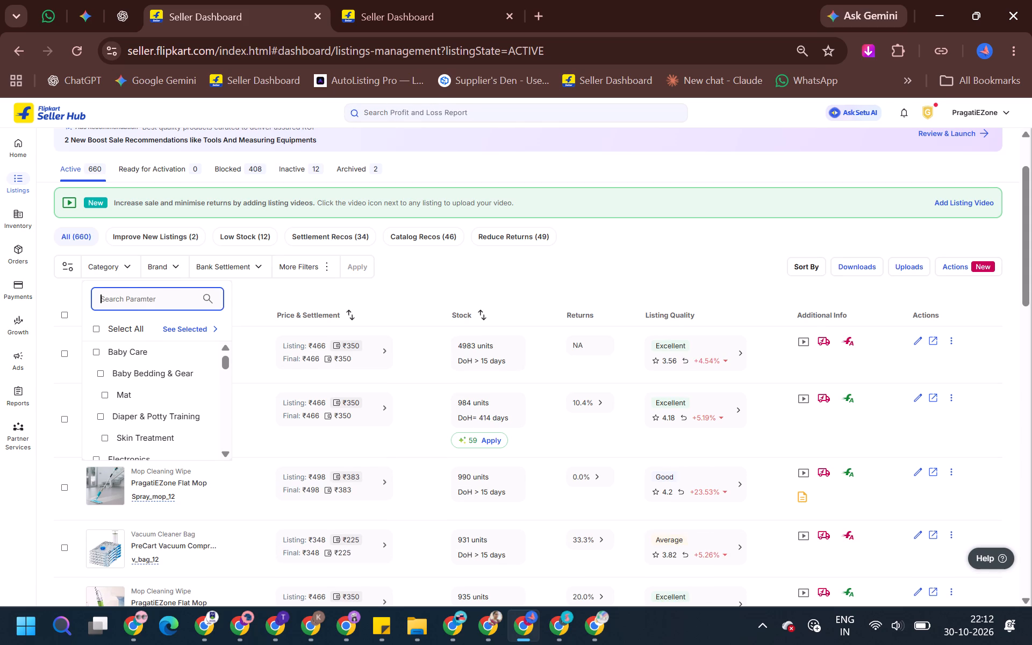
{"action": "key", "text": "BackSpace"}
{"action": "key", "text": "BackSpace"}
{"action": "type", "text": "able"}
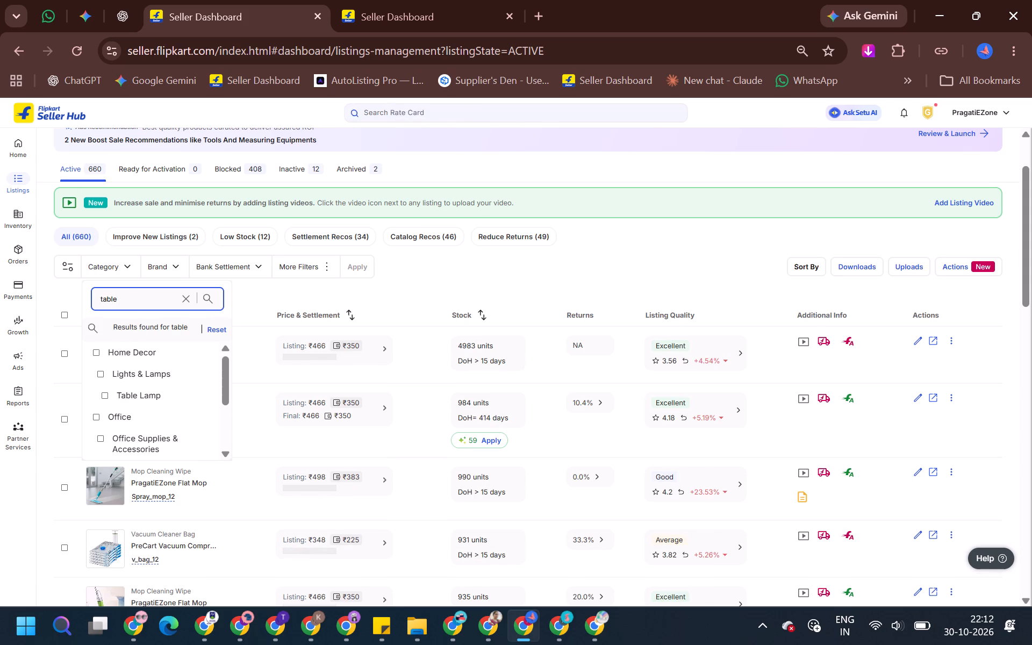
{"action": "left_click", "coordinate": [143, 405]}
{"action": "left_click", "coordinate": [140, 396]}
Search the category filter for art and add the Art Set category to the selection.
{"action": "triple_click", "coordinate": [148, 306]}
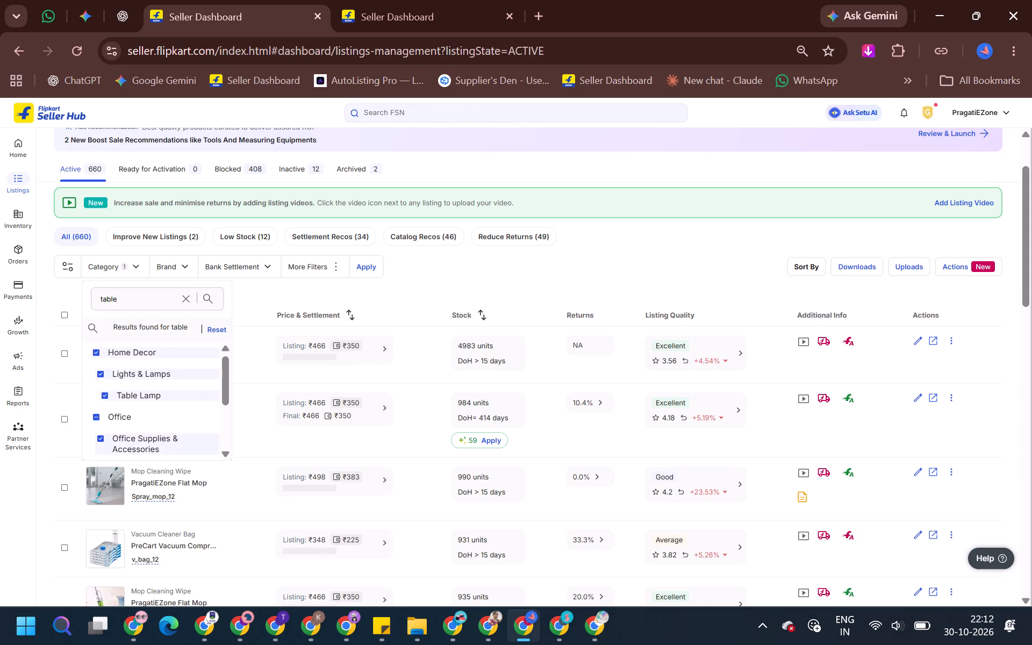
{"action": "triple_click", "coordinate": [143, 296]}
{"action": "type", "text": "art"}
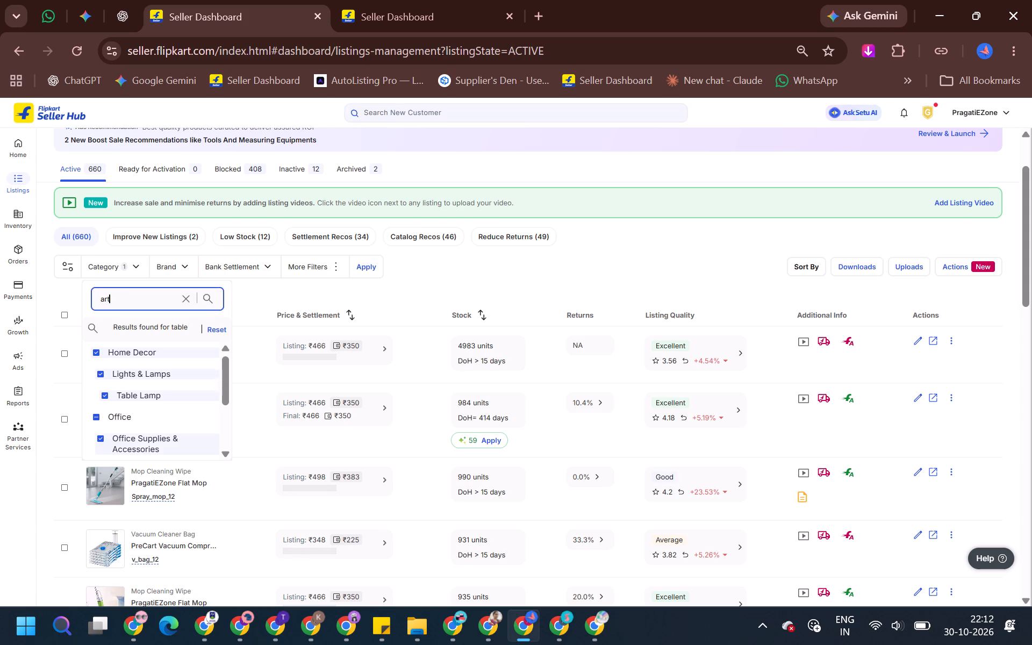
{"action": "left_click", "coordinate": [132, 395]}
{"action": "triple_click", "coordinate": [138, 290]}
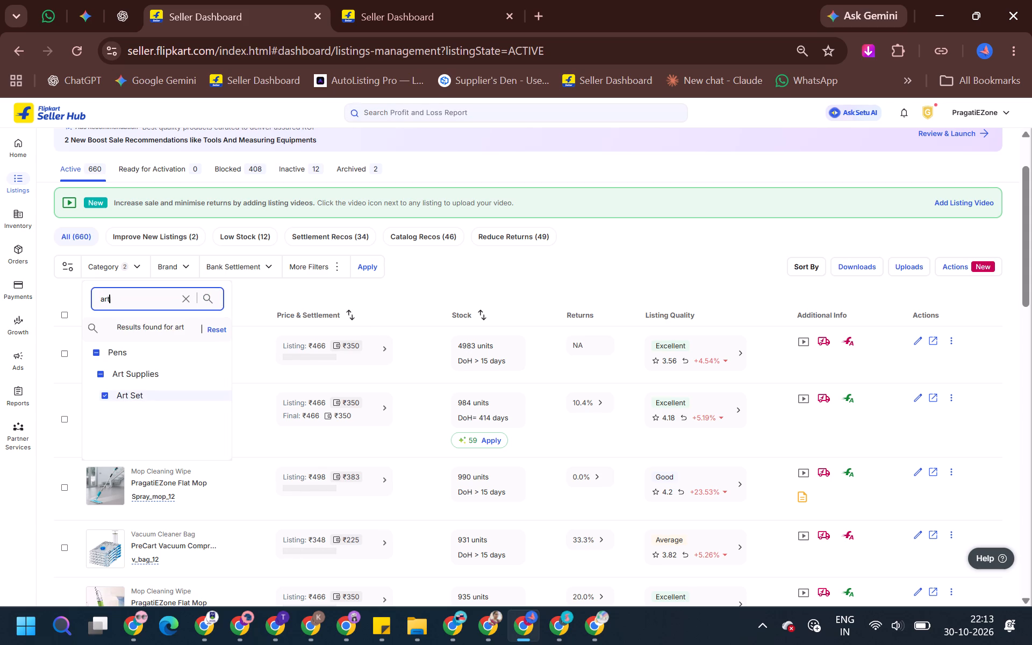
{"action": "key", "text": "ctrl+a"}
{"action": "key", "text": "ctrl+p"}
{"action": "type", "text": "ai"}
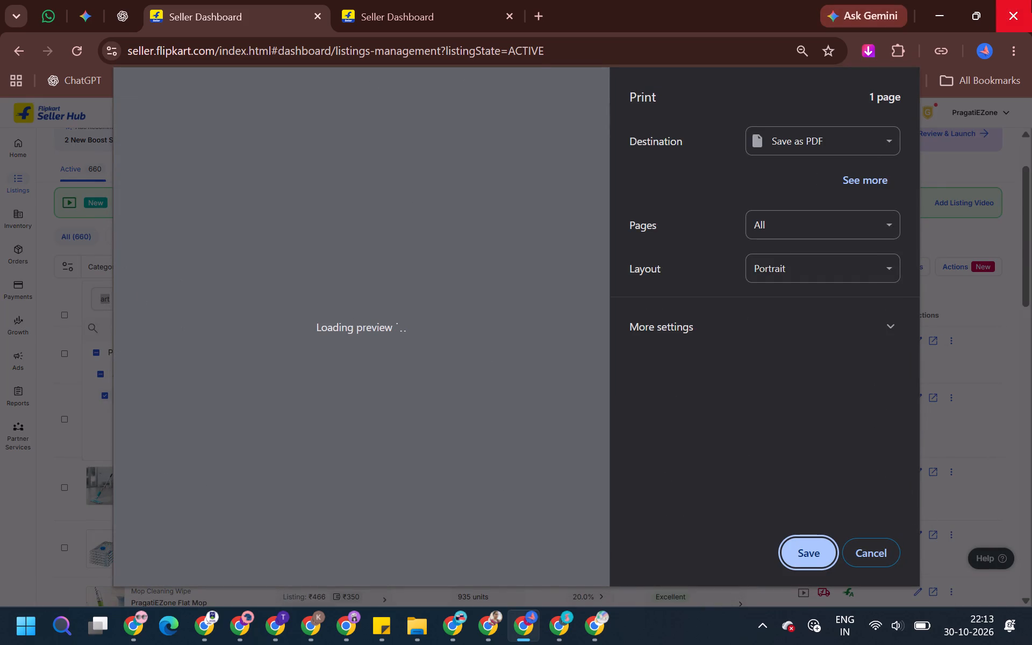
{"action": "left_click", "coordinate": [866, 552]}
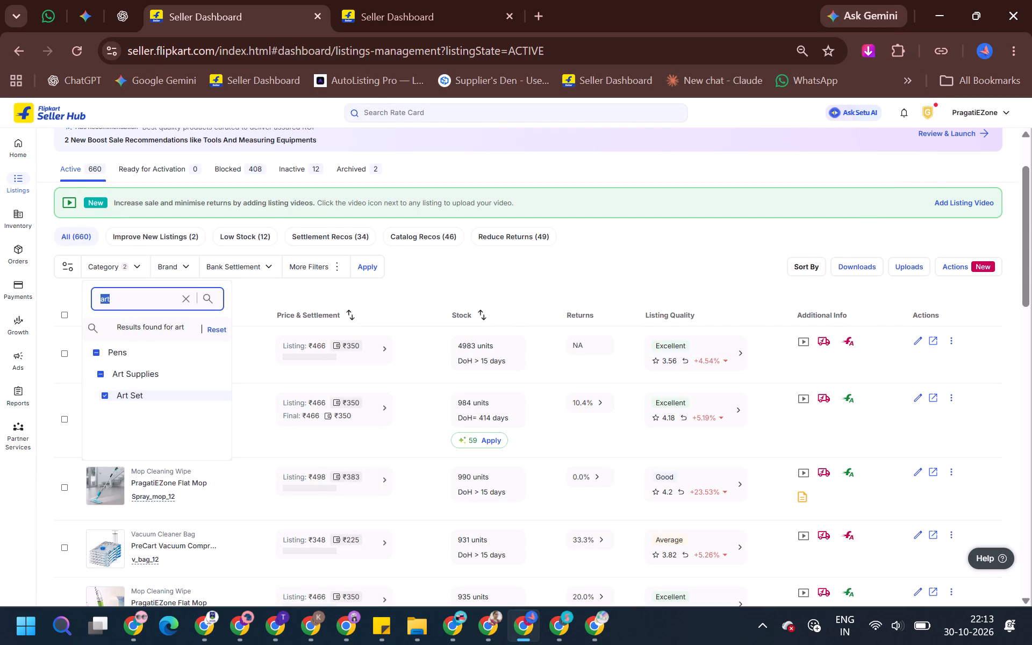
Search the categories for paint, add Paint to the selection, and apply the category filter.
{"action": "type", "text": "paint"}
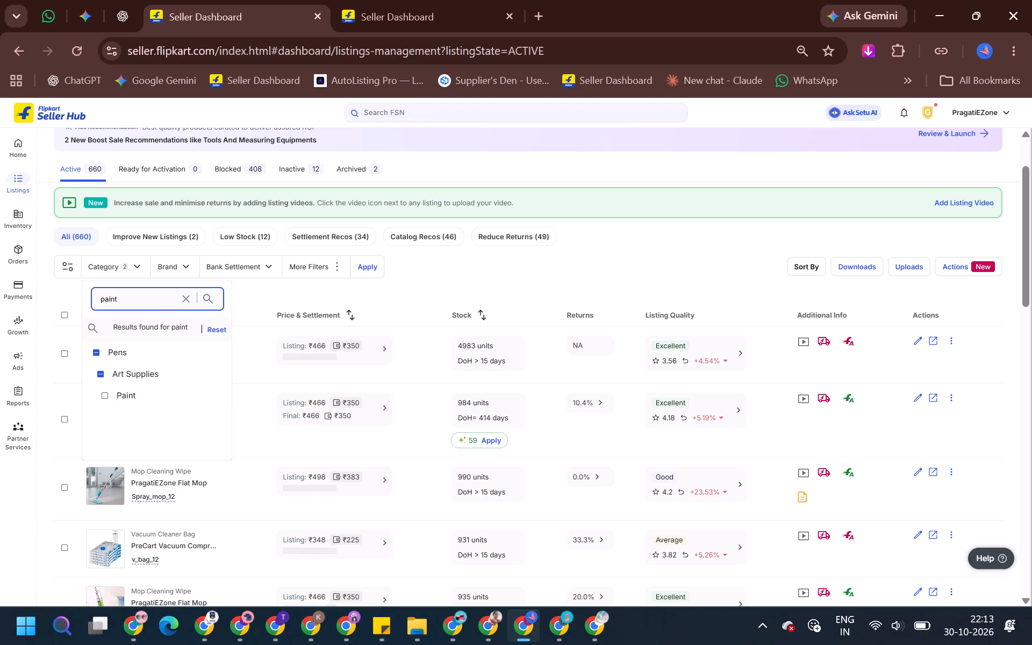
{"action": "left_click", "coordinate": [120, 400]}
{"action": "left_click", "coordinate": [367, 264]}
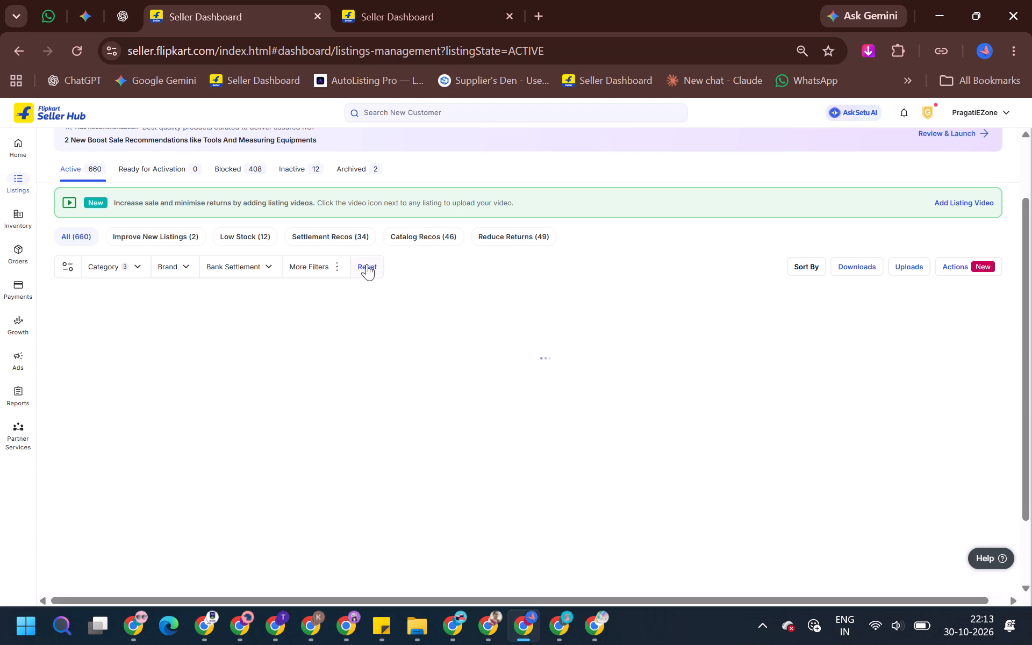
Enter a stock update of 50000 units for the 150_art_set_3 listing and apply it.
{"action": "scroll", "coordinate": [419, 246], "scroll_direction": "down", "scroll_amount": 3}
{"action": "scroll", "coordinate": [445, 324], "scroll_direction": "down", "scroll_amount": 5}
{"action": "scroll", "coordinate": [448, 321], "scroll_direction": "up", "scroll_amount": 8}
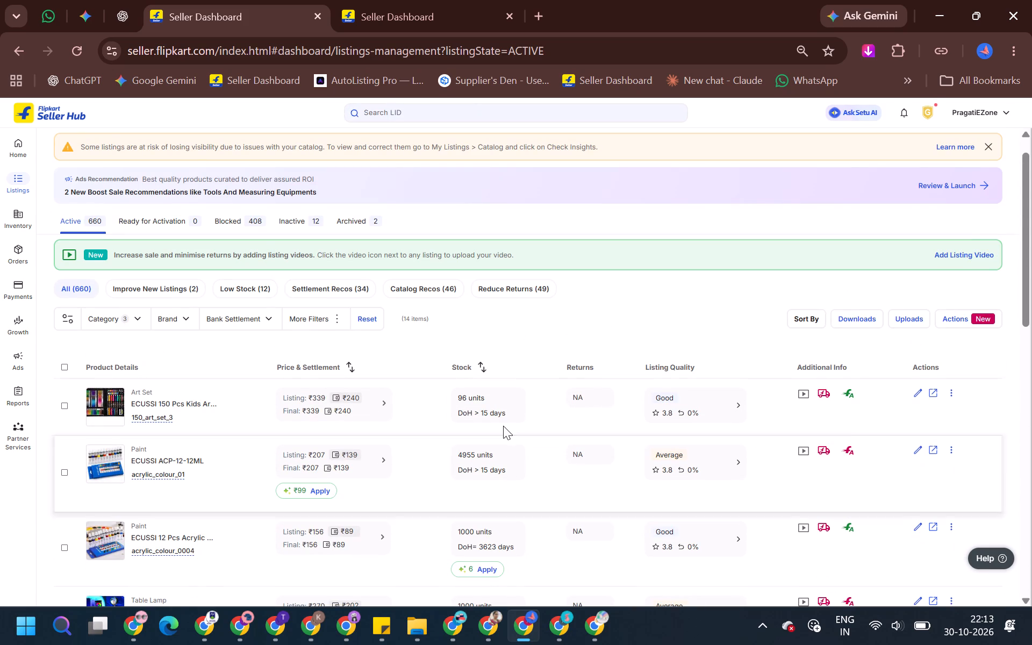
{"action": "left_click", "coordinate": [520, 403]}
{"action": "triple_click", "coordinate": [589, 377]}
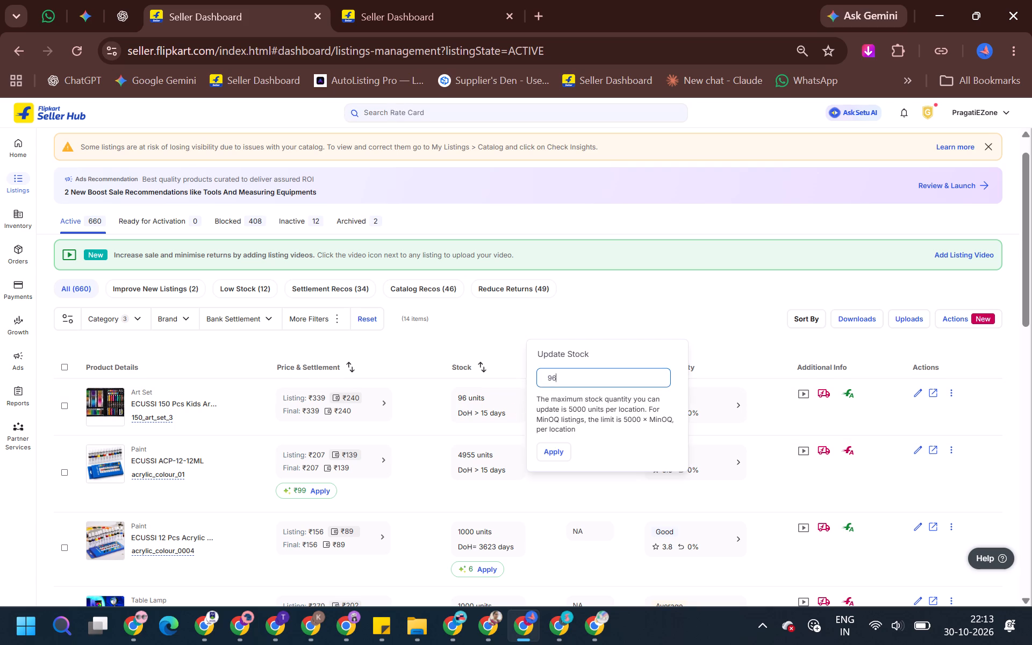
{"action": "type", "text": "50000"}
{"action": "left_click", "coordinate": [563, 452]}
Set the stock of the 150_art_set_4 listing to 1000 units.
{"action": "scroll", "coordinate": [670, 266], "scroll_direction": "down", "scroll_amount": 4}
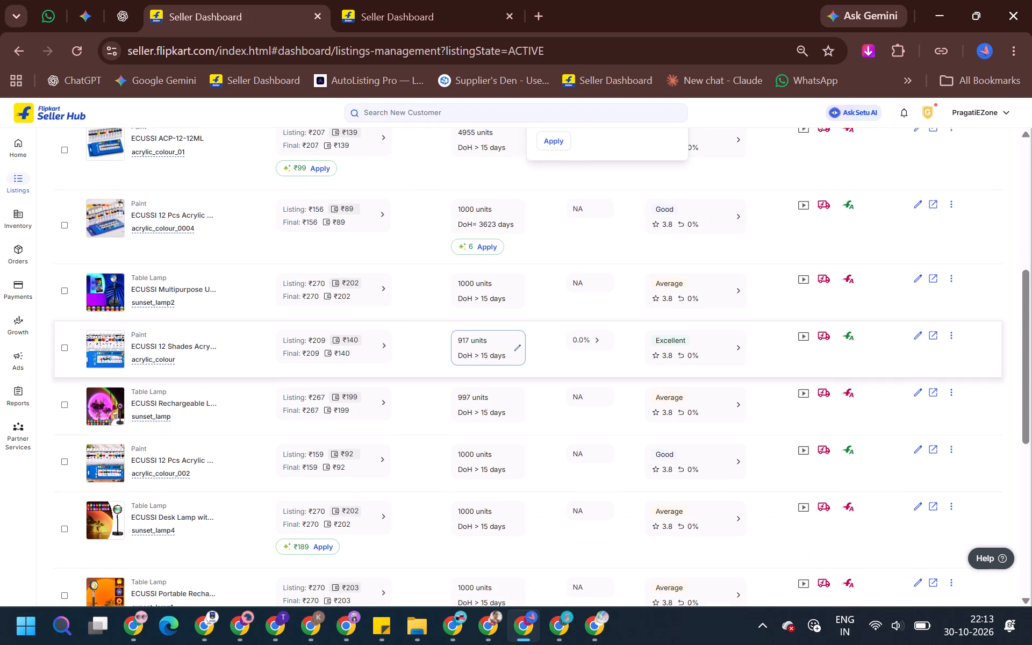
{"action": "scroll", "coordinate": [466, 339], "scroll_direction": "down", "scroll_amount": 4}
{"action": "scroll", "coordinate": [434, 372], "scroll_direction": "down", "scroll_amount": 3}
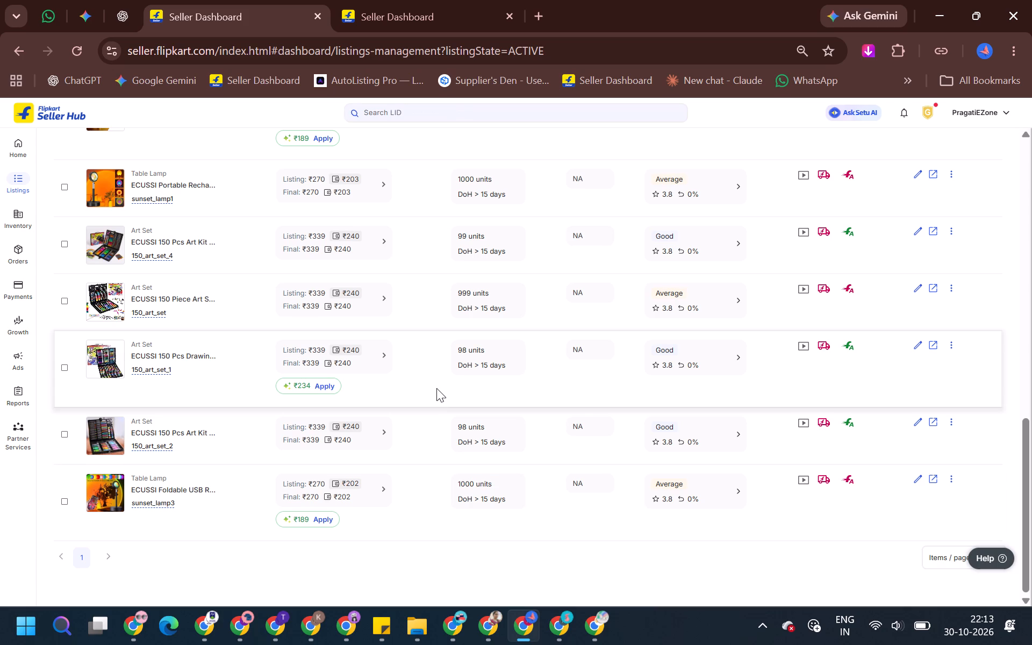
{"action": "left_click", "coordinate": [516, 243]}
{"action": "left_click", "coordinate": [517, 249]}
{"action": "left_click", "coordinate": [517, 240]}
{"action": "triple_click", "coordinate": [555, 214]}
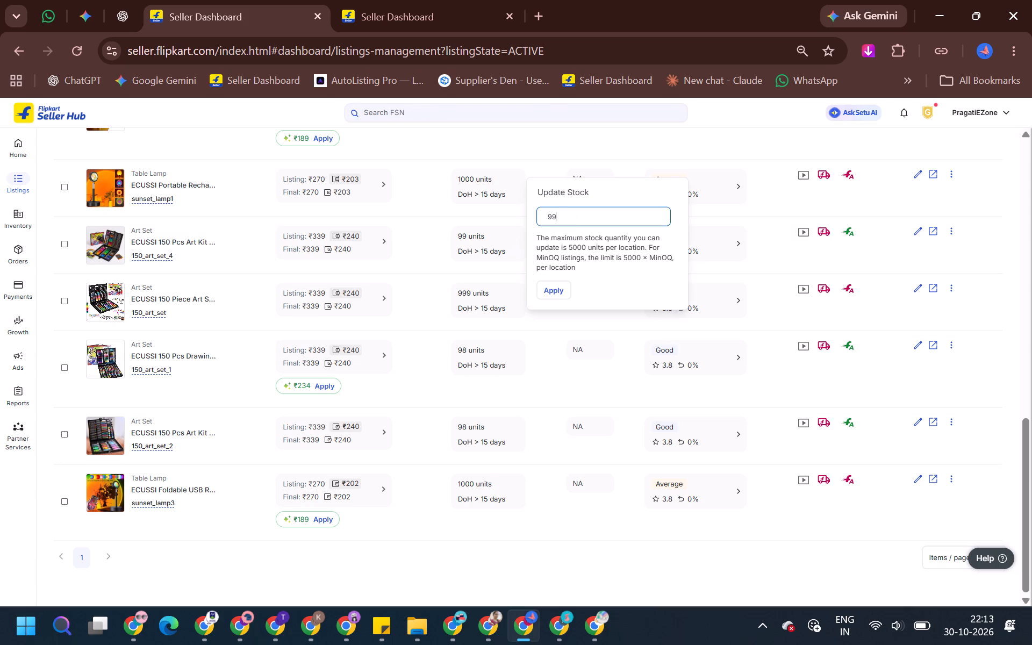
{"action": "type", "text": "1000"}
{"action": "left_click", "coordinate": [554, 288]}
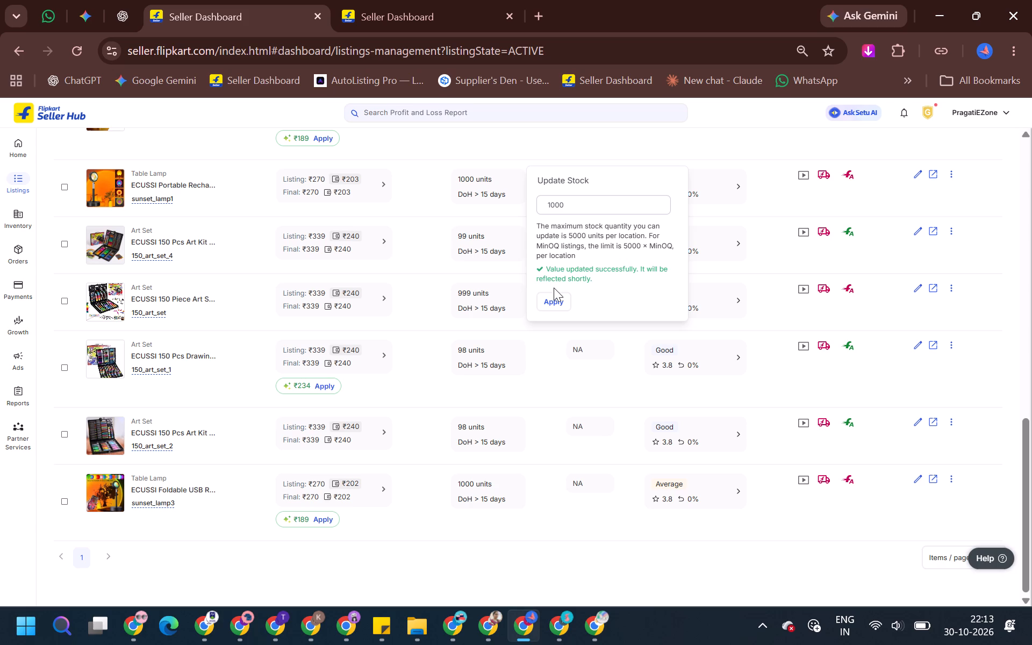
Set the stock of the 150_art_set_1 listing to 1000 units.
{"action": "left_click", "coordinate": [519, 359]}
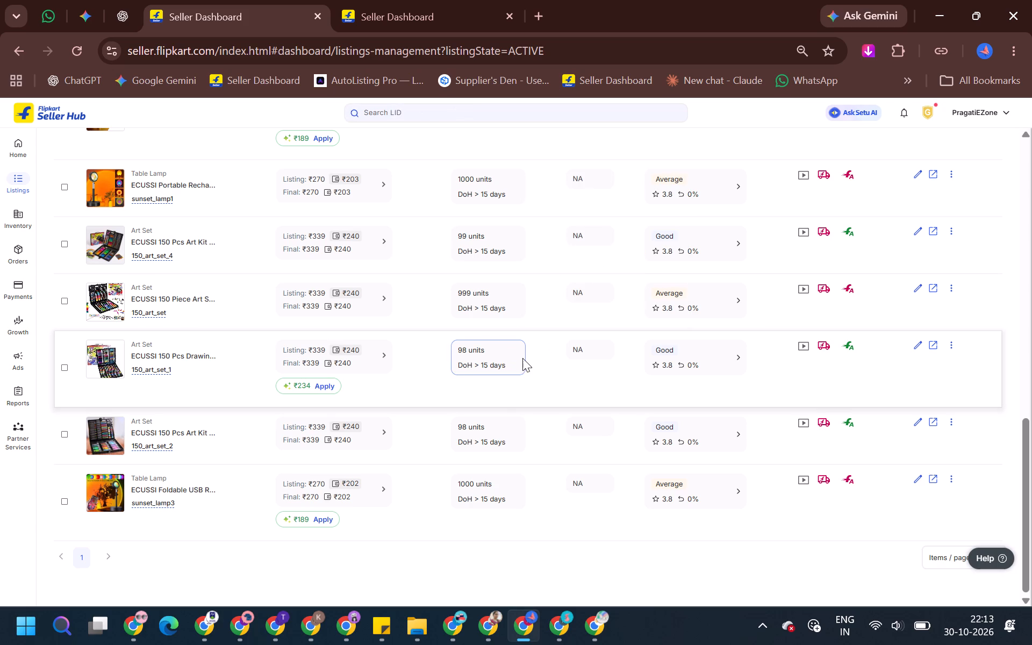
{"action": "left_click", "coordinate": [522, 355]}
{"action": "left_click", "coordinate": [521, 355]}
{"action": "left_click_drag", "start_coordinate": [569, 328], "coordinate": [510, 321]}
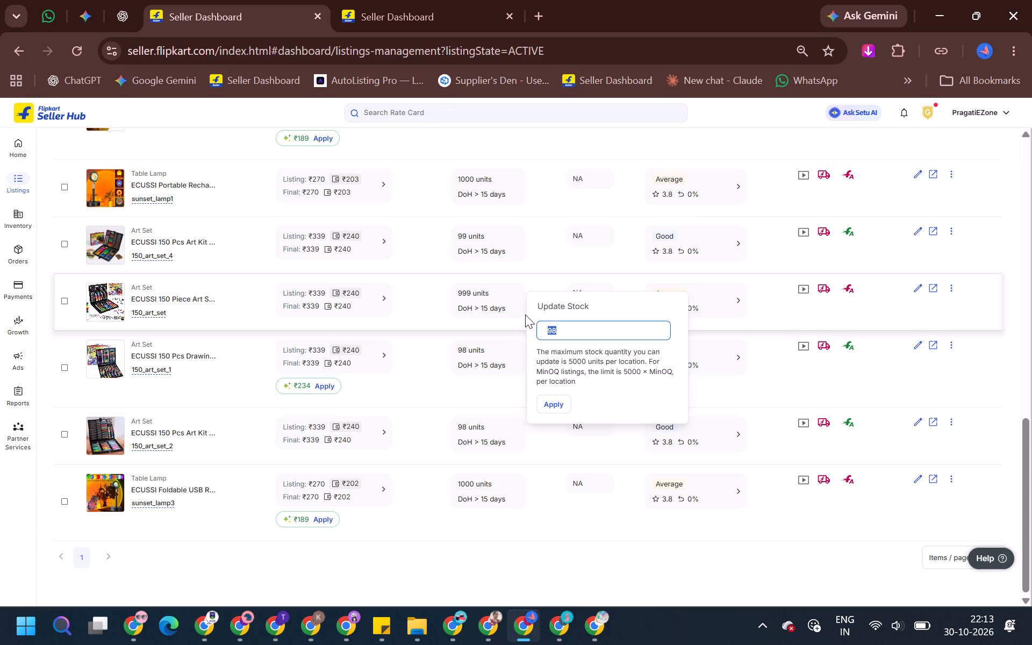
{"action": "type", "text": "1000"}
{"action": "left_click", "coordinate": [562, 409]}
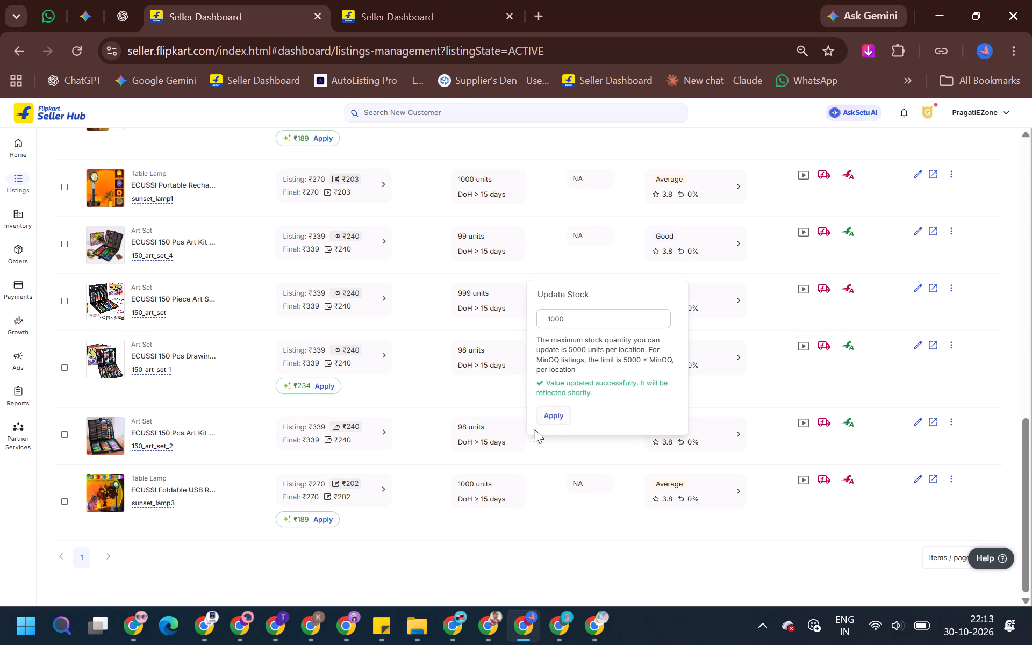
Check the filtered listings against the acrylic_colour and 150_art_set prices in the Sticky Notes price list.
{"action": "scroll", "coordinate": [494, 403], "scroll_direction": "up", "scroll_amount": 2}
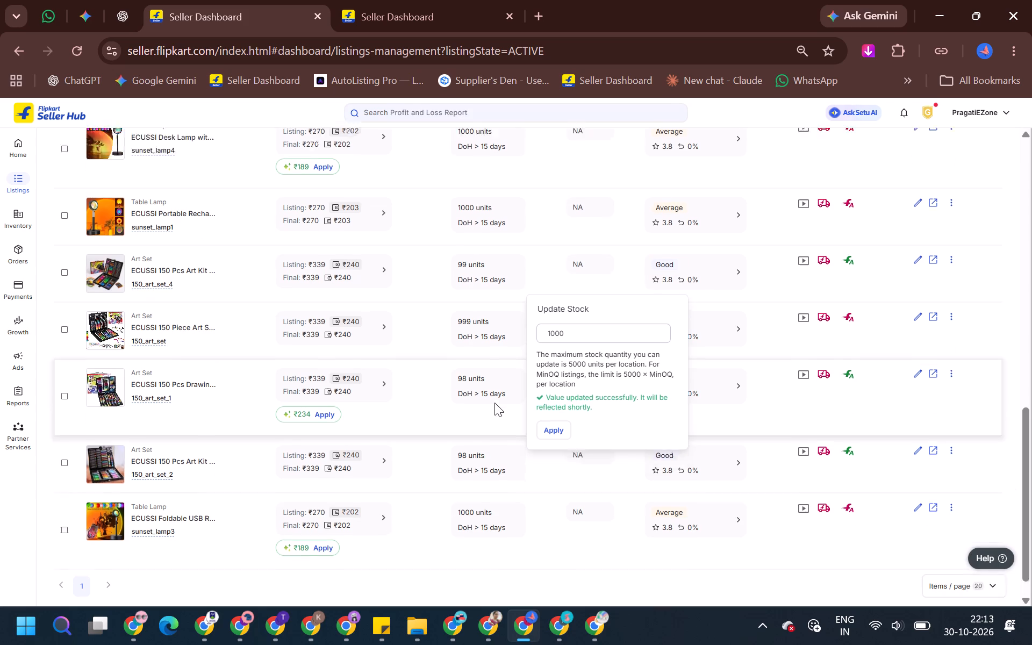
{"action": "scroll", "coordinate": [494, 403], "scroll_direction": "up", "scroll_amount": 2}
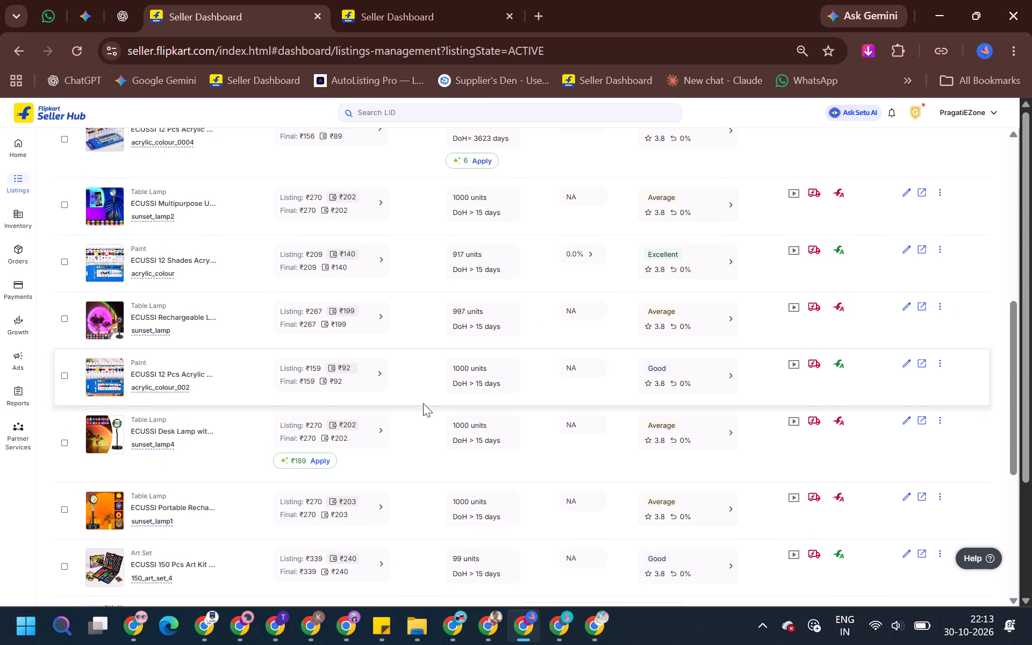
{"action": "scroll", "coordinate": [423, 403], "scroll_direction": "up", "scroll_amount": 4}
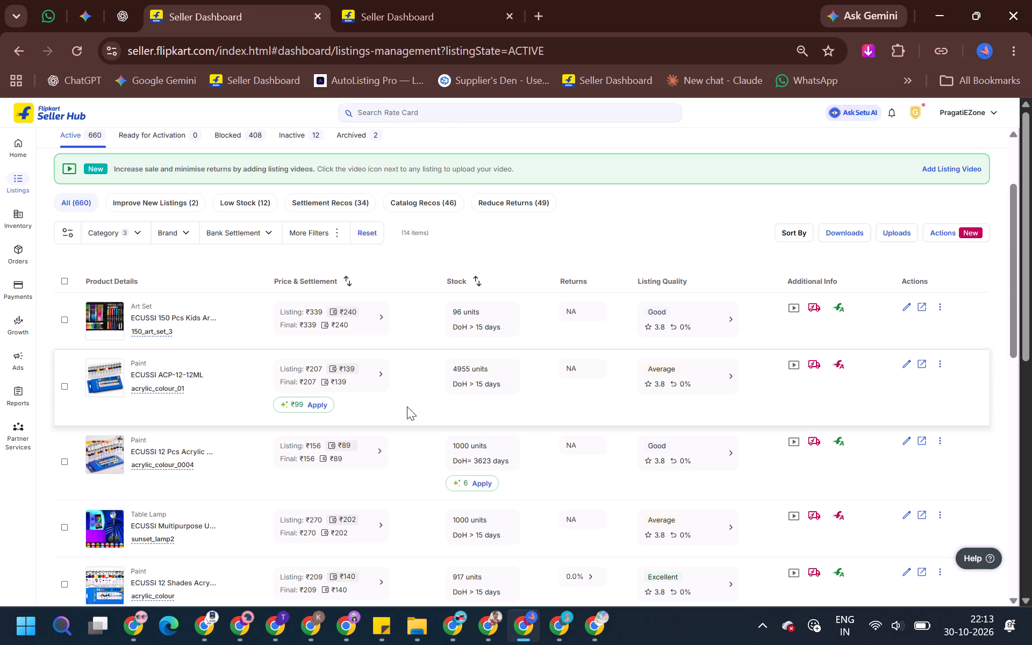
{"action": "scroll", "coordinate": [441, 286], "scroll_direction": "down", "scroll_amount": 1}
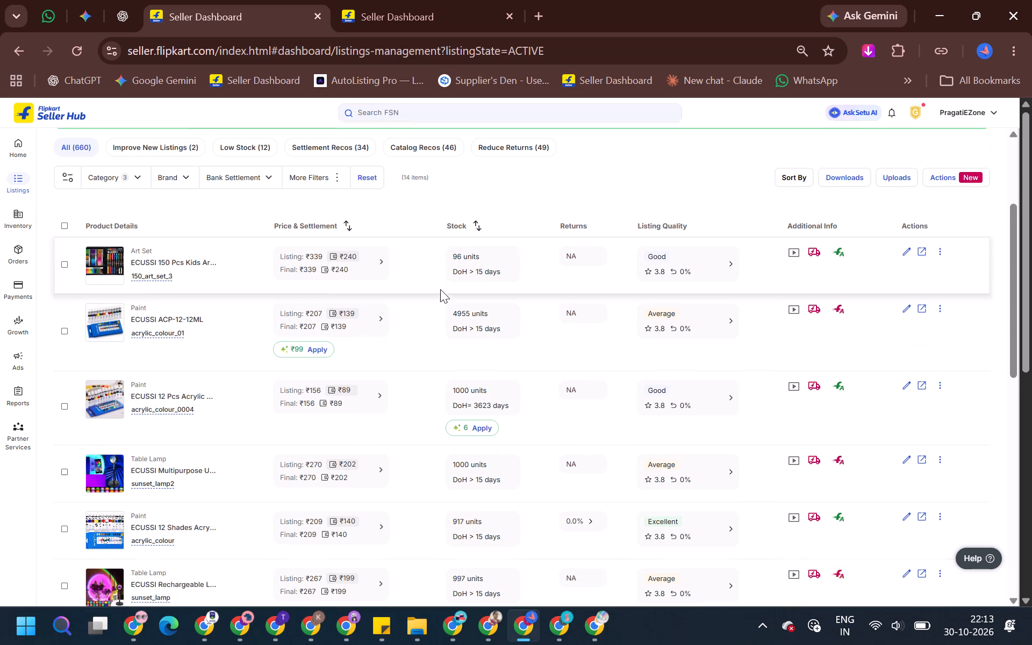
{"action": "left_click", "coordinate": [378, 621]}
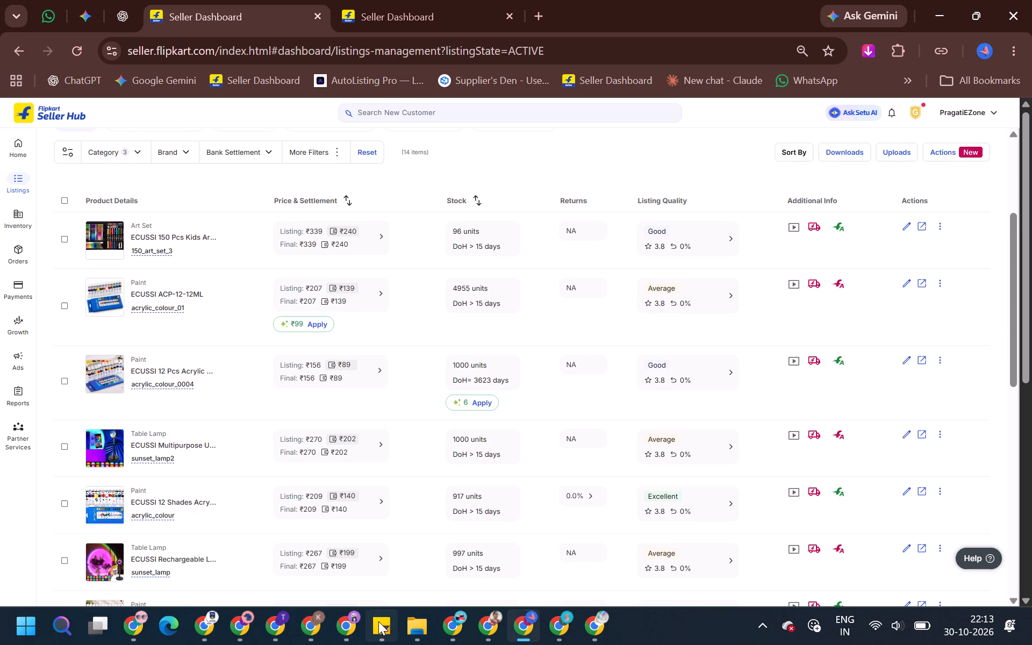
{"action": "scroll", "coordinate": [486, 389], "scroll_direction": "up", "scroll_amount": 11}
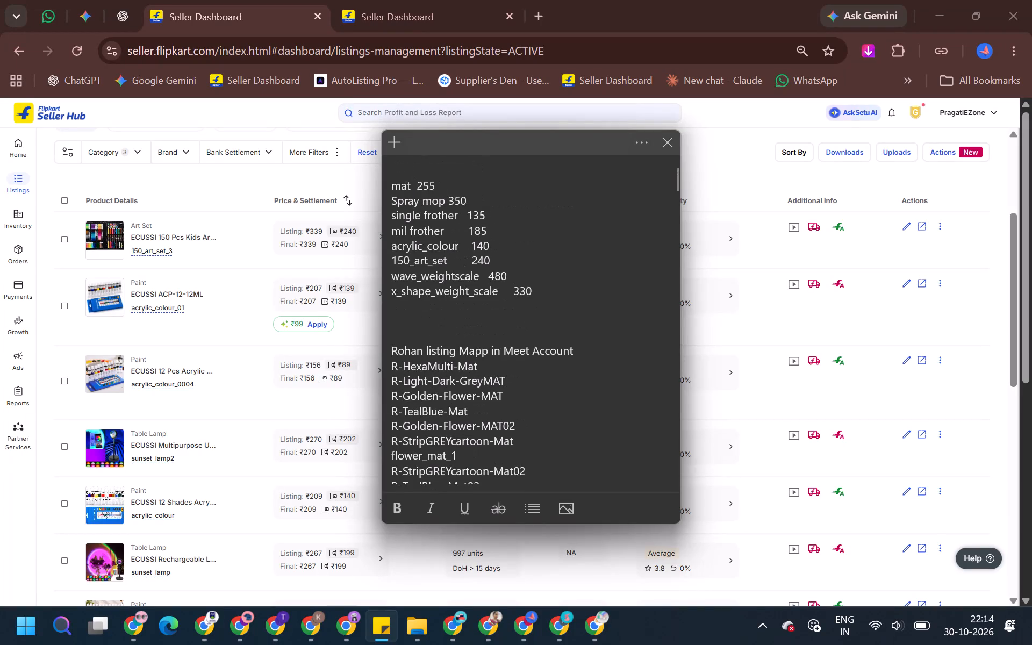
{"action": "left_click", "coordinate": [513, 266]}
{"action": "left_click", "coordinate": [506, 241]}
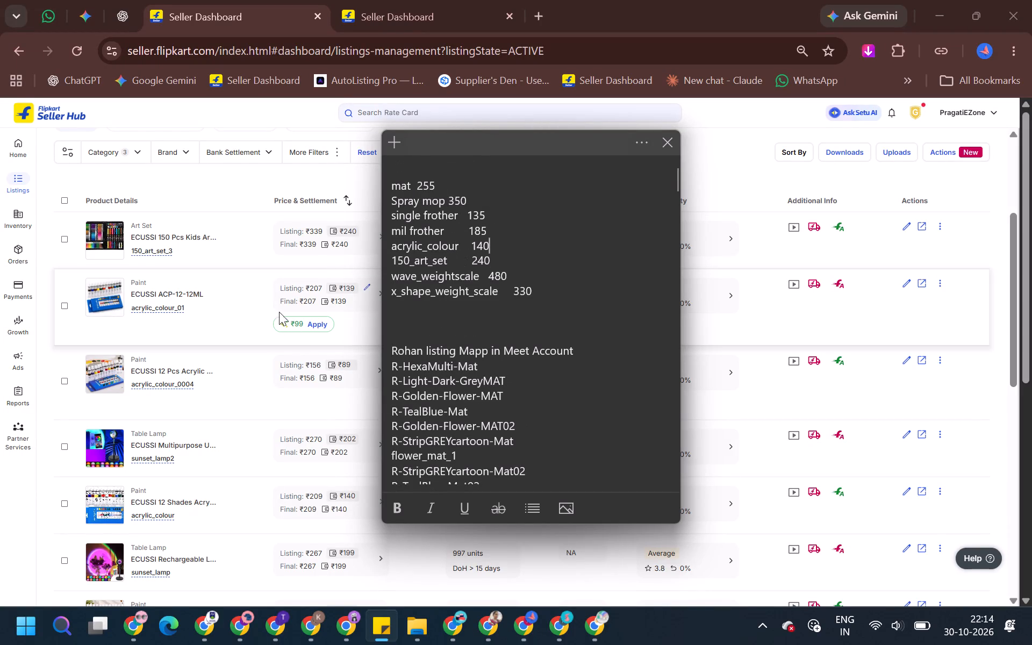
{"action": "left_click", "coordinate": [509, 257]}
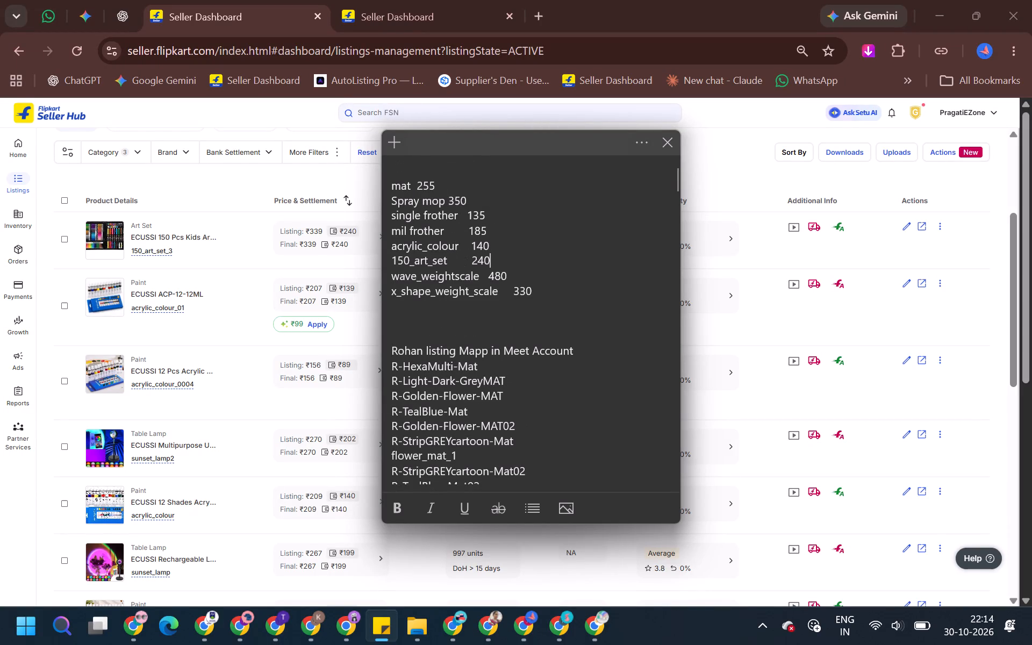
{"action": "left_click", "coordinate": [464, 247]}
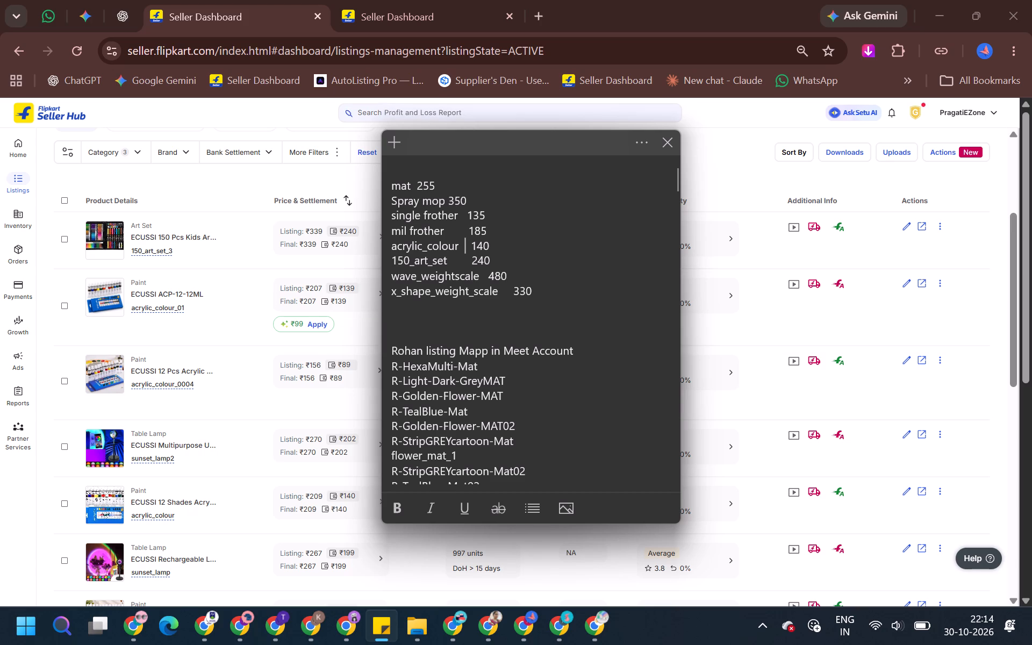
{"action": "left_click", "coordinate": [505, 248]}
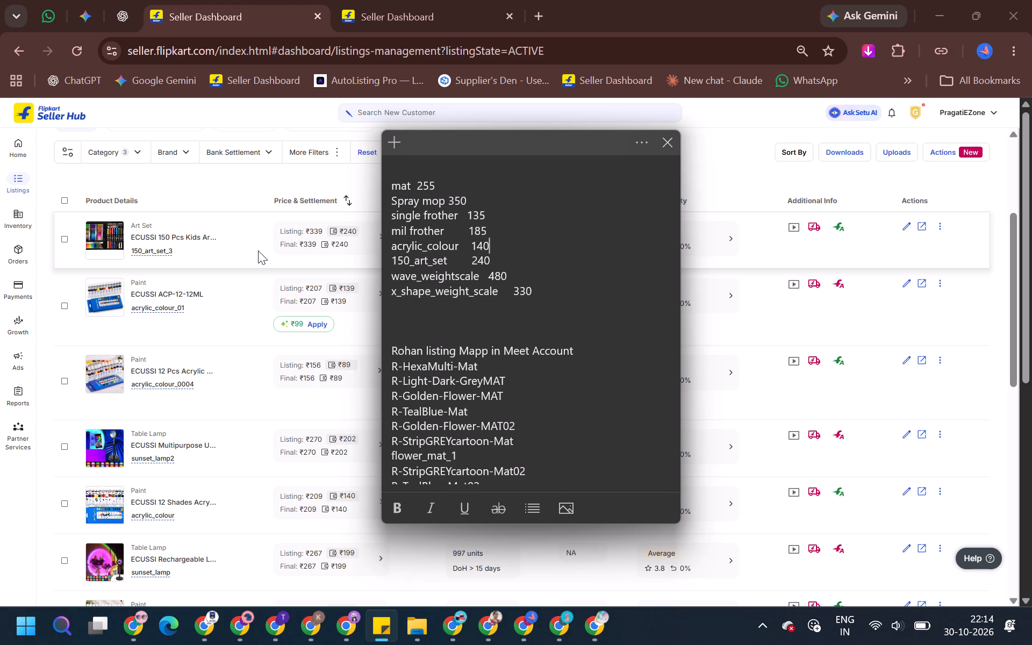
{"action": "left_click", "coordinate": [259, 250]}
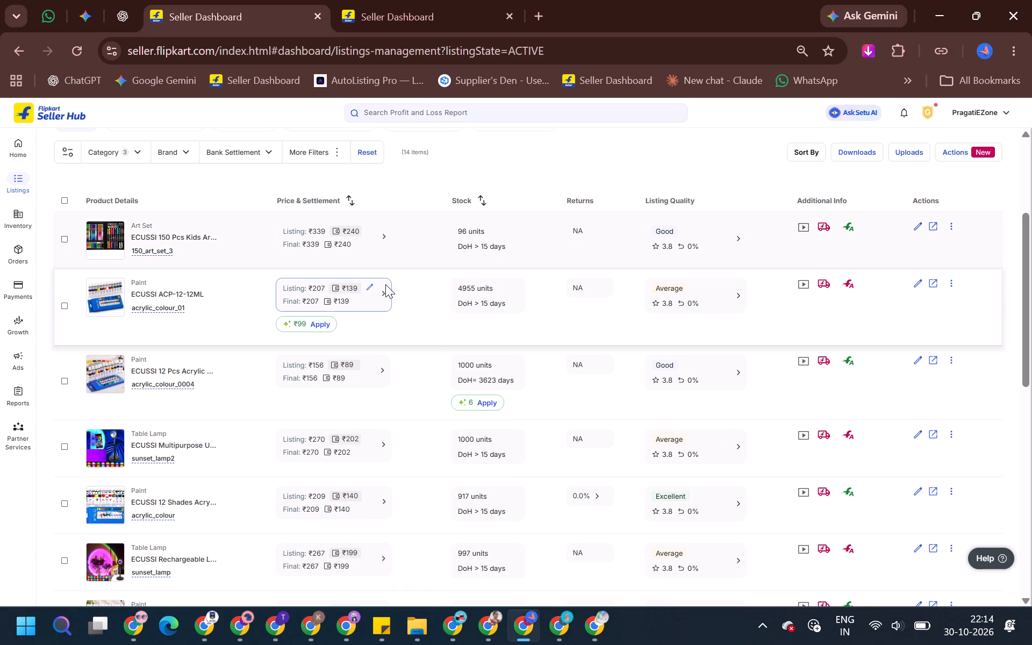
Set the bank settlement of the acrylic_colour_01 listing to ₹140 and apply it.
{"action": "left_click", "coordinate": [363, 287]}
{"action": "left_click", "coordinate": [367, 288]}
{"action": "key", "text": "BackSpace"}
{"action": "key", "text": "BackSpace"}
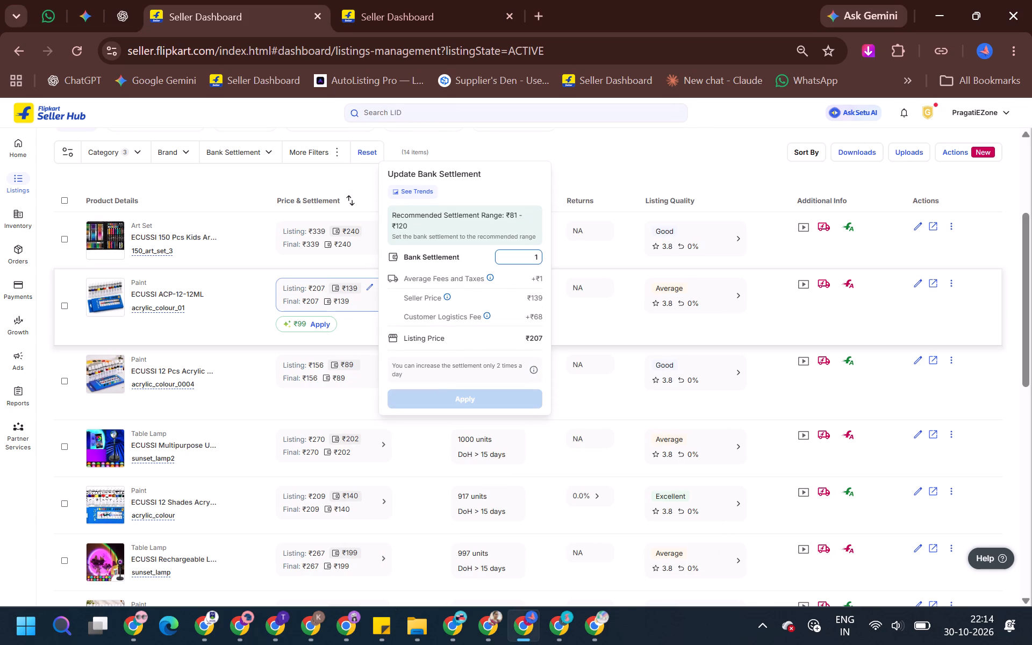
{"action": "type", "text": "40"}
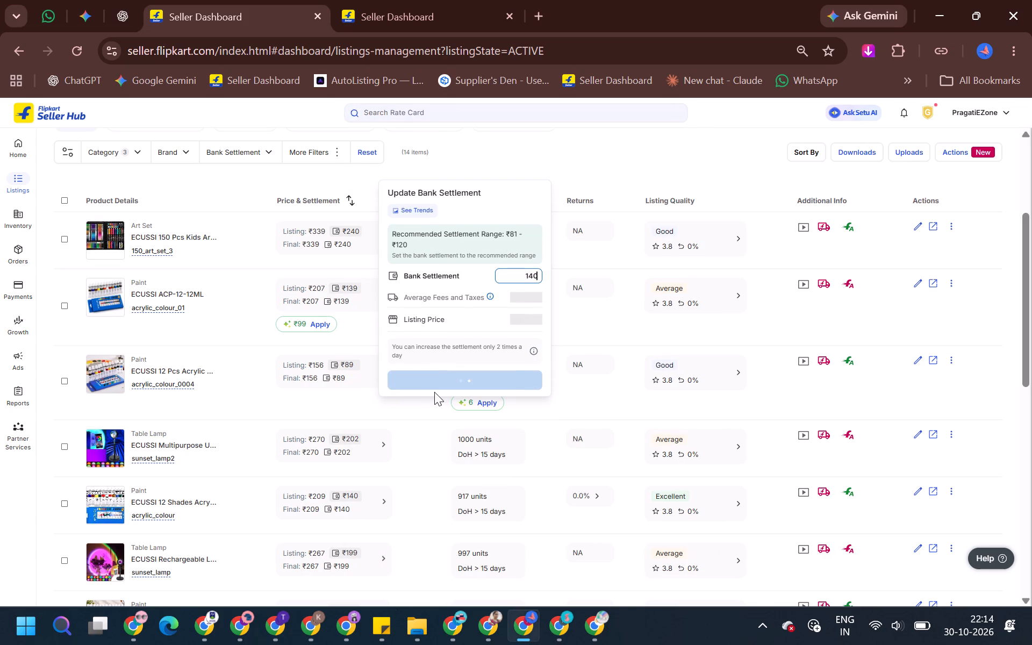
{"action": "left_click", "coordinate": [441, 396]}
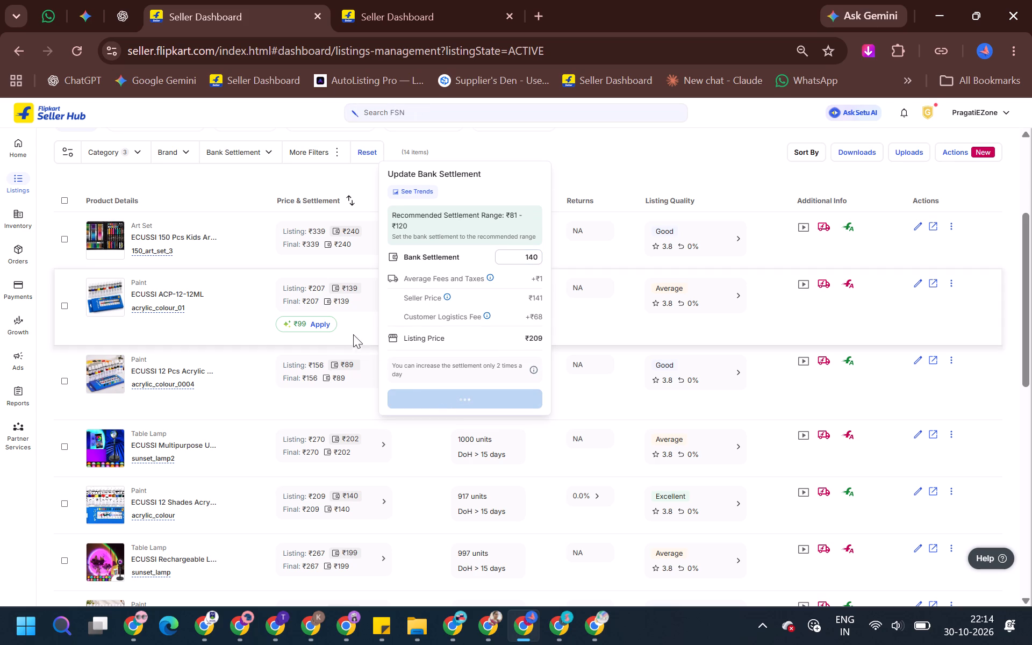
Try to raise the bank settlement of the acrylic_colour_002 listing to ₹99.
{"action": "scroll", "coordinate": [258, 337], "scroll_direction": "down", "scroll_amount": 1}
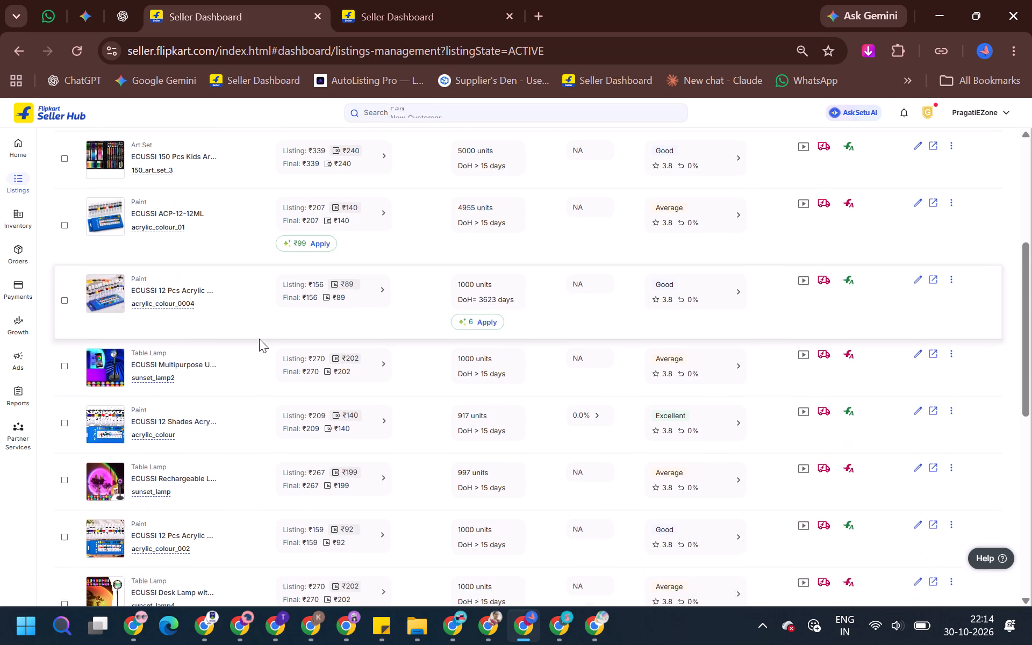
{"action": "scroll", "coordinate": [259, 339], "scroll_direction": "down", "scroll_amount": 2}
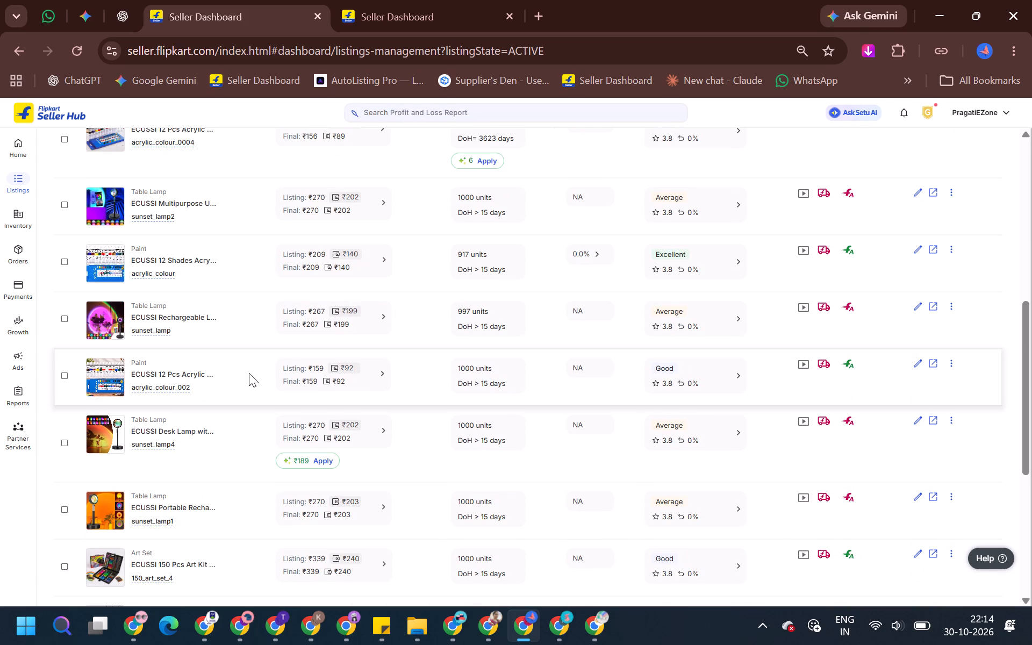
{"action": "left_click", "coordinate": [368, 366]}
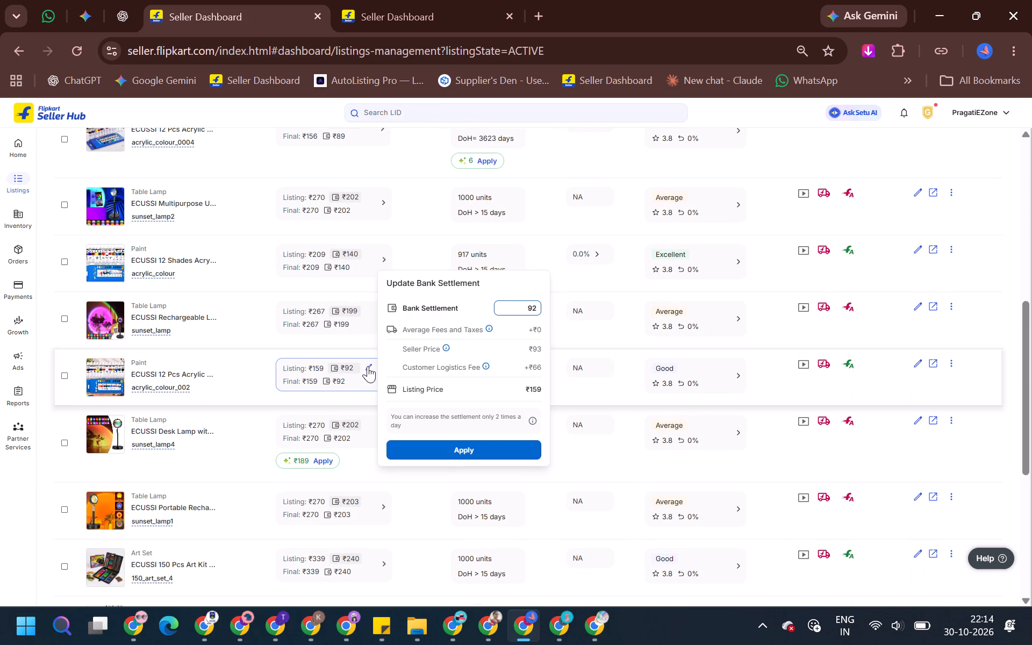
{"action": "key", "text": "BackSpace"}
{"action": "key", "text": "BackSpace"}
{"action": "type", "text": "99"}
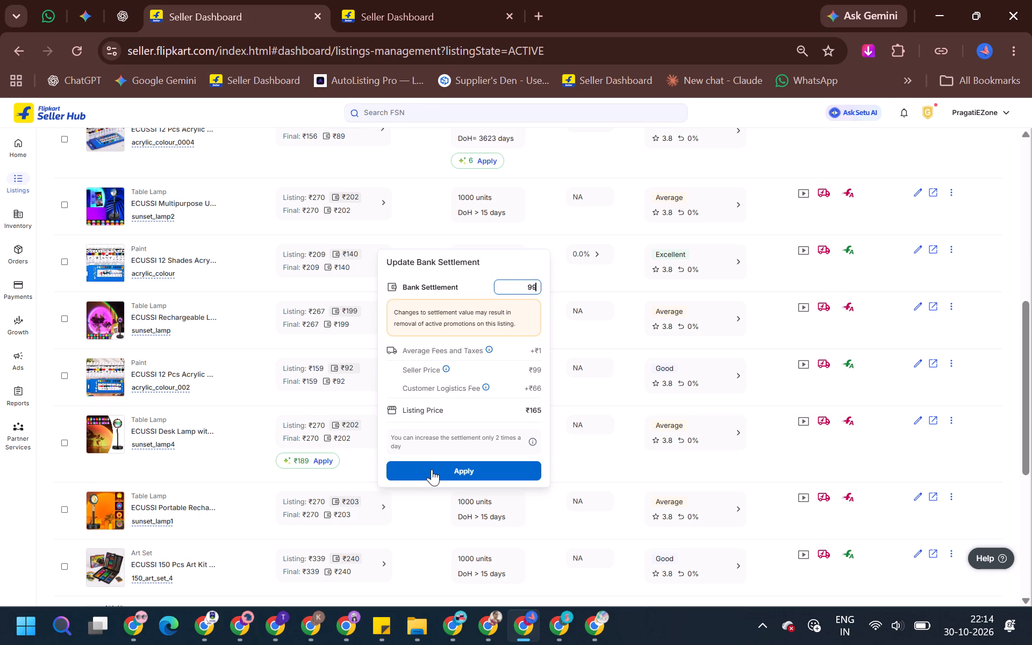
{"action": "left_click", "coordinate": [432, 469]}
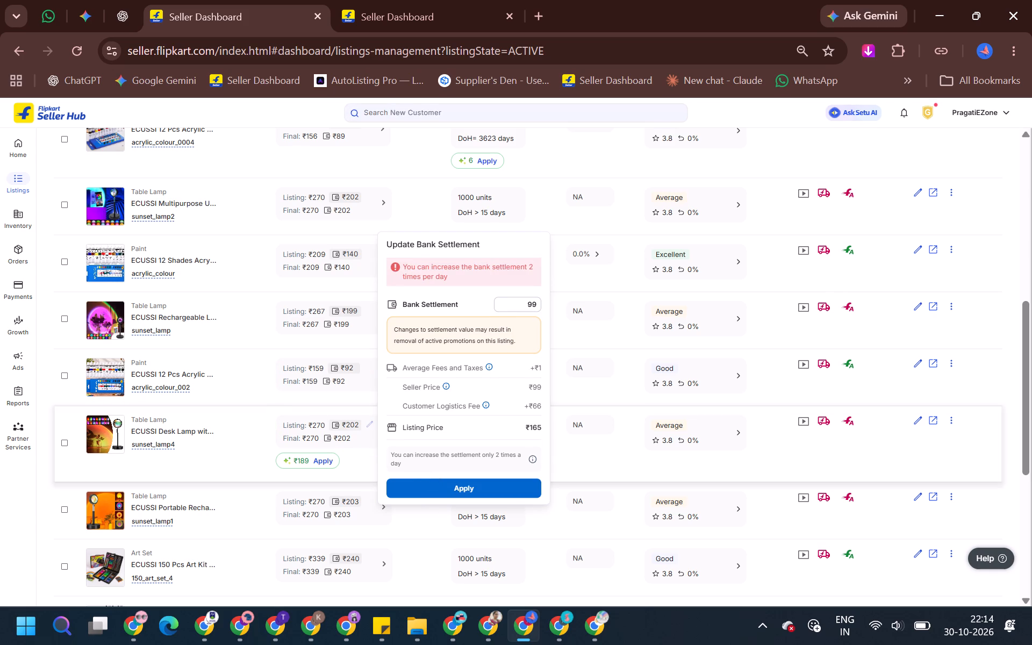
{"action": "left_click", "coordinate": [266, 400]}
Set the bank settlement of the acrylic_colour_0004 listing to ₹99 and apply it.
{"action": "scroll", "coordinate": [266, 400], "scroll_direction": "down", "scroll_amount": 4}
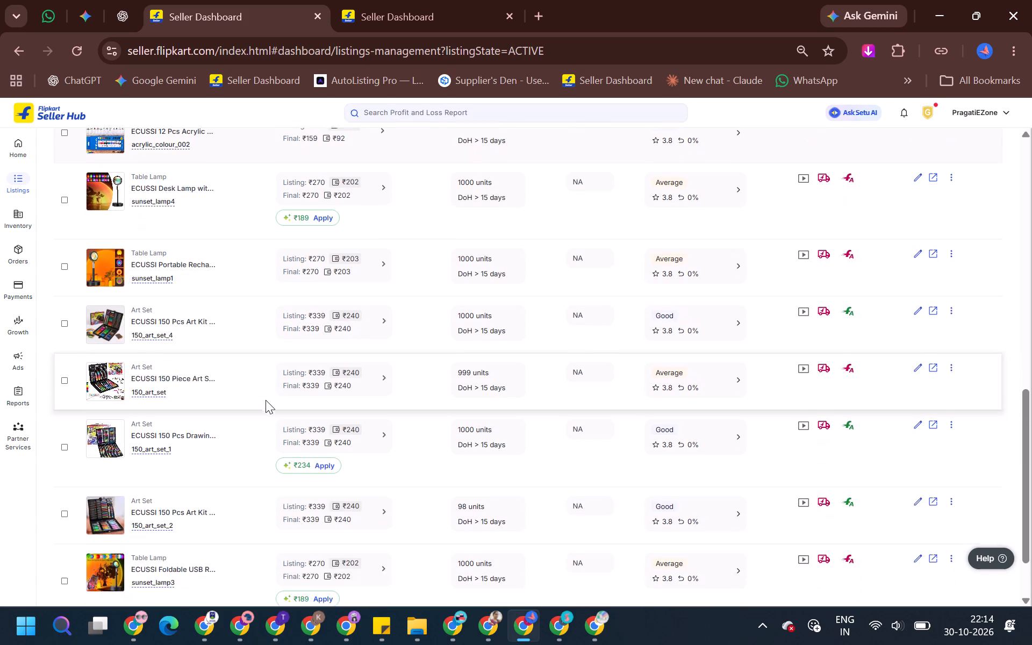
{"action": "scroll", "coordinate": [266, 400], "scroll_direction": "down", "scroll_amount": 2}
{"action": "scroll", "coordinate": [260, 419], "scroll_direction": "up", "scroll_amount": 15}
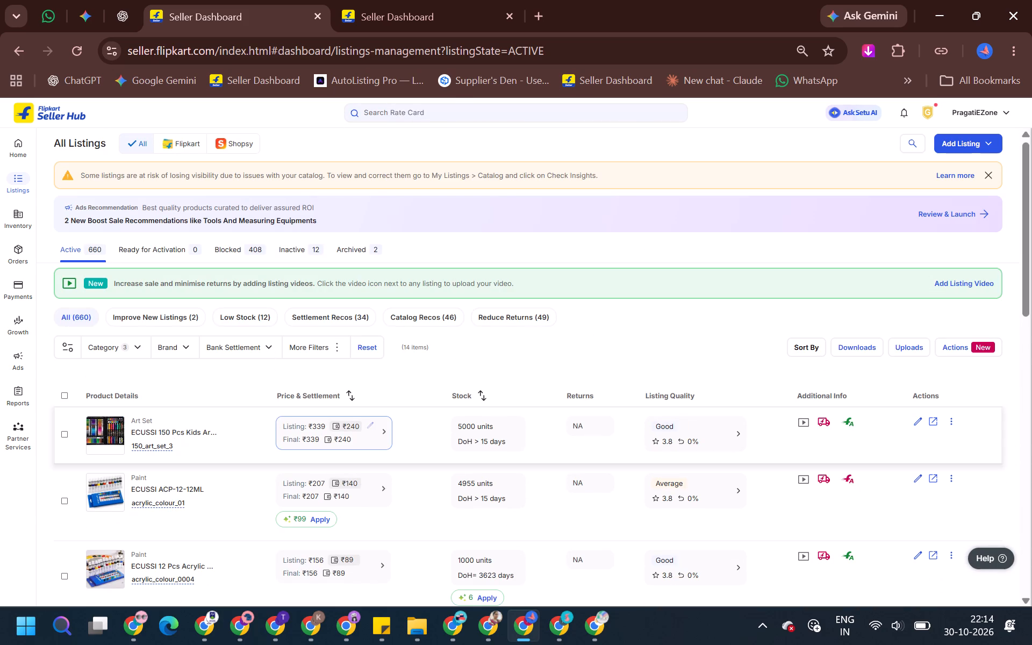
{"action": "scroll", "coordinate": [291, 435], "scroll_direction": "down", "scroll_amount": 2}
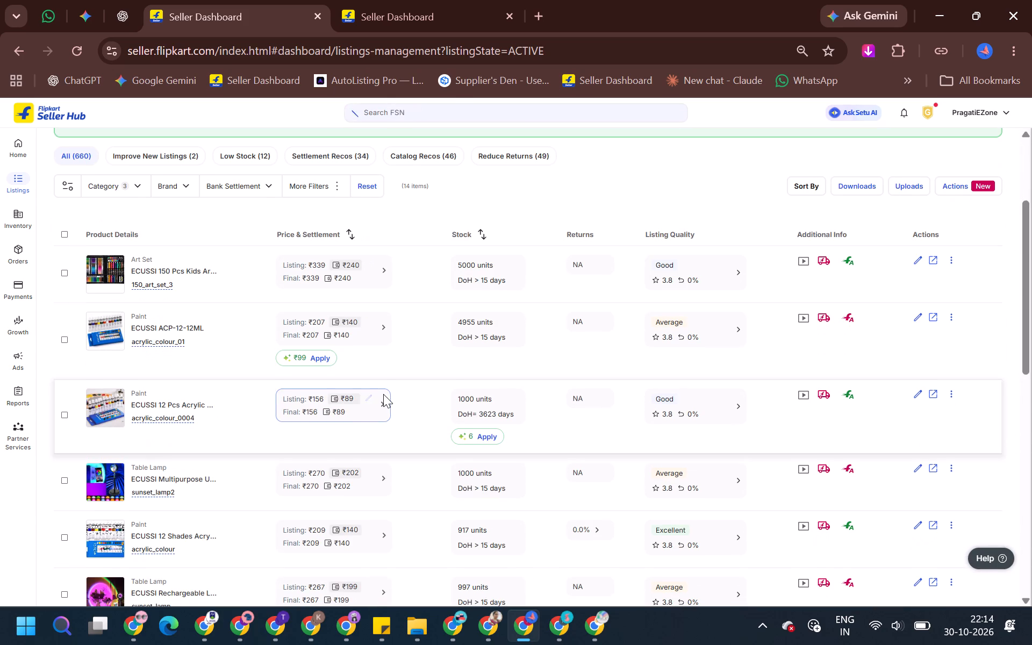
{"action": "scroll", "coordinate": [383, 394], "scroll_direction": "down", "scroll_amount": 1}
{"action": "left_click", "coordinate": [369, 318]}
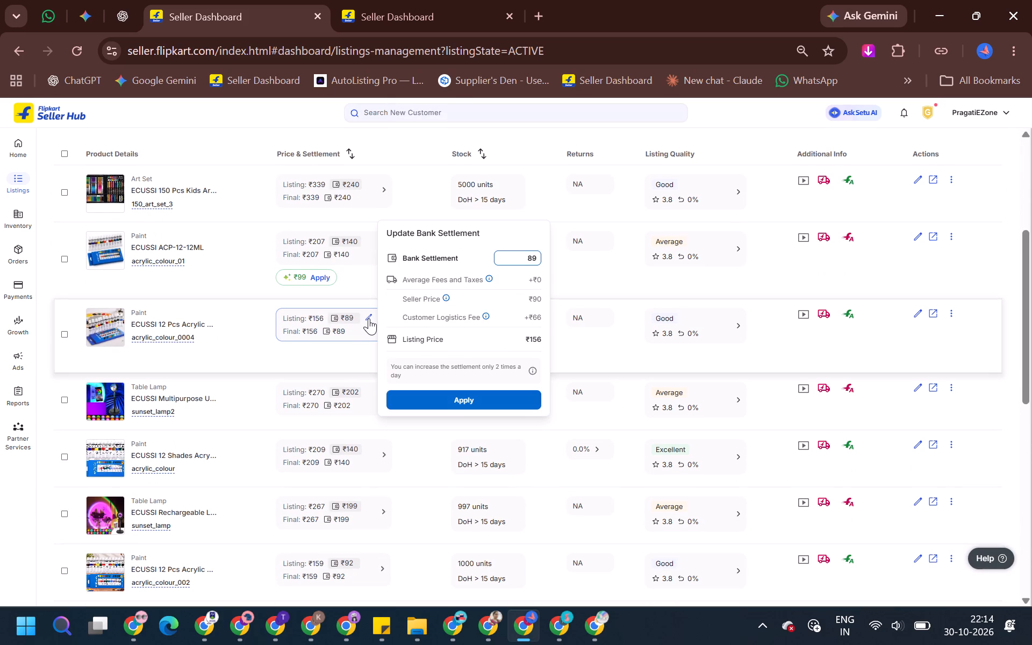
{"action": "key", "text": "Left"}
{"action": "key", "text": "BackSpace"}
{"action": "key", "text": "9"}
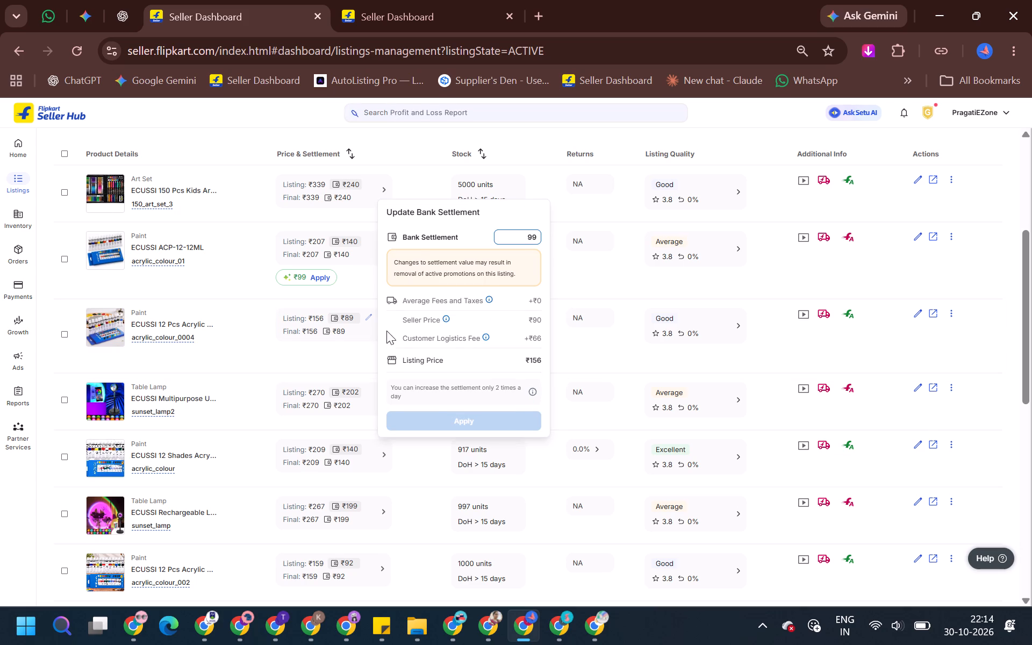
{"action": "left_click", "coordinate": [454, 424]}
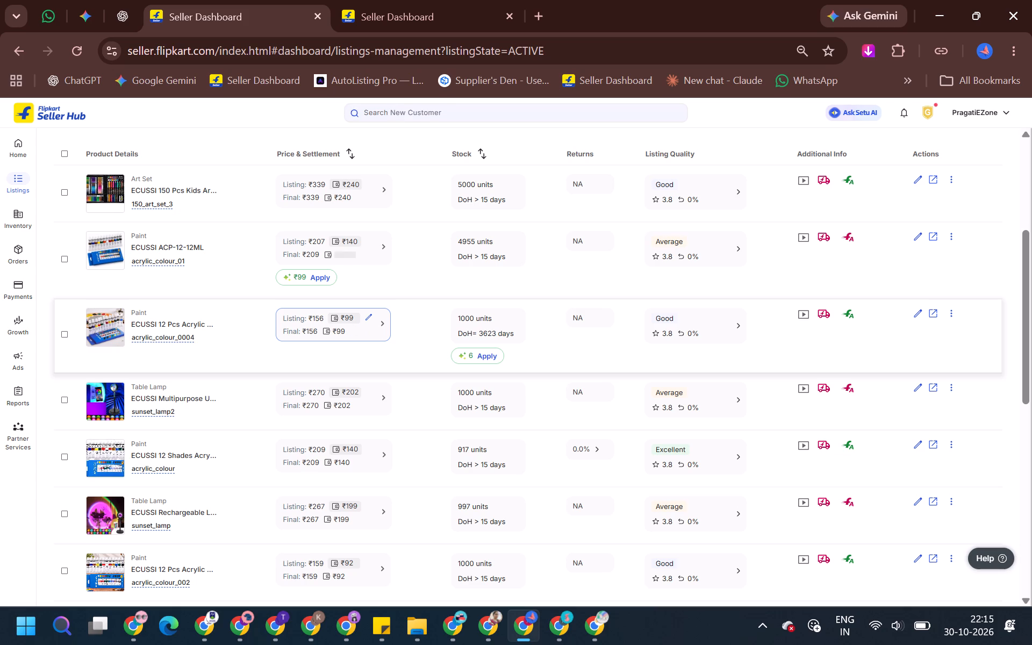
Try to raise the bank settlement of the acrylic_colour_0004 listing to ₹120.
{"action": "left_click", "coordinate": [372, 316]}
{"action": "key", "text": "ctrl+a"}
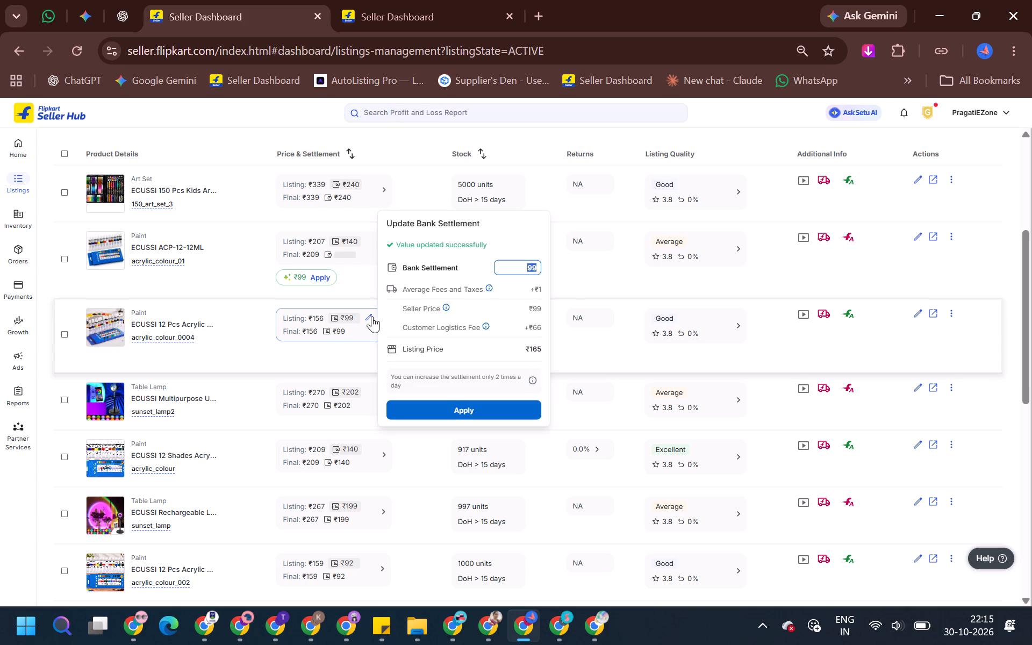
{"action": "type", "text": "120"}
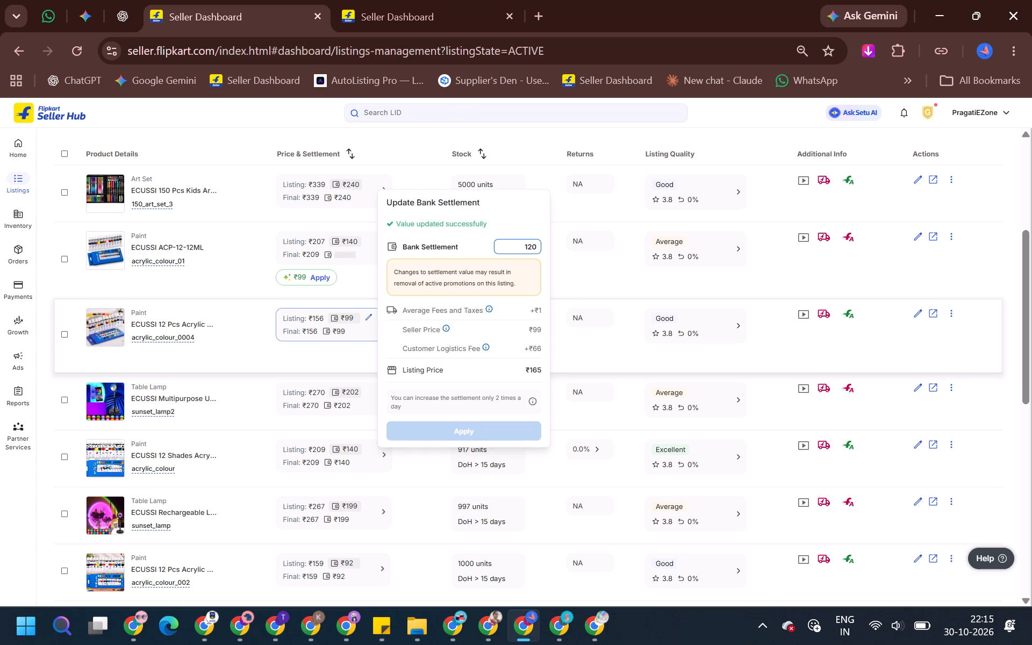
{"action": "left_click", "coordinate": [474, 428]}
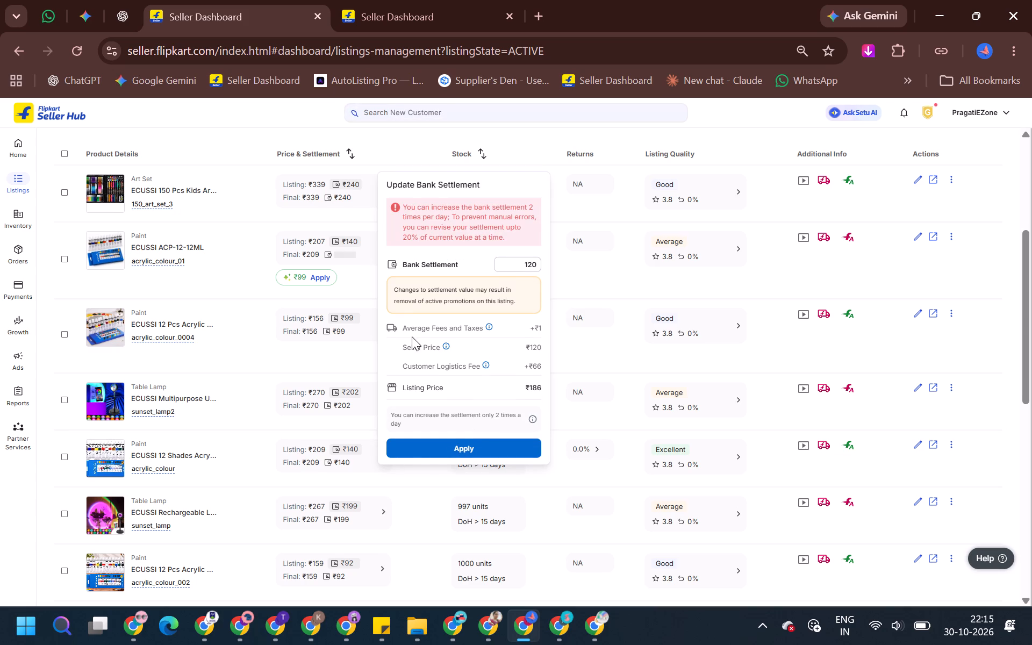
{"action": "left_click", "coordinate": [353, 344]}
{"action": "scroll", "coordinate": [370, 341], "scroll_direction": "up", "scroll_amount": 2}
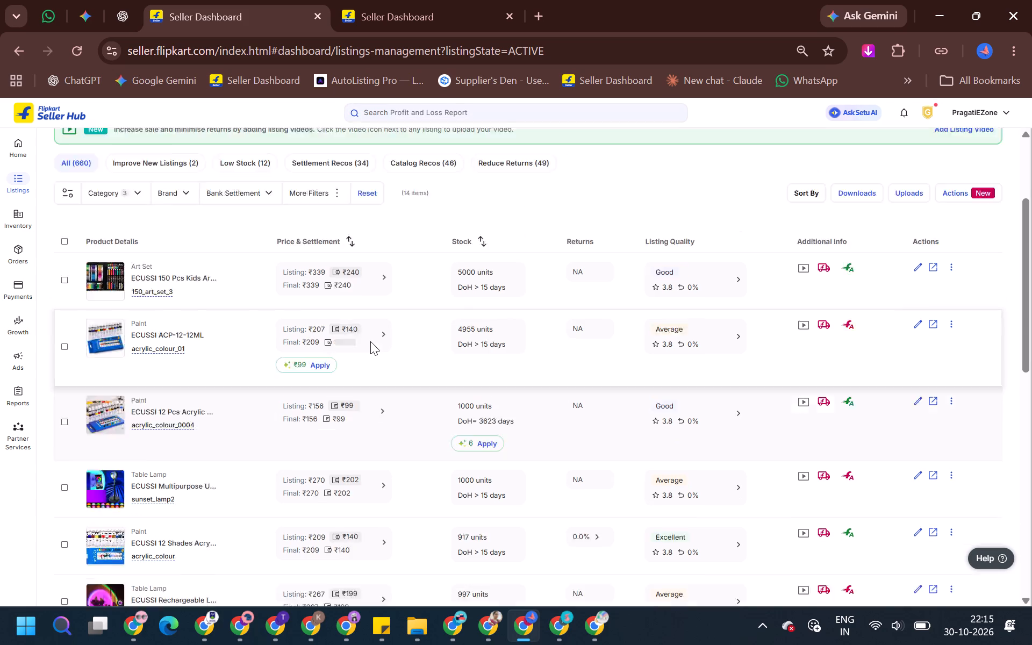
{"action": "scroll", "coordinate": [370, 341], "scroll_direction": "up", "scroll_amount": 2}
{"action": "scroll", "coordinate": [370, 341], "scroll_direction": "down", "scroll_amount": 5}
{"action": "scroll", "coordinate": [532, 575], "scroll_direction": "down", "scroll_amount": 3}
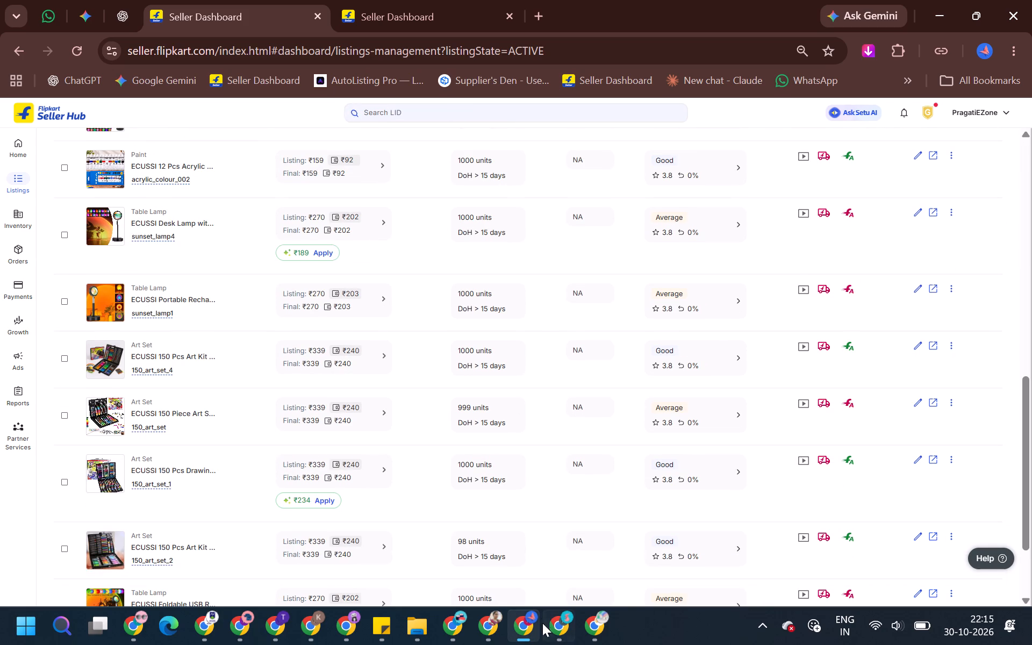
Switch to the ROHANCART seller account and open its full list of active listings.
{"action": "left_click", "coordinate": [565, 632]}
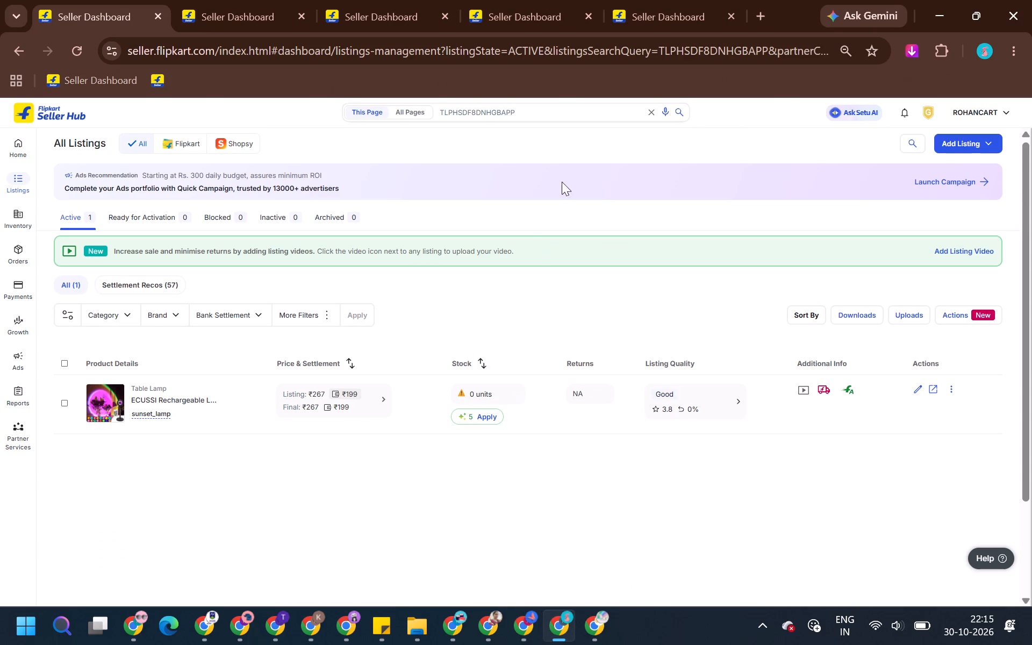
{"action": "left_click", "coordinate": [519, 394]}
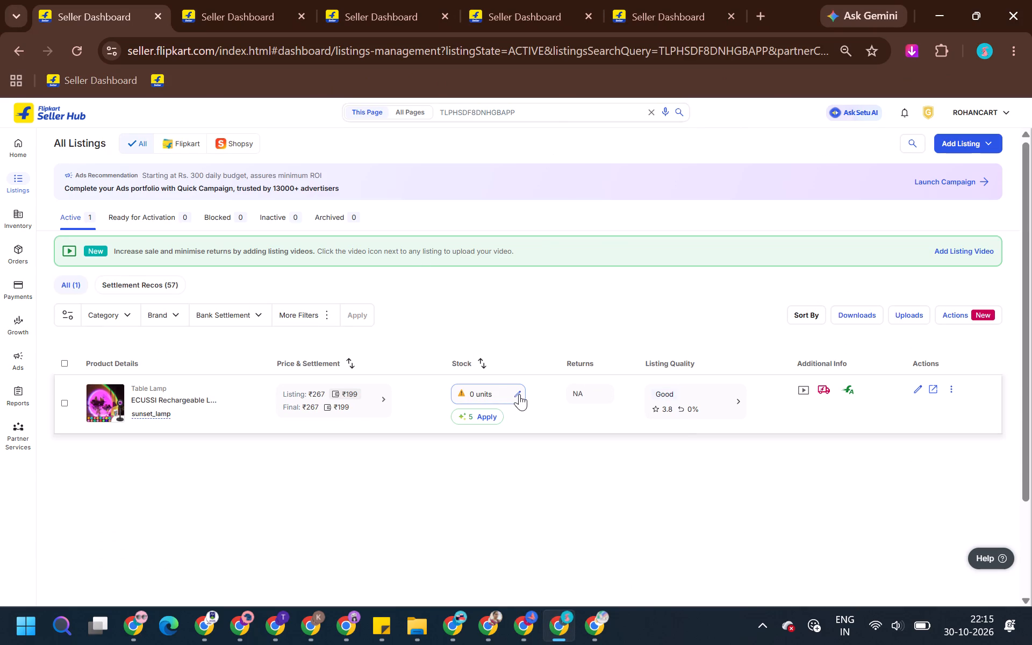
{"action": "left_click", "coordinate": [26, 181]}
{"action": "left_click", "coordinate": [25, 182]}
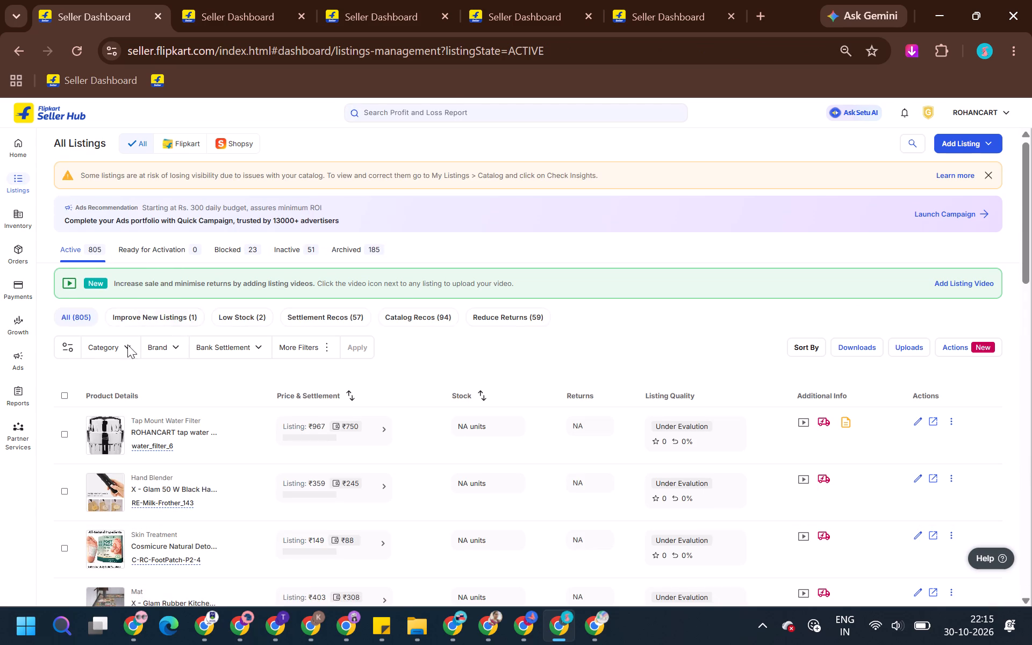
Select the Art Set and Paint categories in the listings' category filter.
{"action": "scroll", "coordinate": [121, 348], "scroll_direction": "down", "scroll_amount": 3}
{"action": "scroll", "coordinate": [130, 187], "scroll_direction": "up", "scroll_amount": 2}
{"action": "left_click", "coordinate": [124, 273]}
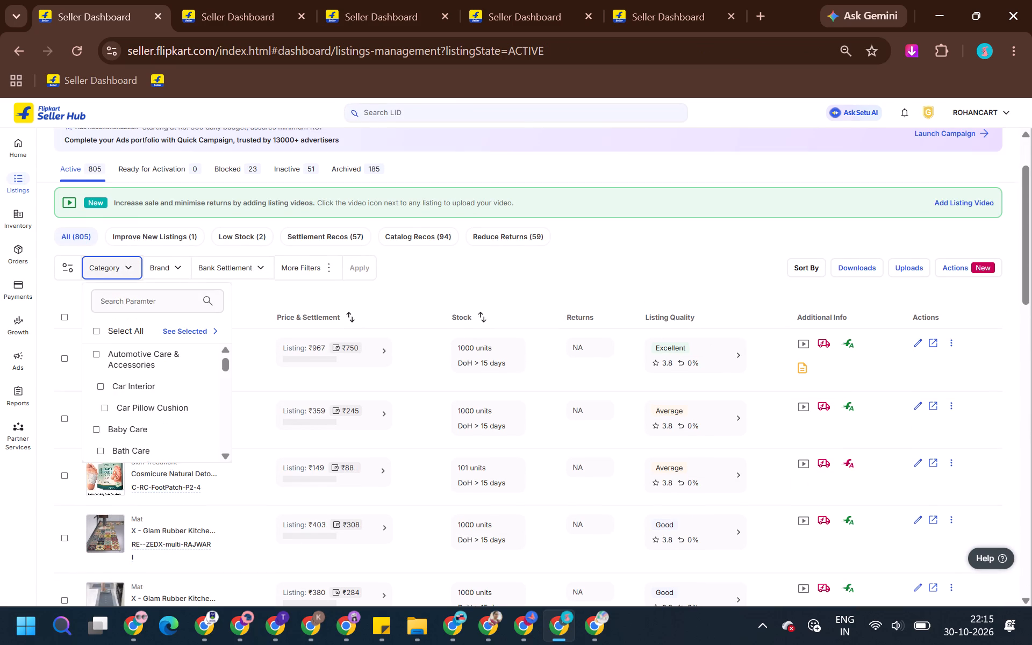
{"action": "left_click", "coordinate": [135, 308]}
{"action": "type", "text": "art"}
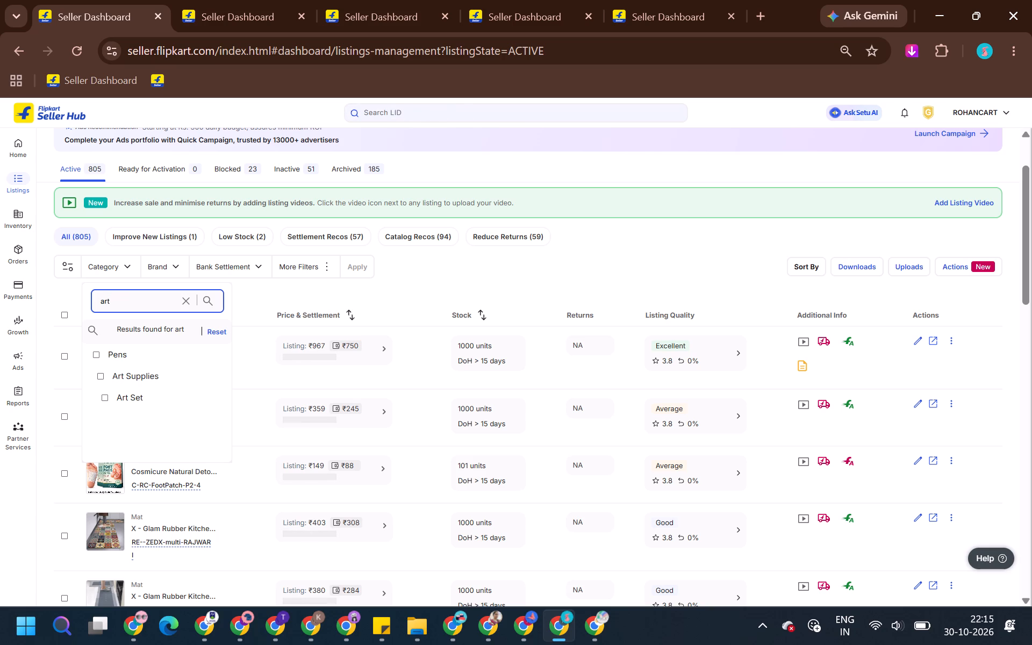
{"action": "left_click", "coordinate": [122, 400]}
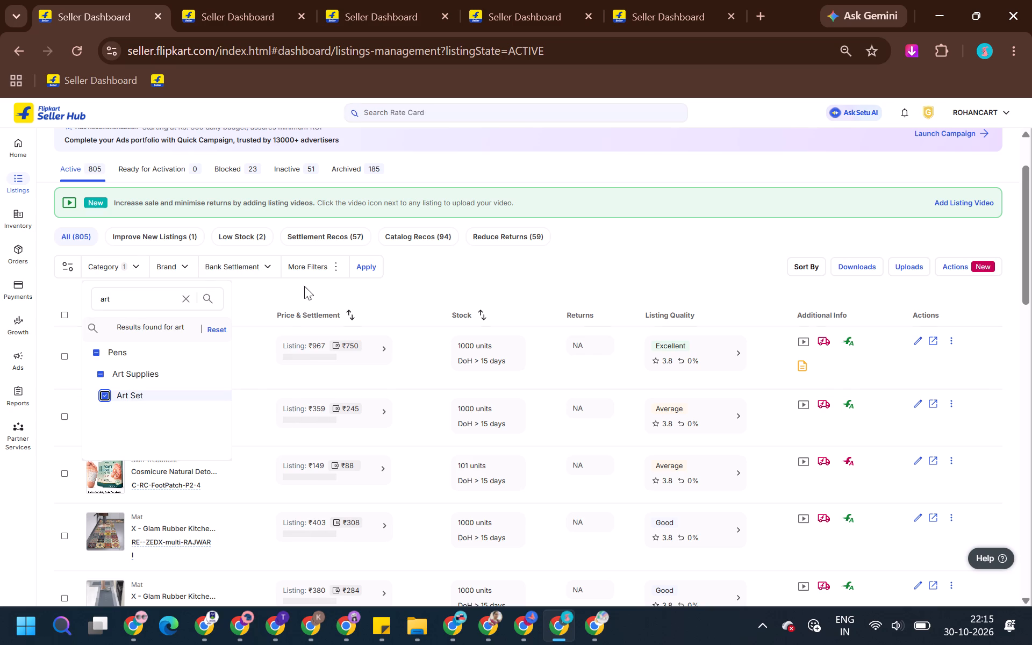
{"action": "double_click", "coordinate": [133, 306]}
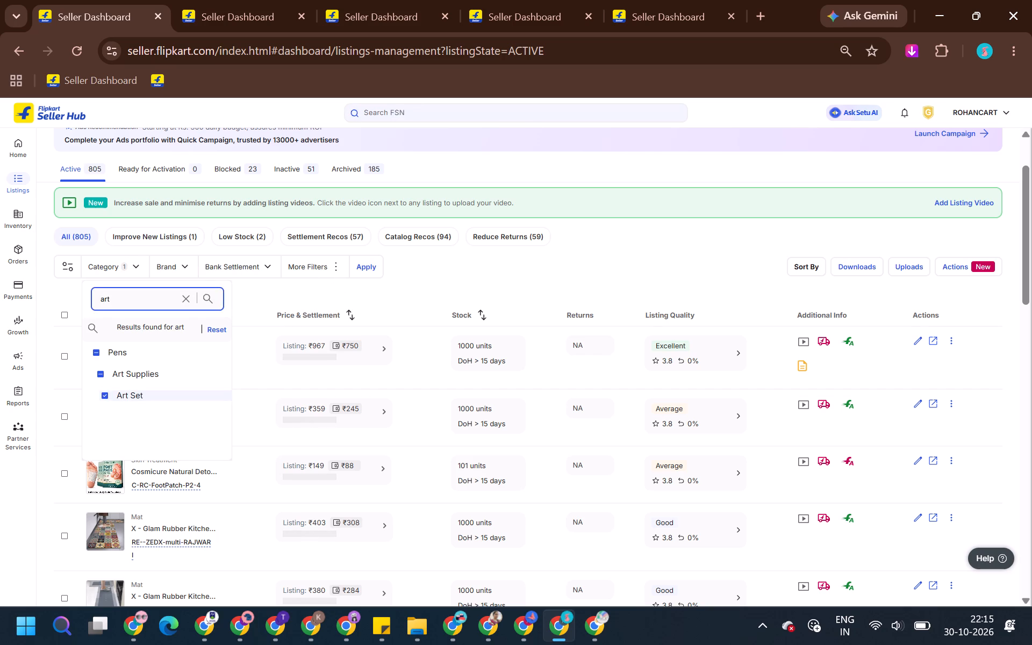
{"action": "key", "text": "ctrl+a"}
{"action": "type", "text": "paint"}
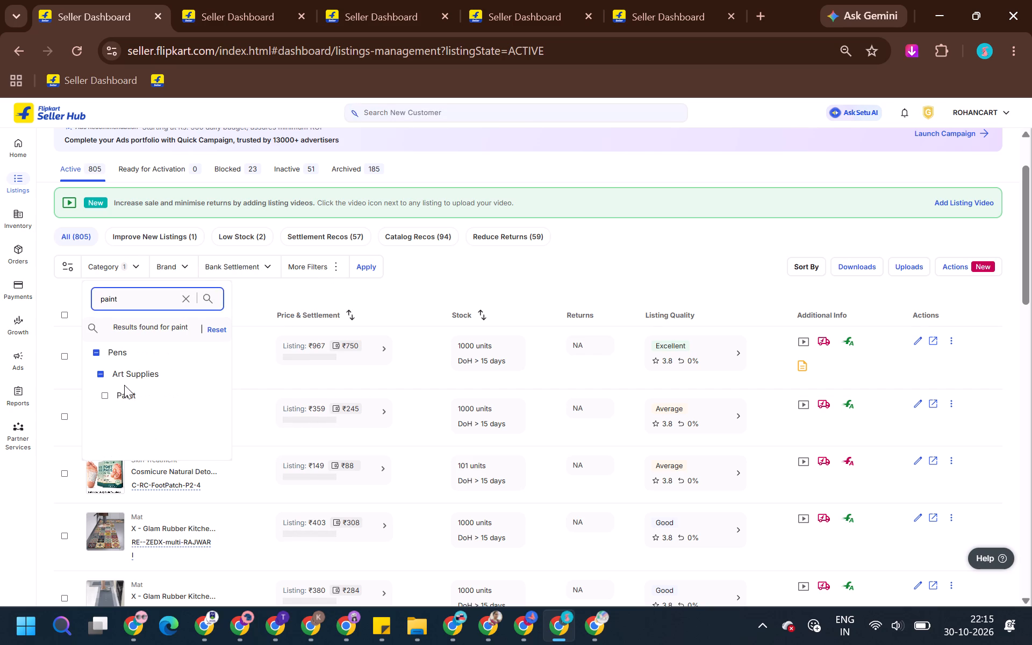
{"action": "left_click", "coordinate": [124, 396]}
Add the Table Lamp category under Lights & Lamps to the category filter and apply the filter.
{"action": "triple_click", "coordinate": [151, 304]}
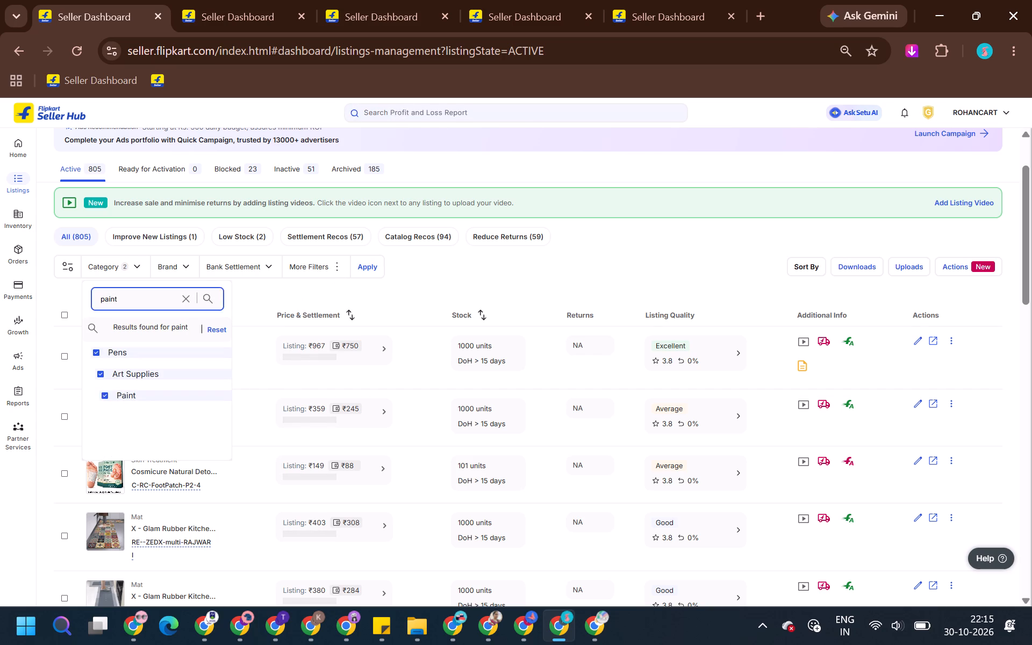
{"action": "key", "text": "ctrl+a"}
{"action": "type", "text": "table"}
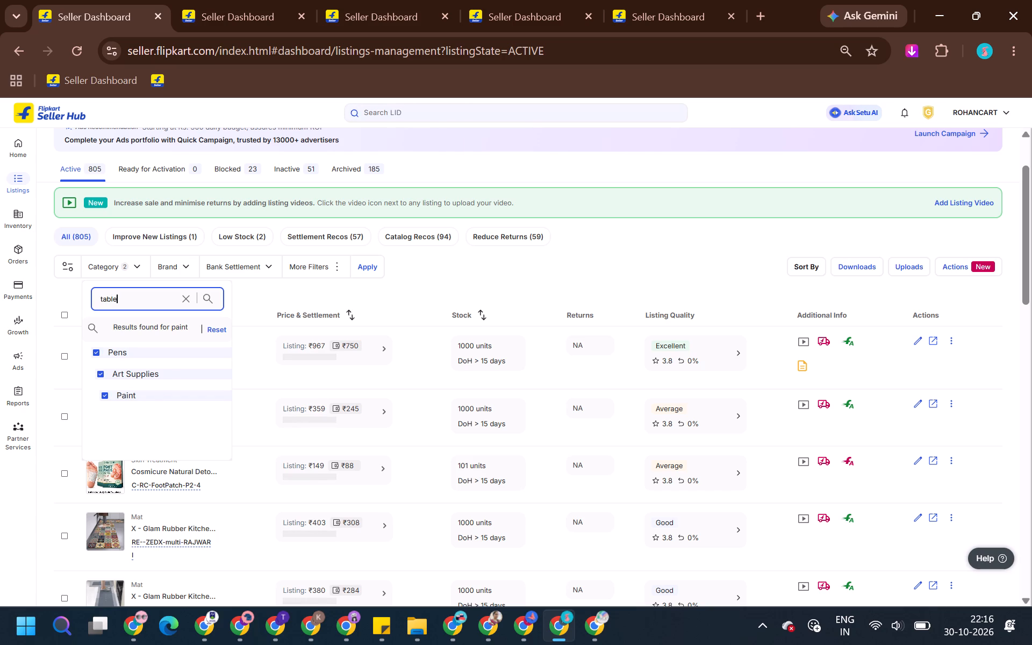
{"action": "scroll", "coordinate": [159, 364], "scroll_direction": "down", "scroll_amount": 3}
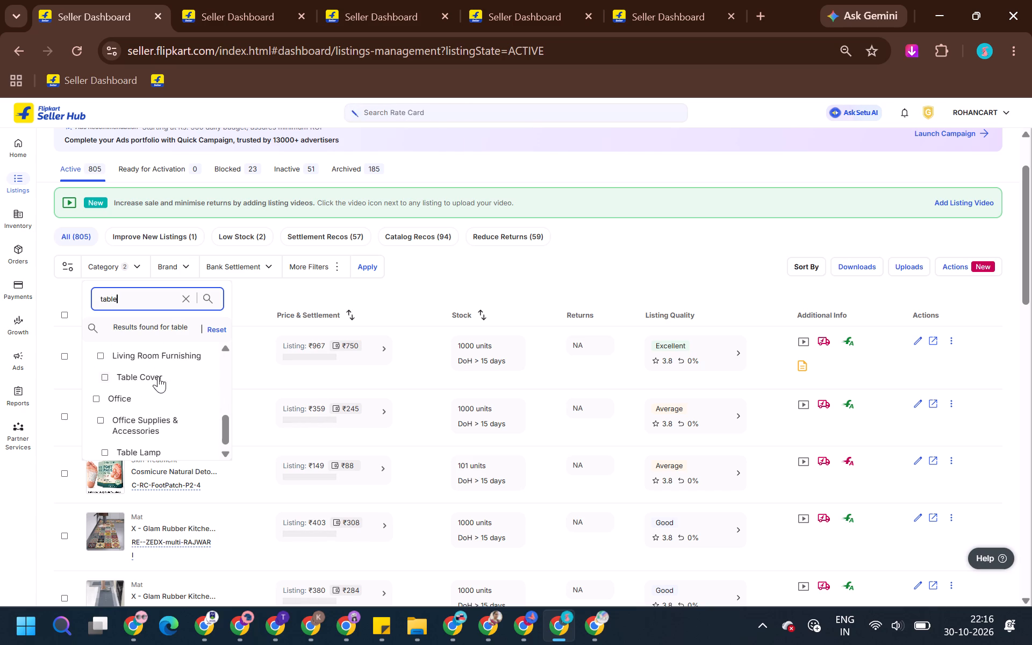
{"action": "scroll", "coordinate": [161, 388], "scroll_direction": "up", "scroll_amount": 3}
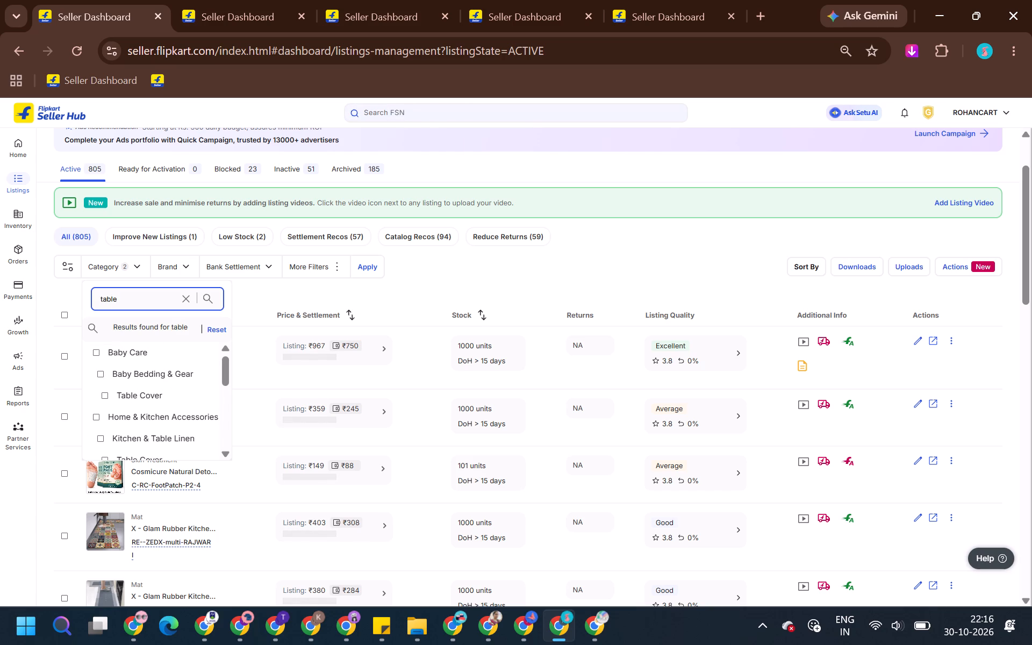
{"action": "key", "text": "space"}
{"action": "type", "text": "l"}
{"action": "type", "text": "am"}
{"action": "left_click", "coordinate": [135, 396]}
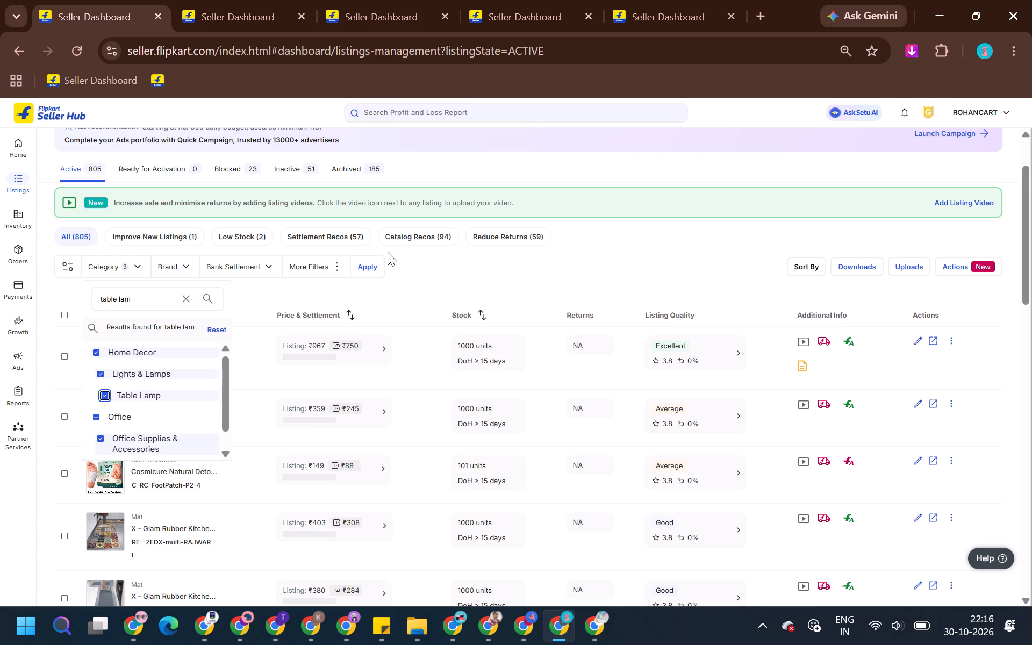
{"action": "left_click", "coordinate": [366, 270]}
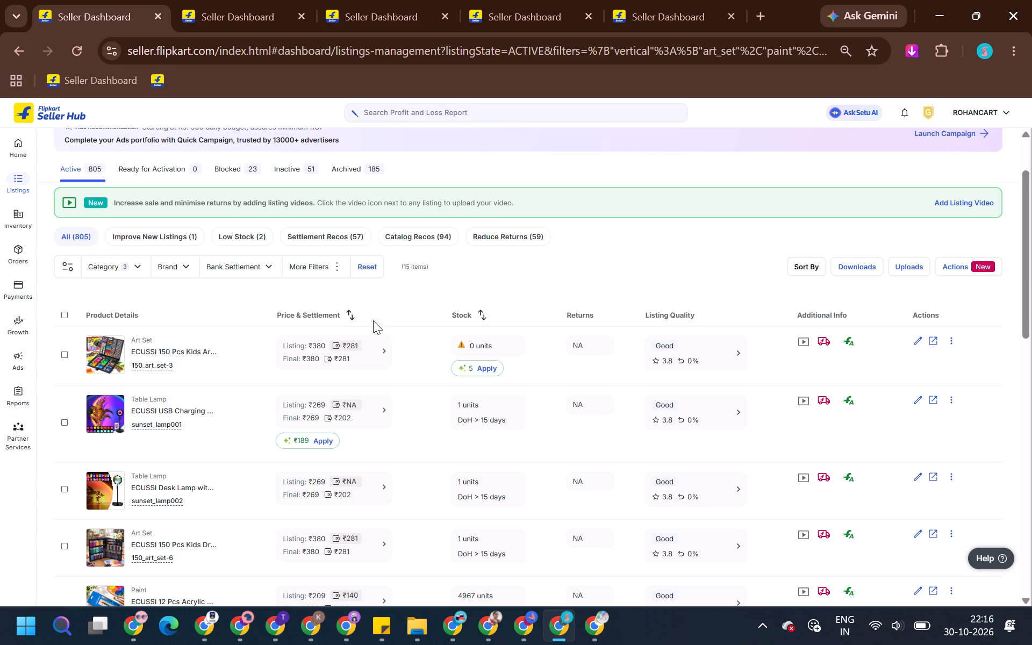
Set the stock of the 150_art_set-3 listing to 1000 units and apply it.
{"action": "scroll", "coordinate": [503, 298], "scroll_direction": "down", "scroll_amount": 1}
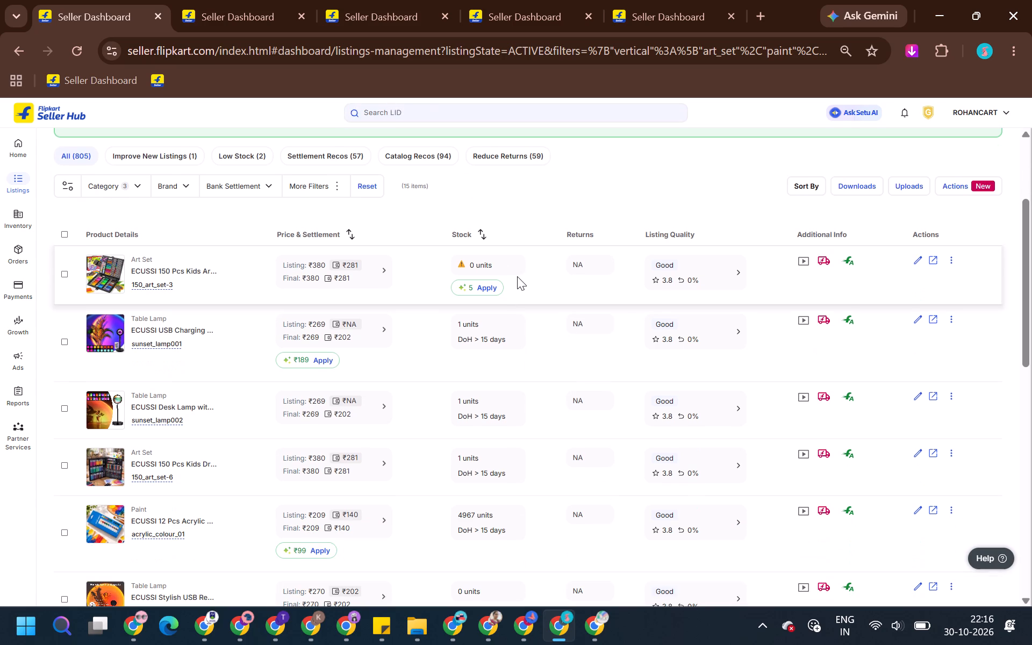
{"action": "left_click", "coordinate": [518, 263]}
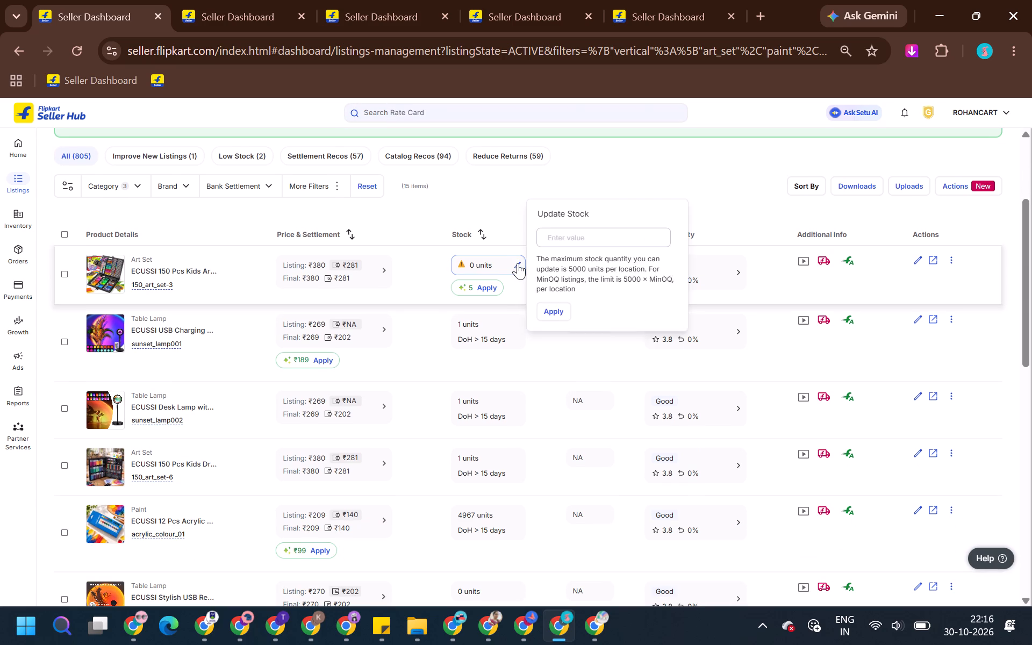
{"action": "left_click_drag", "start_coordinate": [560, 214], "coordinate": [494, 210]}
{"action": "type", "text": "1000"}
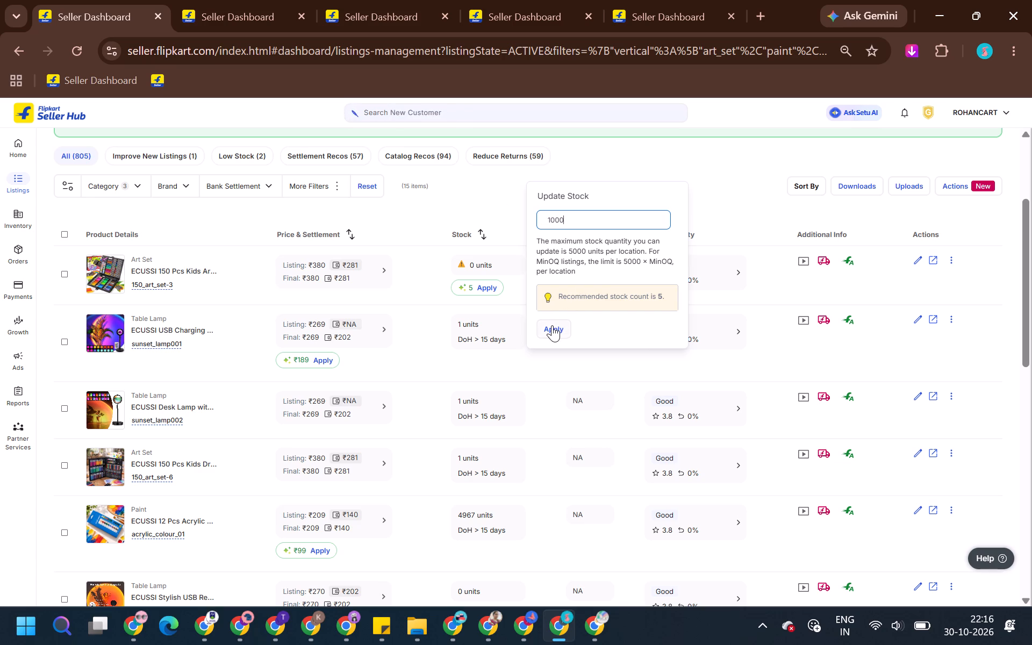
{"action": "left_click", "coordinate": [551, 325]}
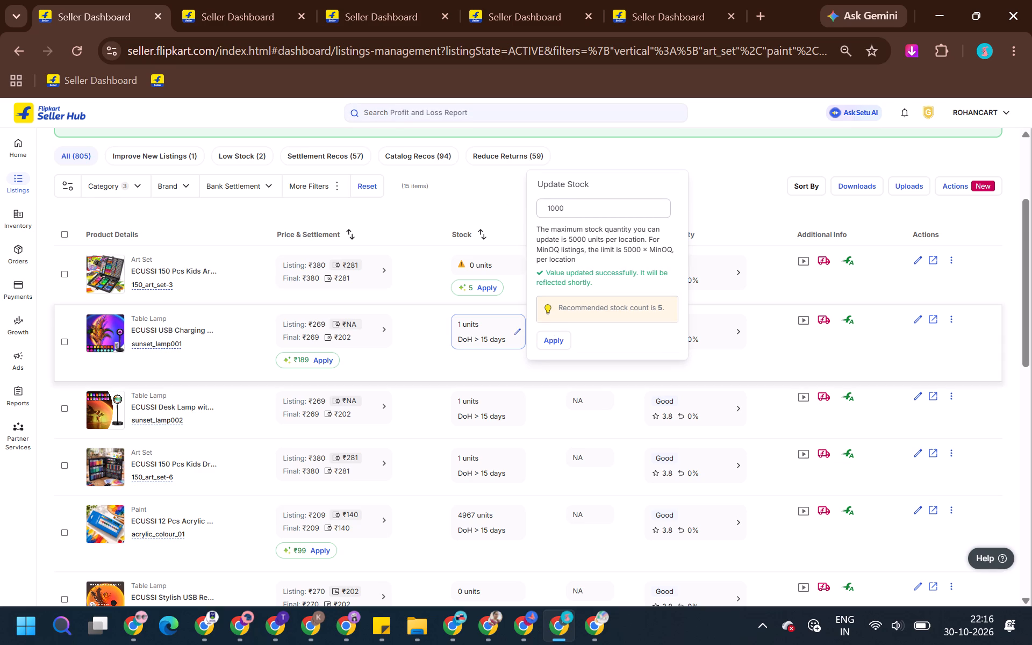
Set the stock of the sunset_lamp001 listing to 1000 units and apply it.
{"action": "left_click", "coordinate": [518, 332]}
{"action": "left_click", "coordinate": [518, 332]}
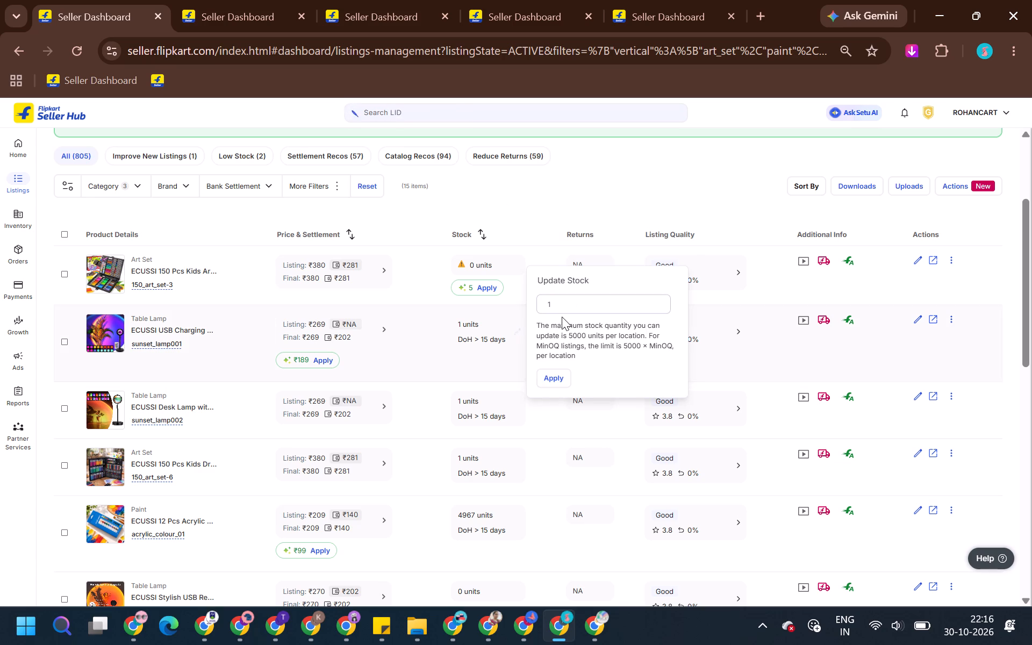
{"action": "left_click", "coordinate": [562, 317]}
{"action": "left_click", "coordinate": [565, 307]}
{"action": "type", "text": "0000"}
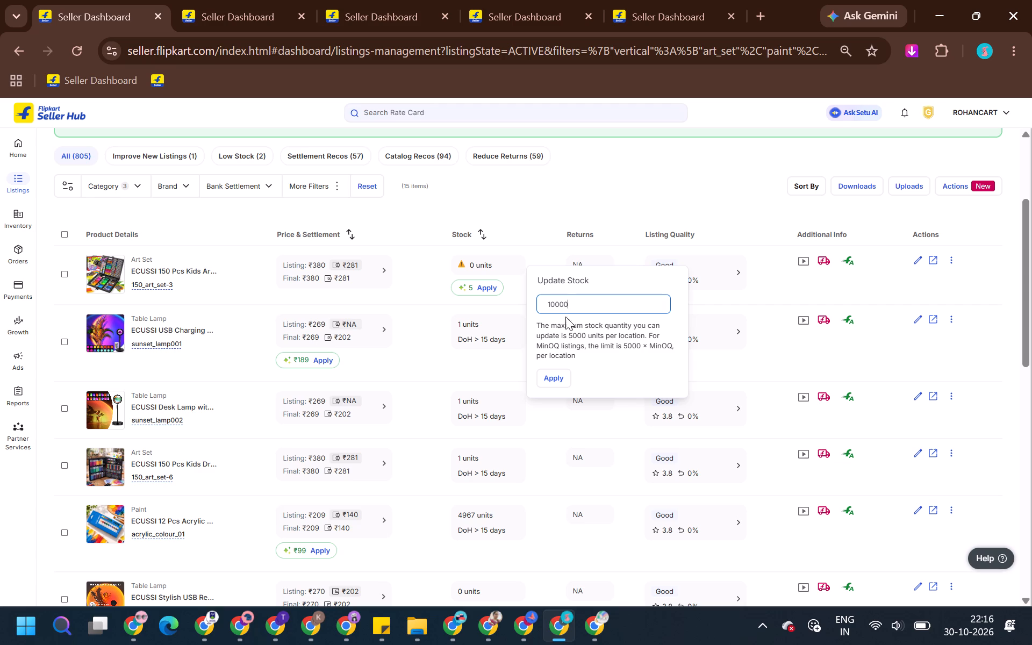
{"action": "key", "text": "BackSpace"}
{"action": "left_click", "coordinate": [557, 373]}
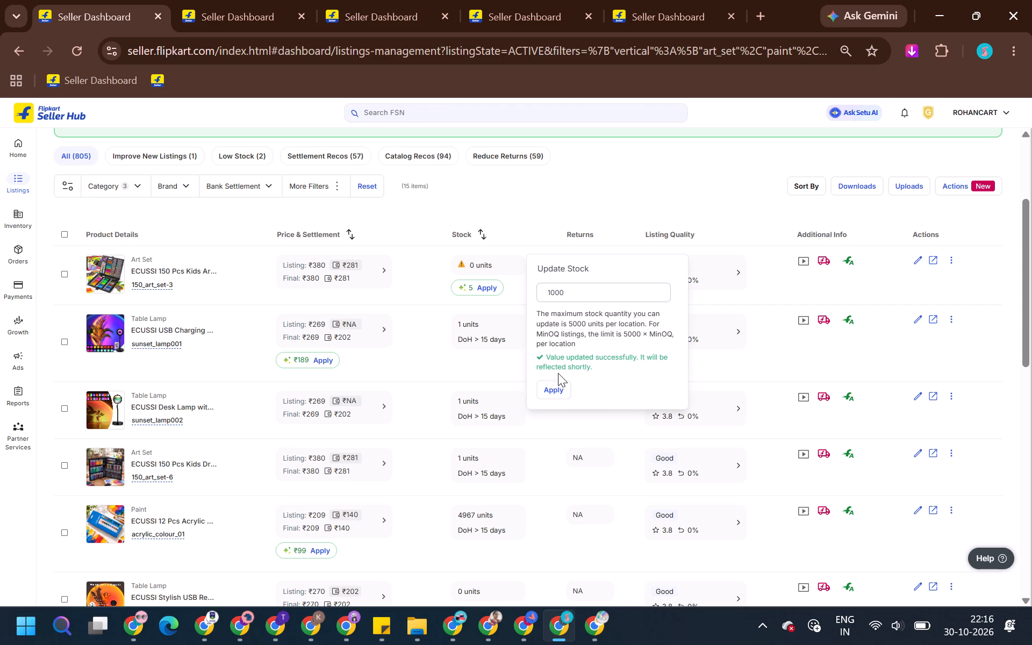
Set the stock of the sunset_lamp002 listing to 1000 units and apply it.
{"action": "left_click", "coordinate": [520, 410]}
{"action": "scroll", "coordinate": [520, 410], "scroll_direction": "down", "scroll_amount": 1}
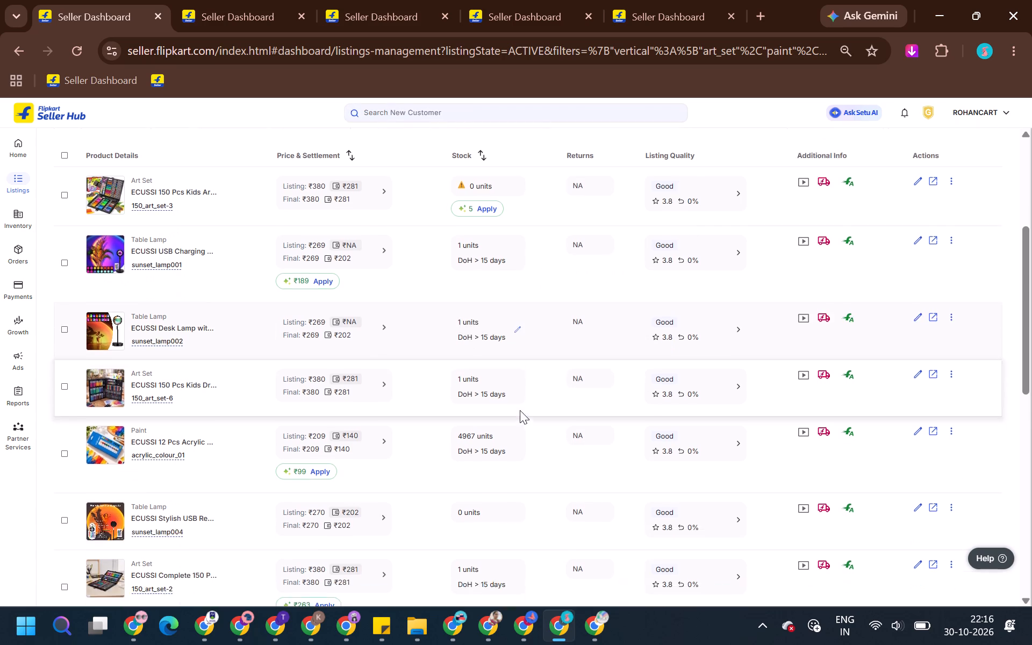
{"action": "scroll", "coordinate": [520, 410], "scroll_direction": "down", "scroll_amount": 2}
{"action": "scroll", "coordinate": [507, 184], "scroll_direction": "up", "scroll_amount": 1}
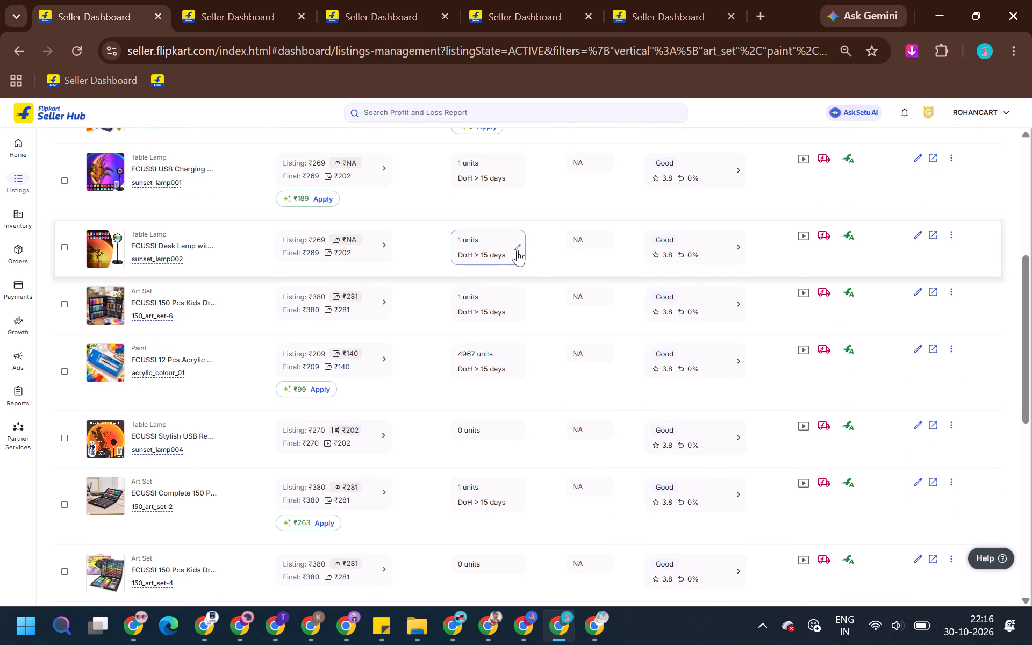
{"action": "scroll", "coordinate": [517, 248], "scroll_direction": "down", "scroll_amount": 1}
{"action": "left_click", "coordinate": [518, 171]}
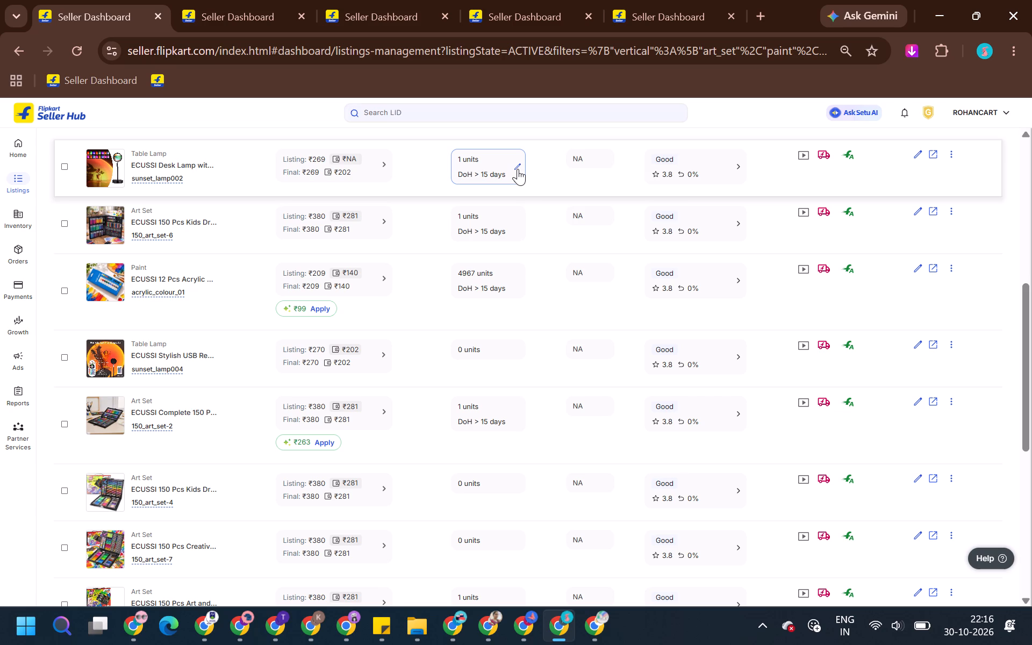
{"action": "left_click", "coordinate": [518, 169]}
{"action": "left_click", "coordinate": [555, 135]}
{"action": "type", "text": "000"}
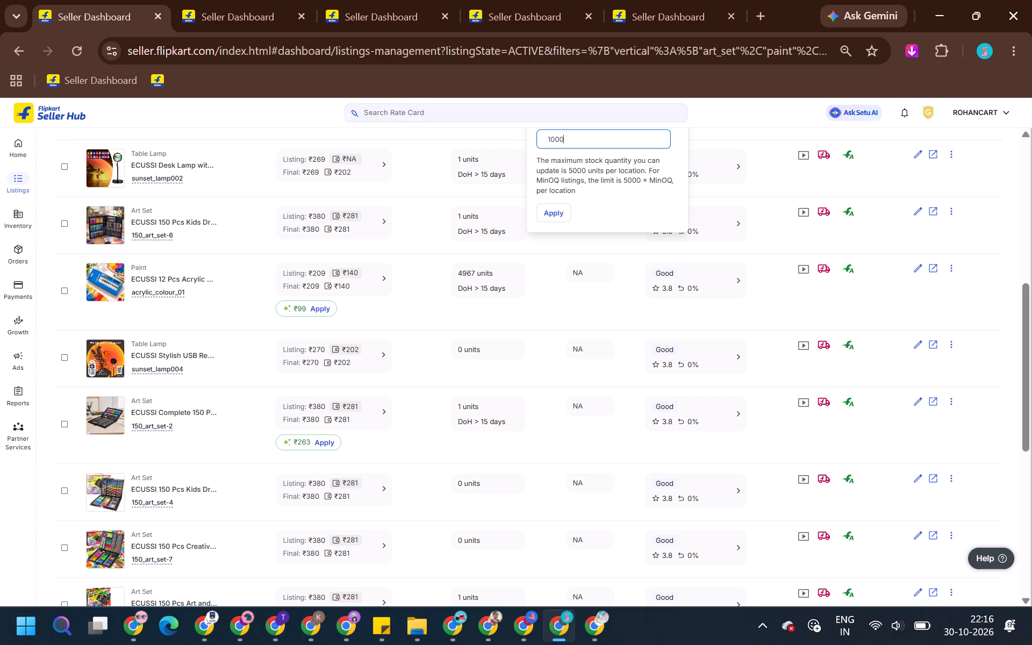
{"action": "left_click", "coordinate": [556, 223]}
{"action": "left_click", "coordinate": [554, 216]}
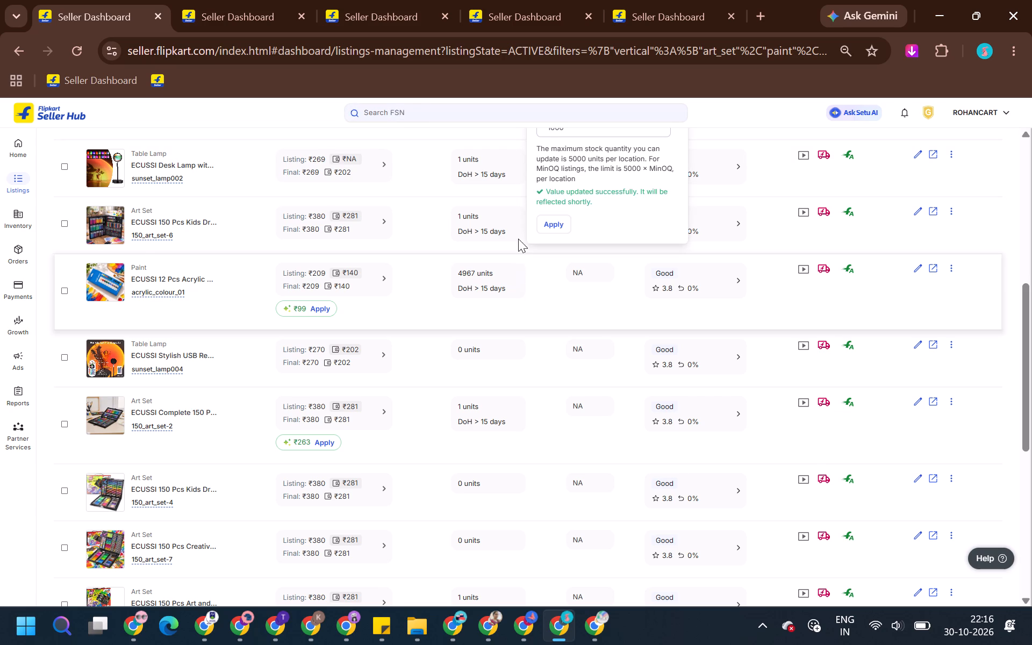
Set the stock of the 150_art_set-6 listing to 10000 units and apply it.
{"action": "left_click", "coordinate": [518, 223]}
{"action": "left_click", "coordinate": [518, 223]}
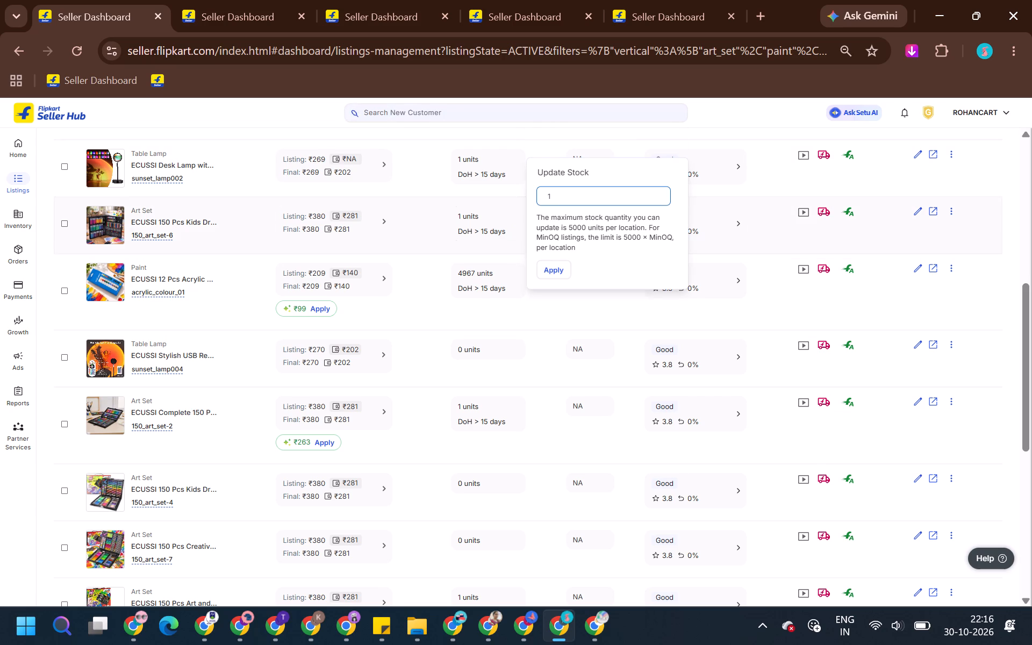
{"action": "left_click", "coordinate": [562, 197]}
{"action": "type", "text": "000"}
{"action": "key", "text": "0"}
{"action": "left_click", "coordinate": [558, 264]}
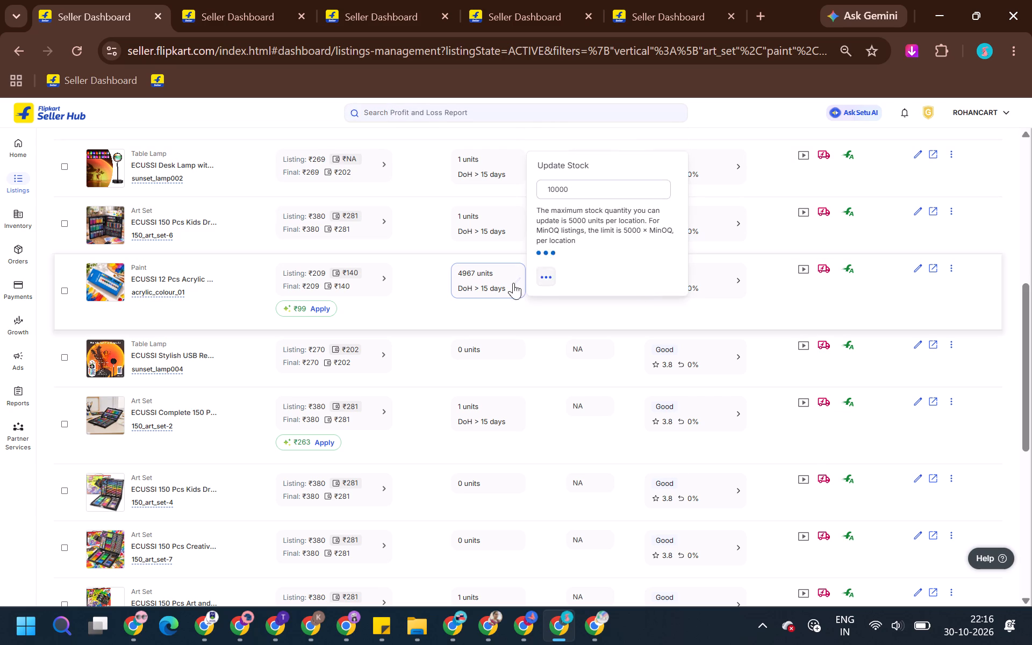
{"action": "left_click", "coordinate": [512, 286]}
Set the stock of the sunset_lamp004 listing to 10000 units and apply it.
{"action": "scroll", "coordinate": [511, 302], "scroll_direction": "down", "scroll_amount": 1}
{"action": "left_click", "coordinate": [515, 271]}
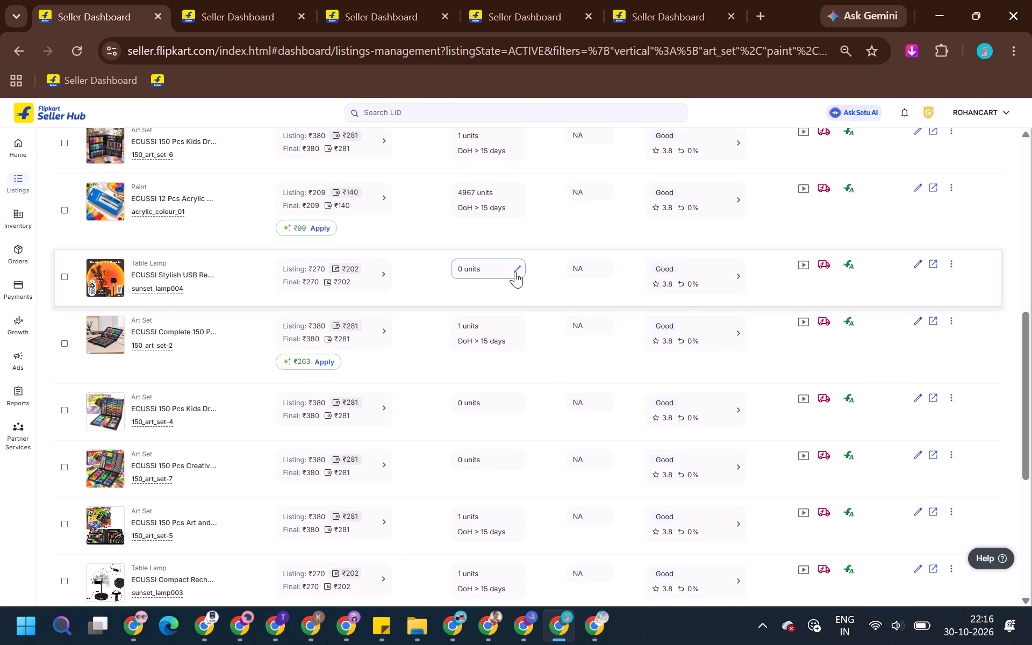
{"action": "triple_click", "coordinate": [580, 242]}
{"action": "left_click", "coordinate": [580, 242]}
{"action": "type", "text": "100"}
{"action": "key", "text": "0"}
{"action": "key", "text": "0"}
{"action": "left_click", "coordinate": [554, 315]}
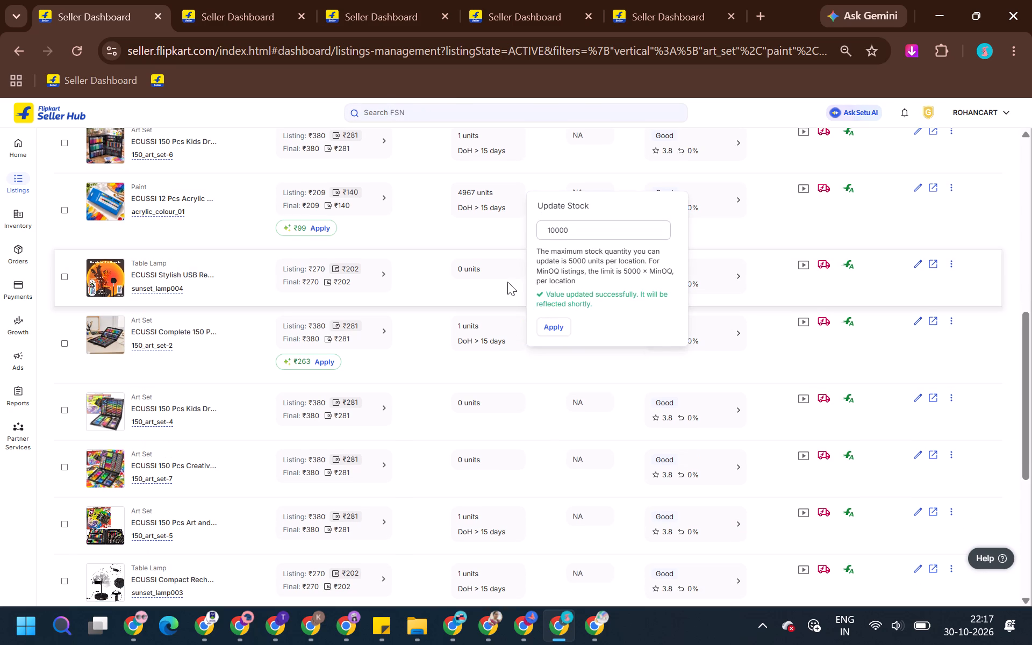
Set the stock of the sunset_lamp004 listing to 1000 units and apply it.
{"action": "left_click", "coordinate": [507, 282]}
{"action": "left_click", "coordinate": [512, 268]}
{"action": "left_click", "coordinate": [518, 270]}
{"action": "left_click", "coordinate": [570, 254]}
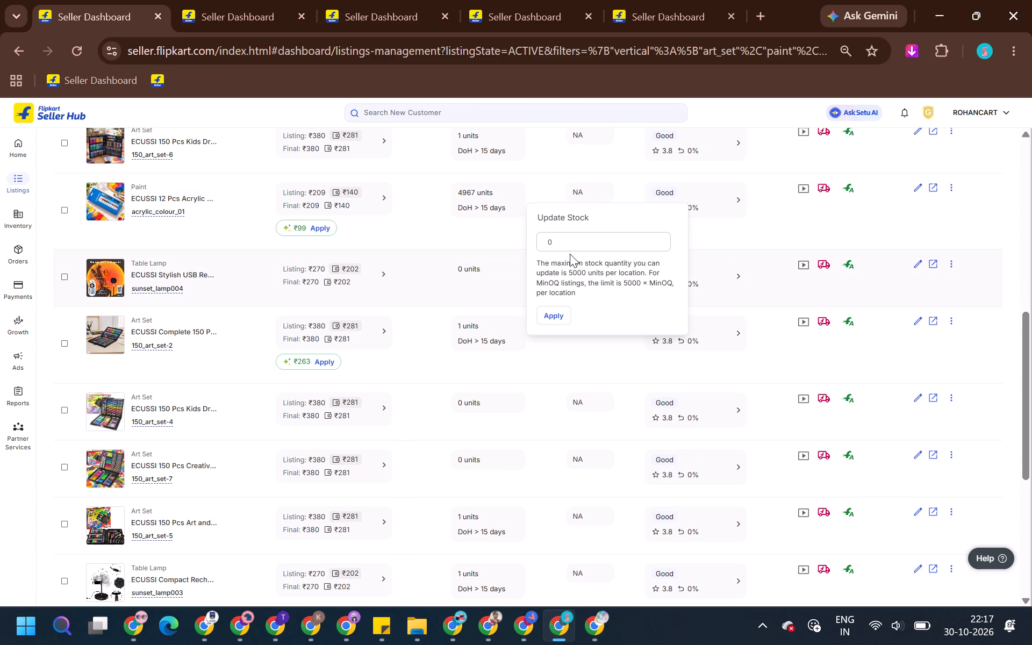
{"action": "triple_click", "coordinate": [569, 250]}
{"action": "key", "text": "0"}
{"action": "key", "text": "BackSpace"}
{"action": "type", "text": "1000"}
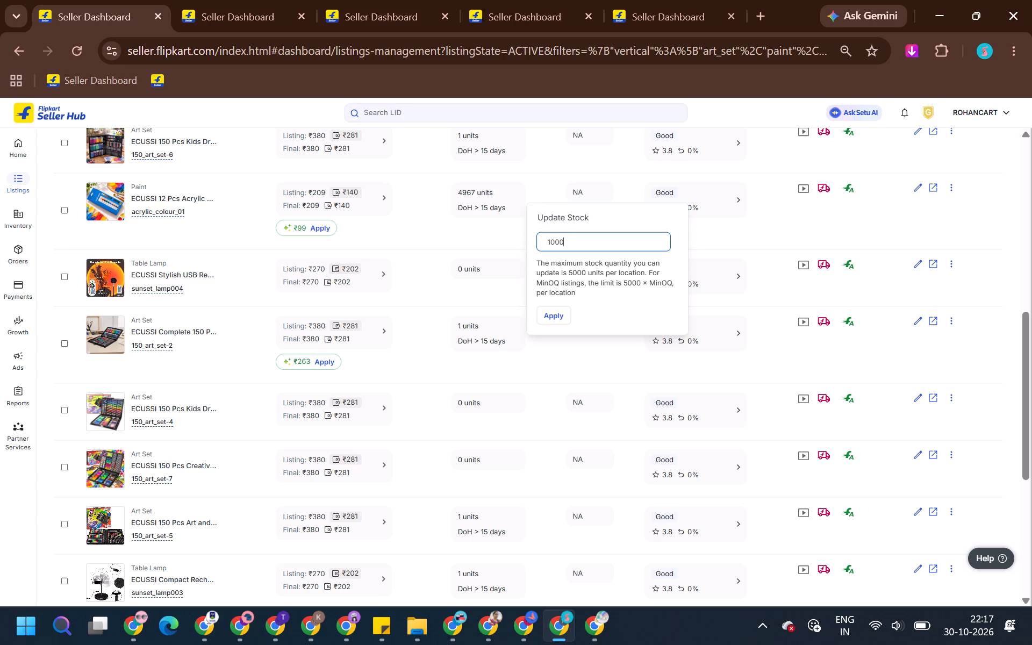
{"action": "left_click", "coordinate": [558, 320]}
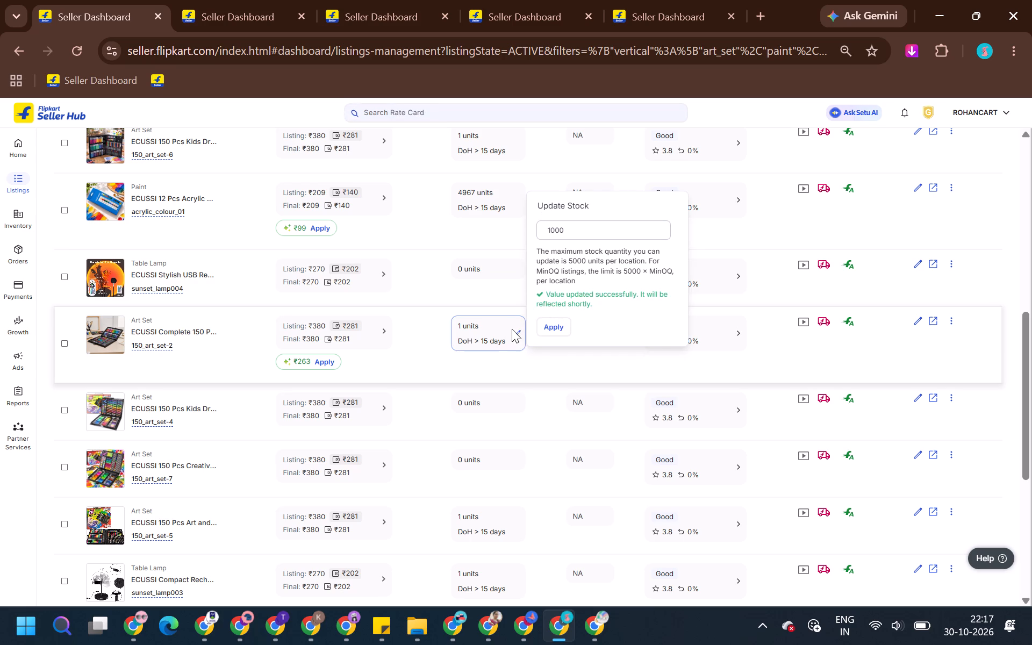
Set the stock of the 150_art_set-2 listing to 1000 units and apply it.
{"action": "left_click", "coordinate": [512, 329]}
{"action": "left_click", "coordinate": [518, 333]}
{"action": "left_click", "coordinate": [591, 312]}
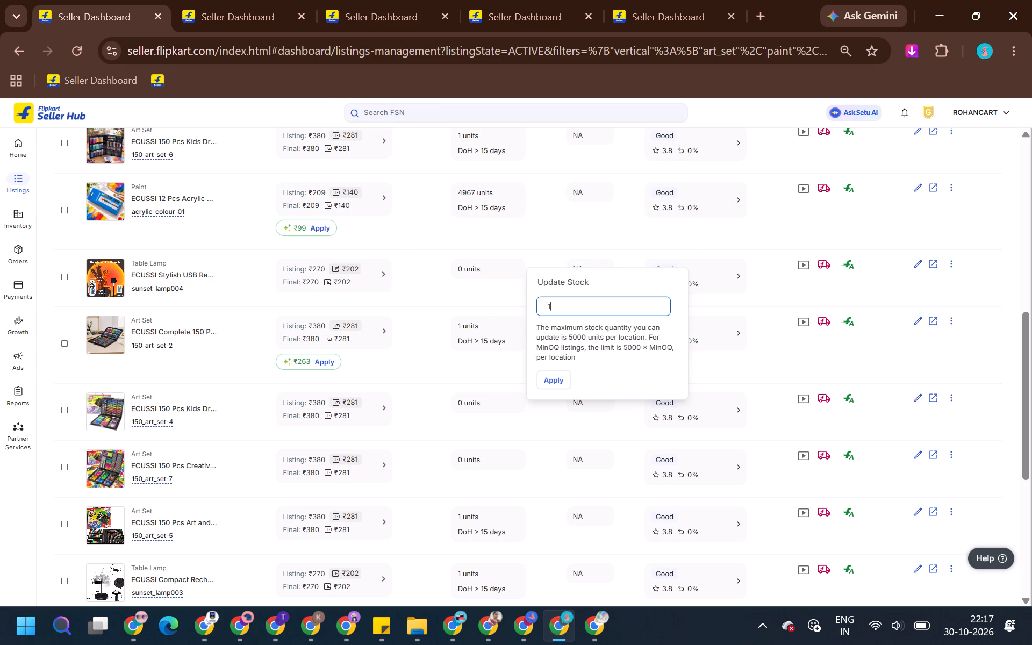
{"action": "type", "text": "000"}
{"action": "key", "text": "Return"}
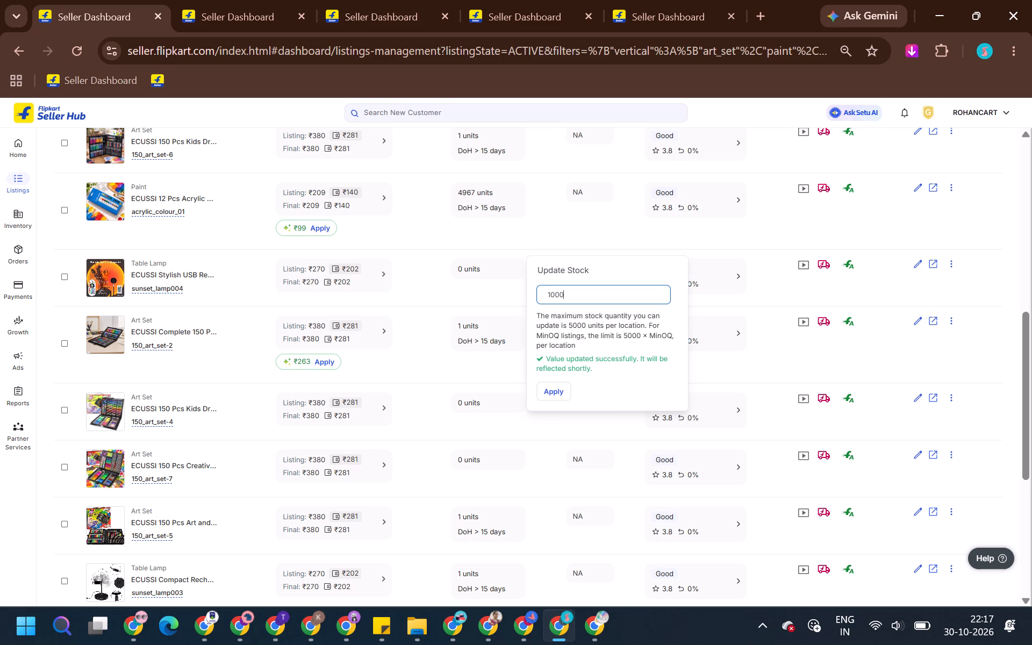
{"action": "left_click", "coordinate": [546, 440]}
Set the stock of the 150_art_set-4 listing to 1000 units and apply it.
{"action": "scroll", "coordinate": [520, 361], "scroll_direction": "down", "scroll_amount": 1}
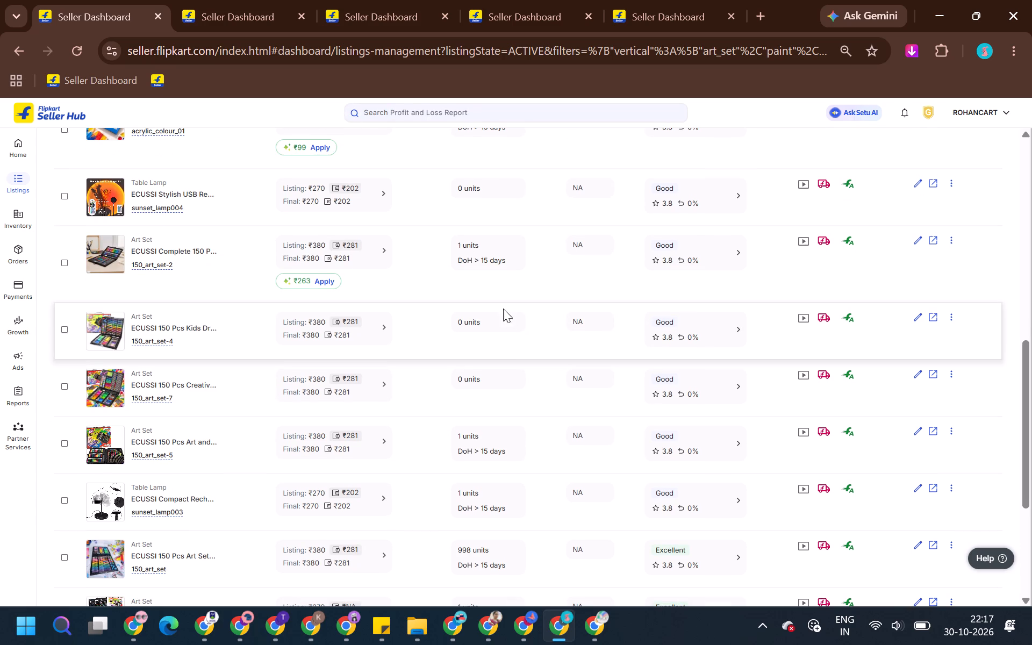
{"action": "left_click", "coordinate": [514, 328]}
{"action": "left_click", "coordinate": [518, 324]}
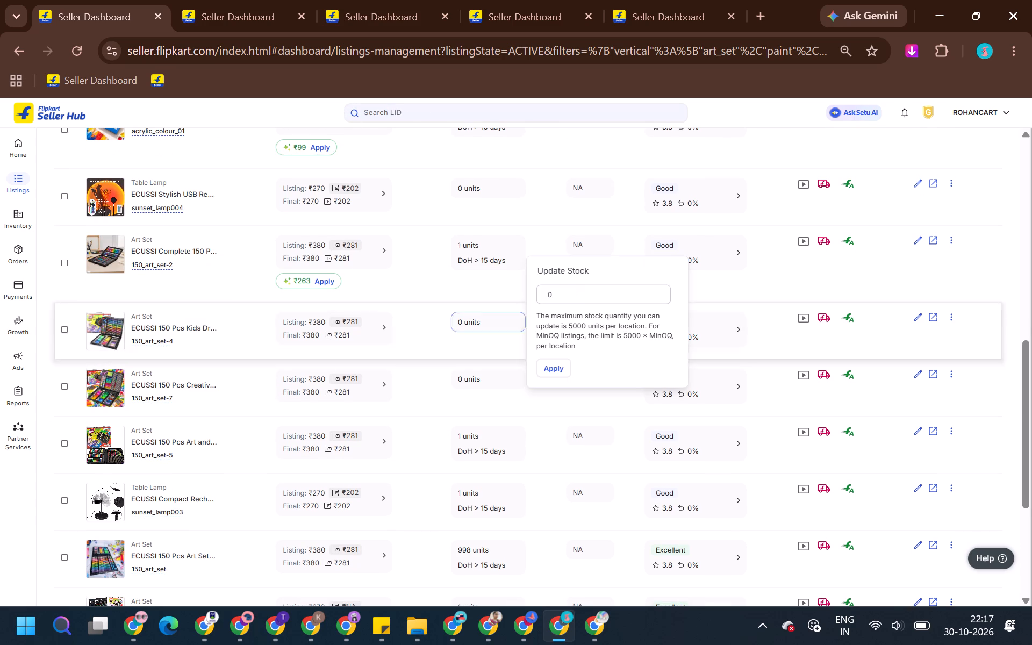
{"action": "left_click_drag", "start_coordinate": [568, 296], "coordinate": [511, 293]}
{"action": "type", "text": "1000"}
{"action": "key", "text": "Return"}
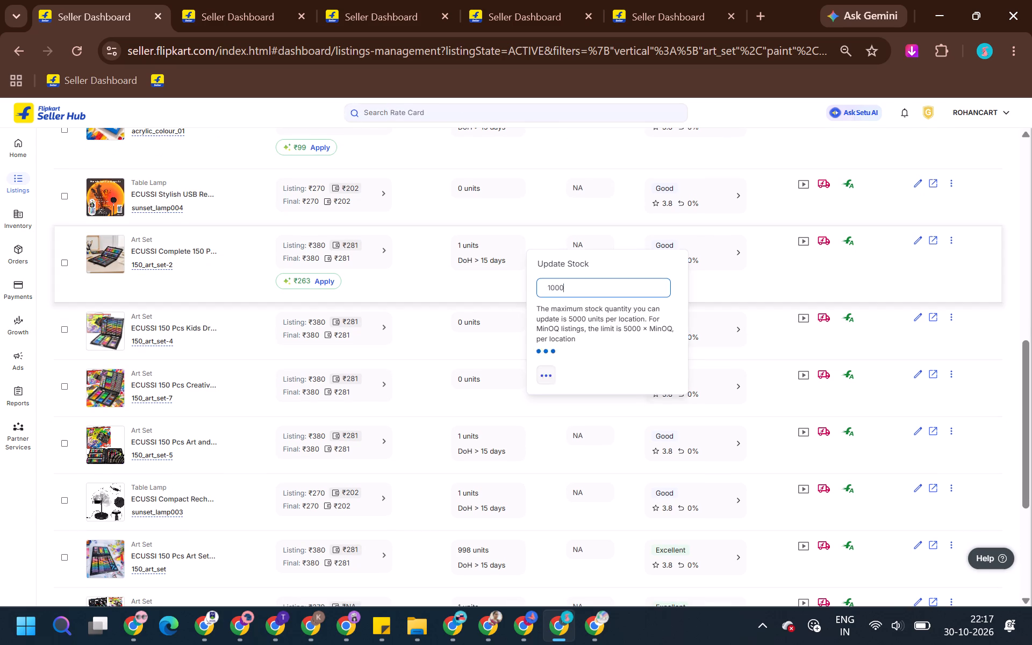
{"action": "left_click", "coordinate": [512, 371]}
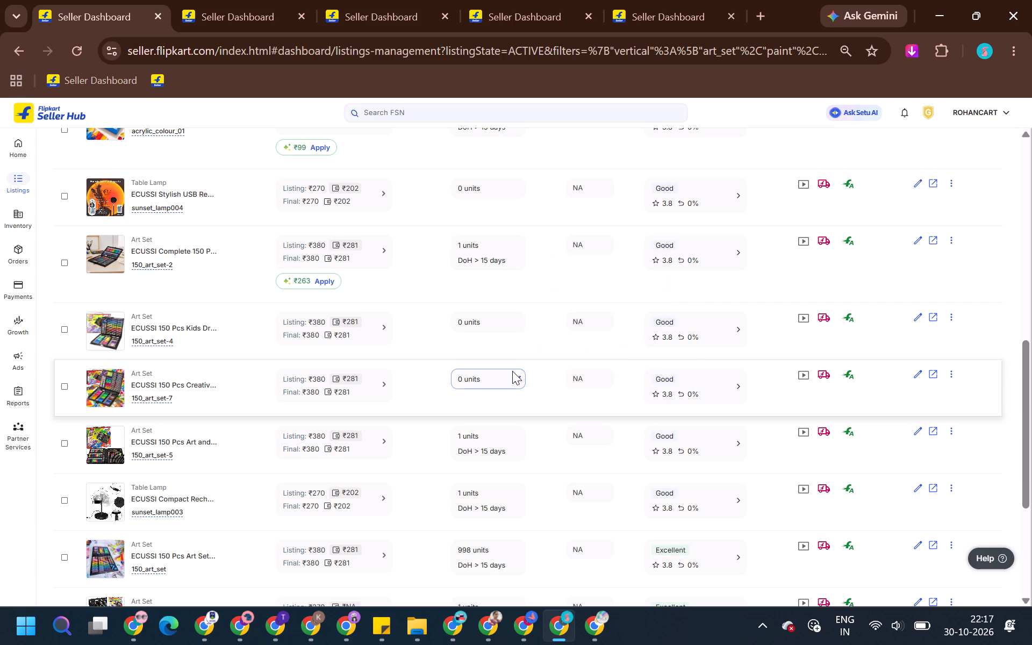
Set the stock of the 150_art_set-7 listing to 10000 units and apply it.
{"action": "scroll", "coordinate": [512, 371], "scroll_direction": "down", "scroll_amount": 2}
{"action": "scroll", "coordinate": [504, 220], "scroll_direction": "down", "scroll_amount": 1}
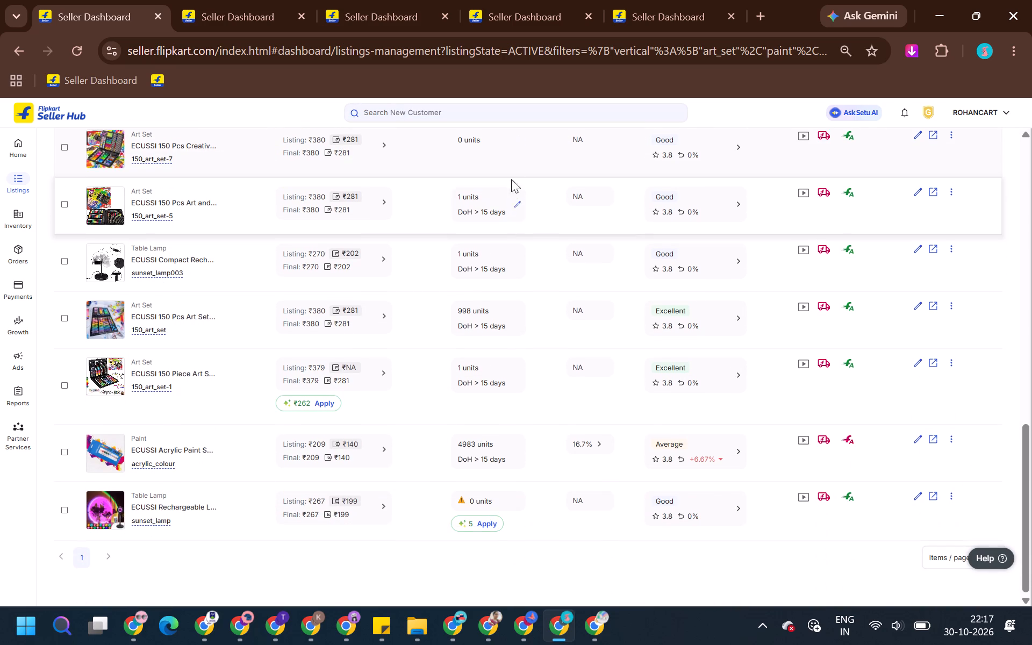
{"action": "scroll", "coordinate": [512, 173], "scroll_direction": "up", "scroll_amount": 1}
{"action": "left_click", "coordinate": [519, 222]}
{"action": "triple_click", "coordinate": [558, 187]}
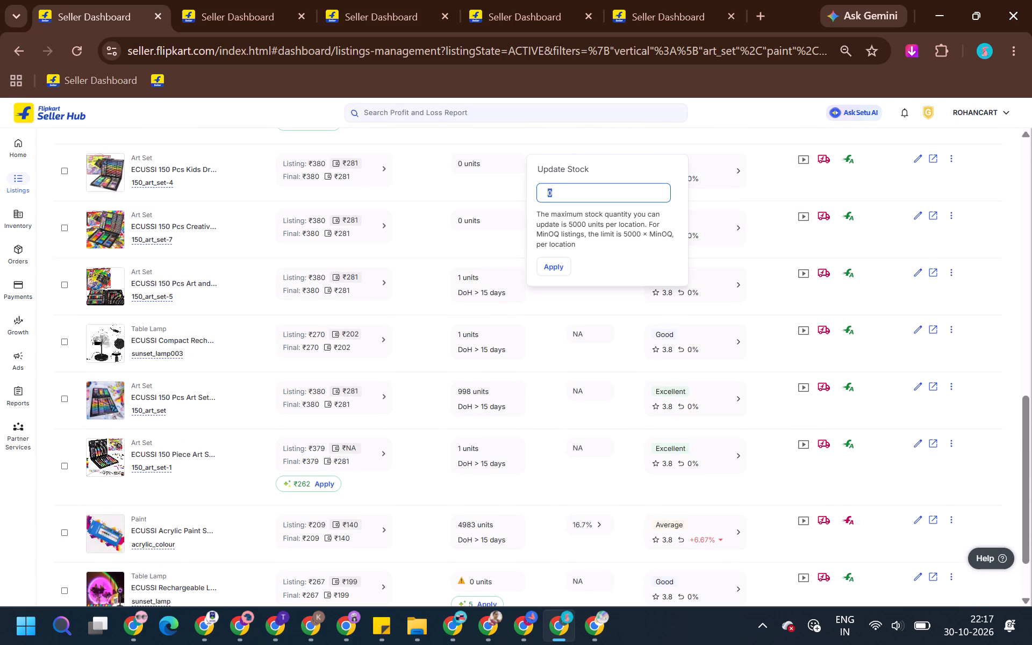
{"action": "type", "text": "10000"}
{"action": "key", "text": "Return"}
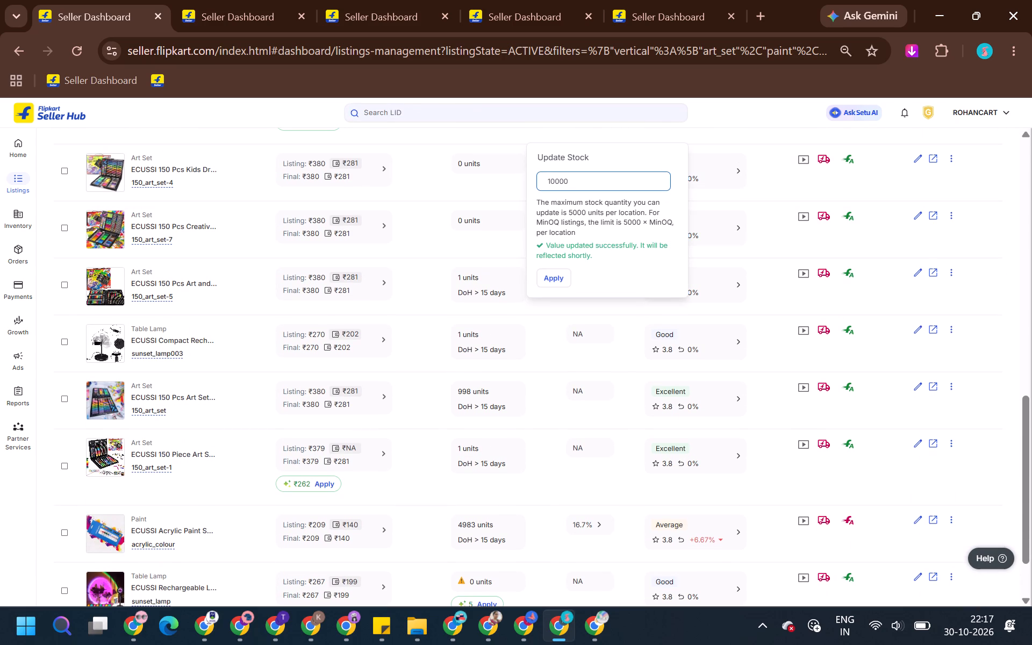
{"action": "left_click", "coordinate": [552, 317]}
Set the stock of the 150_art_set-5 listing to 1000 units and apply it.
{"action": "scroll", "coordinate": [519, 285], "scroll_direction": "down", "scroll_amount": 1}
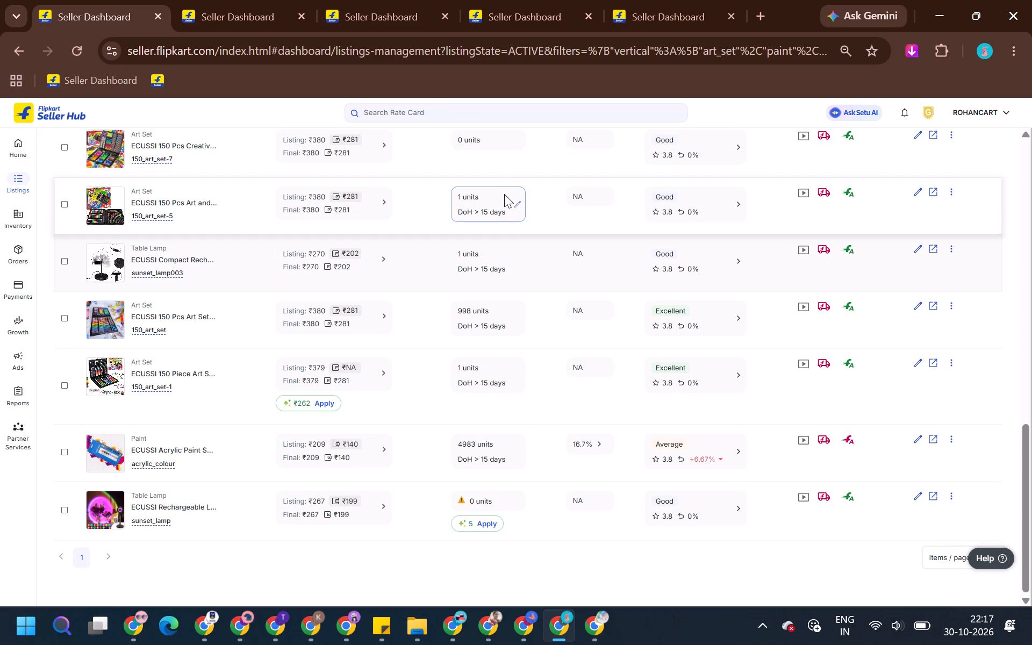
{"action": "left_click", "coordinate": [517, 207]}
{"action": "left_click", "coordinate": [568, 174]}
{"action": "type", "text": "000"}
{"action": "left_click", "coordinate": [560, 254]}
{"action": "left_click", "coordinate": [516, 256]}
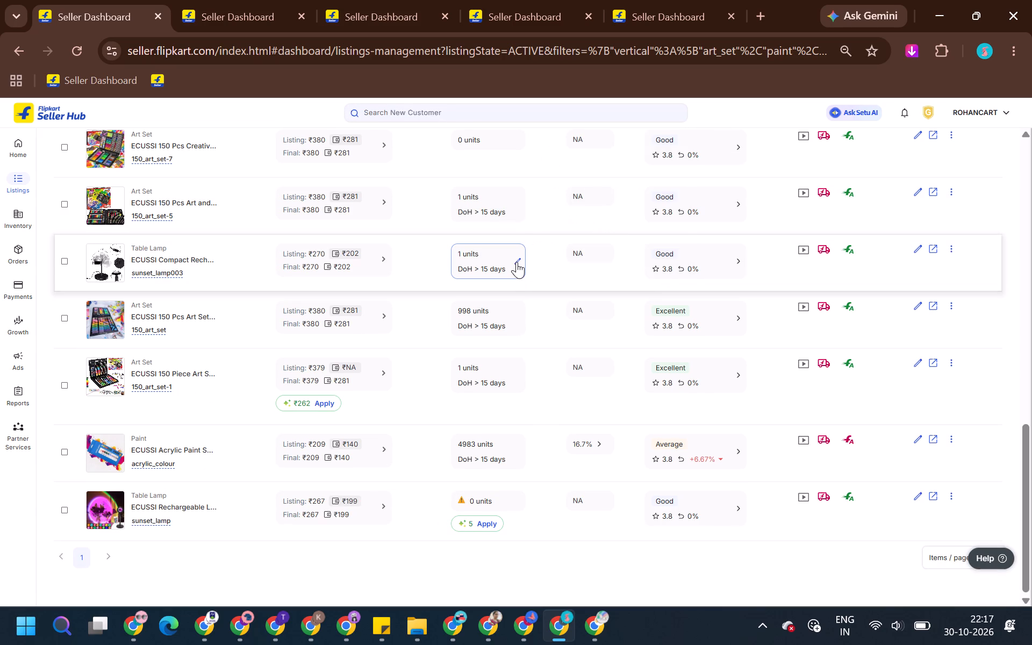
Set the stock of the sunset_lamp003 listing to 1000 units and apply it.
{"action": "left_click", "coordinate": [517, 262]}
{"action": "left_click", "coordinate": [581, 233]}
{"action": "type", "text": "00"}
{"action": "key", "text": "0"}
{"action": "key", "text": "0"}
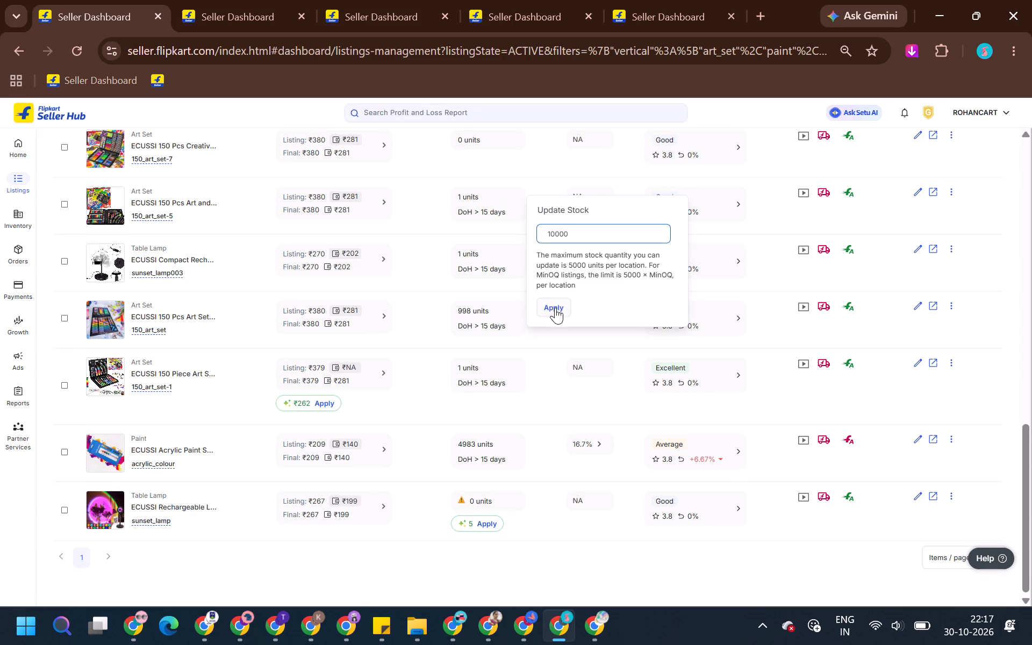
{"action": "key", "text": "BackSpace"}
{"action": "left_click", "coordinate": [556, 307]}
{"action": "left_click", "coordinate": [520, 318]}
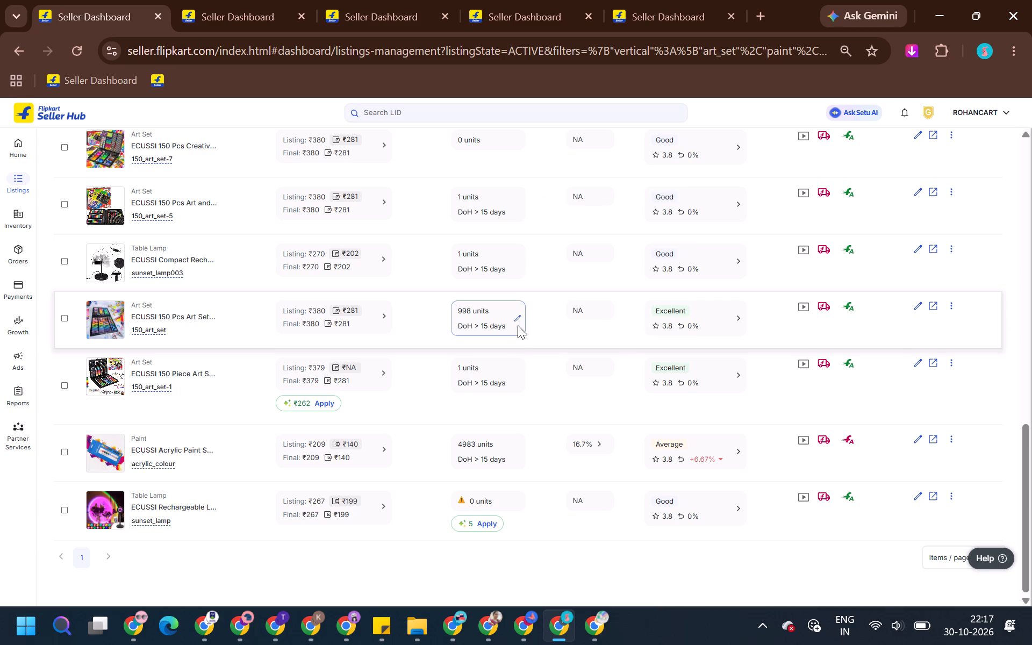
Set the stock of the 150_art_set-1 listing to 1000 units and apply it.
{"action": "left_click", "coordinate": [516, 371]}
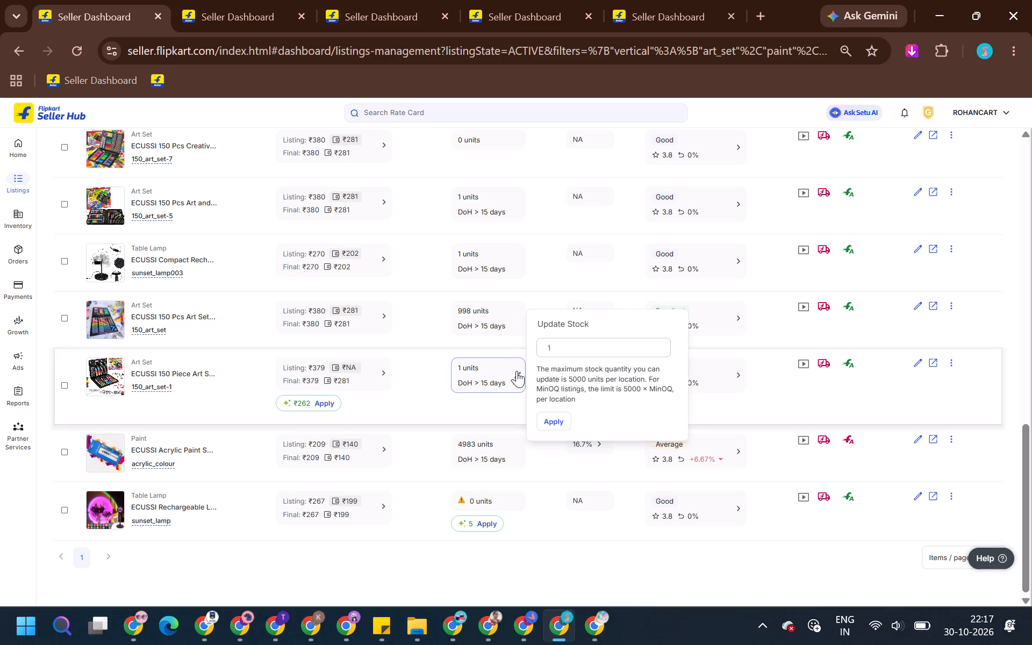
{"action": "left_click", "coordinate": [567, 346]}
{"action": "type", "text": "000"}
{"action": "left_click", "coordinate": [560, 422]}
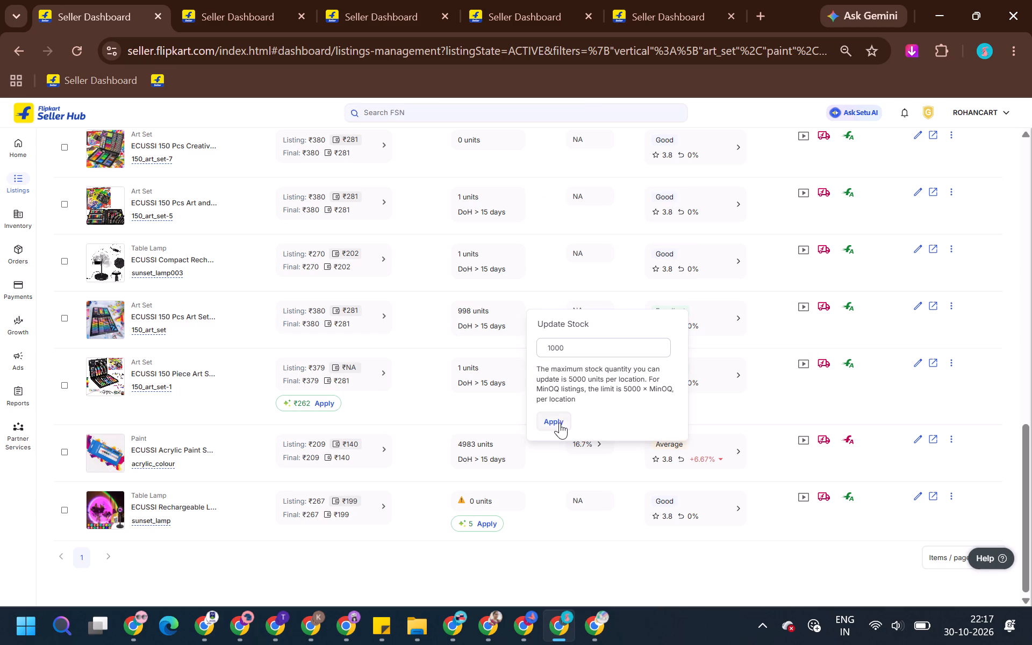
{"action": "left_click", "coordinate": [508, 446]}
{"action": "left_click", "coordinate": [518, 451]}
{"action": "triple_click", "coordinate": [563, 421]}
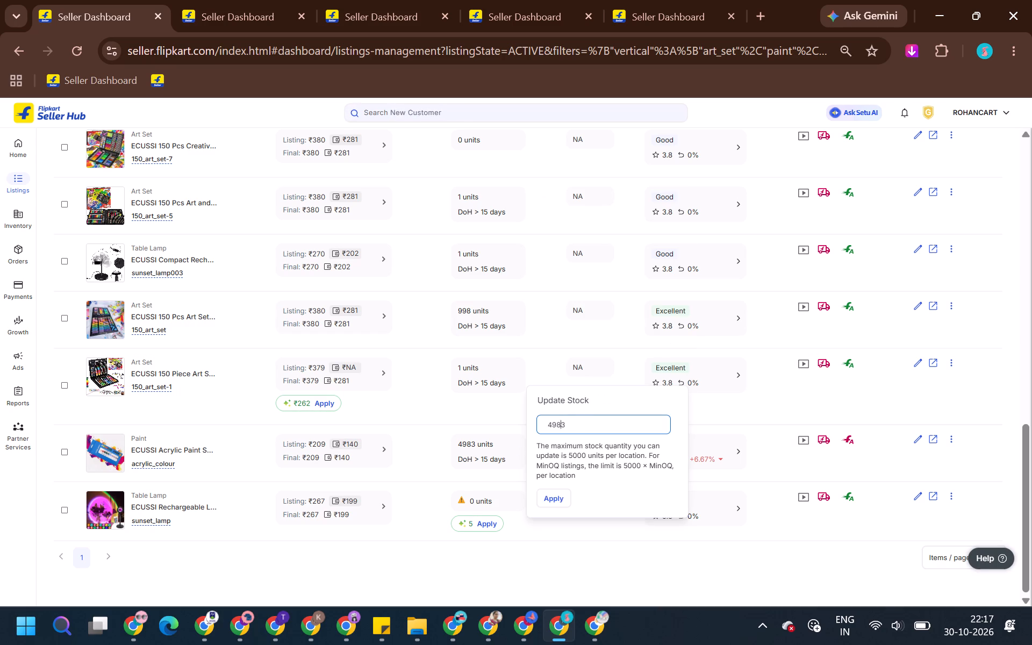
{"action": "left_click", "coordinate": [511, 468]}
Set the stock of the sunset_lamp listing to 10000 units and apply it.
{"action": "left_click", "coordinate": [518, 504]}
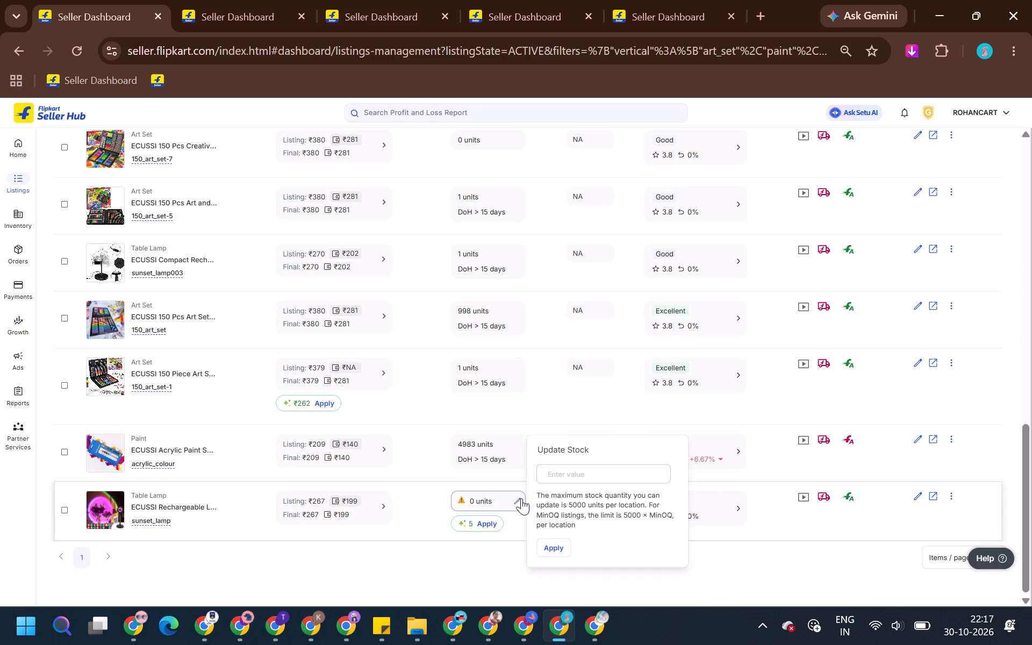
{"action": "left_click", "coordinate": [548, 474]}
{"action": "type", "text": "10000"}
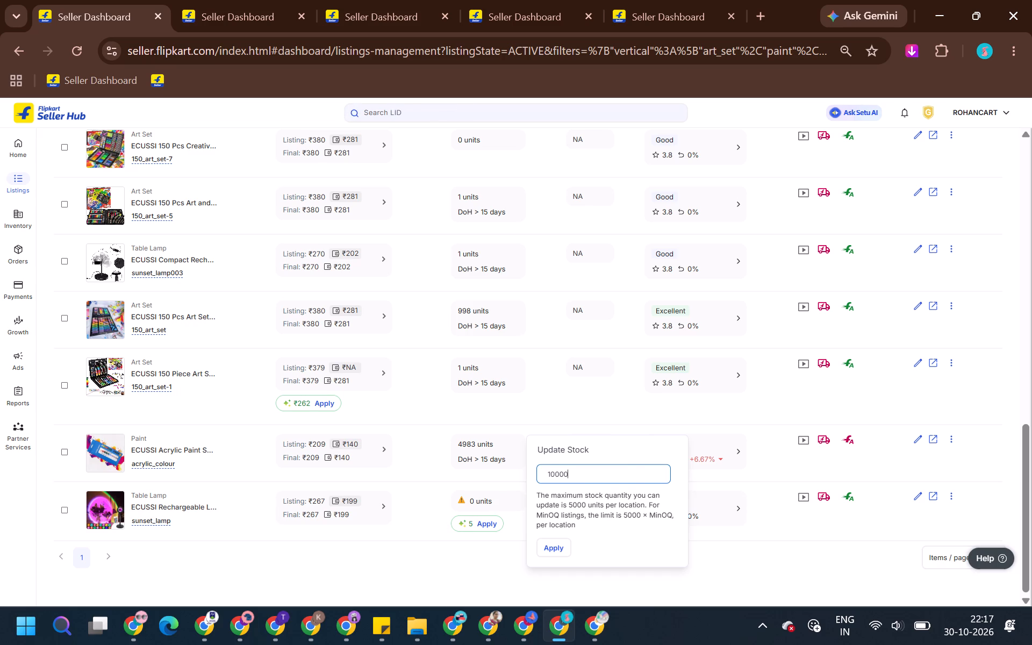
{"action": "left_click", "coordinate": [544, 547]}
{"action": "left_click", "coordinate": [547, 560]}
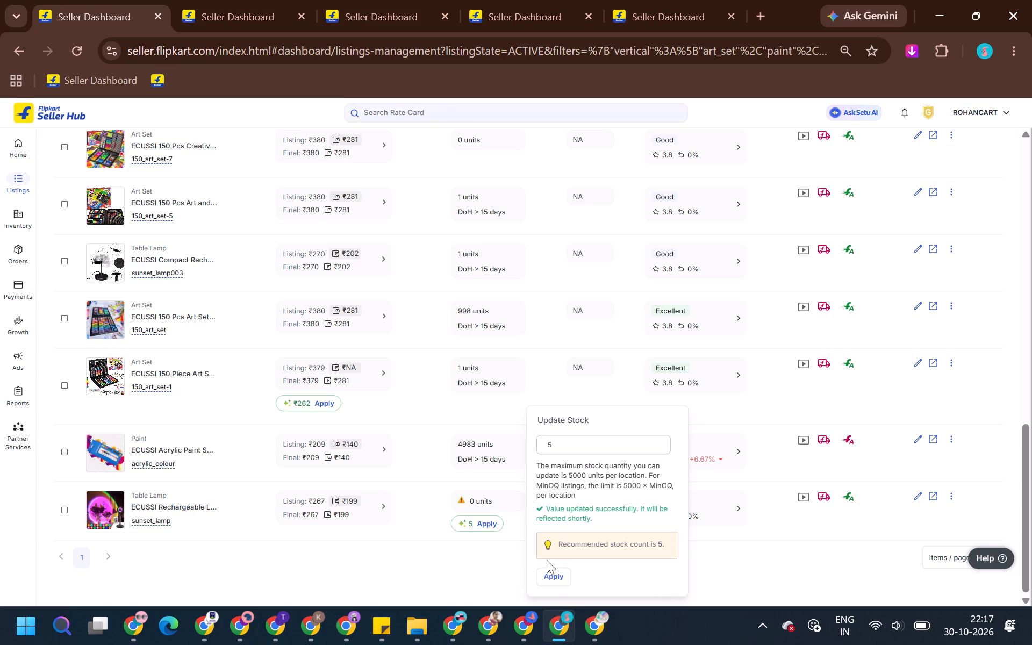
Switch to the SwarnimEnterprise account's listings and filter them by the Table Lamp category.
{"action": "left_click", "coordinate": [596, 634]}
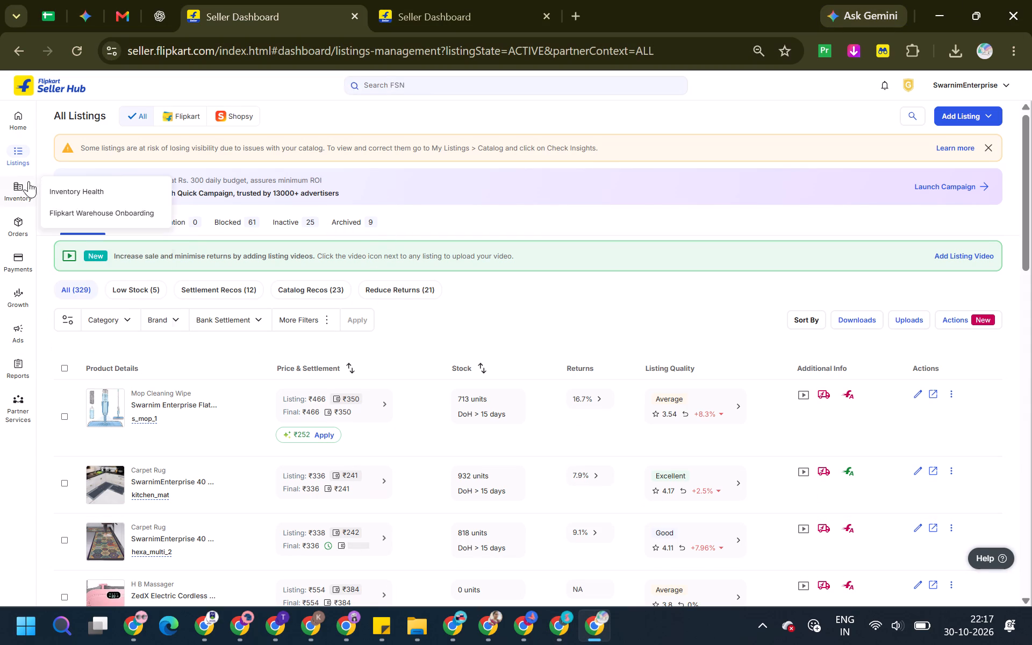
{"action": "left_click", "coordinate": [108, 315]}
{"action": "left_click", "coordinate": [128, 360]}
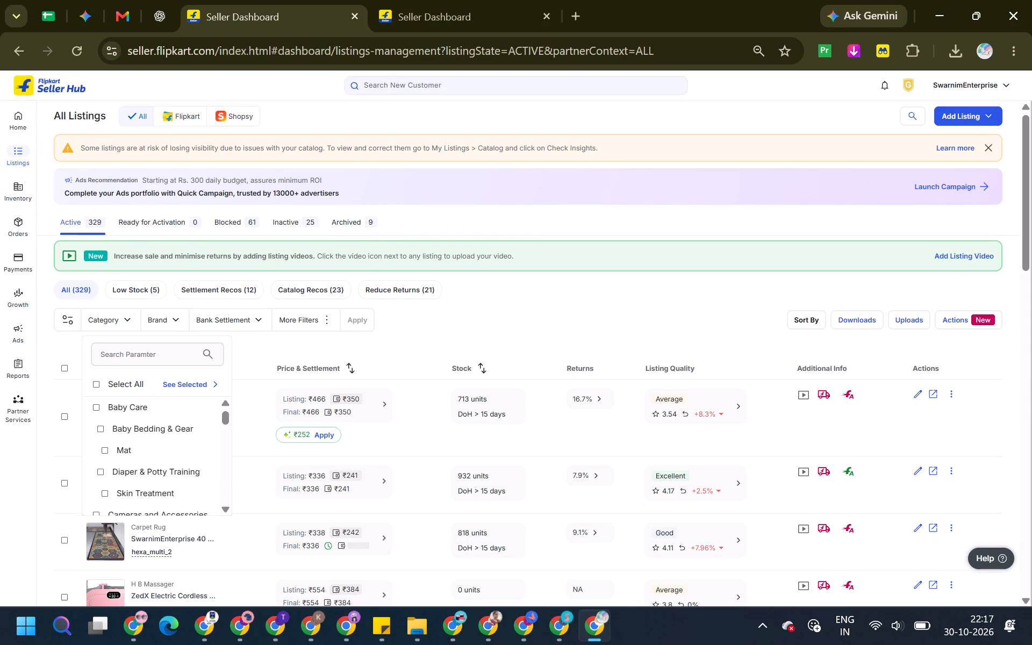
{"action": "type", "text": "tb"}
{"action": "key", "text": "BackSpace"}
{"action": "type", "text": "able"}
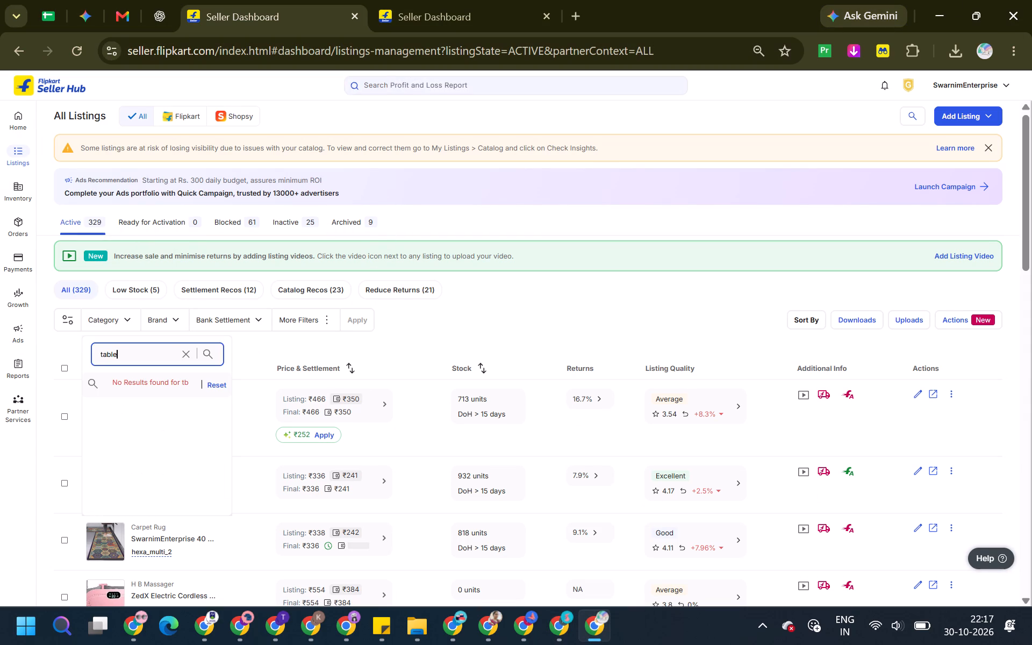
{"action": "scroll", "coordinate": [144, 460], "scroll_direction": "down", "scroll_amount": 2}
{"action": "scroll", "coordinate": [147, 440], "scroll_direction": "up", "scroll_amount": 1}
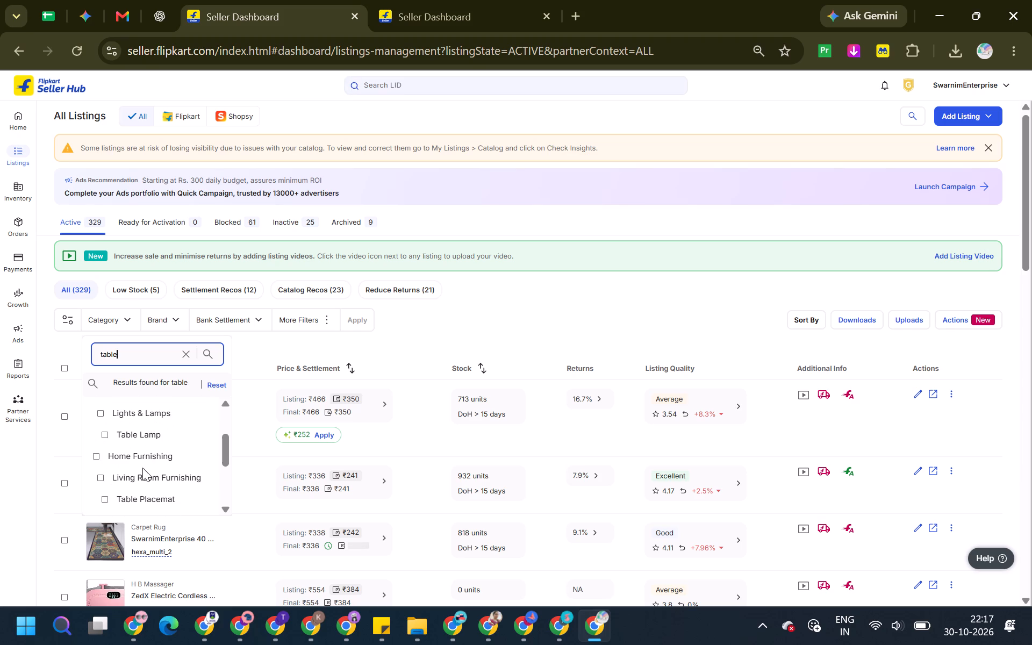
{"action": "left_click", "coordinate": [144, 438]}
{"action": "left_click", "coordinate": [361, 314]}
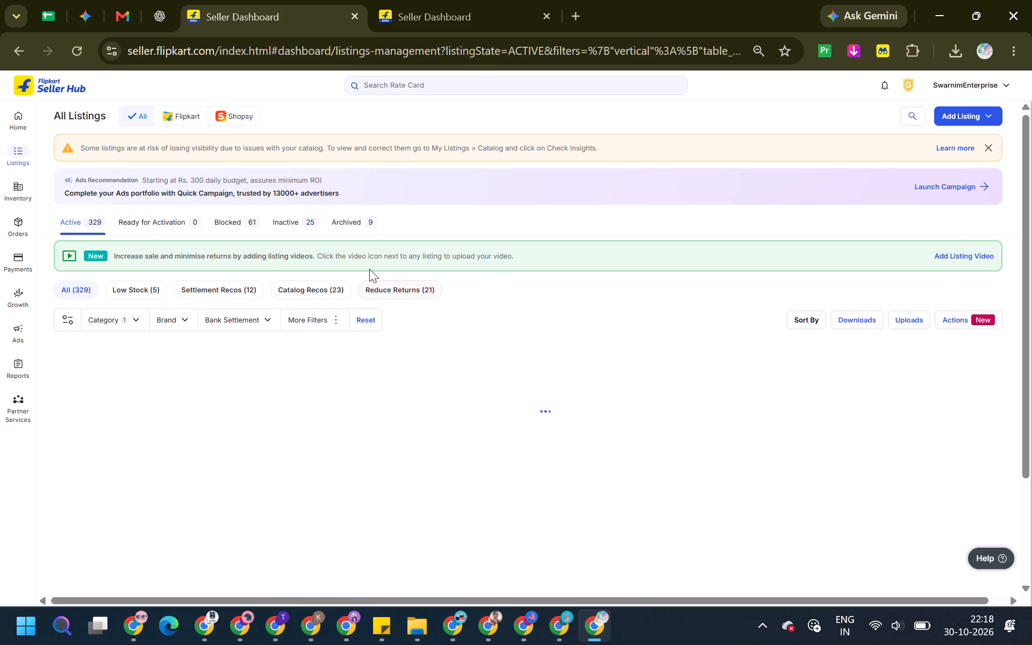
Add the Art Set category to the SwarnimEnterprise listings filter alongside Table Lamp.
{"action": "scroll", "coordinate": [402, 334], "scroll_direction": "down", "scroll_amount": 3}
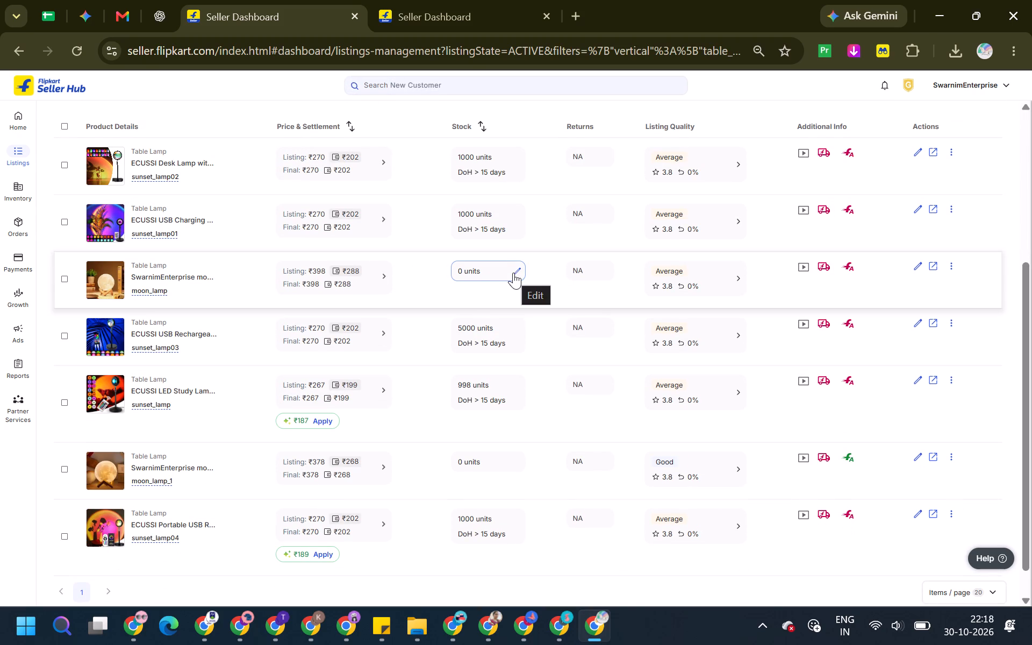
{"action": "scroll", "coordinate": [439, 359], "scroll_direction": "down", "scroll_amount": 5}
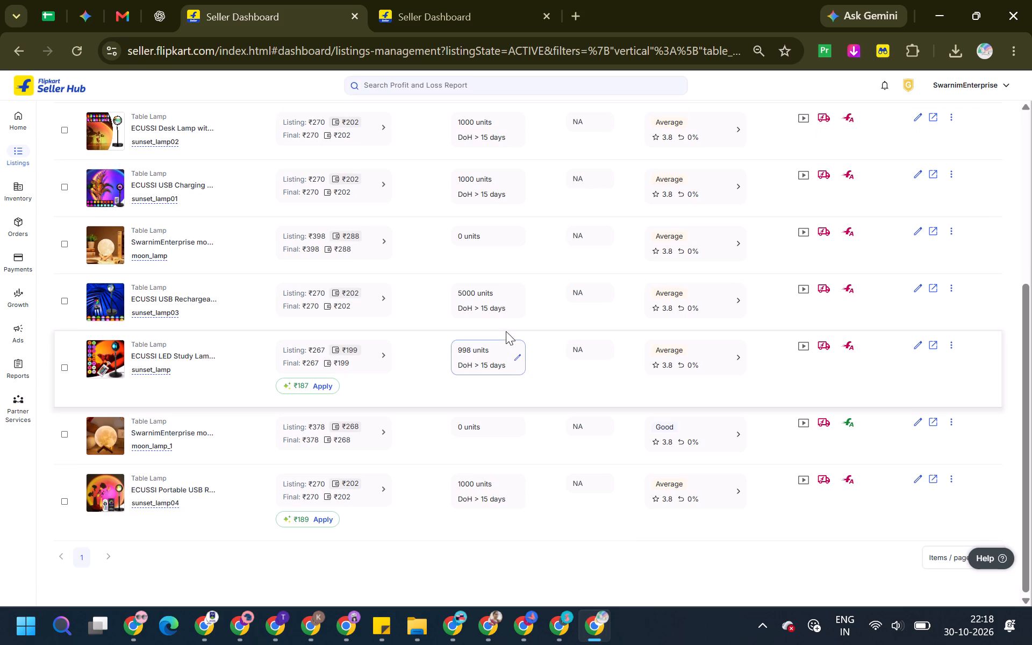
{"action": "scroll", "coordinate": [461, 403], "scroll_direction": "up", "scroll_amount": 4}
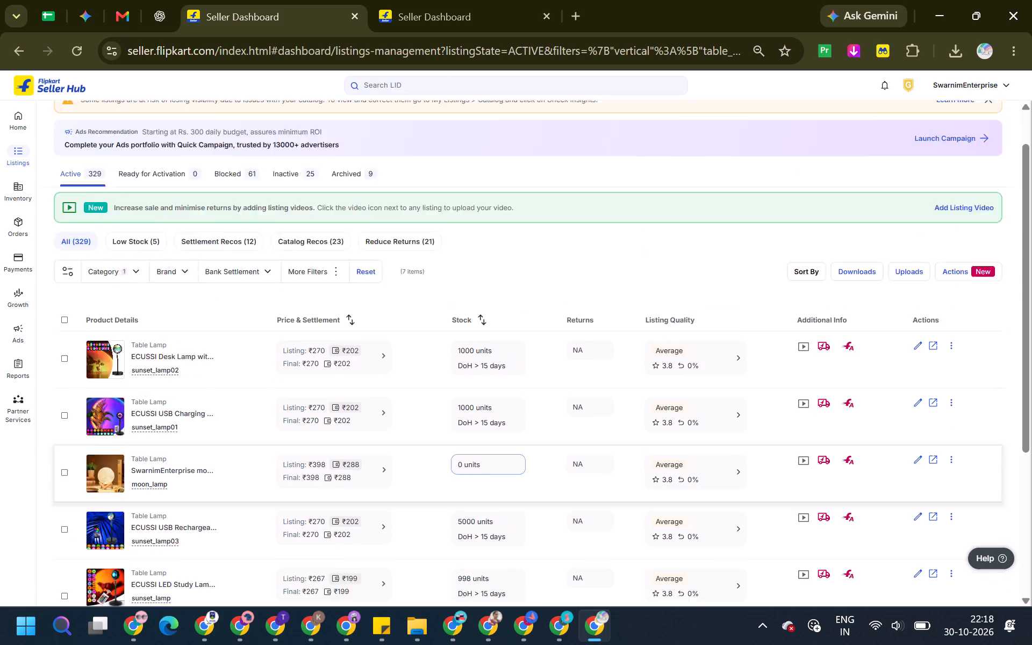
{"action": "scroll", "coordinate": [461, 403], "scroll_direction": "up", "scroll_amount": 7}
{"action": "left_click", "coordinate": [135, 320]}
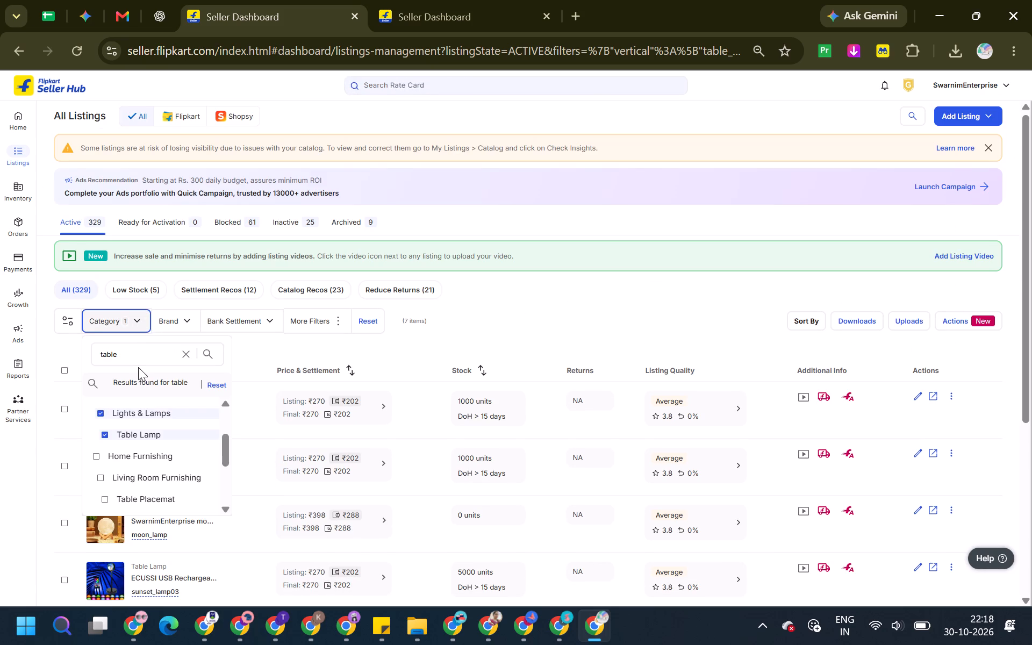
{"action": "triple_click", "coordinate": [140, 356]}
{"action": "left_click", "coordinate": [140, 356]}
{"action": "key", "text": "a"}
{"action": "type", "text": "rt"}
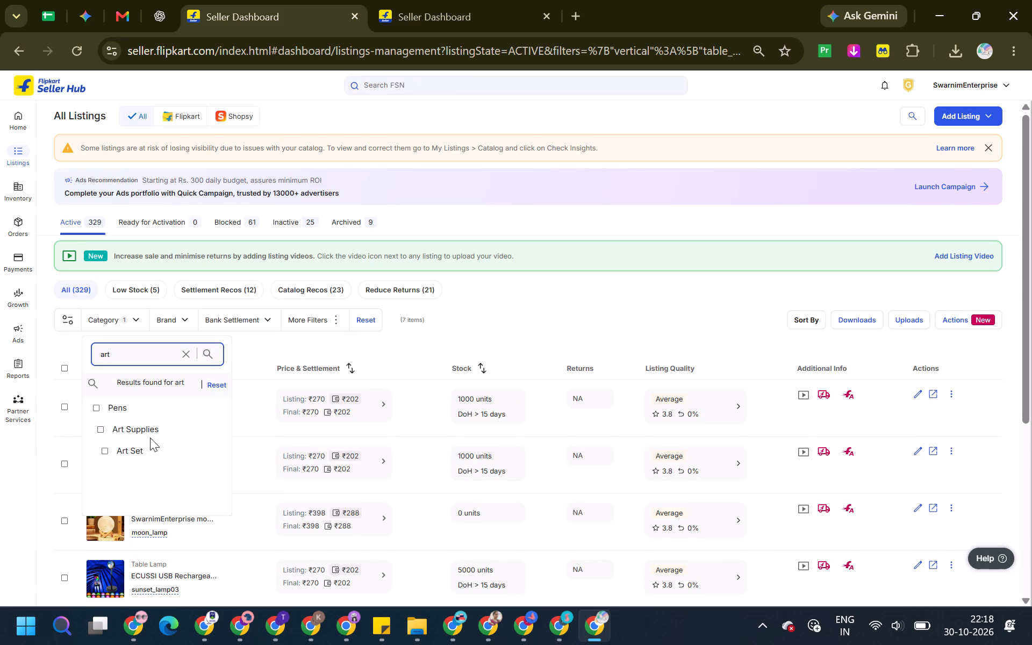
{"action": "left_click", "coordinate": [140, 443]}
{"action": "left_click", "coordinate": [135, 452]}
{"action": "left_click", "coordinate": [374, 324]}
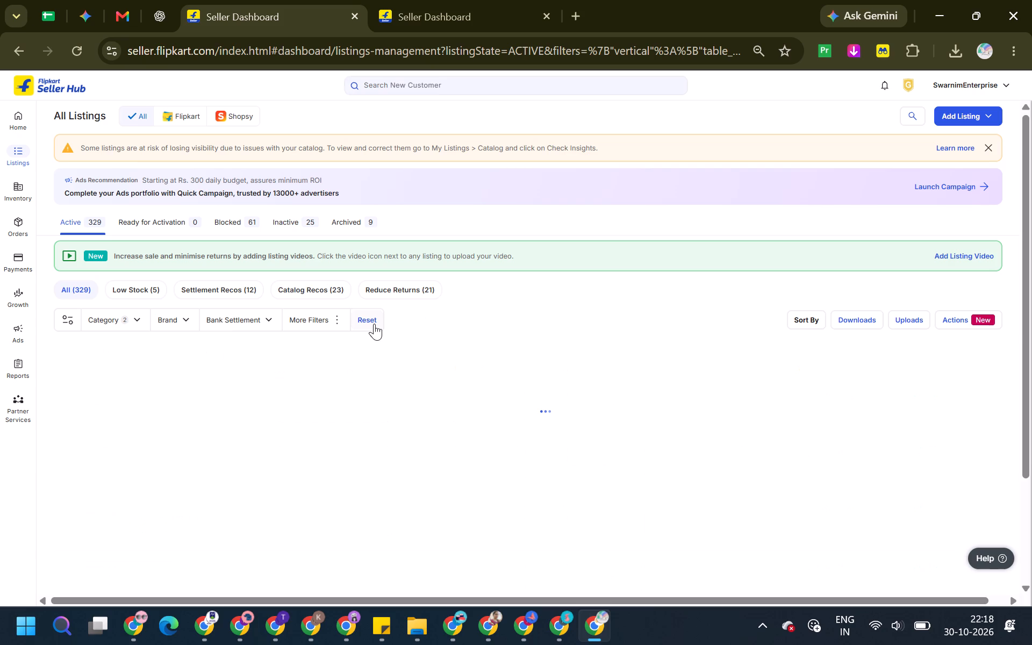
Review the stock of the filtered Table Lamp and Art Set listings and return to the seller home page.
{"action": "scroll", "coordinate": [270, 375], "scroll_direction": "down", "scroll_amount": 4}
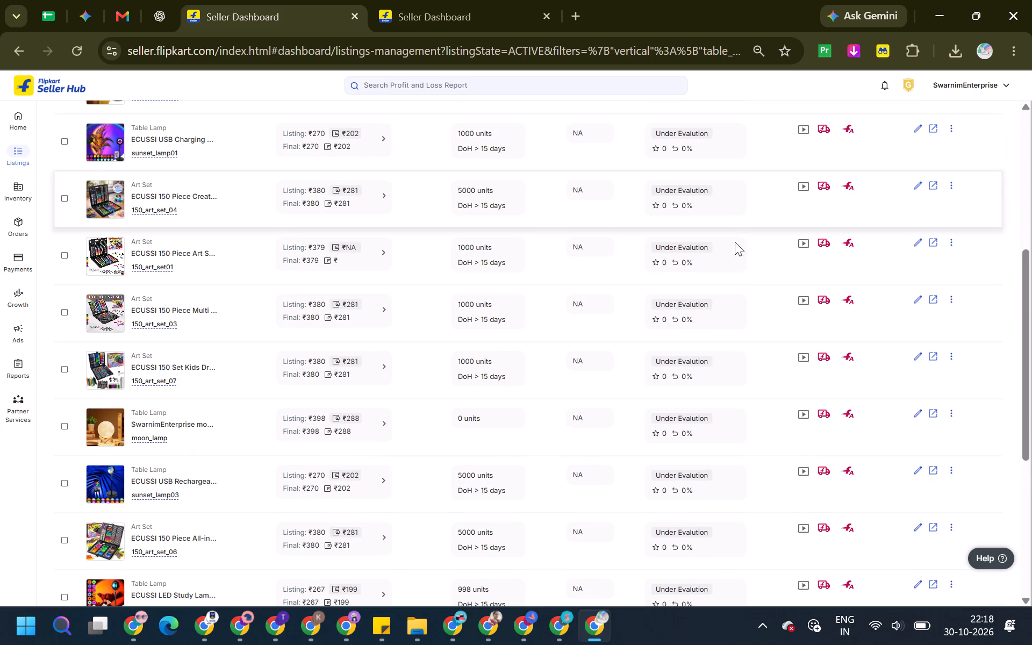
{"action": "scroll", "coordinate": [341, 465], "scroll_direction": "down", "scroll_amount": 5}
{"action": "scroll", "coordinate": [325, 469], "scroll_direction": "up", "scroll_amount": 3}
{"action": "scroll", "coordinate": [328, 460], "scroll_direction": "down", "scroll_amount": 9}
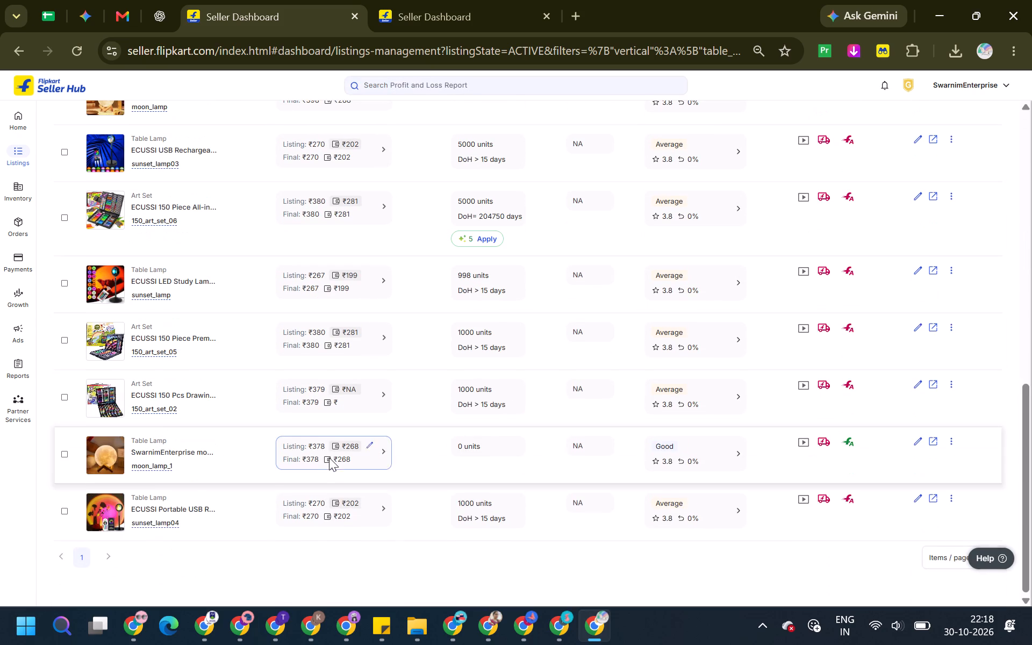
{"action": "scroll", "coordinate": [329, 457], "scroll_direction": "up", "scroll_amount": 17}
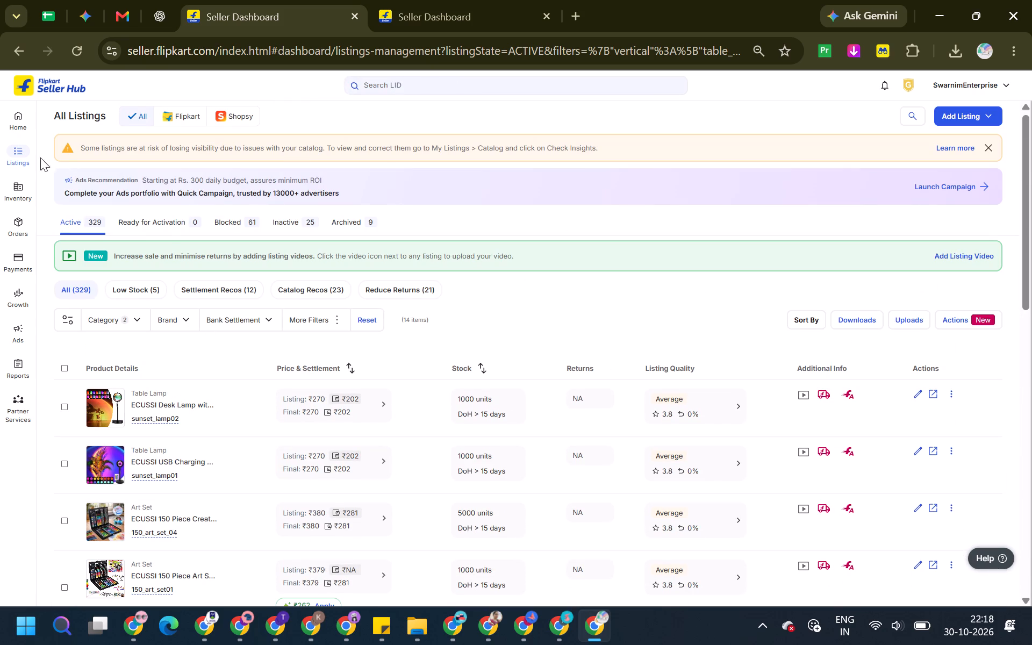
{"action": "left_click", "coordinate": [16, 133]}
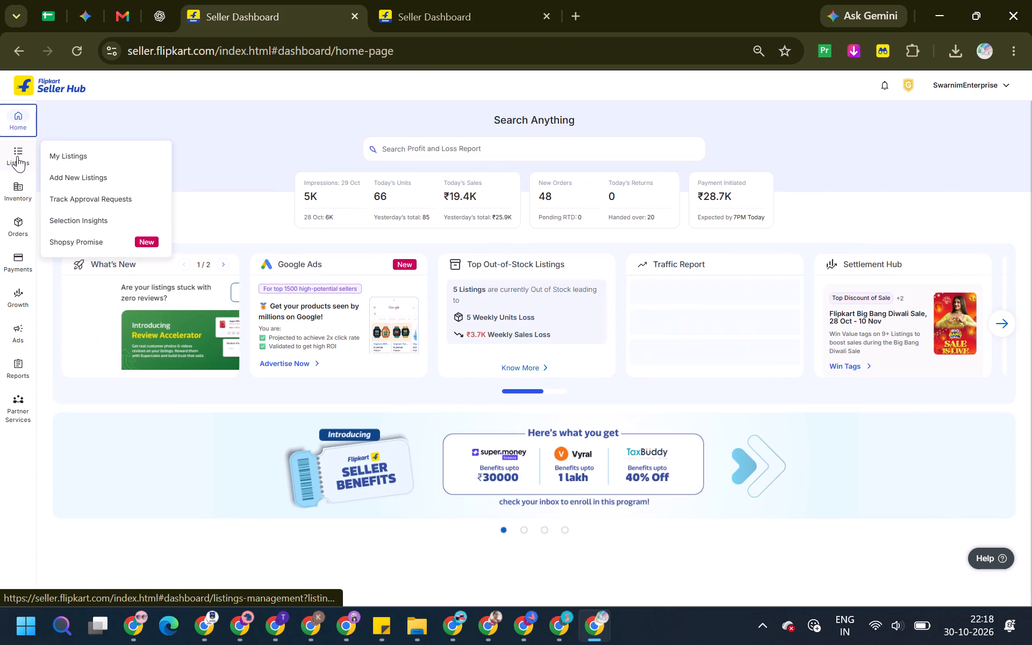
Switch to the SankalpEZone account and open its Flipkart ads campaigns in a new tab.
{"action": "left_click", "coordinate": [446, 627]}
{"action": "right_click", "coordinate": [16, 333]}
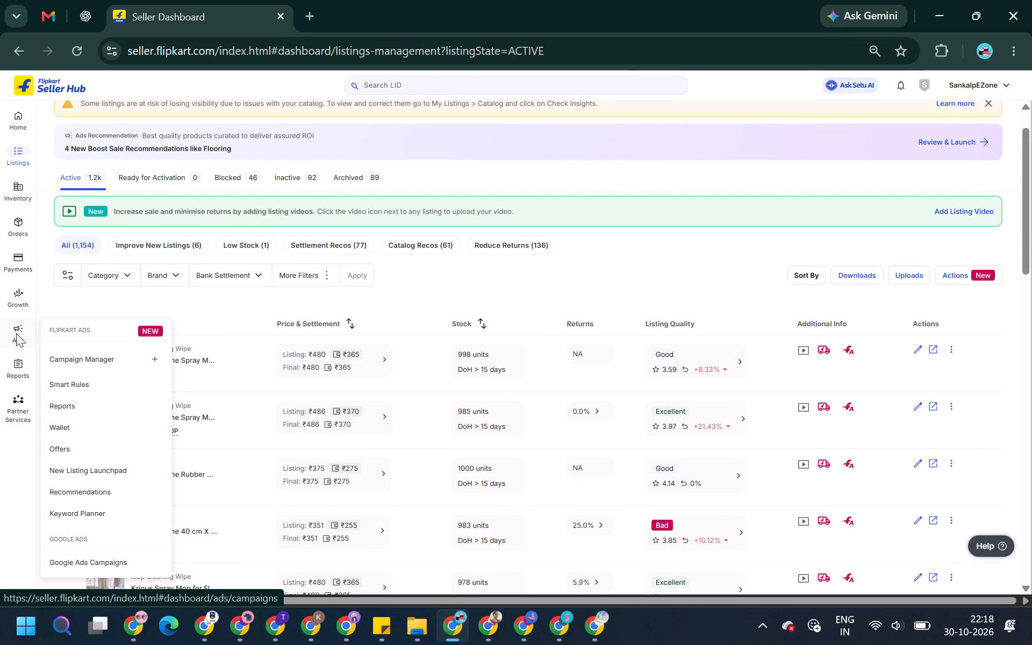
{"action": "left_click", "coordinate": [55, 348]}
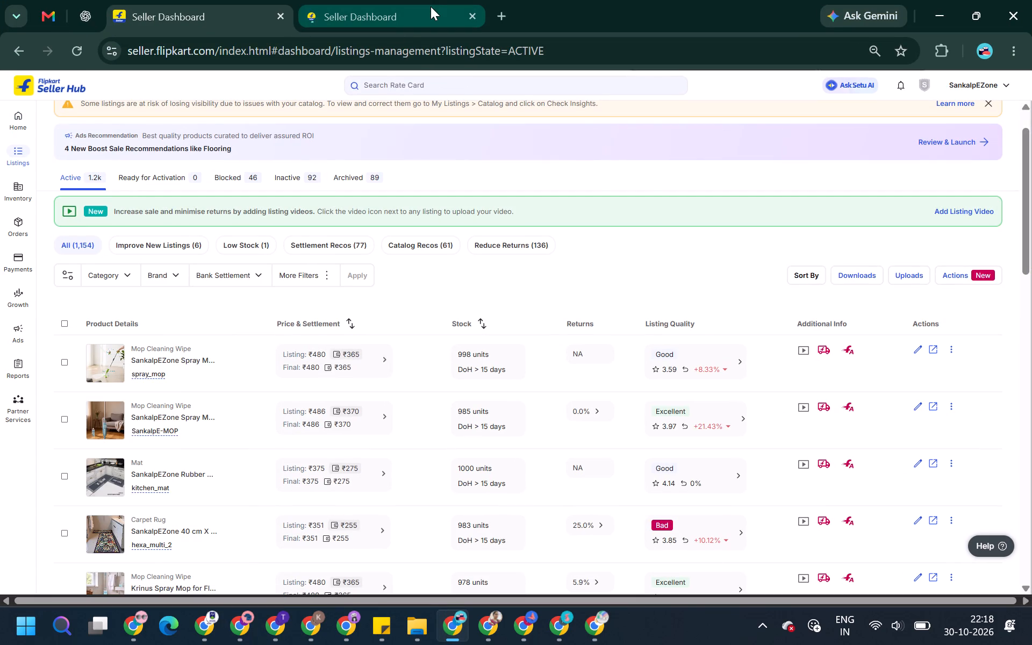
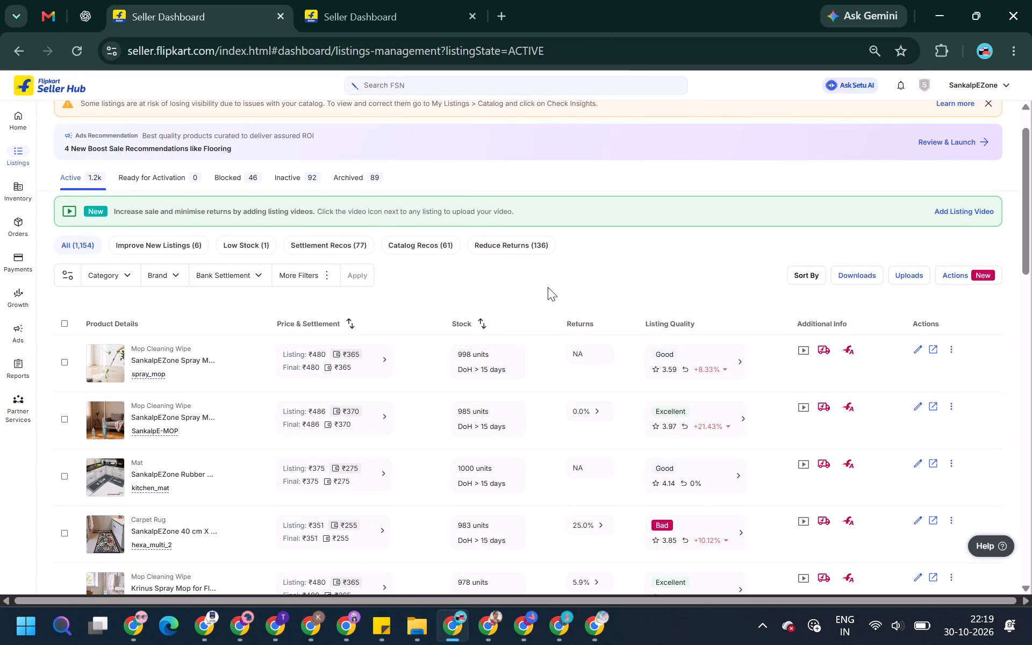
Check the SankalpEZone account's low-stock listings and return to the full active listings.
{"action": "left_click", "coordinate": [267, 247]}
{"action": "left_click", "coordinate": [501, 284]}
{"action": "double_click", "coordinate": [23, 150]}
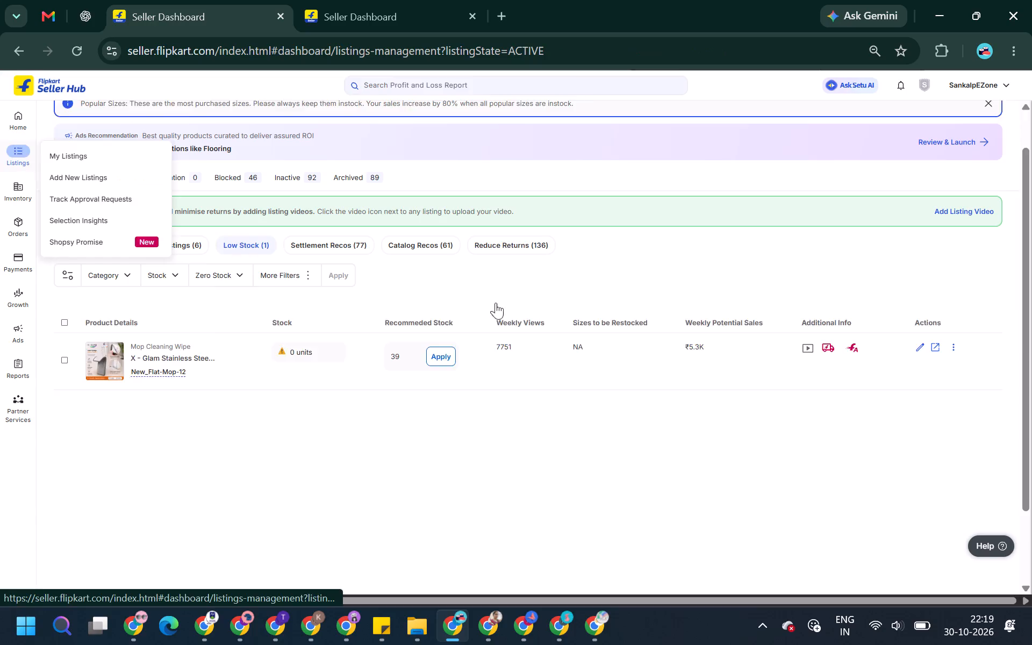
Switch to the SwarnimEnterprise account and open its ads Campaign Manager in place of the support ticket.
{"action": "left_click", "coordinate": [595, 633]}
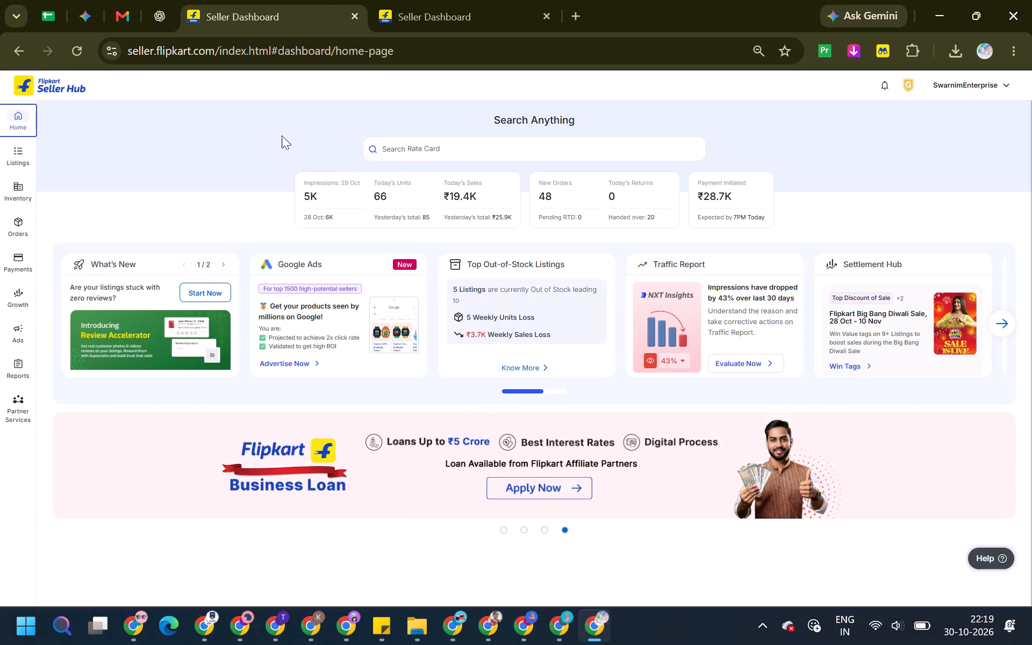
{"action": "left_click", "coordinate": [424, 0]}
{"action": "left_click", "coordinate": [301, 0]}
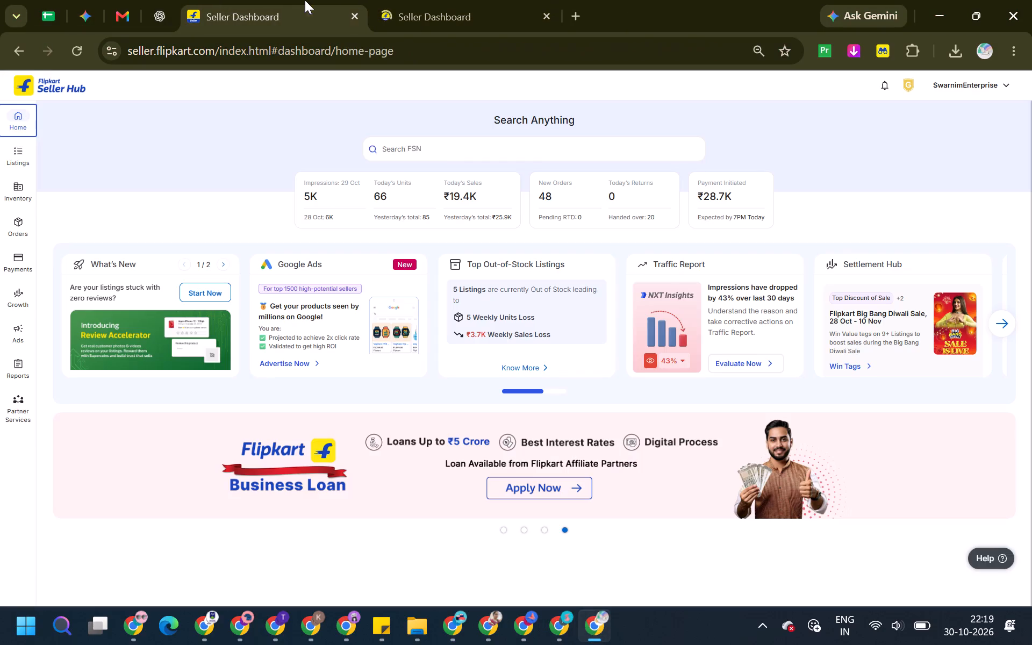
{"action": "left_click", "coordinate": [436, 0]}
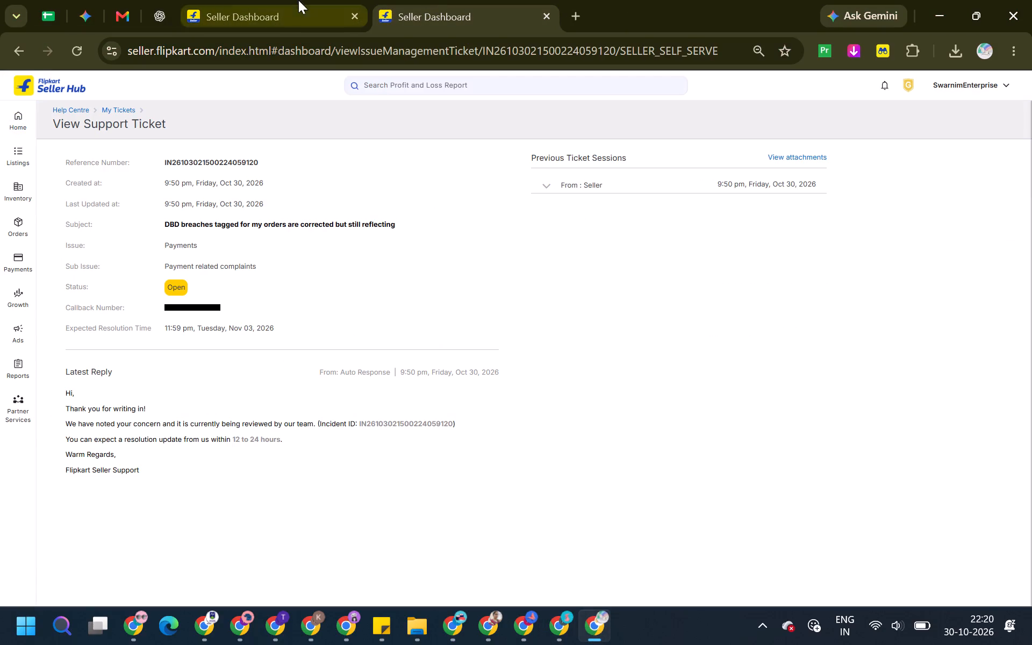
{"action": "left_click", "coordinate": [7, 349]}
{"action": "left_click", "coordinate": [12, 338]}
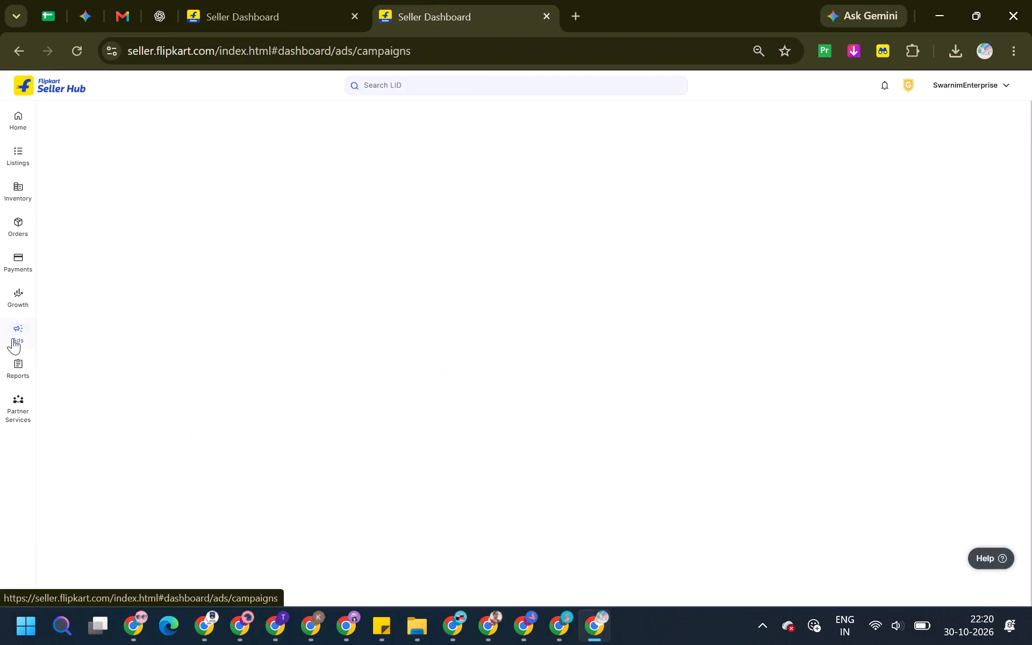
Limit the campaign data to the custom date range 30 Oct 2026 to 30 Oct 2026.
{"action": "left_click", "coordinate": [342, 278]}
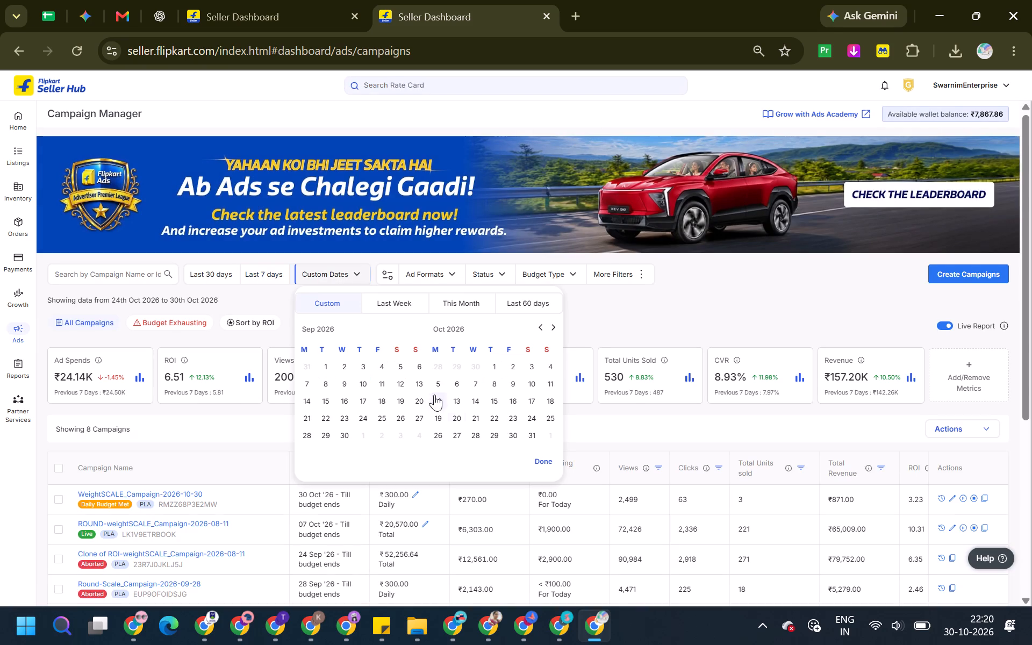
{"action": "left_click", "coordinate": [518, 439]}
{"action": "left_click", "coordinate": [518, 434]}
{"action": "left_click", "coordinate": [547, 460]}
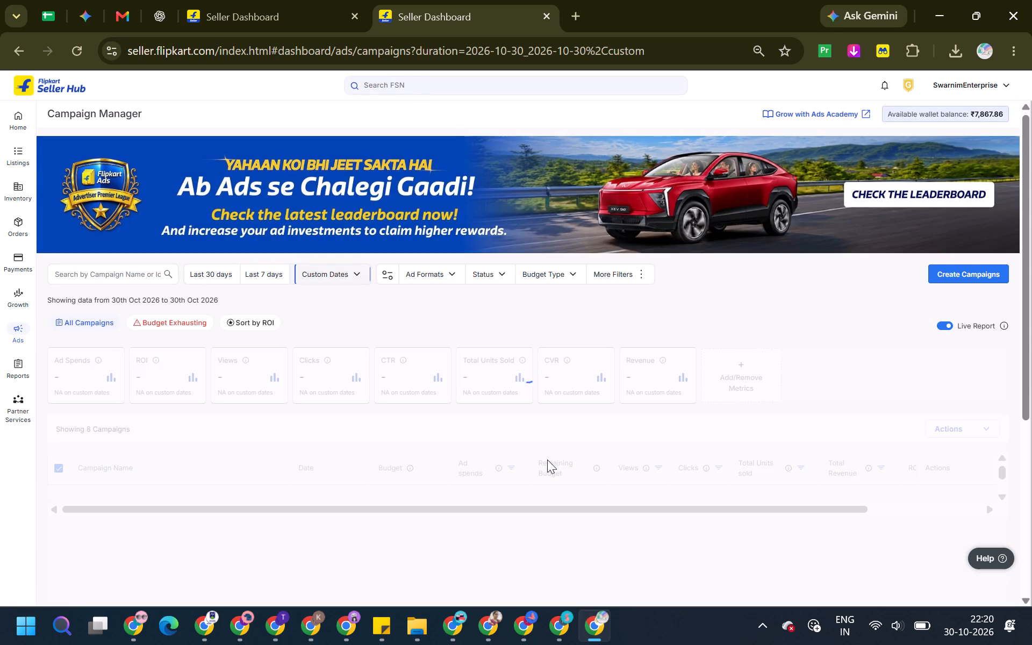
Pause the live campaign ROUND-weightSCALE_Campaign-2026-08-11.
{"action": "scroll", "coordinate": [403, 371], "scroll_direction": "down", "scroll_amount": 3}
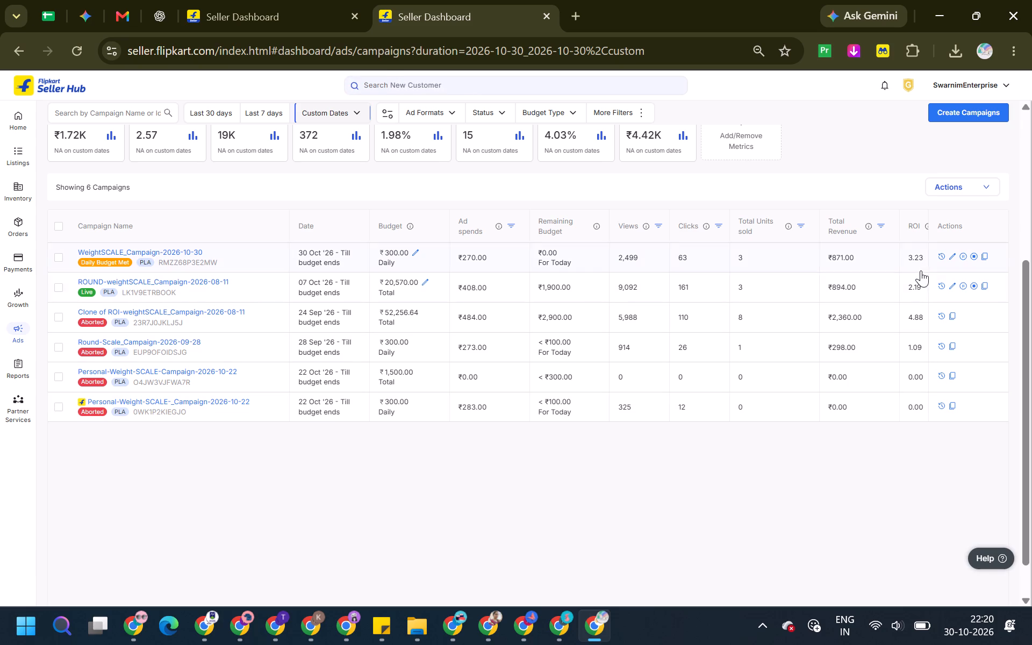
{"action": "left_click", "coordinate": [963, 288]}
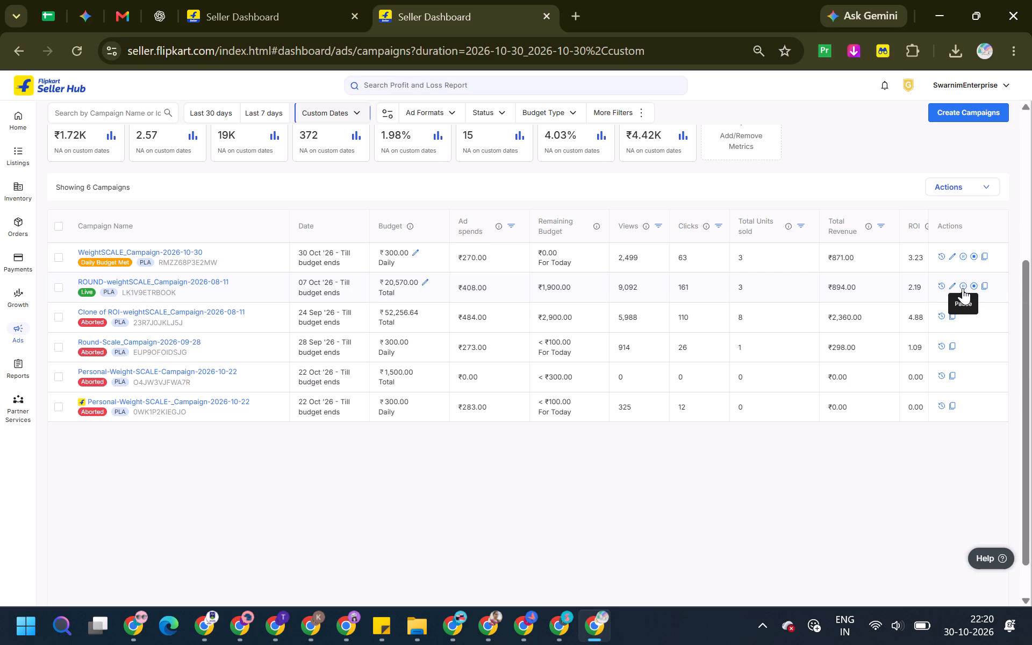
{"action": "left_click", "coordinate": [672, 374]}
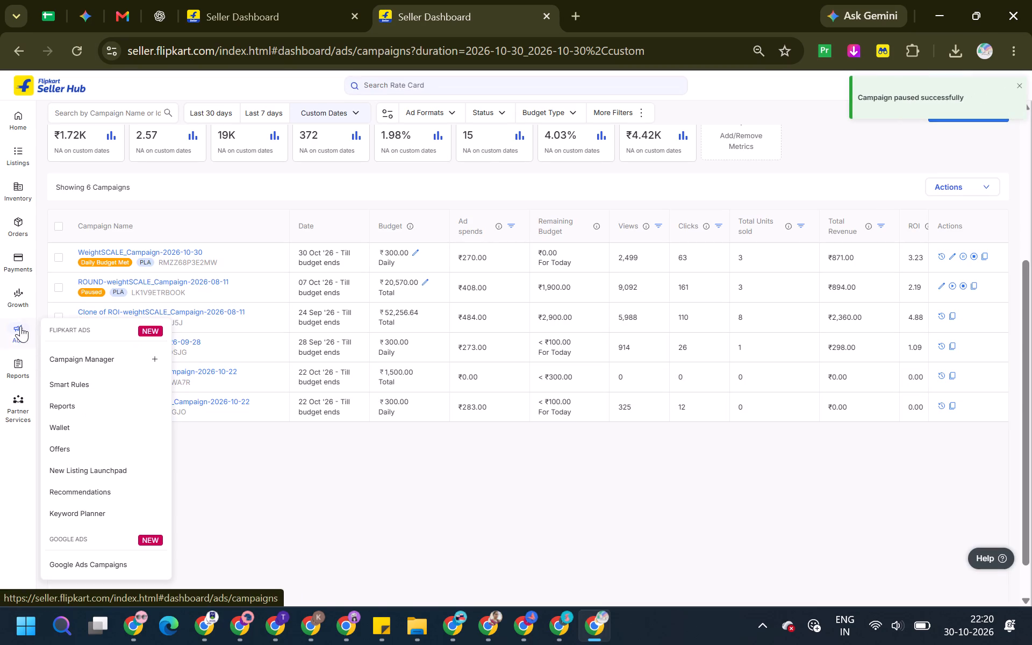
Examine the new campaign suggestions in the ads Recommendation Center and return to the Campaign Manager.
{"action": "left_click", "coordinate": [85, 488]}
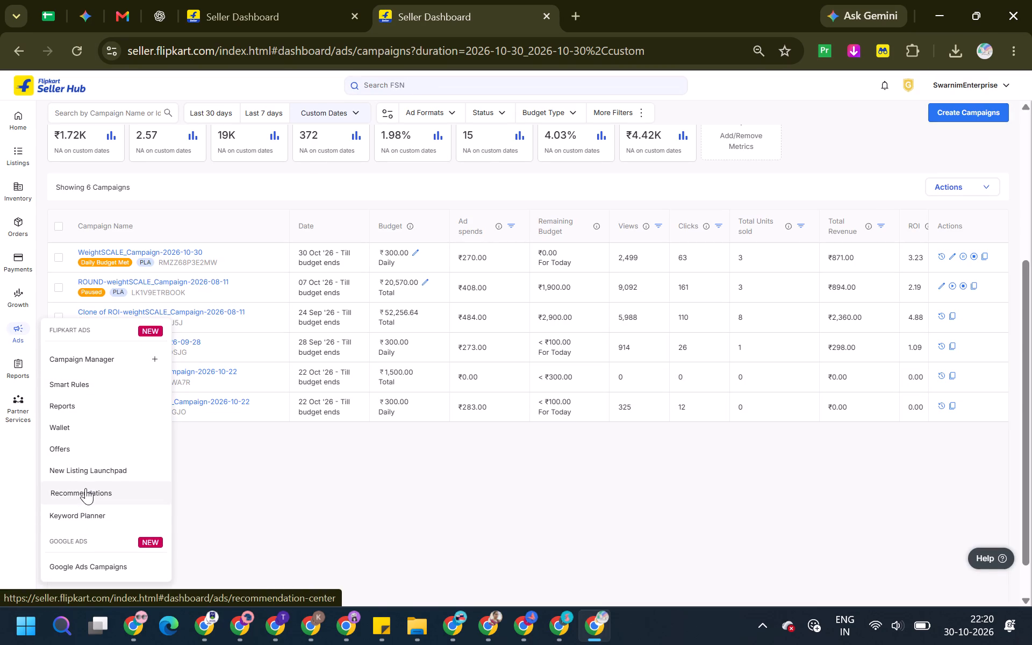
{"action": "scroll", "coordinate": [404, 275], "scroll_direction": "down", "scroll_amount": 2}
{"action": "scroll", "coordinate": [404, 275], "scroll_direction": "up", "scroll_amount": 2}
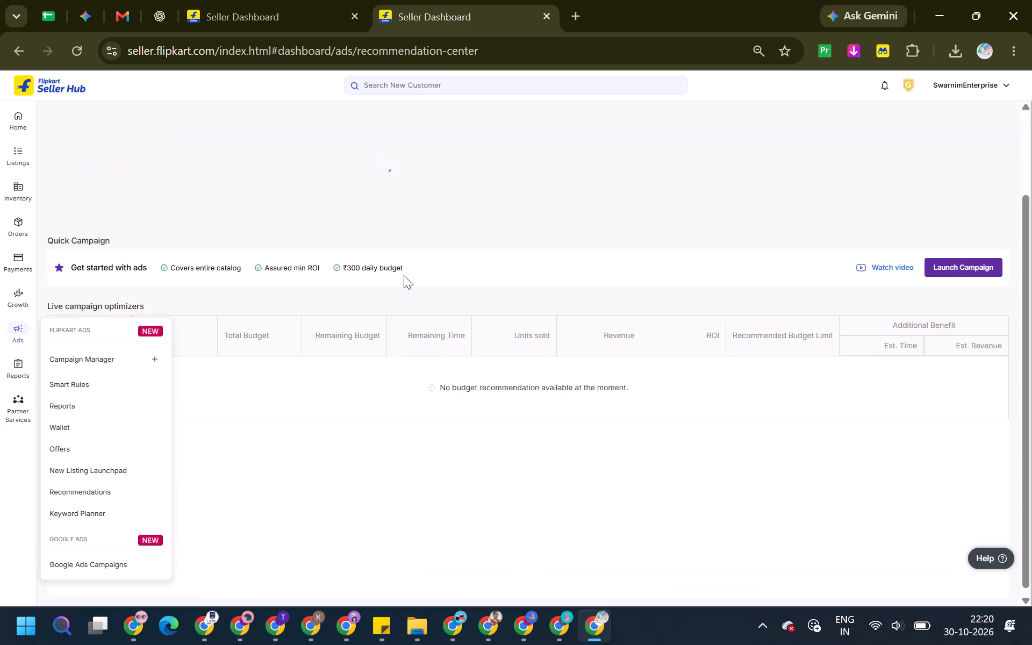
{"action": "scroll", "coordinate": [404, 275], "scroll_direction": "up", "scroll_amount": 1}
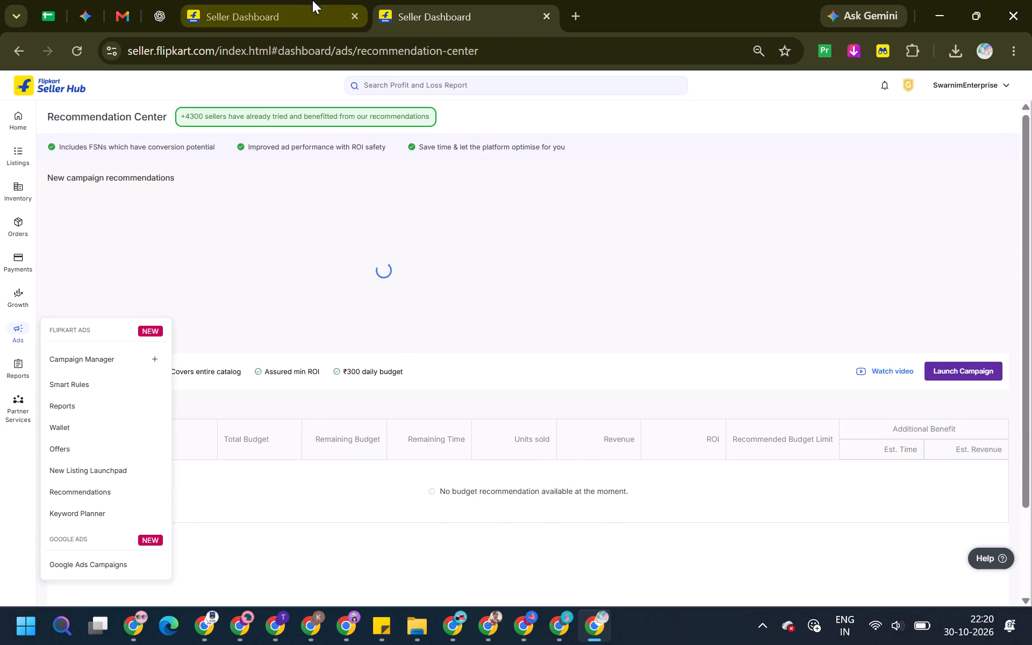
{"action": "left_click", "coordinate": [853, 306]}
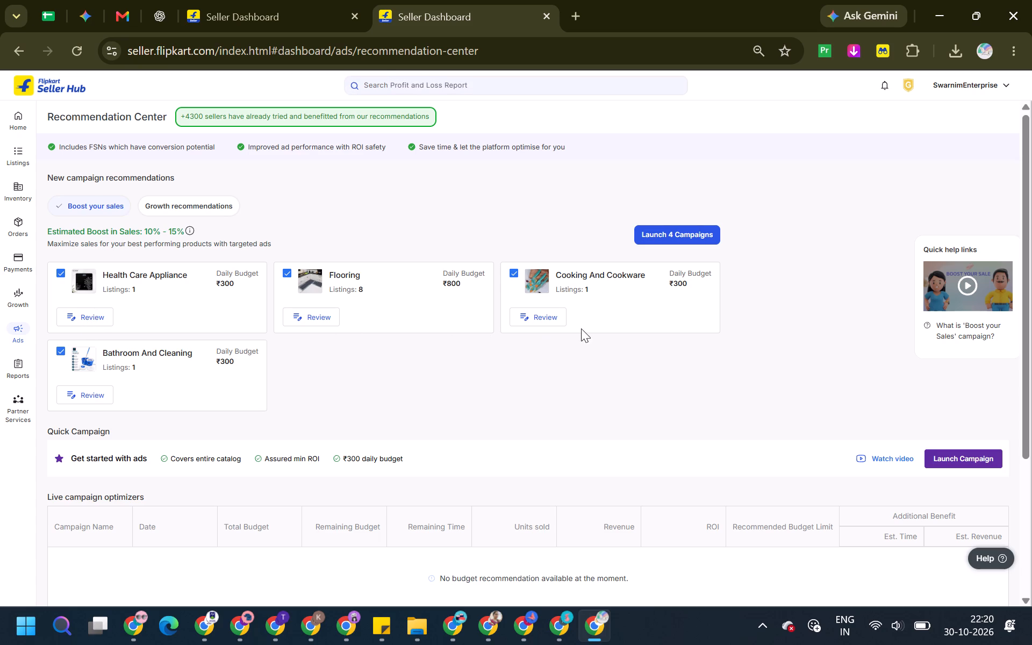
{"action": "left_click", "coordinate": [441, 232]}
{"action": "left_click", "coordinate": [15, 342]}
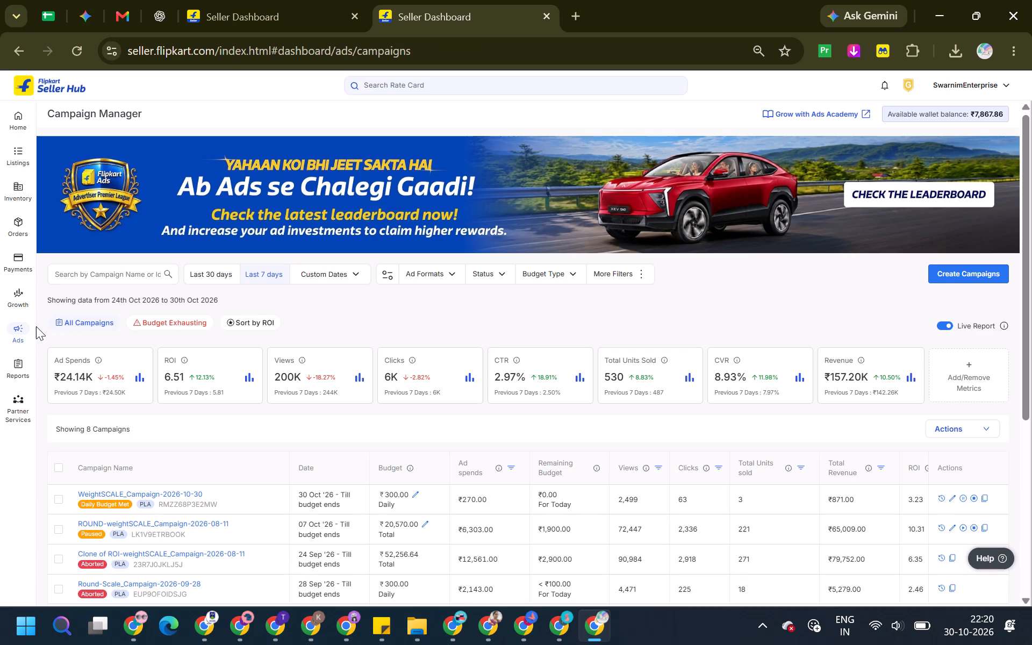
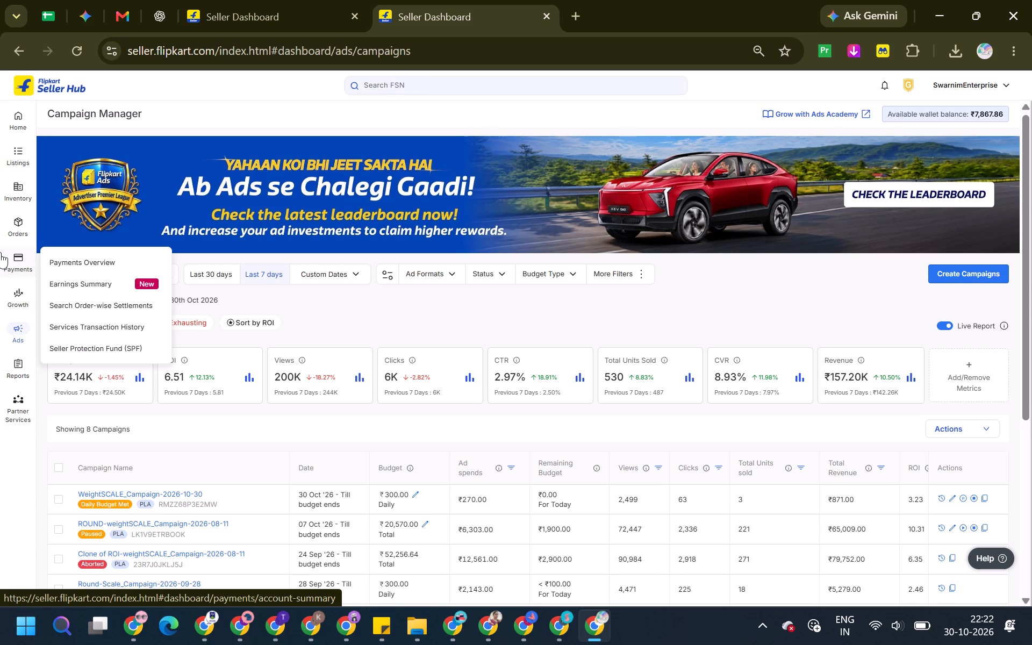
Open SwarnimEnterprise's listing creation page in a separate tab and check its single listings in progress.
{"action": "scroll", "coordinate": [9, 245], "scroll_direction": "down", "scroll_amount": 5}
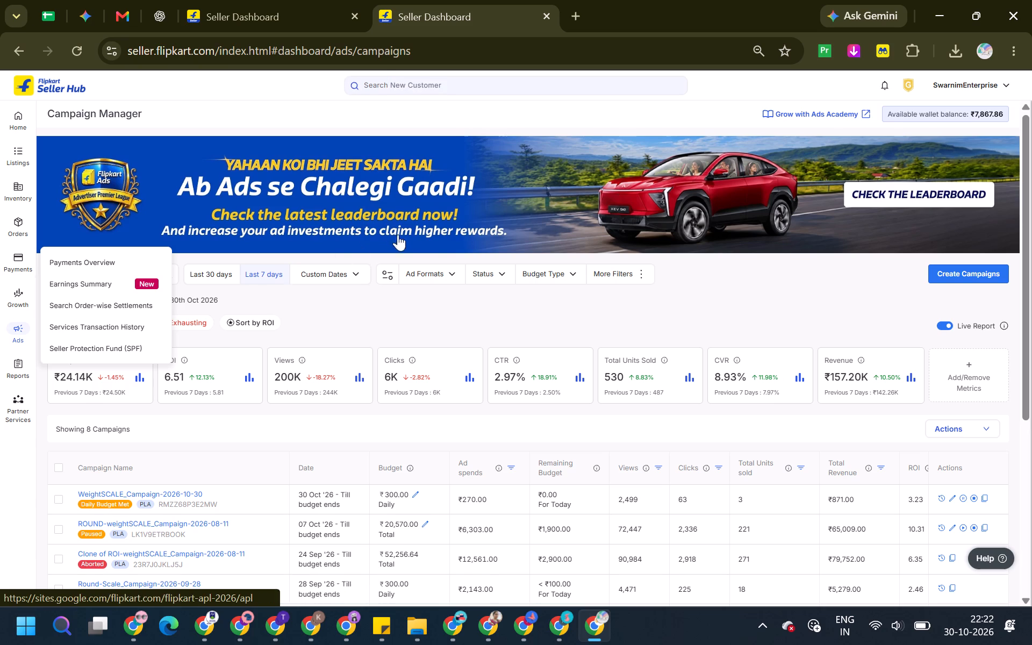
{"action": "scroll", "coordinate": [475, 291], "scroll_direction": "down", "scroll_amount": 3}
{"action": "scroll", "coordinate": [513, 274], "scroll_direction": "up", "scroll_amount": 3}
{"action": "left_click", "coordinate": [512, 306]}
{"action": "left_click", "coordinate": [255, 0]}
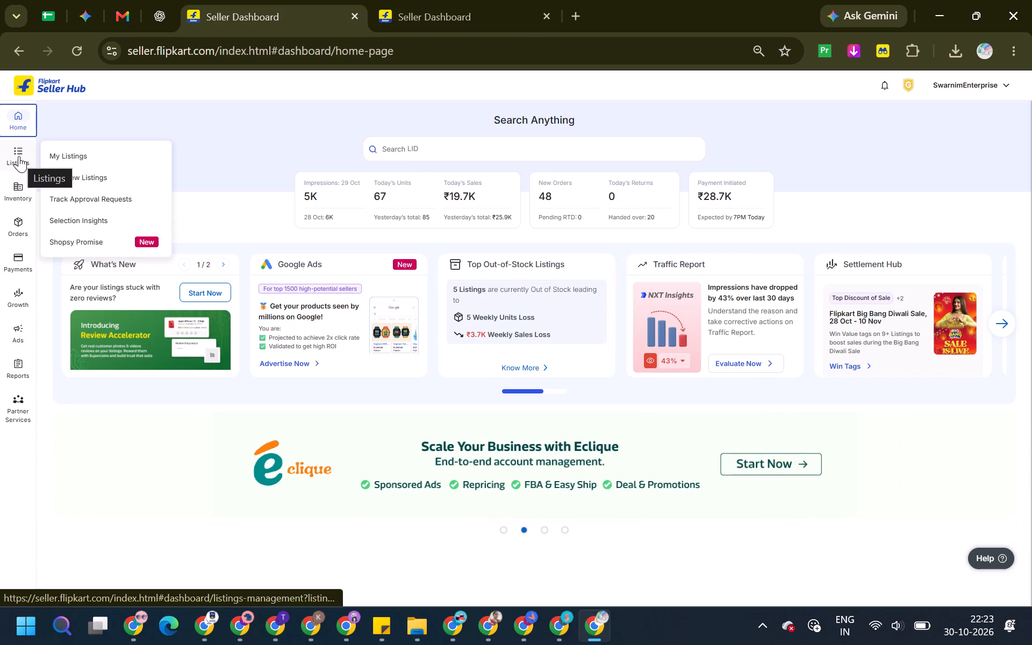
{"action": "right_click", "coordinate": [62, 168]}
{"action": "left_click", "coordinate": [92, 182]}
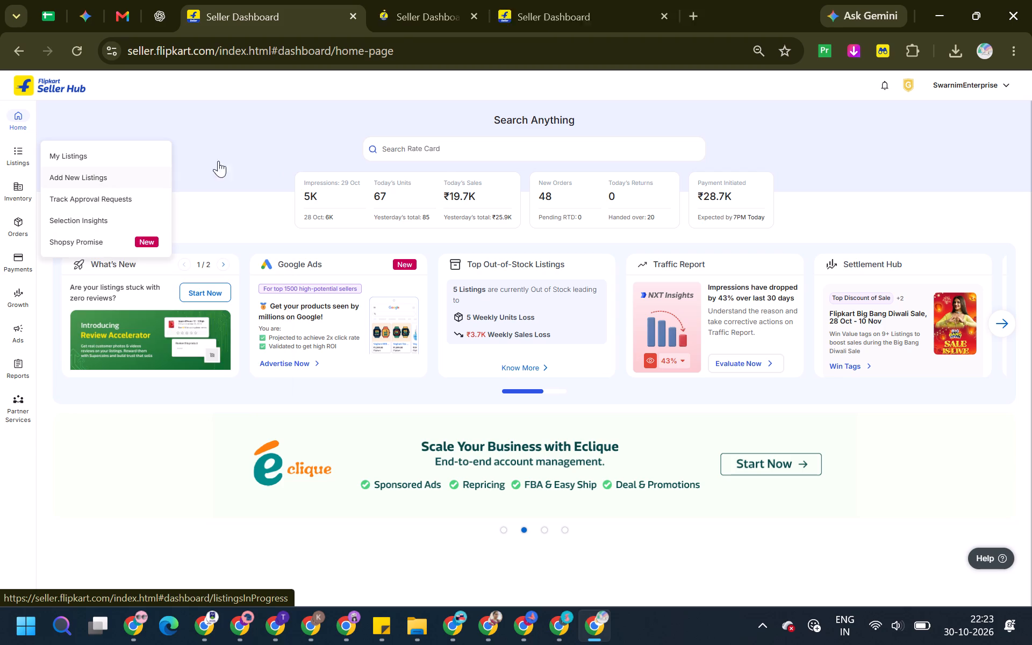
{"action": "left_click", "coordinate": [525, 0]}
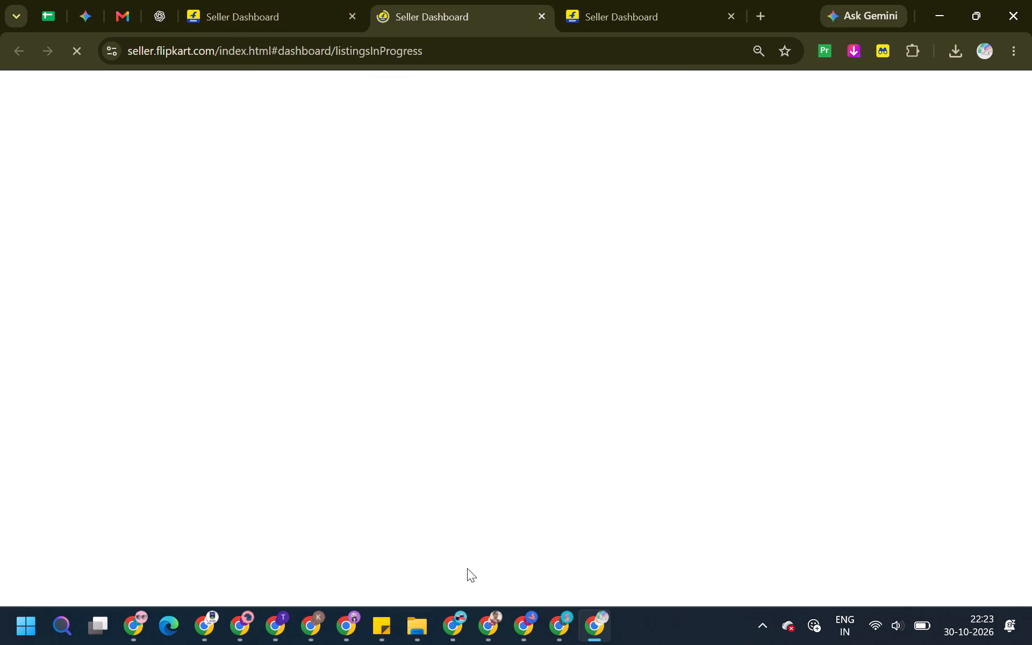
{"action": "scroll", "coordinate": [465, 214], "scroll_direction": "down", "scroll_amount": 2}
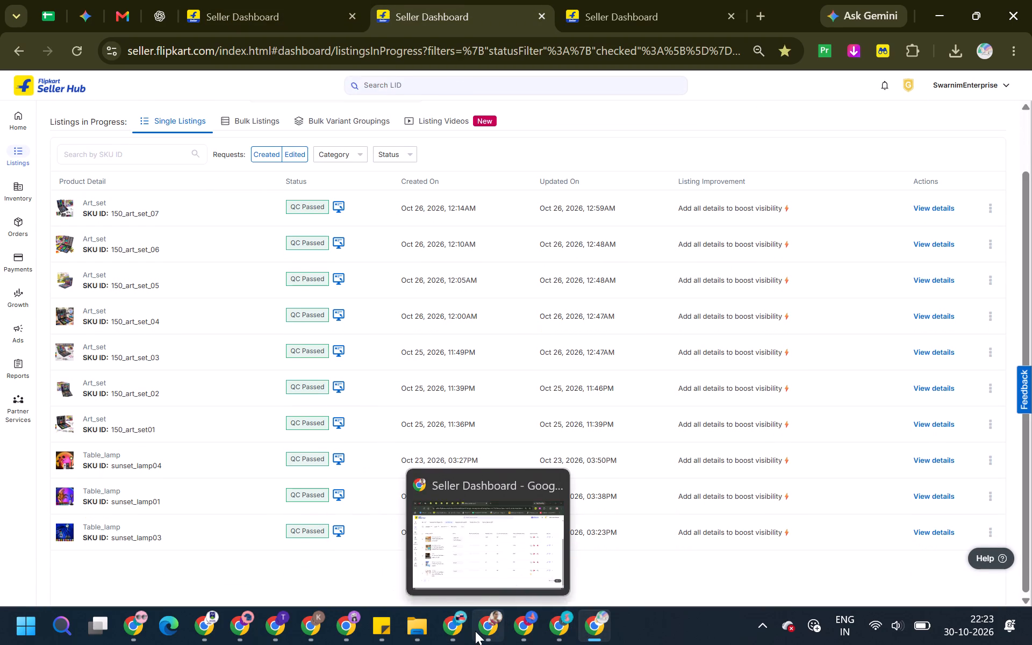
Switch to the SankalpEZone account and load its ads Wallet Summary in a separate tab.
{"action": "left_click", "coordinate": [459, 631]}
{"action": "left_click", "coordinate": [355, 0]}
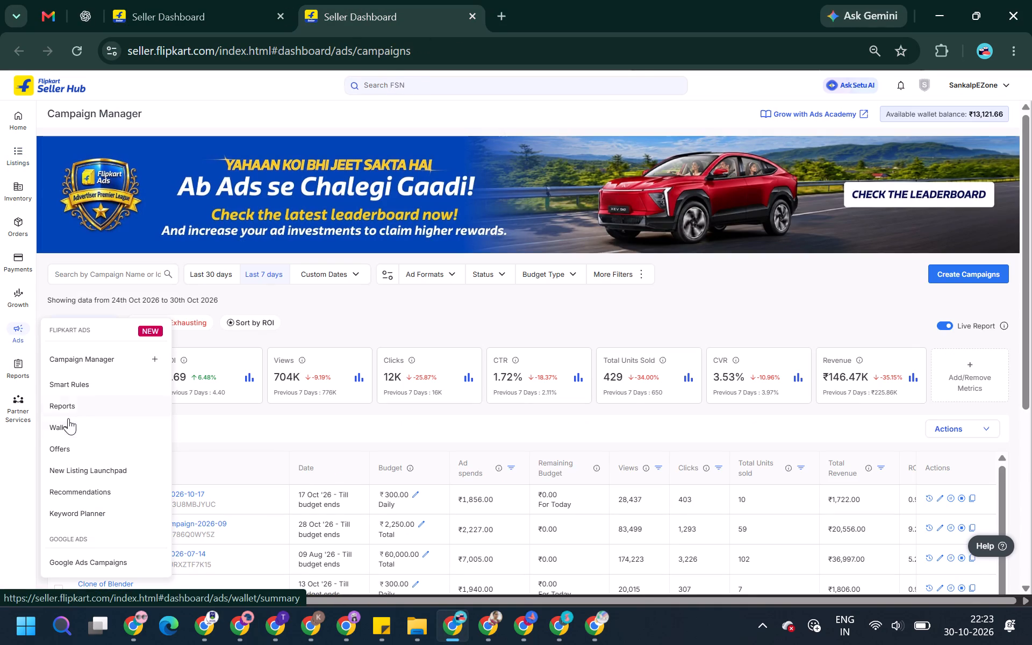
{"action": "right_click", "coordinate": [67, 427]}
{"action": "left_click", "coordinate": [192, 235]}
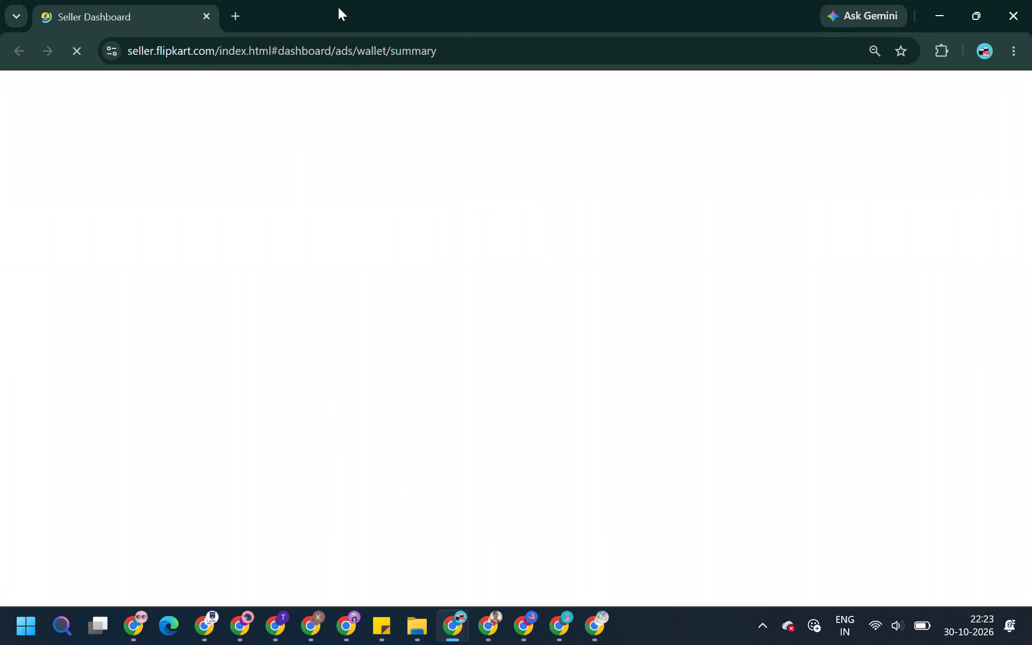
{"action": "left_click_drag", "start_coordinate": [146, 9], "coordinate": [533, 17]}
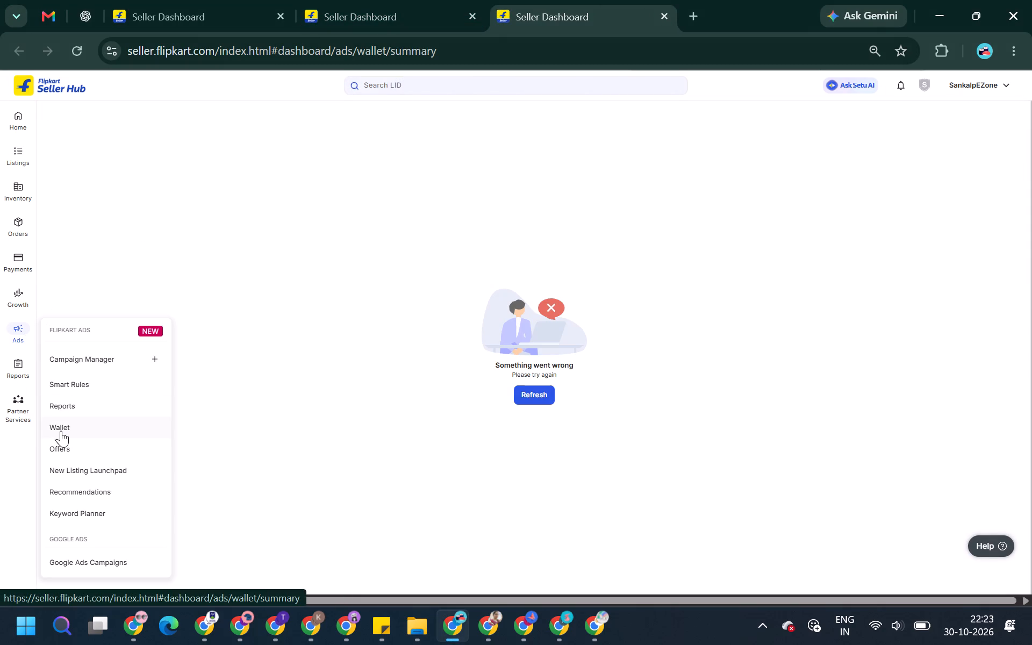
{"action": "left_click", "coordinate": [61, 431]}
{"action": "triple_click", "coordinate": [61, 431]}
{"action": "key", "text": "ctrl+r"}
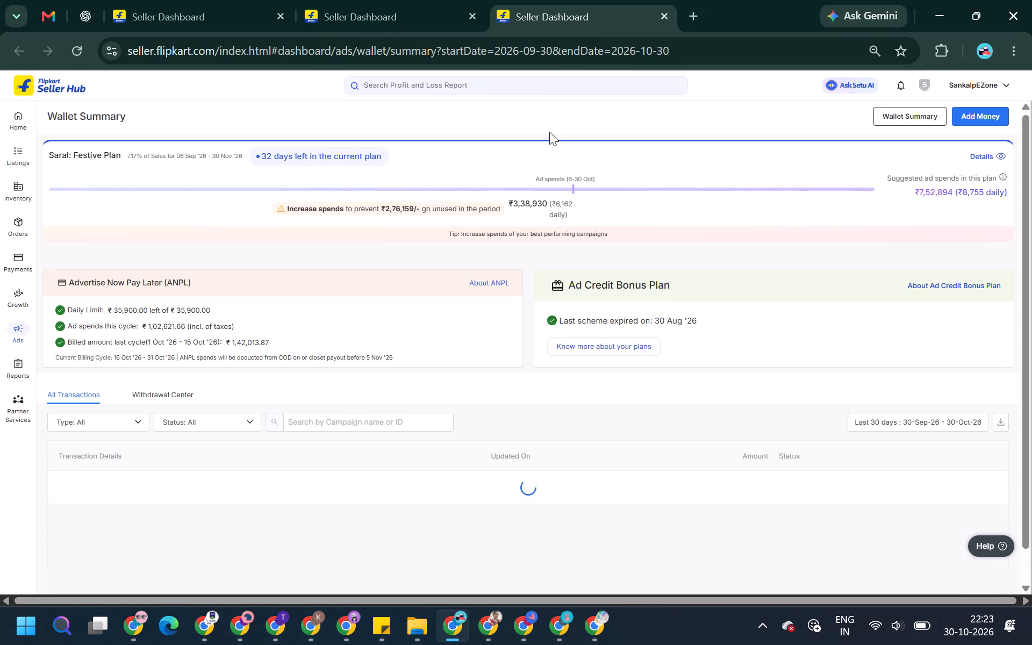
Limit SankalpEZone's Campaign Manager data to the custom date range 30 Oct 2026 to 30 Oct 2026.
{"action": "left_click", "coordinate": [402, 0]}
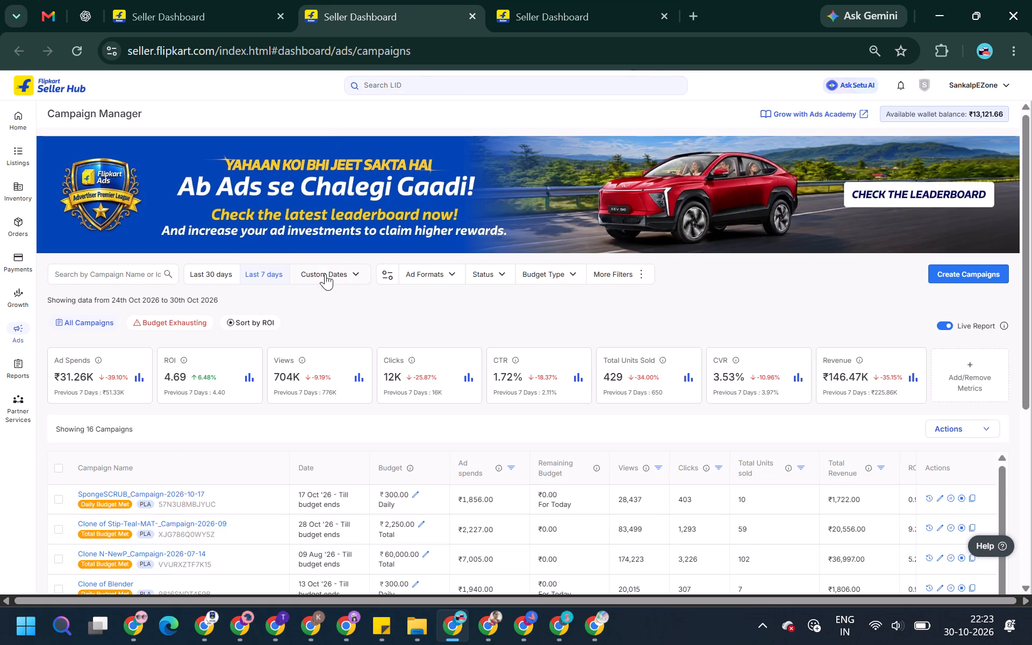
{"action": "left_click", "coordinate": [345, 277]}
{"action": "left_click", "coordinate": [510, 436]}
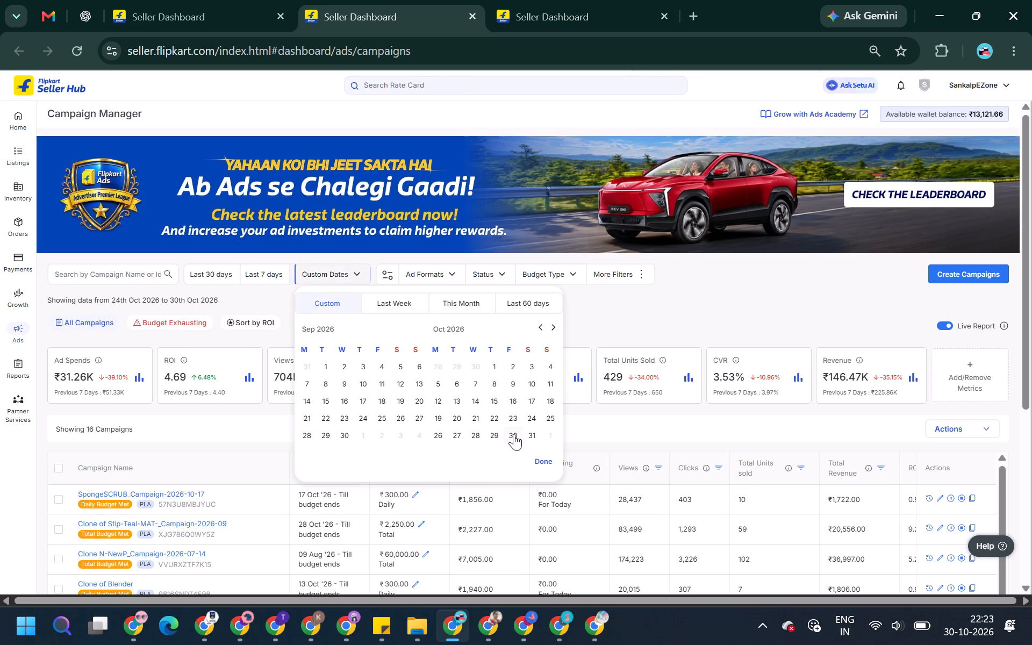
{"action": "left_click", "coordinate": [514, 434]}
{"action": "left_click", "coordinate": [539, 464]}
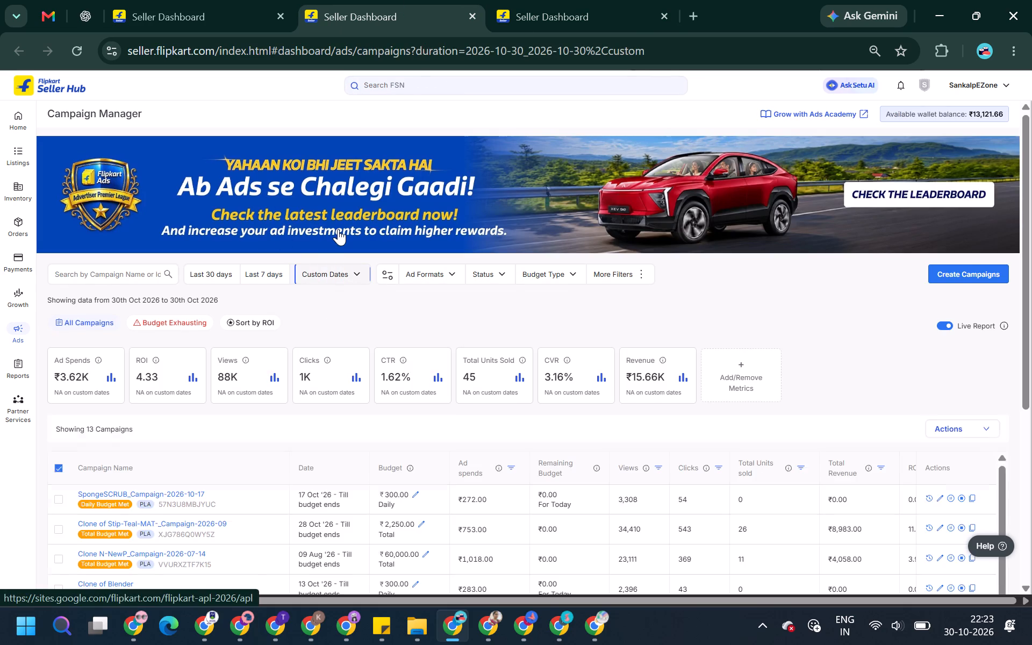
{"action": "scroll", "coordinate": [327, 234], "scroll_direction": "down", "scroll_amount": 3}
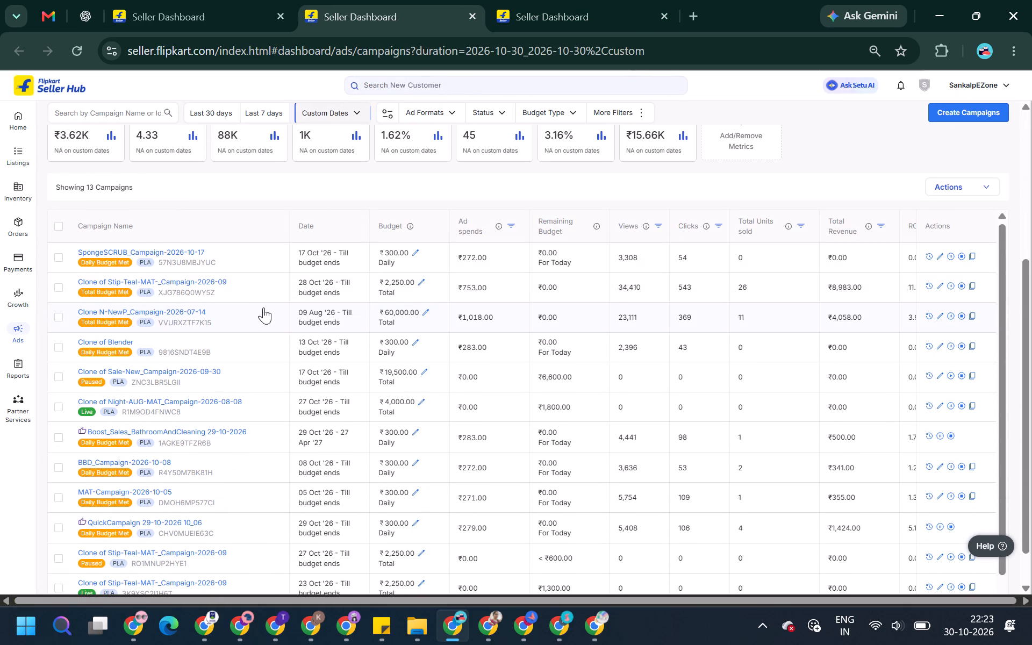
Open SankalpEZone's listing creation page to check its single listings in progress.
{"action": "left_click", "coordinate": [221, 0]}
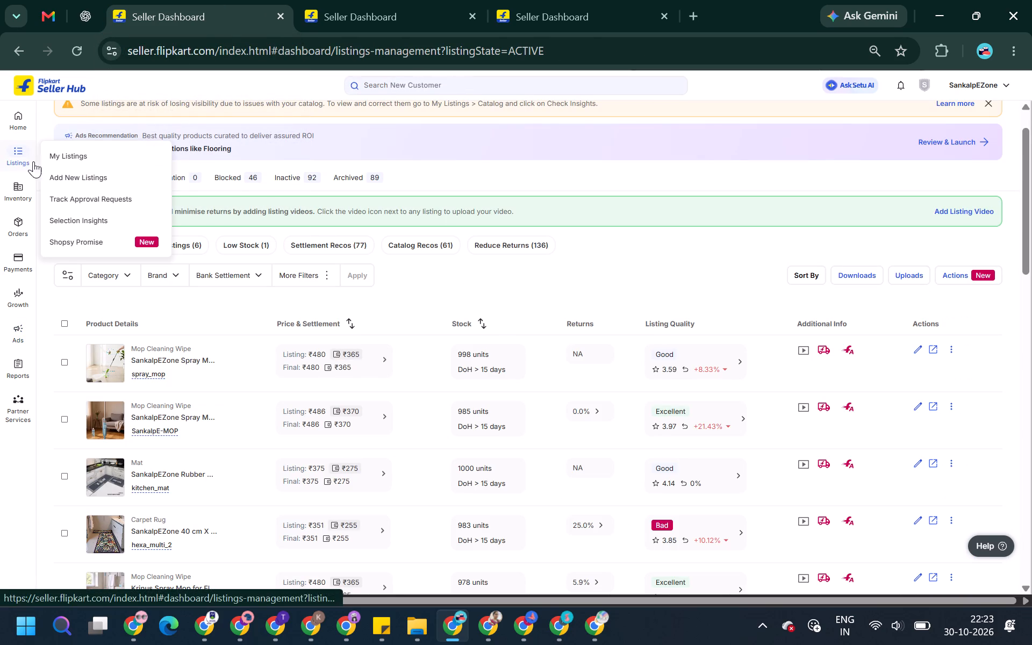
{"action": "left_click", "coordinate": [93, 173]}
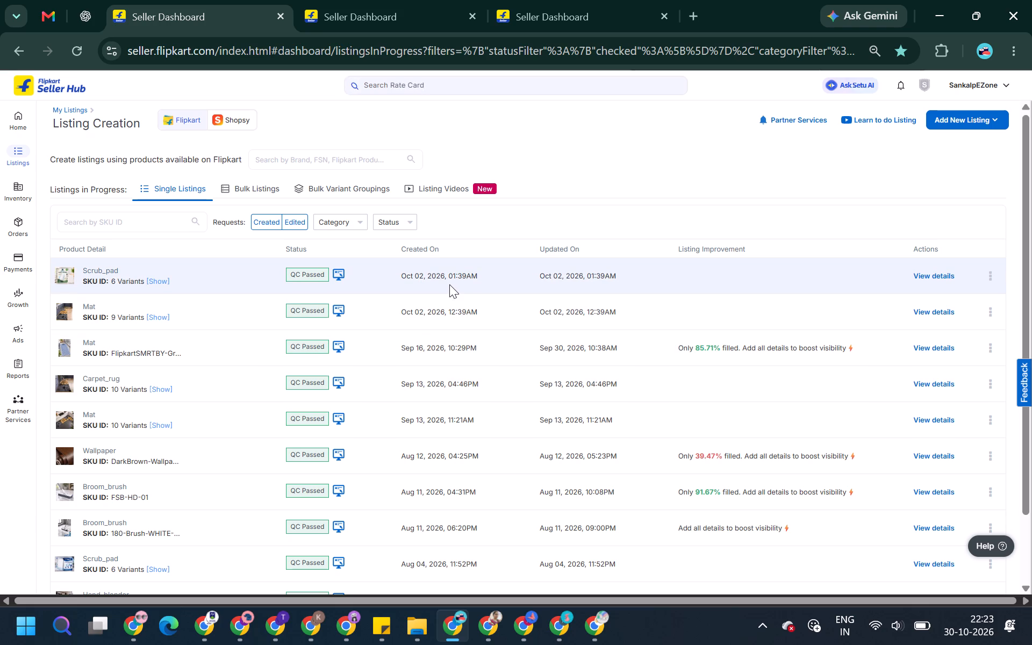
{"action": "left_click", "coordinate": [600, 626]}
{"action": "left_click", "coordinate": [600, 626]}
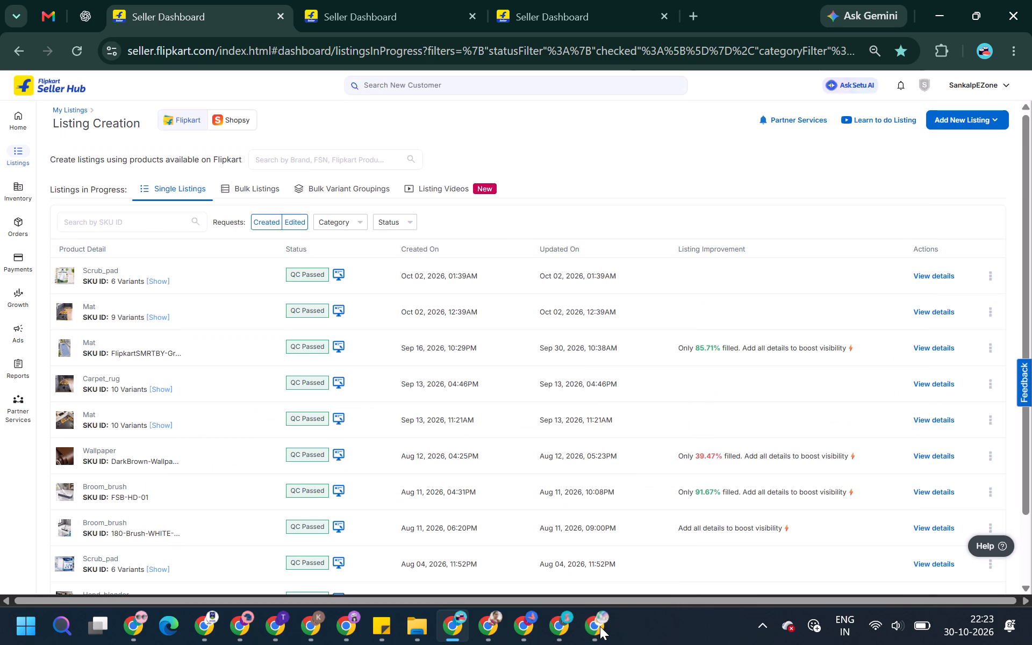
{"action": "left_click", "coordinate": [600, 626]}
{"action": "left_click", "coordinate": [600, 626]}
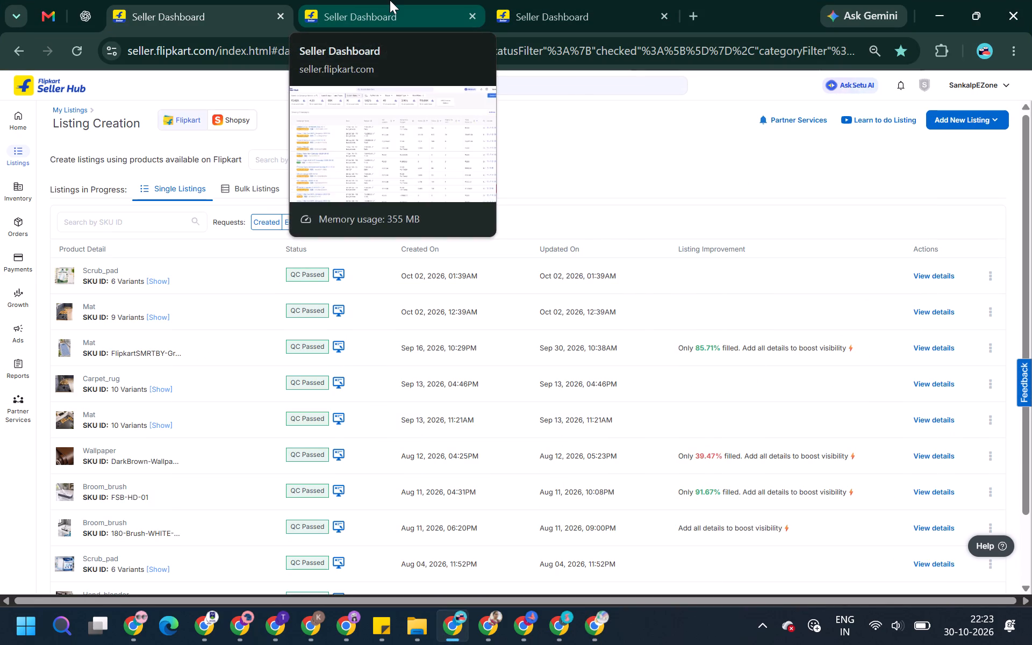
Check SankalpEZone's wallet transactions and examine the status, spend and sales of each campaign in the Campaign Manager.
{"action": "left_click", "coordinate": [569, 0]}
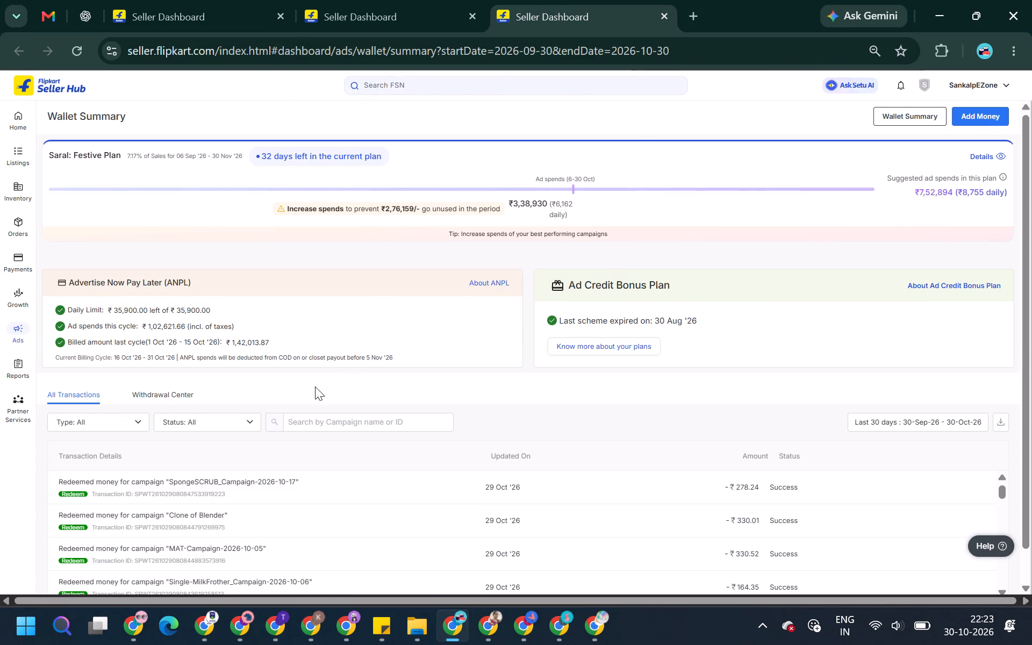
{"action": "left_click", "coordinate": [385, 3]}
{"action": "scroll", "coordinate": [206, 314], "scroll_direction": "down", "scroll_amount": 2}
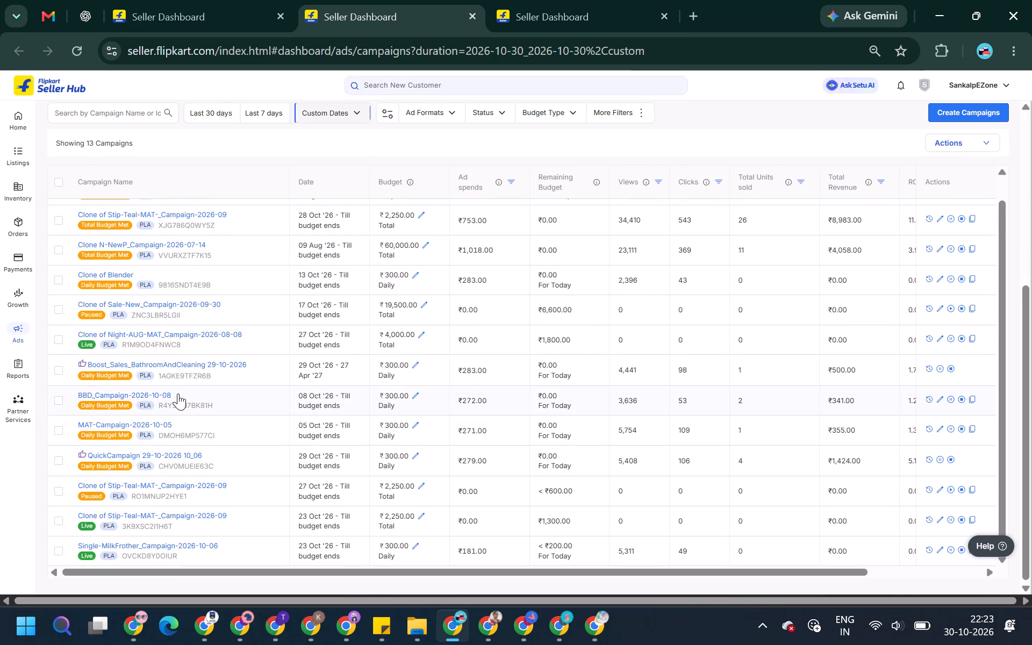
{"action": "scroll", "coordinate": [241, 403], "scroll_direction": "up", "scroll_amount": 3}
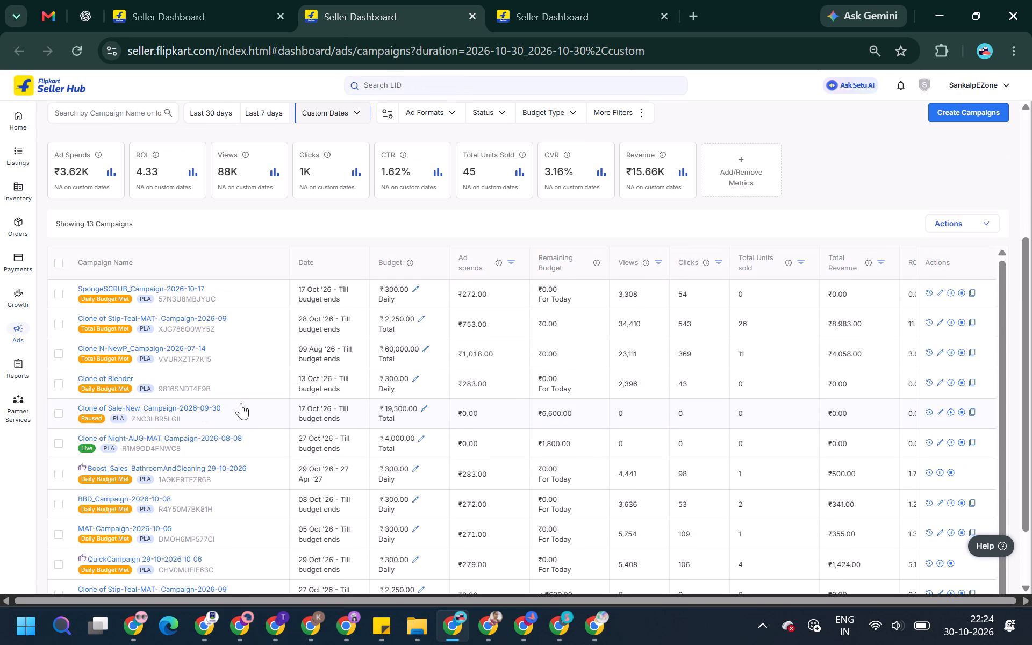
{"action": "scroll", "coordinate": [206, 426], "scroll_direction": "down", "scroll_amount": 2}
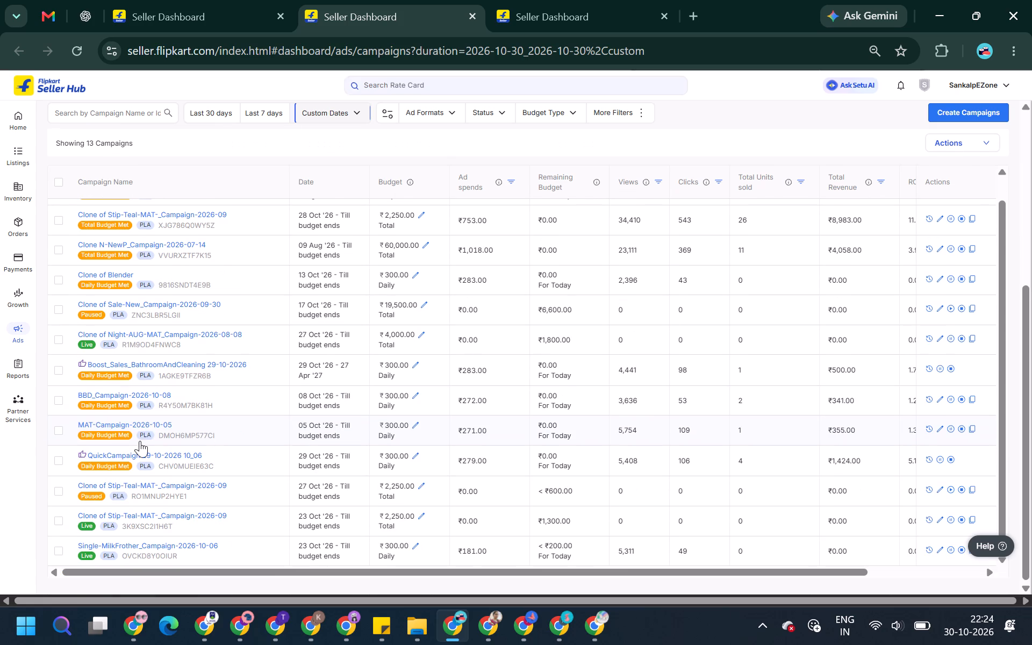
{"action": "scroll", "coordinate": [81, 551], "scroll_direction": "down", "scroll_amount": 1}
{"action": "scroll", "coordinate": [141, 328], "scroll_direction": "up", "scroll_amount": 4}
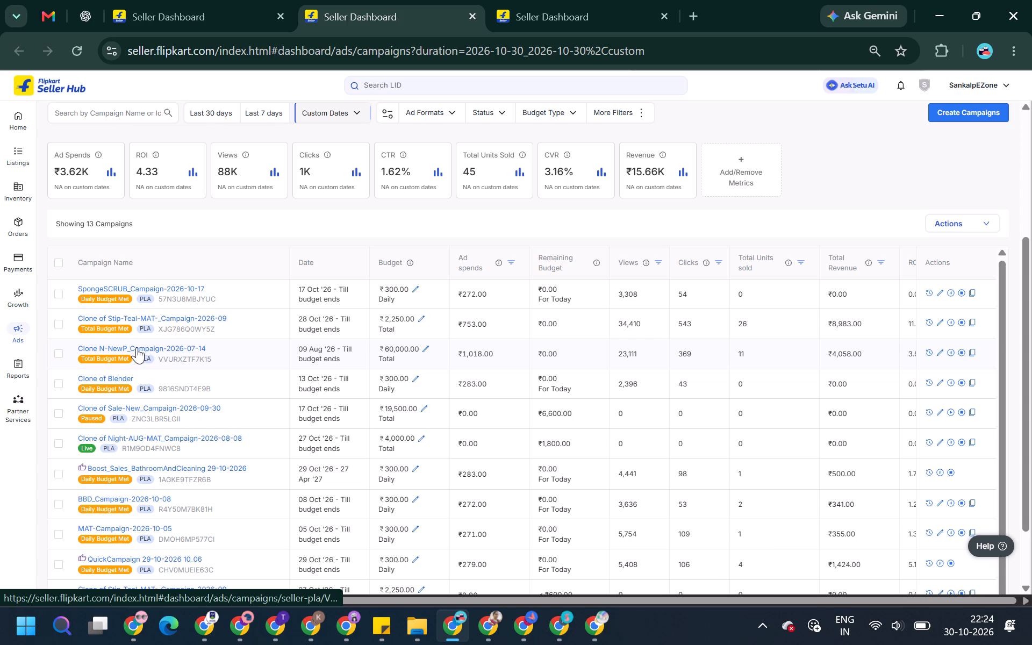
{"action": "scroll", "coordinate": [102, 431], "scroll_direction": "down", "scroll_amount": 1}
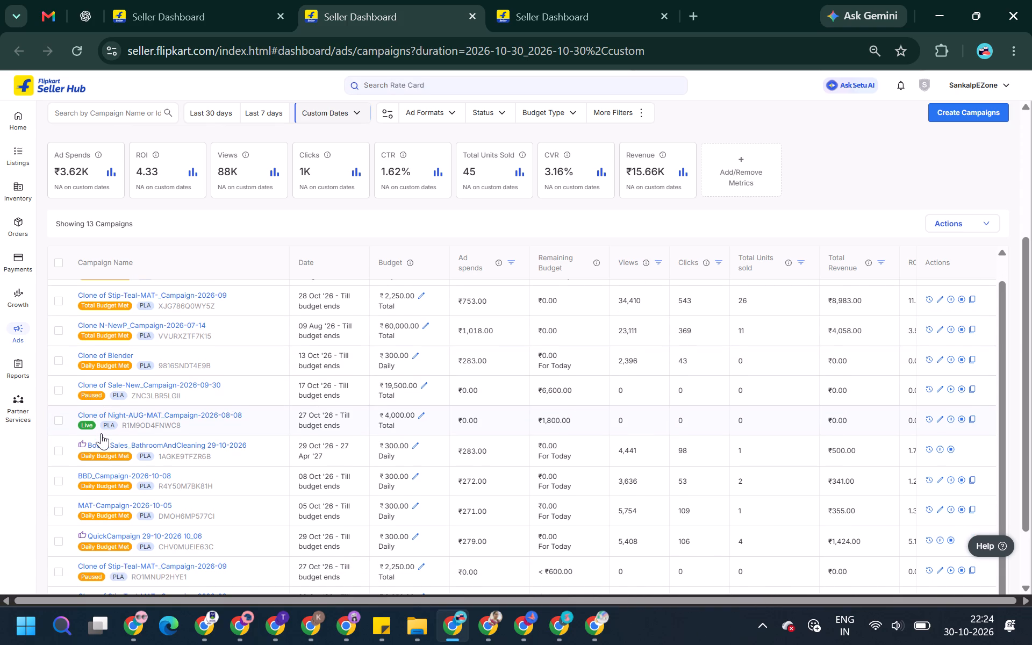
{"action": "scroll", "coordinate": [101, 433], "scroll_direction": "down", "scroll_amount": 2}
{"action": "scroll", "coordinate": [205, 484], "scroll_direction": "down", "scroll_amount": 2}
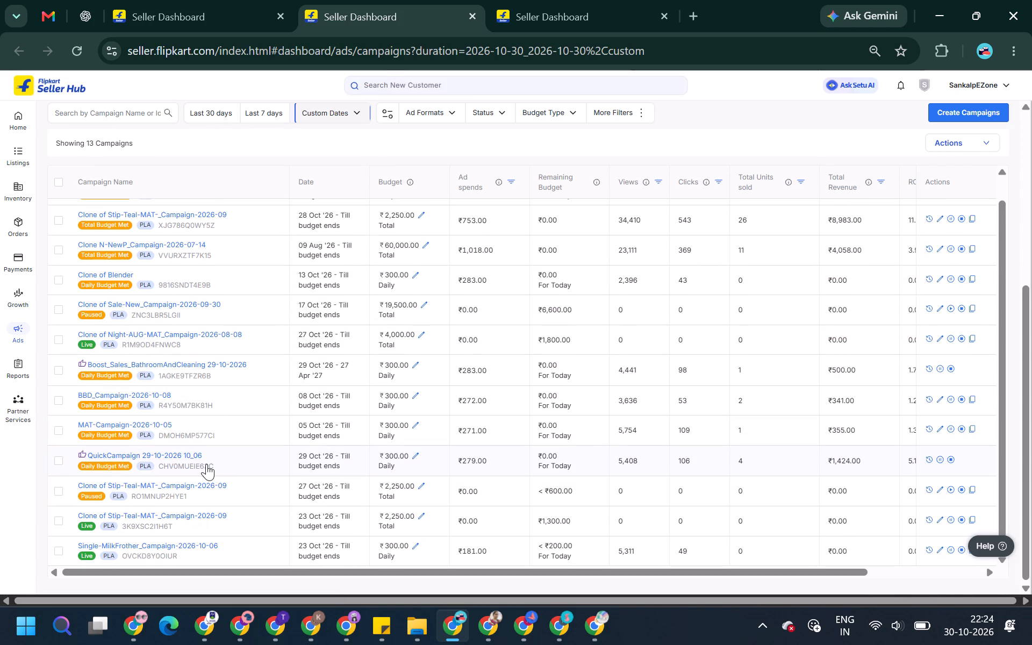
{"action": "left_click", "coordinate": [188, 453]}
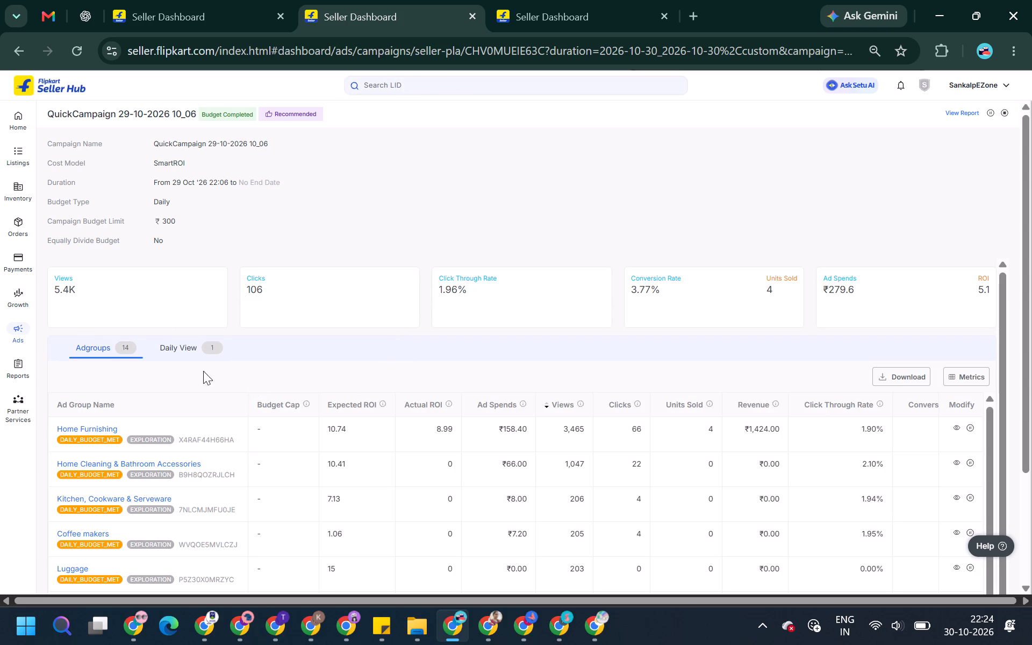
{"action": "scroll", "coordinate": [192, 269], "scroll_direction": "down", "scroll_amount": 3}
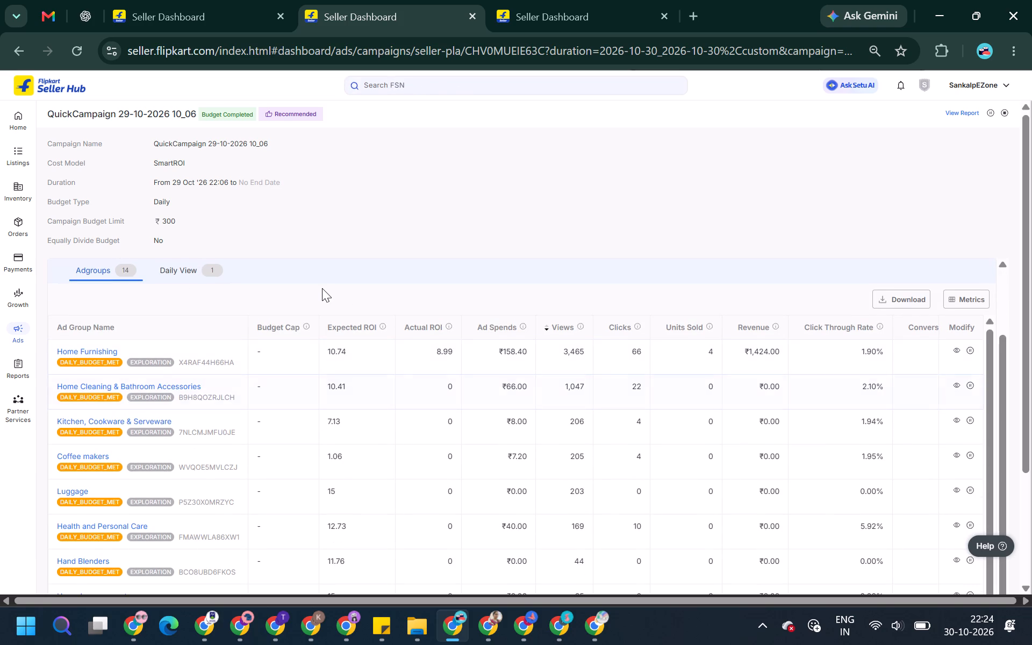
{"action": "scroll", "coordinate": [322, 288], "scroll_direction": "down", "scroll_amount": 1}
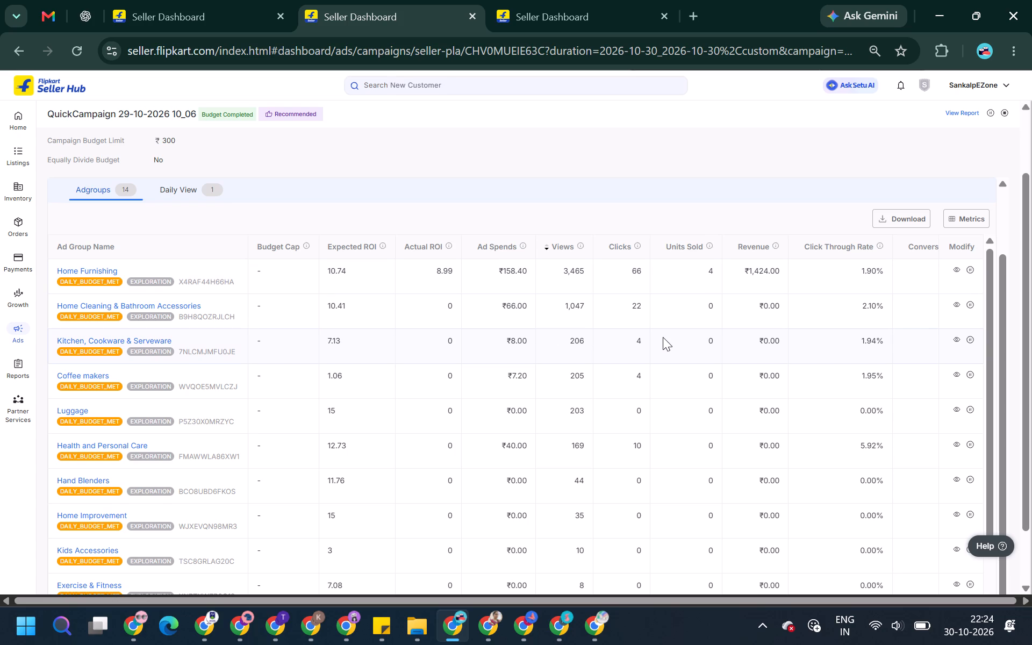
{"action": "scroll", "coordinate": [663, 336], "scroll_direction": "down", "scroll_amount": 4}
{"action": "scroll", "coordinate": [657, 438], "scroll_direction": "down", "scroll_amount": 6}
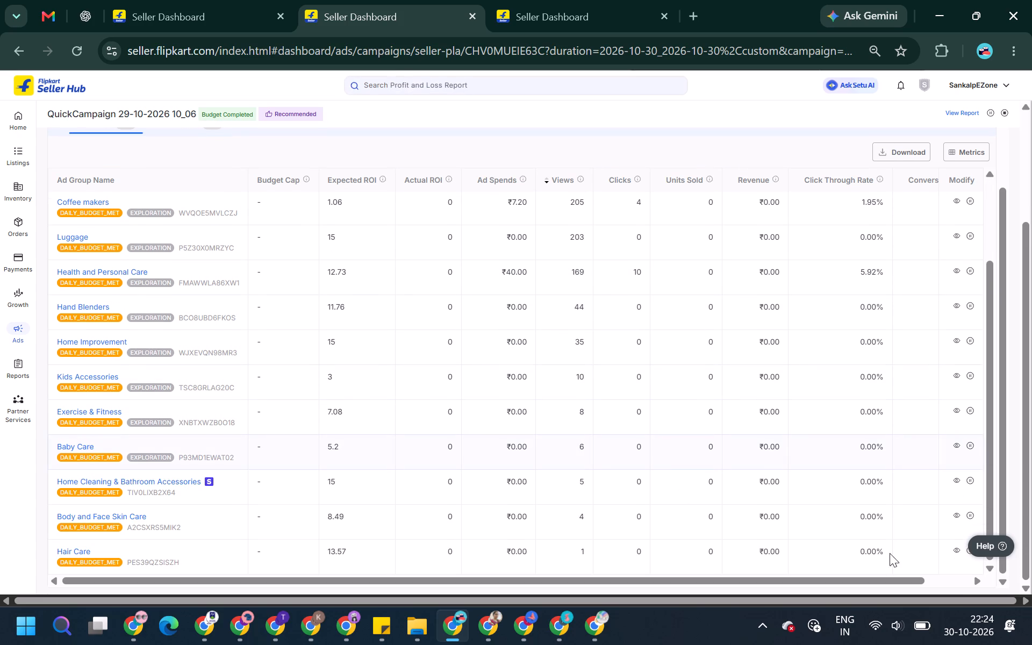
Pause the Hair Care, Body and Face Skin Care, Baby Care, Exercise & Fitness, Kids Accessories, Home Improvement, Hand Blenders and Health and Personal Care ad groups.
{"action": "scroll", "coordinate": [961, 556], "scroll_direction": "up", "scroll_amount": 1}
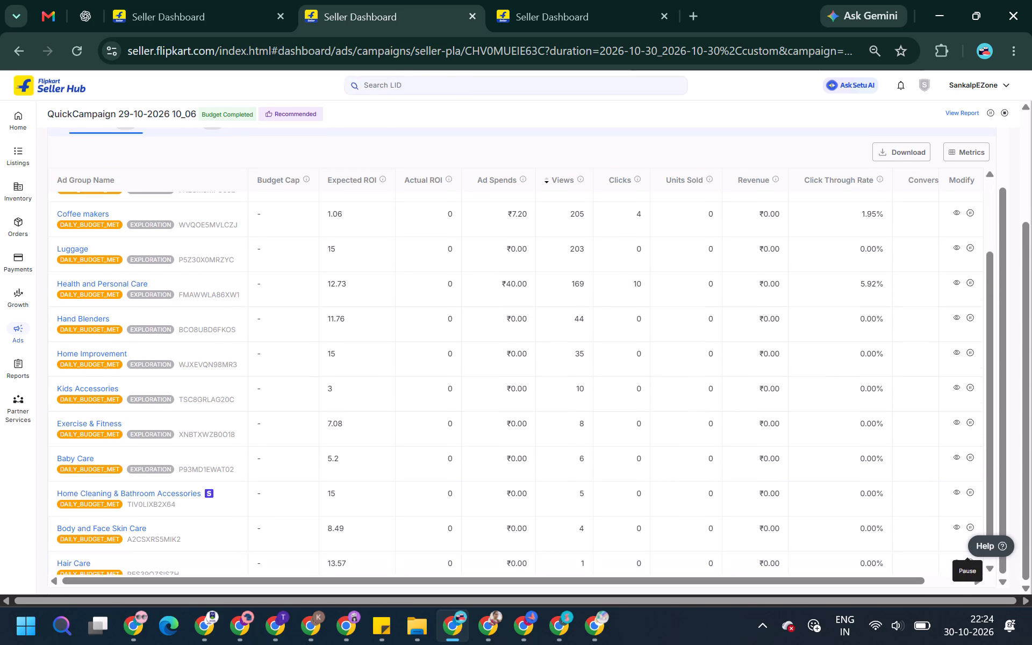
{"action": "scroll", "coordinate": [967, 567], "scroll_direction": "up", "scroll_amount": 1}
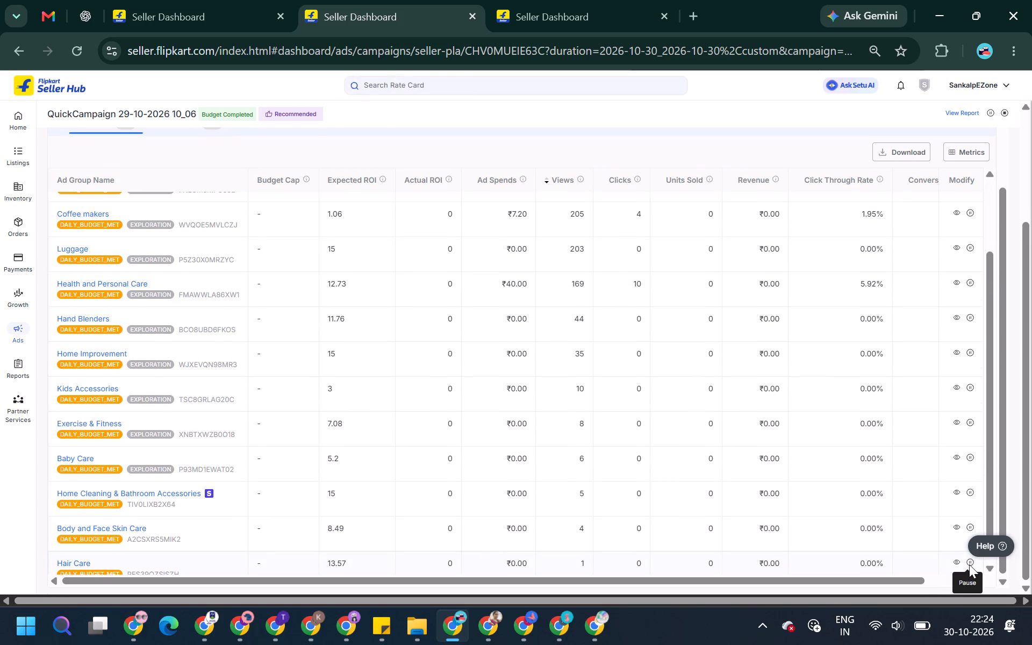
{"action": "left_click", "coordinate": [969, 564]}
{"action": "left_click", "coordinate": [969, 529]}
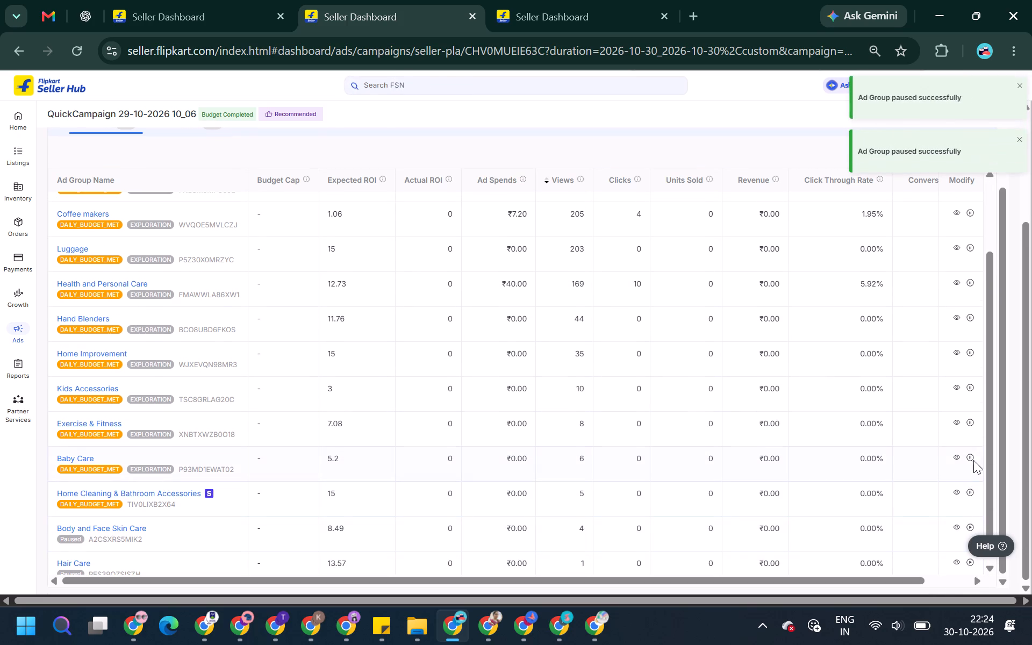
{"action": "left_click", "coordinate": [974, 455]}
{"action": "left_click", "coordinate": [970, 417]}
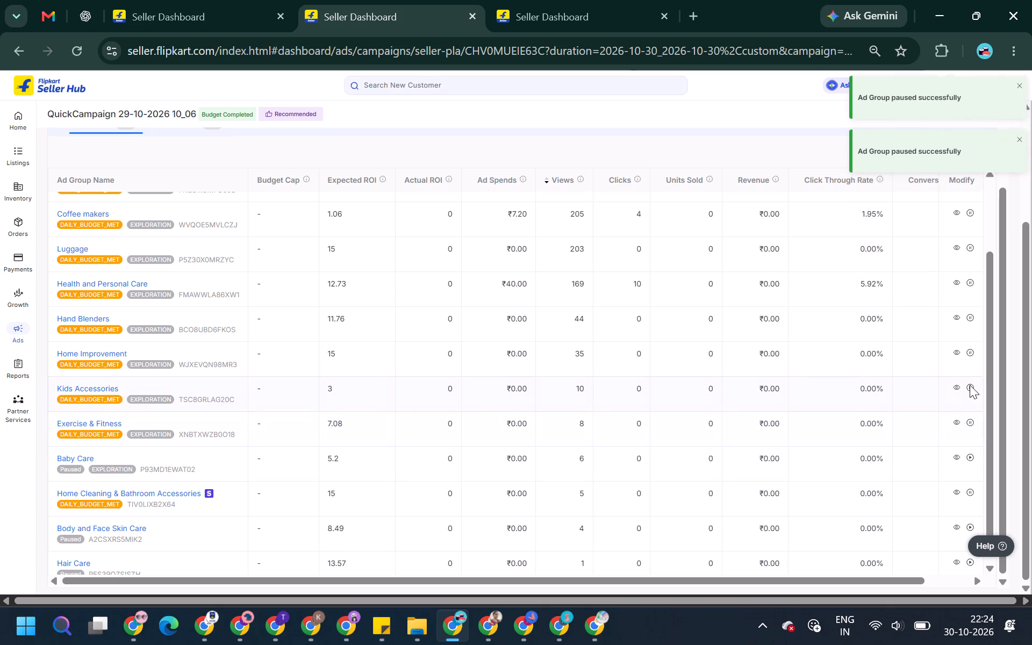
{"action": "left_click", "coordinate": [970, 385]}
{"action": "left_click", "coordinate": [969, 427]}
{"action": "left_click", "coordinate": [970, 348]}
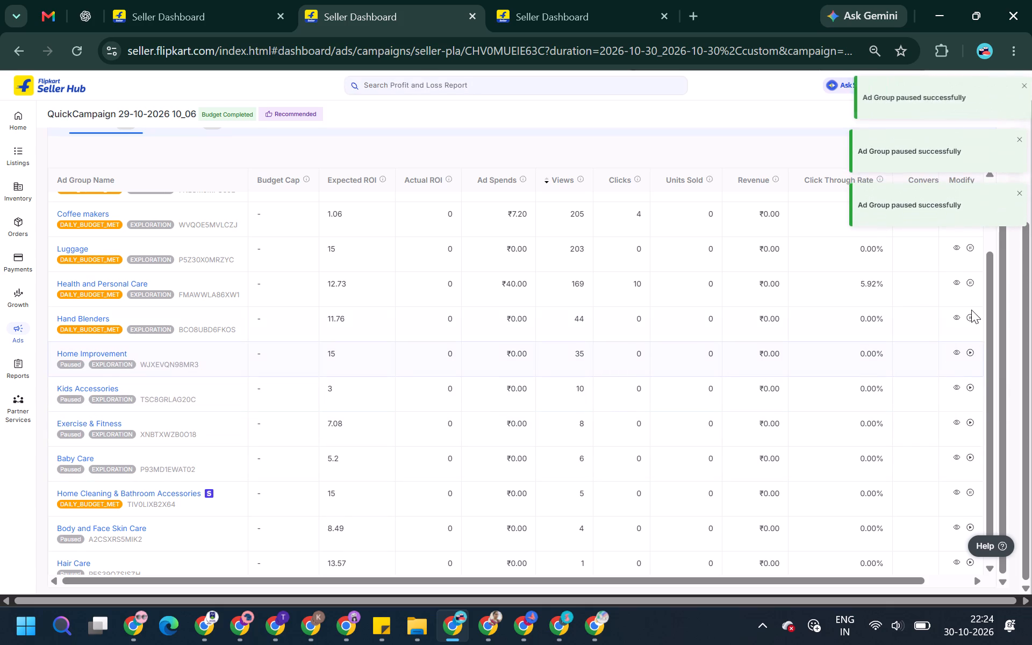
{"action": "left_click", "coordinate": [971, 322]}
{"action": "left_click", "coordinate": [968, 284]}
Pause the Luggage, Coffee makers, Kitchen, Cookware & Serveware, and exploration-tagged Home Cleaning & Bathroom Accessories ad groups in the same QuickCampaign.
{"action": "scroll", "coordinate": [965, 335], "scroll_direction": "up", "scroll_amount": 1}
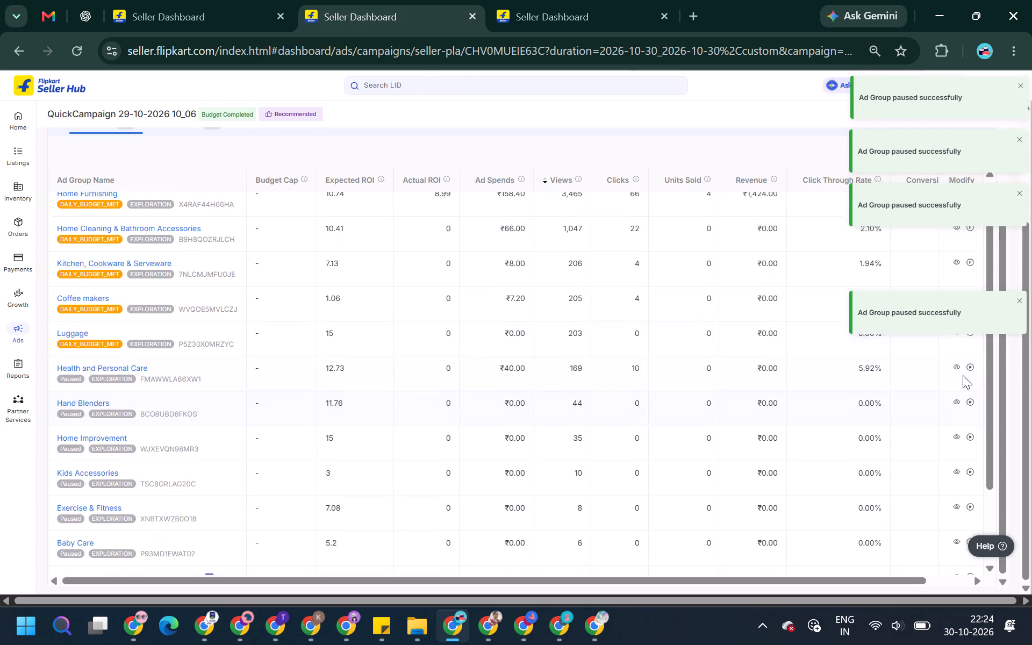
{"action": "scroll", "coordinate": [963, 375], "scroll_direction": "up", "scroll_amount": 1}
{"action": "left_click", "coordinate": [969, 341]}
{"action": "left_click", "coordinate": [971, 309]}
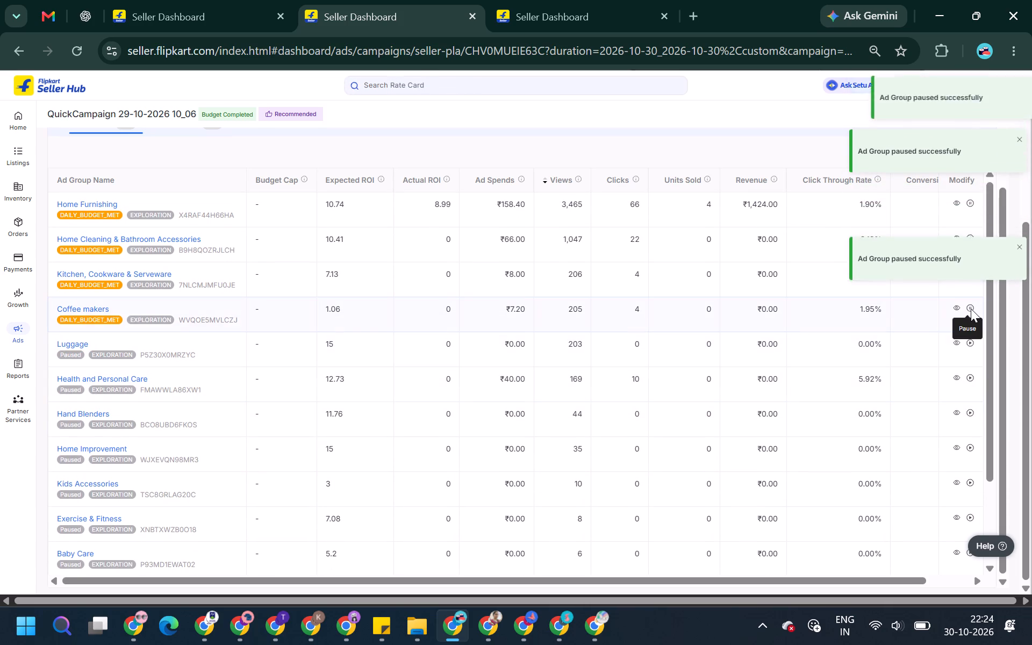
{"action": "left_click", "coordinate": [970, 271]}
{"action": "left_click", "coordinate": [971, 239]}
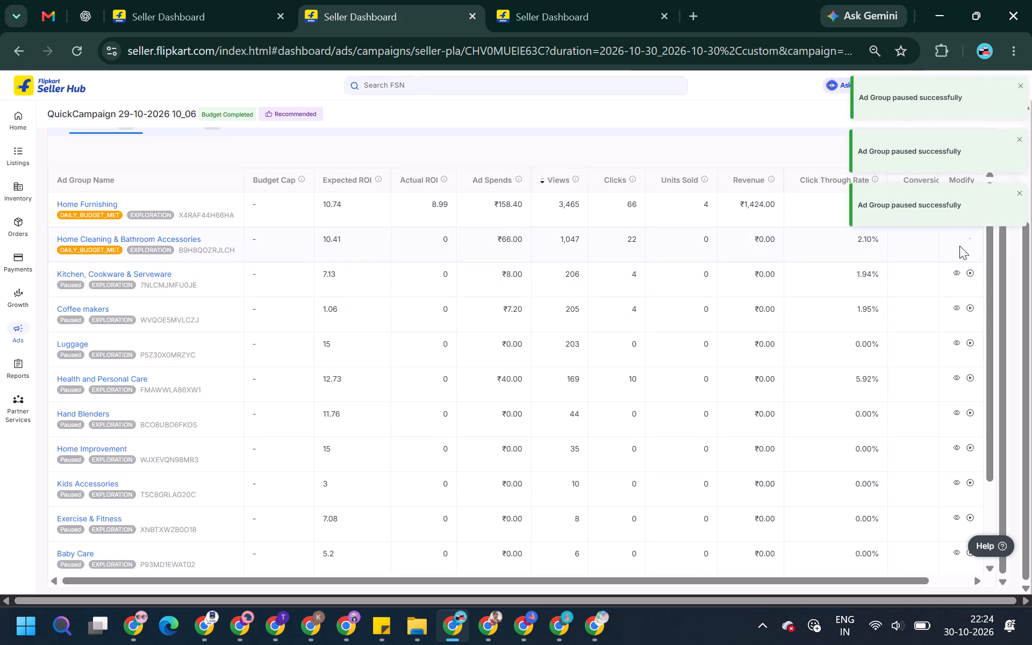
Examine the QuickCampaign's budget details, performance summary and the status of each ad group.
{"action": "scroll", "coordinate": [530, 405], "scroll_direction": "up", "scroll_amount": 5}
{"action": "scroll", "coordinate": [282, 446], "scroll_direction": "up", "scroll_amount": 4}
{"action": "scroll", "coordinate": [290, 439], "scroll_direction": "down", "scroll_amount": 2}
{"action": "scroll", "coordinate": [290, 446], "scroll_direction": "up", "scroll_amount": 1}
{"action": "scroll", "coordinate": [290, 447], "scroll_direction": "down", "scroll_amount": 6}
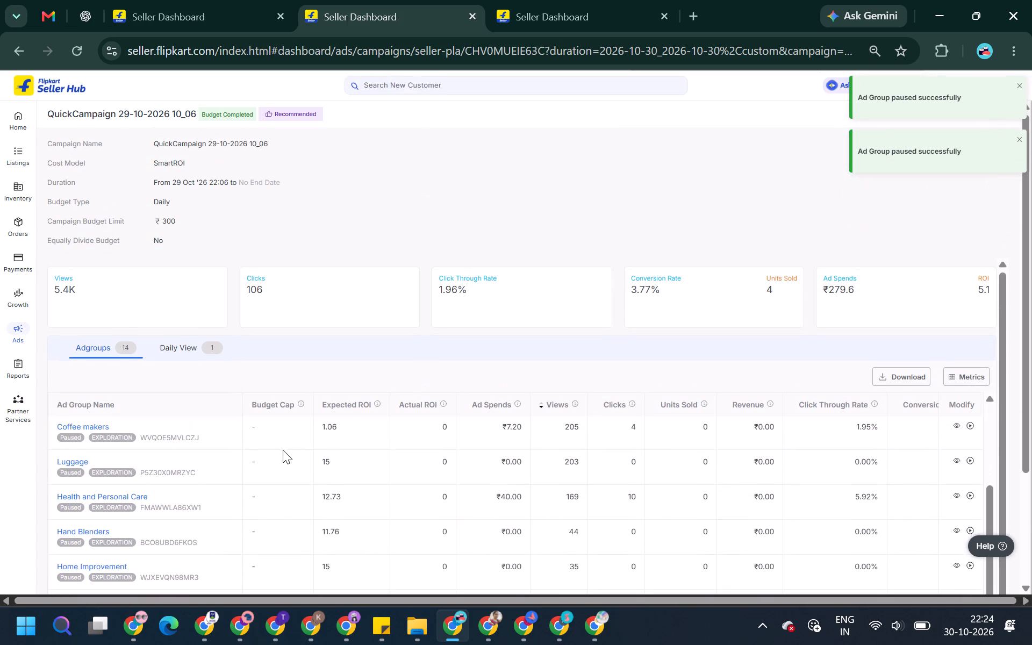
{"action": "scroll", "coordinate": [283, 450], "scroll_direction": "down", "scroll_amount": 9}
{"action": "scroll", "coordinate": [255, 506], "scroll_direction": "down", "scroll_amount": 4}
{"action": "scroll", "coordinate": [266, 502], "scroll_direction": "up", "scroll_amount": 5}
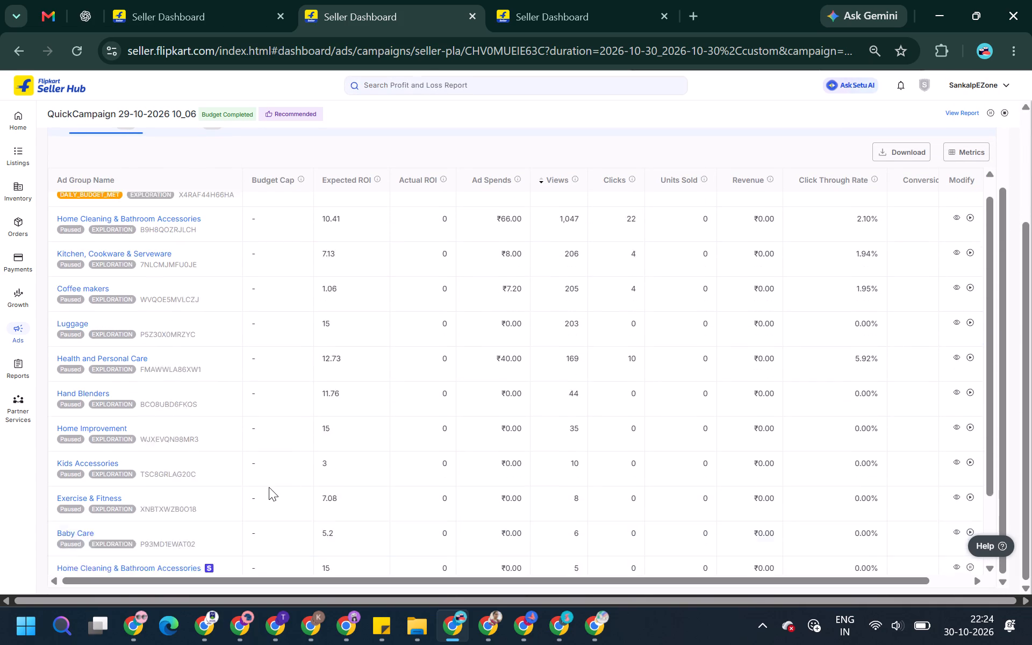
{"action": "scroll", "coordinate": [269, 487], "scroll_direction": "up", "scroll_amount": 6}
Open SankalpEZone's active listings in place of the QuickCampaign page.
{"action": "left_click", "coordinate": [12, 152]}
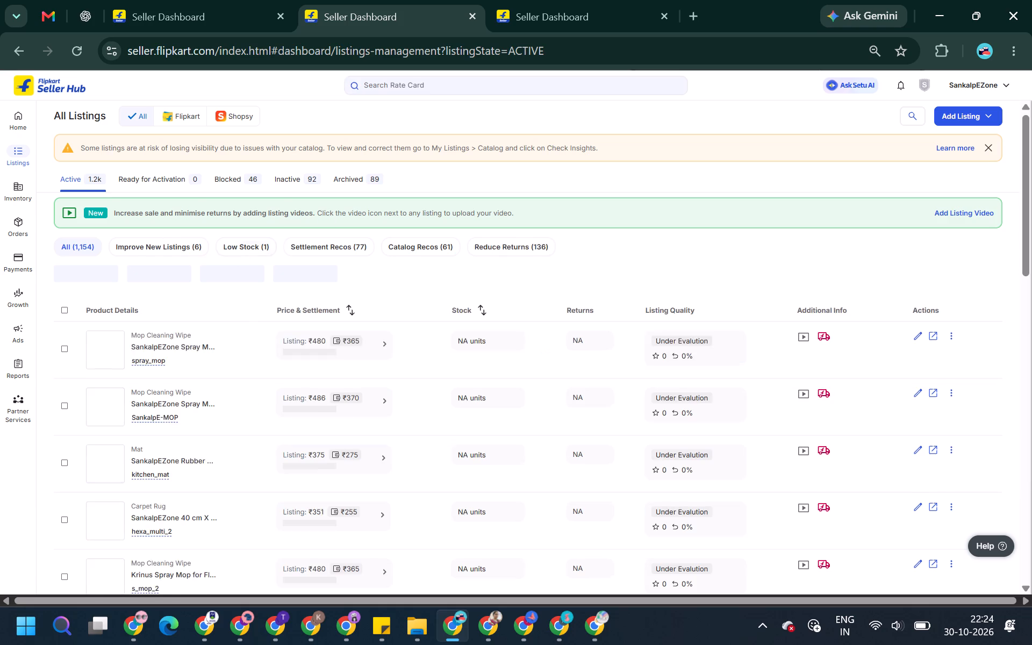
Check SankalpEZone's wallet summary once more and close its browser tab.
{"action": "left_click", "coordinate": [545, 0]}
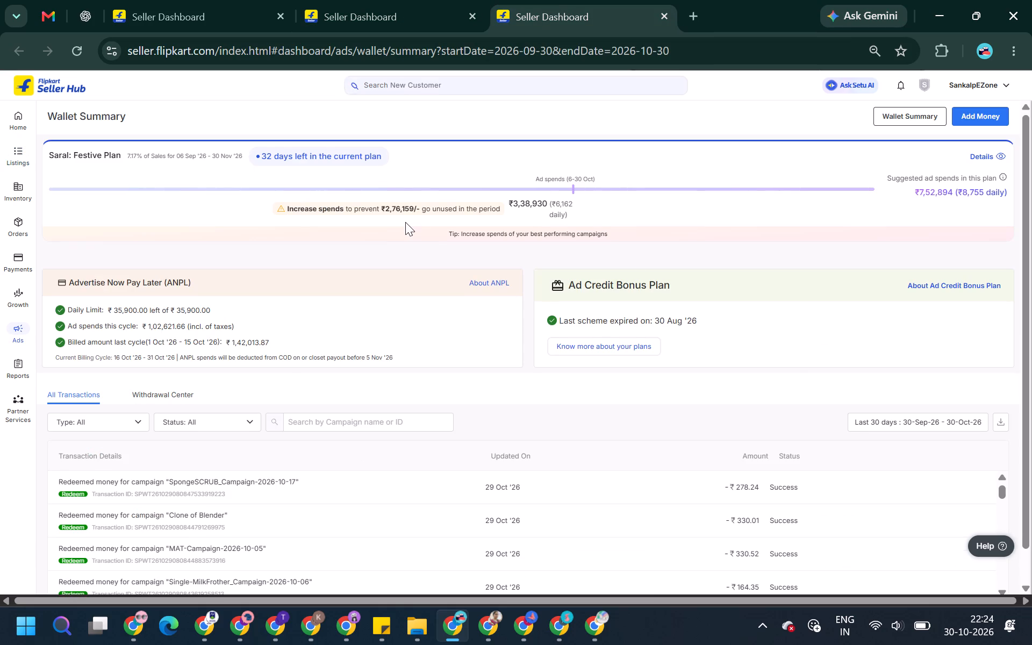
{"action": "scroll", "coordinate": [405, 222], "scroll_direction": "down", "scroll_amount": 2}
{"action": "scroll", "coordinate": [411, 274], "scroll_direction": "up", "scroll_amount": 2}
{"action": "left_click", "coordinate": [395, 0]}
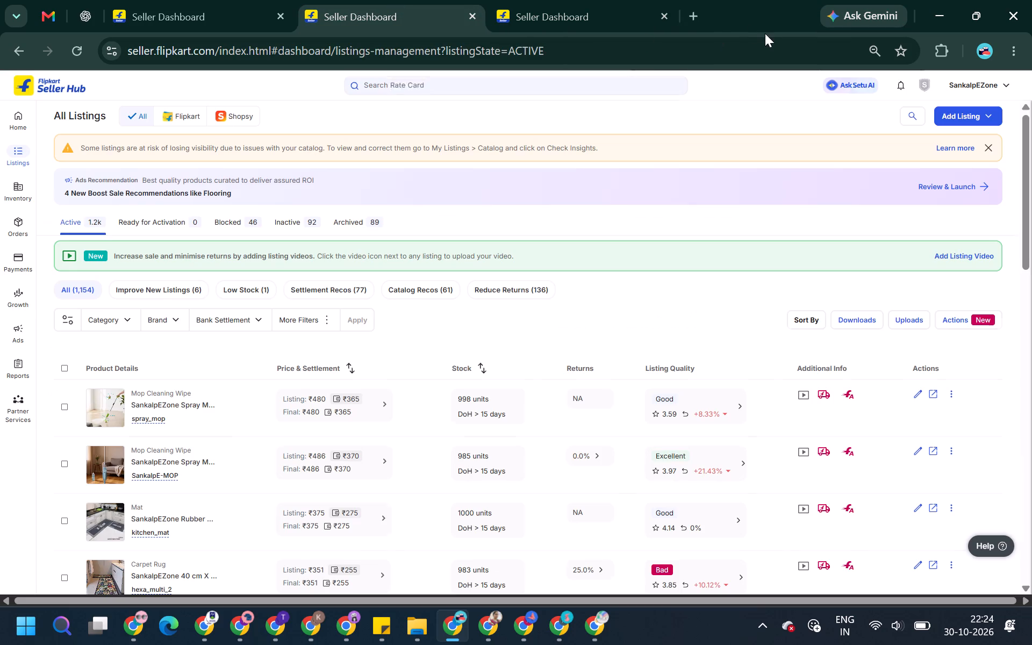
{"action": "left_click", "coordinate": [668, 17]}
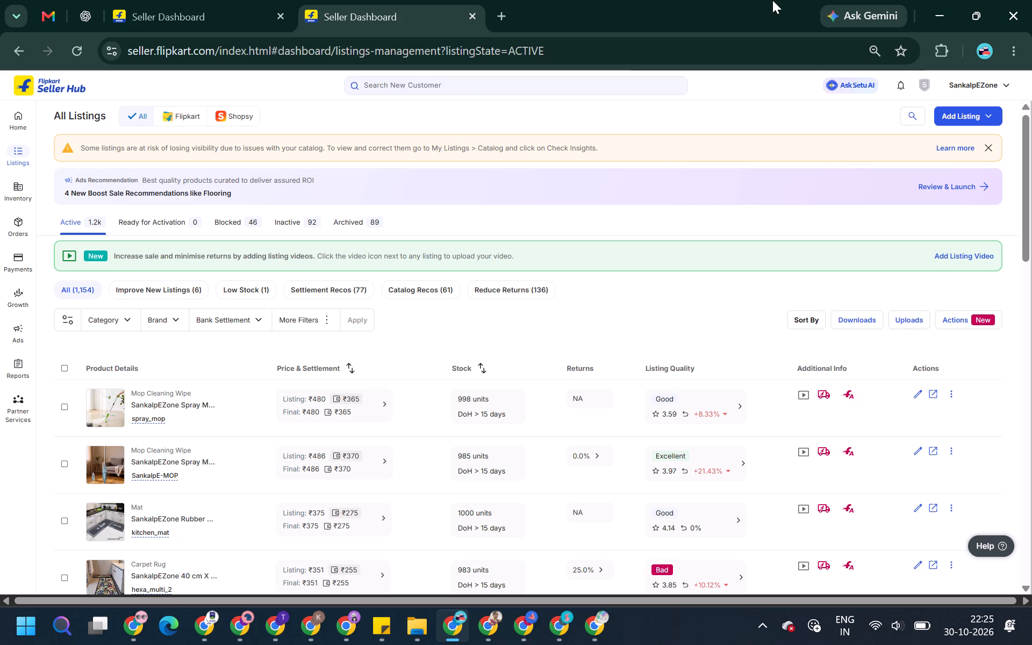
Switch to the MEETONLINEZONE account and open its listing creation page to check the single listings in progress.
{"action": "left_click", "coordinate": [499, 630]}
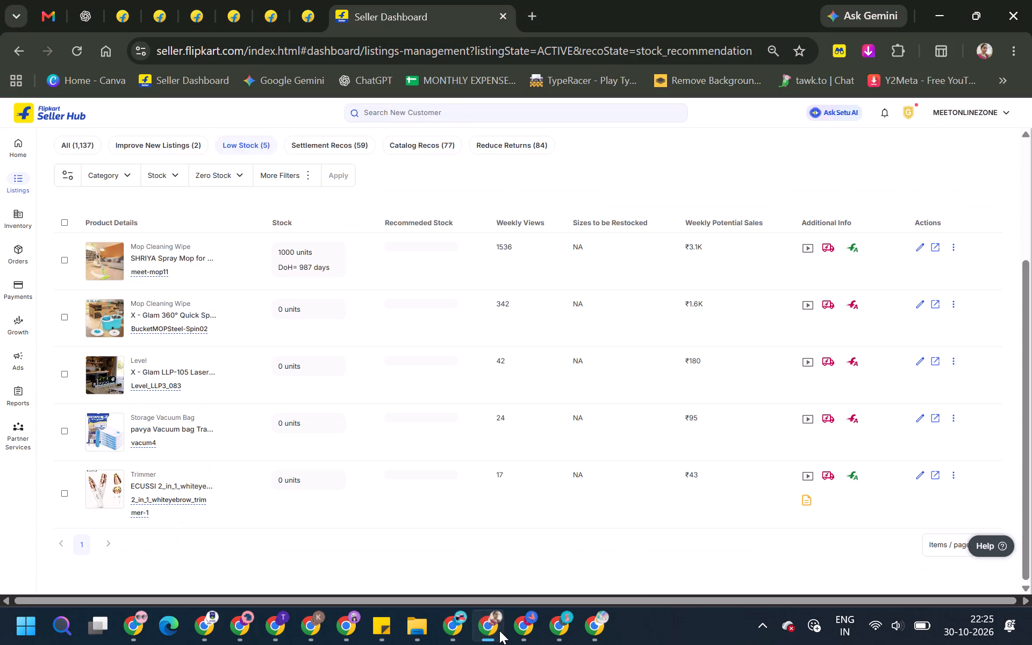
{"action": "scroll", "coordinate": [347, 299], "scroll_direction": "up", "scroll_amount": 2}
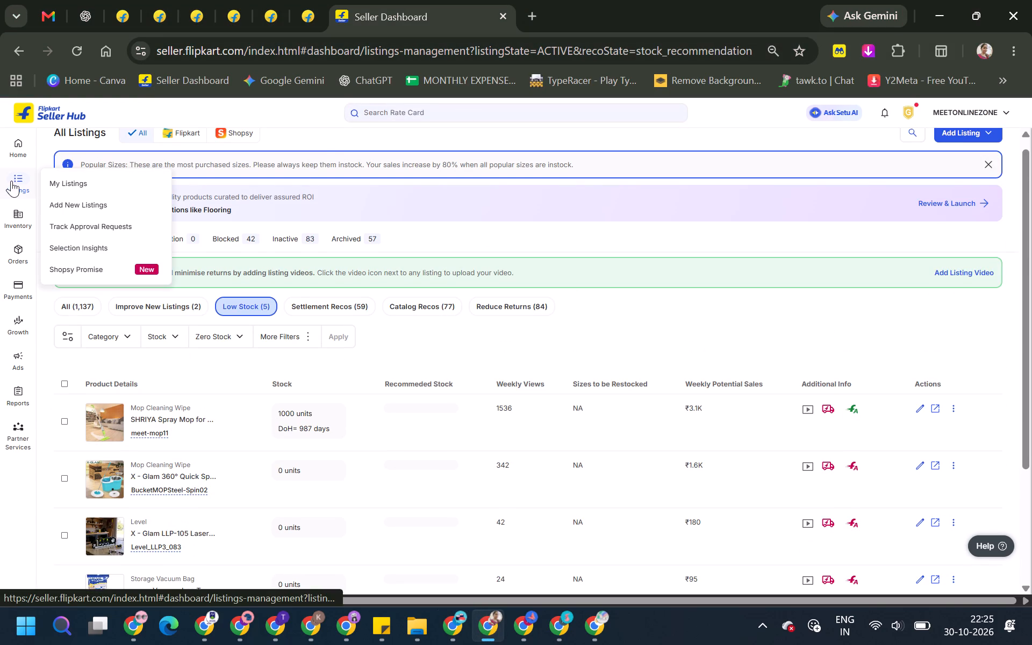
{"action": "left_click", "coordinate": [80, 198]}
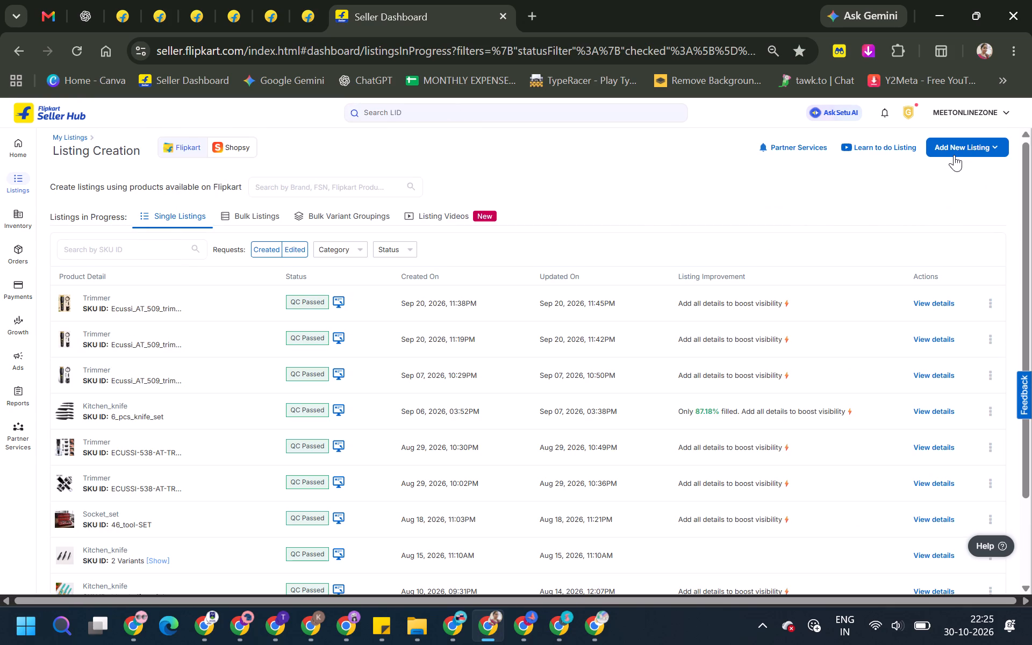
Return to SankalpEZone, open Nxt Insights in a new tab and move that tab ahead of the other dashboard tabs.
{"action": "left_click", "coordinate": [461, 626]}
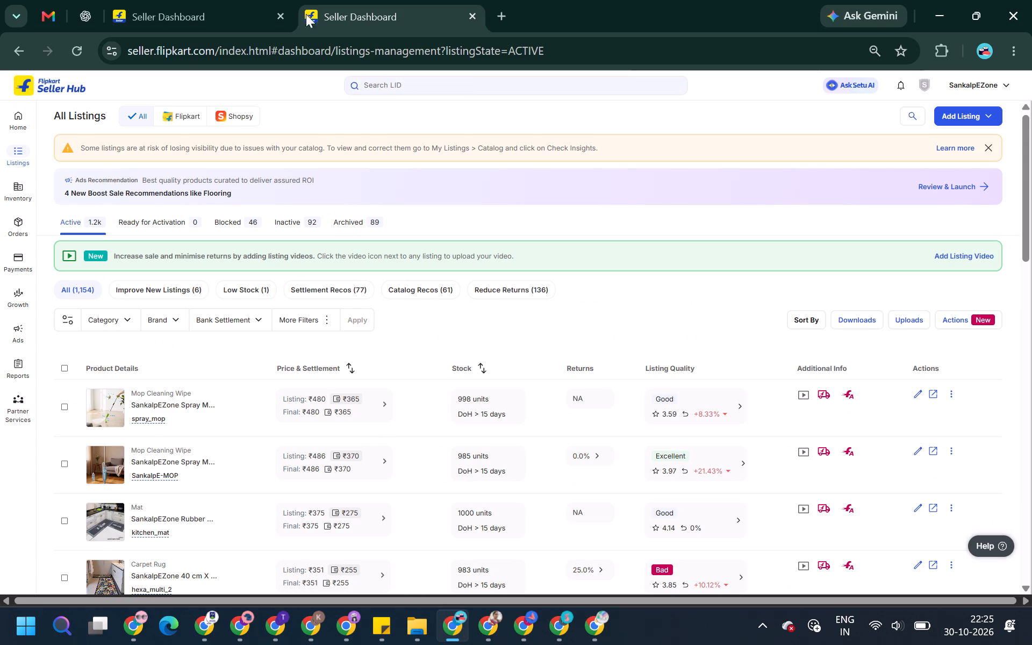
{"action": "left_click", "coordinate": [232, 14]}
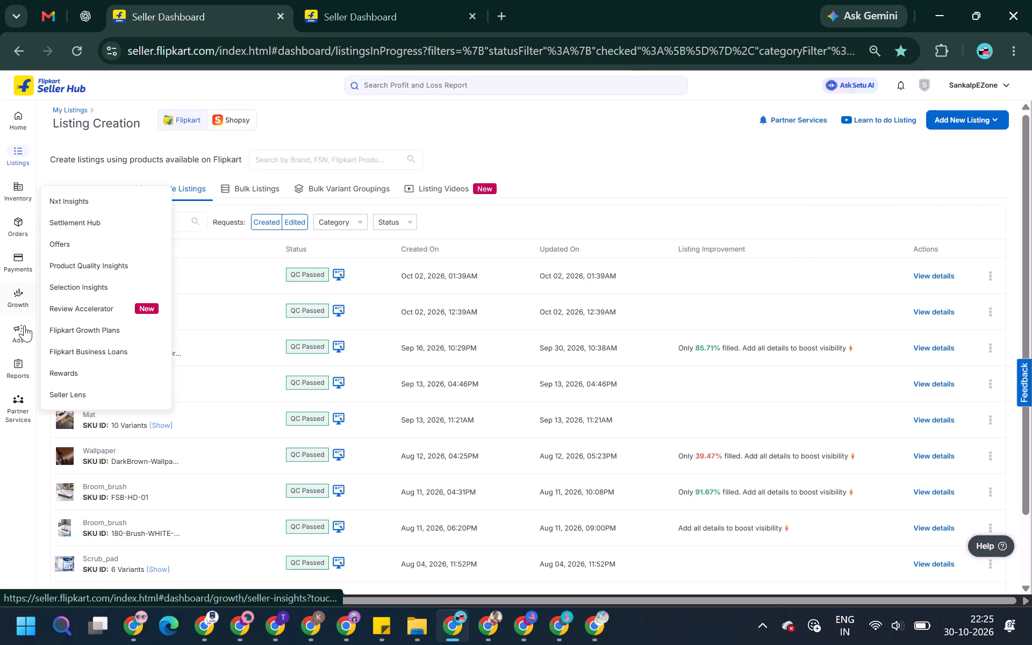
{"action": "right_click", "coordinate": [17, 303]}
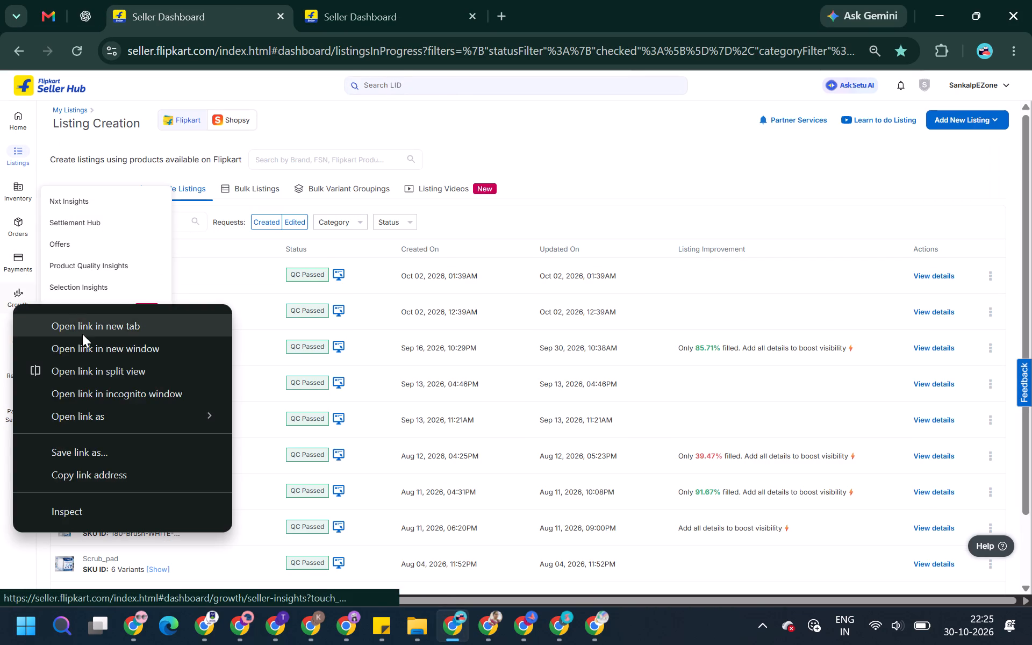
{"action": "left_click", "coordinate": [87, 329]}
{"action": "left_click", "coordinate": [429, 0]}
{"action": "left_click_drag", "start_coordinate": [424, 0], "coordinate": [285, 0]}
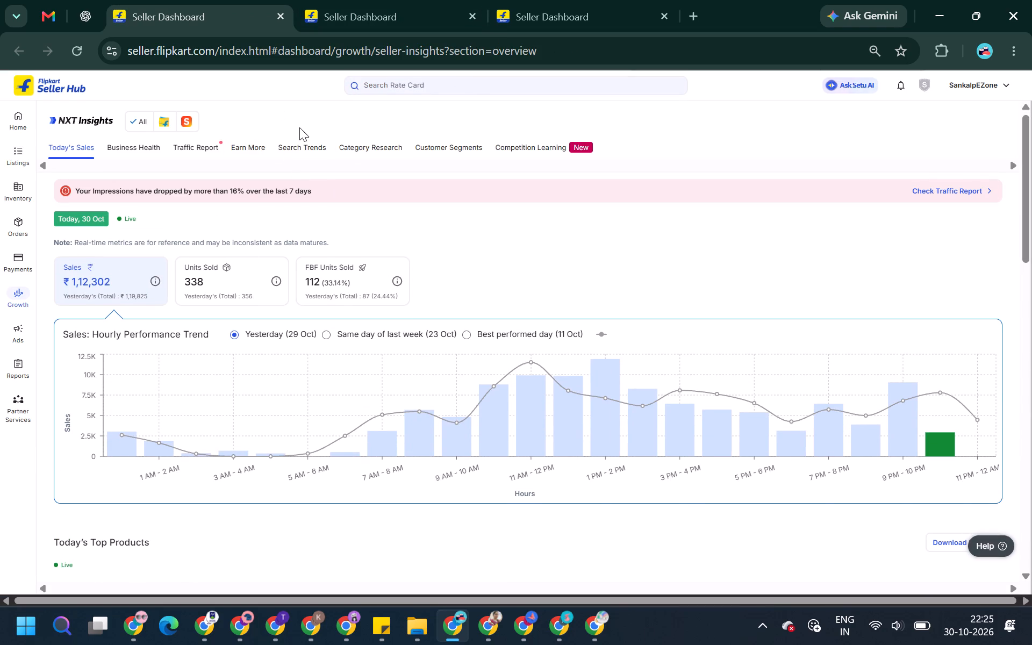
Open the Traffic Report in Nxt Insights and look through the listings losing impressions over the last 7 days.
{"action": "left_click", "coordinate": [210, 145]}
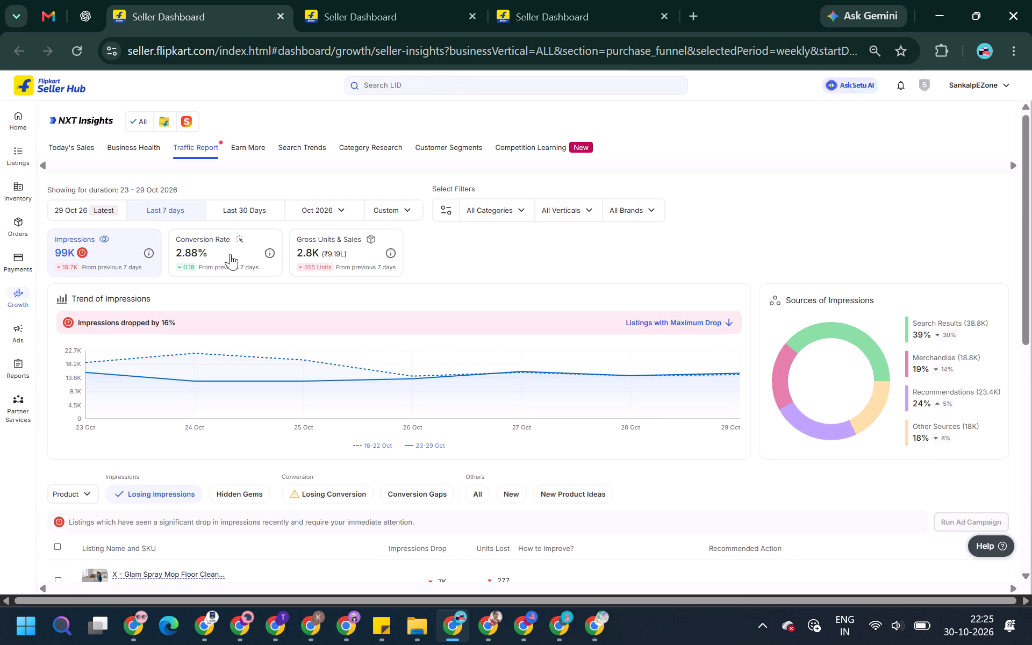
{"action": "scroll", "coordinate": [196, 246], "scroll_direction": "down", "scroll_amount": 5}
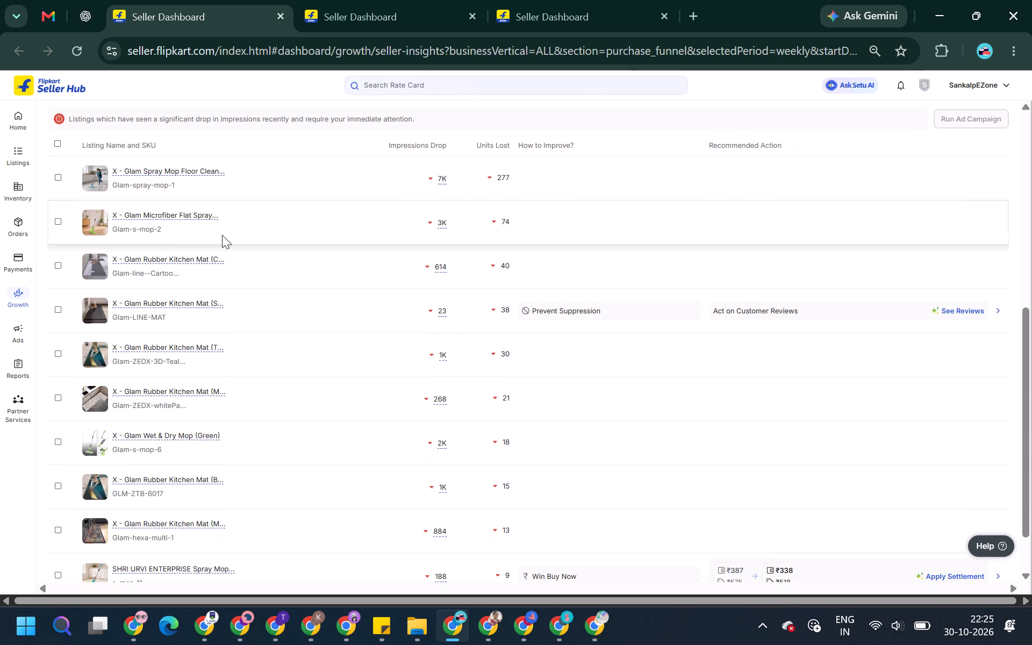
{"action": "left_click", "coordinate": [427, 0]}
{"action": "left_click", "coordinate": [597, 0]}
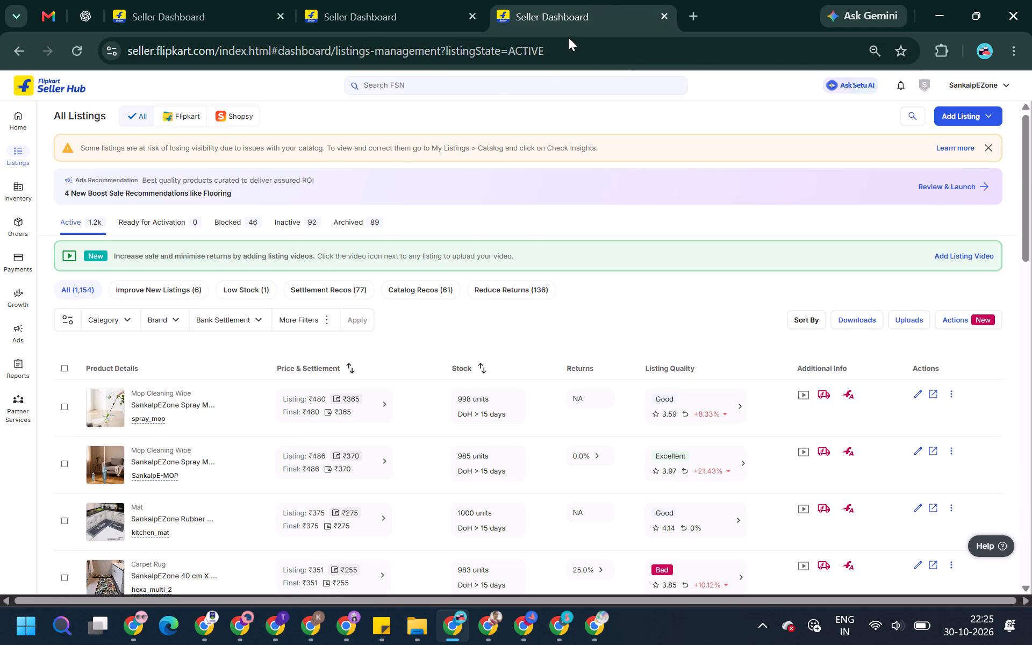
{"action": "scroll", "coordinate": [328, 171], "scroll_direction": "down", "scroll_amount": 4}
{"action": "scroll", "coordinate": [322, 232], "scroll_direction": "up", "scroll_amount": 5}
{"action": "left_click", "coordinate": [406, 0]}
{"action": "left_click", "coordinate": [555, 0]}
Open SankalpEZone's Campaign Manager and examine the last 7 days' spend, clicks and revenue of its campaigns.
{"action": "left_click", "coordinate": [13, 329]}
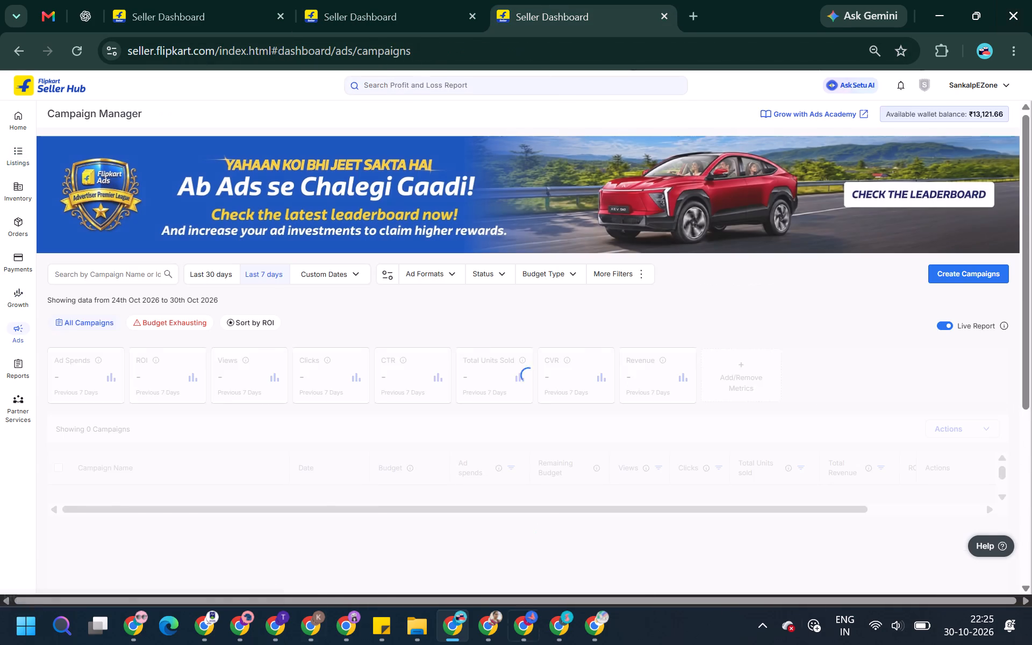
{"action": "scroll", "coordinate": [402, 263], "scroll_direction": "down", "scroll_amount": 2}
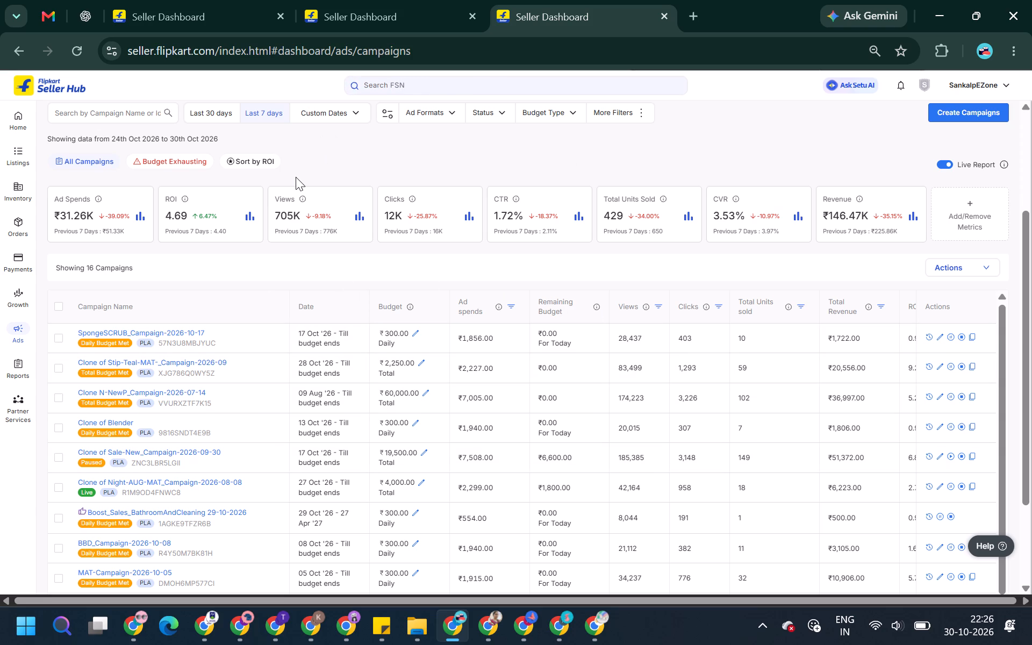
{"action": "scroll", "coordinate": [262, 303], "scroll_direction": "down", "scroll_amount": 4}
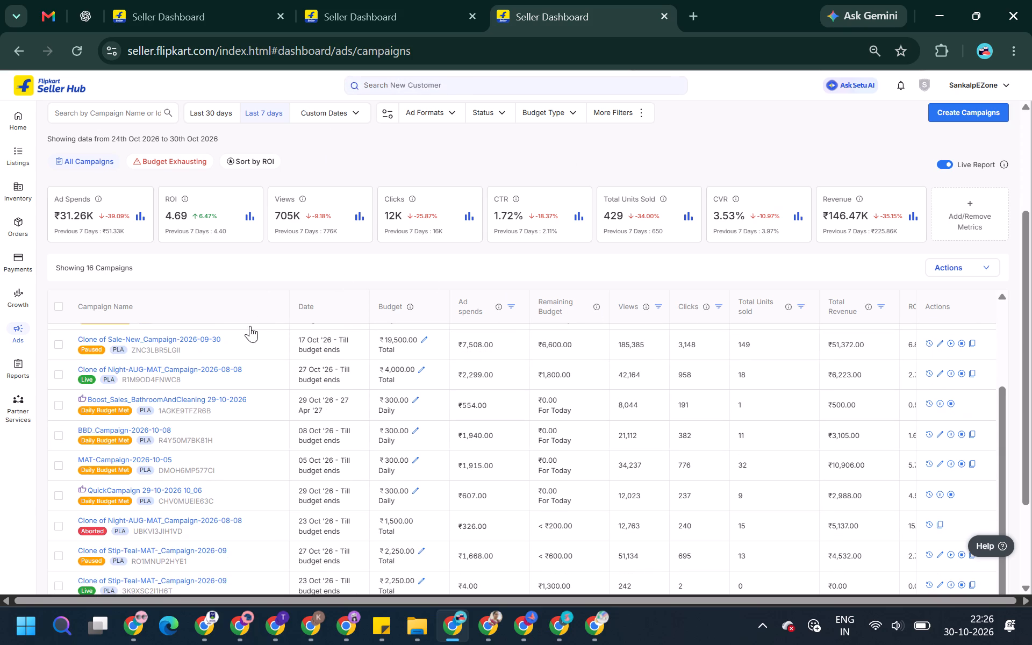
{"action": "scroll", "coordinate": [306, 360], "scroll_direction": "up", "scroll_amount": 4}
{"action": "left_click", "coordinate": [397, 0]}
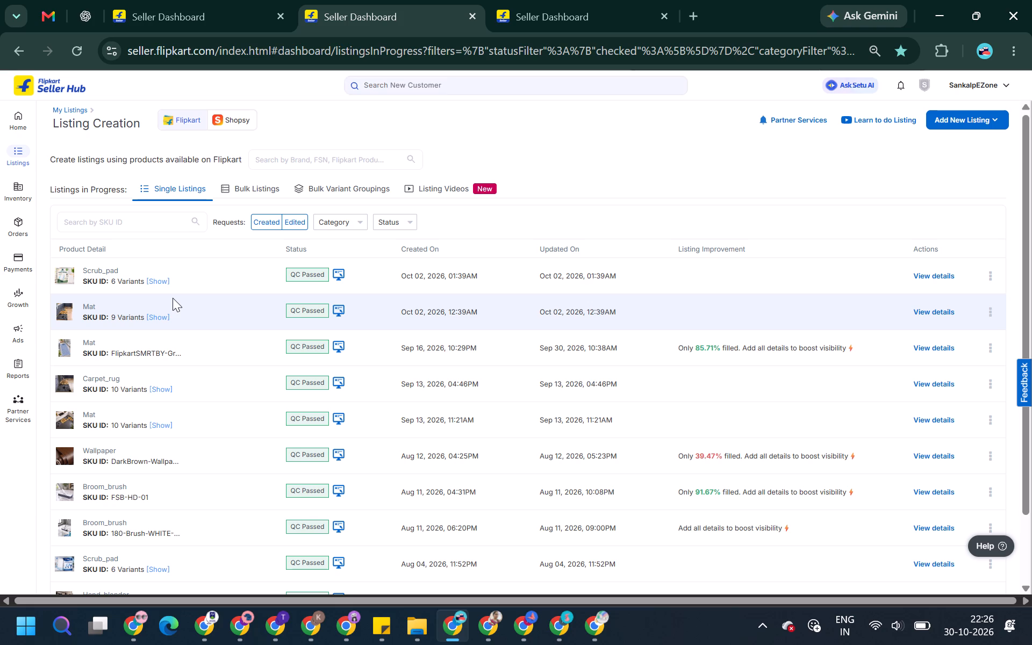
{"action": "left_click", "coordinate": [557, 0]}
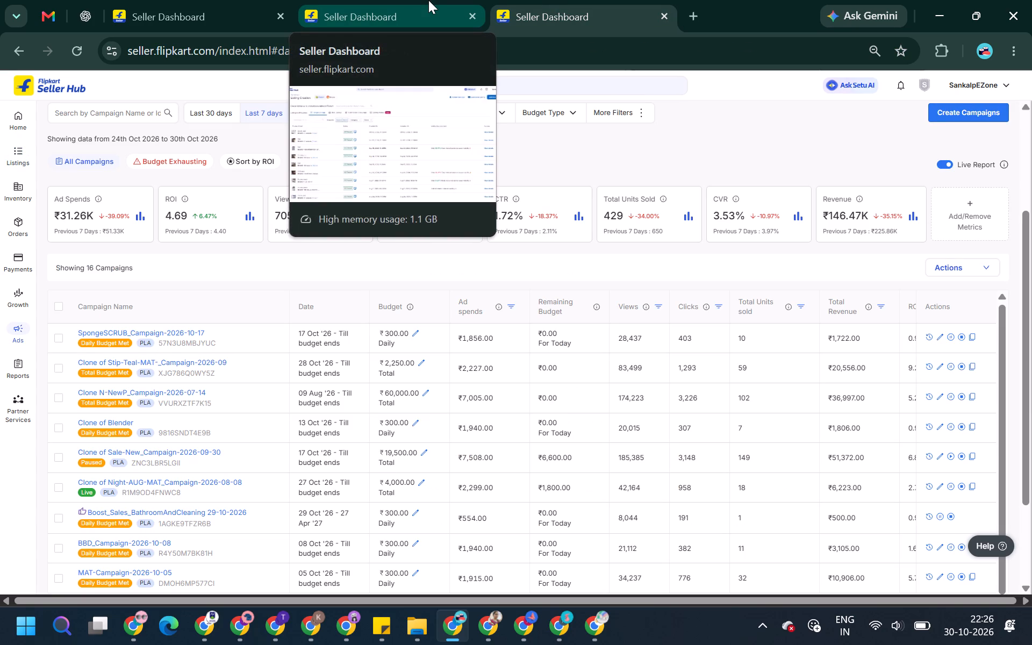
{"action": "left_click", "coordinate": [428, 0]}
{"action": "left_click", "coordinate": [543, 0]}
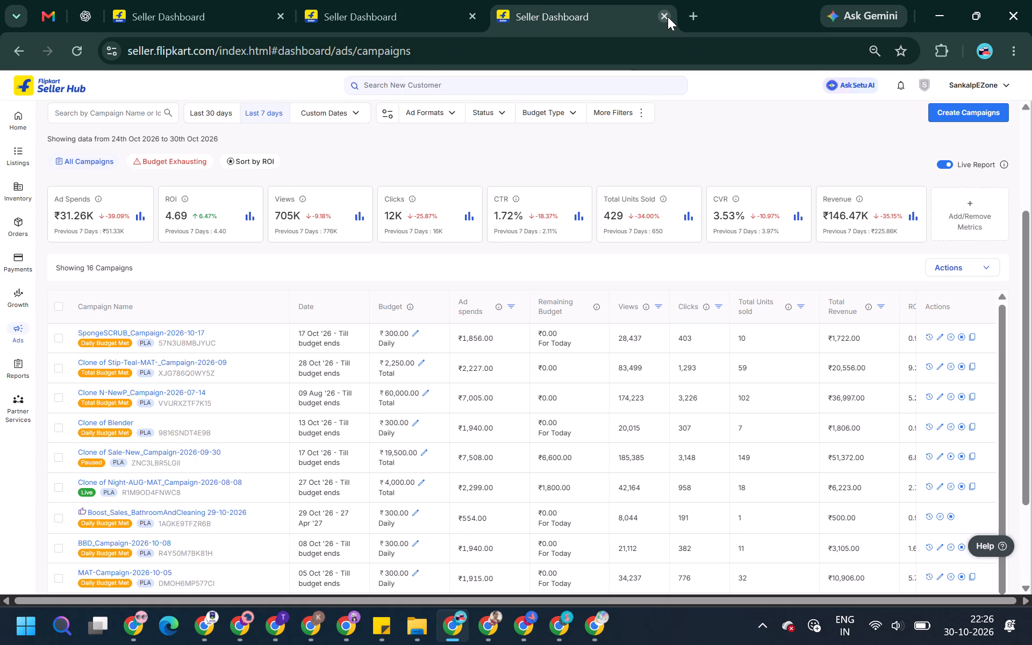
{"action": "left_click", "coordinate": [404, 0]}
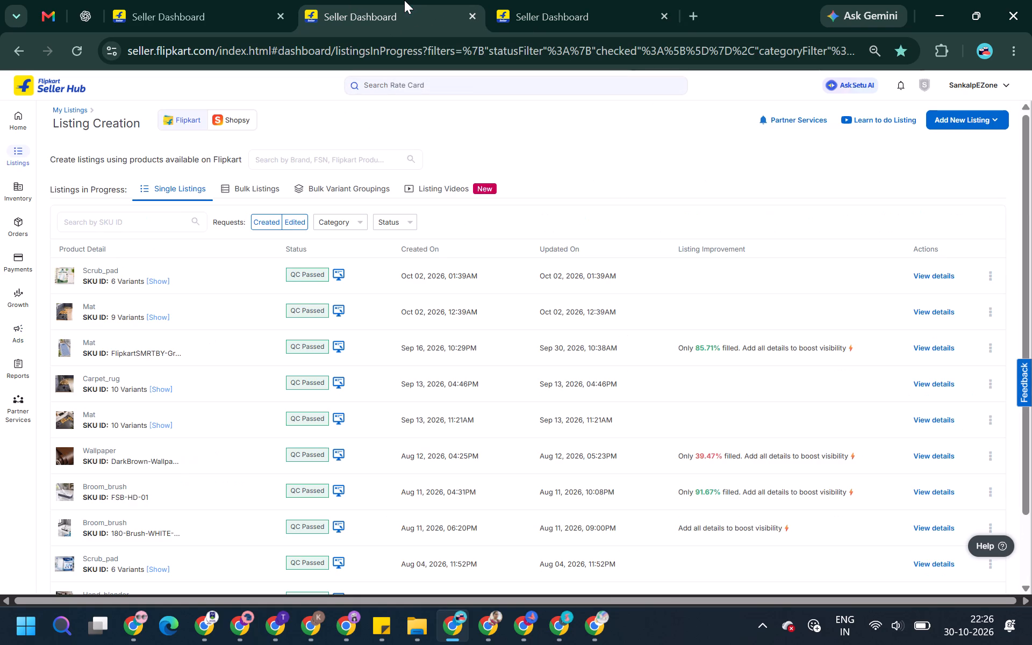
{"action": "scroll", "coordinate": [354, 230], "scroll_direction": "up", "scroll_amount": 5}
Return to SankalpEZone's Traffic Report and examine the impressions trend and the Losing Impressions listings.
{"action": "left_click", "coordinate": [202, 0]}
{"action": "scroll", "coordinate": [293, 270], "scroll_direction": "up", "scroll_amount": 3}
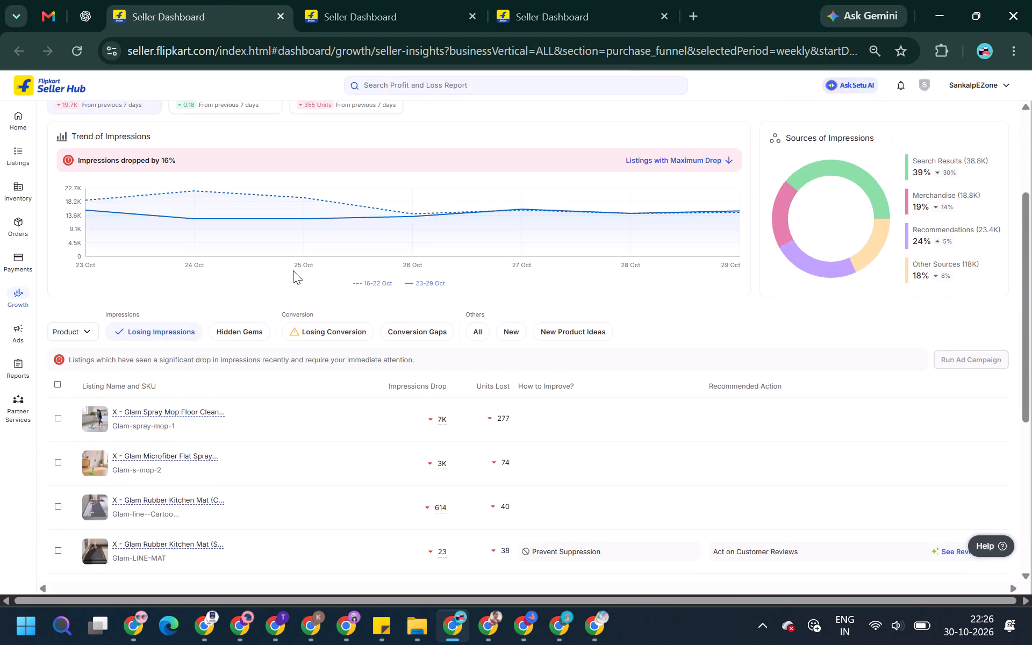
{"action": "scroll", "coordinate": [293, 270], "scroll_direction": "down", "scroll_amount": 8}
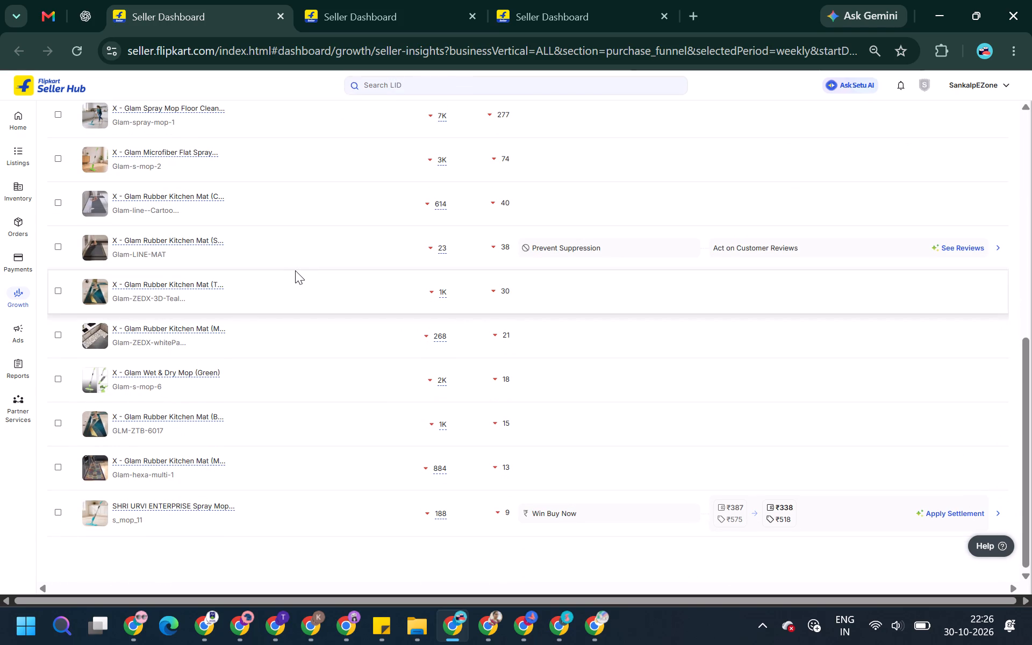
{"action": "scroll", "coordinate": [511, 256], "scroll_direction": "up", "scroll_amount": 4}
Filter the Traffic Report to Hidden Gems and examine those listings' impressions, conversion and sales.
{"action": "left_click", "coordinate": [224, 354]}
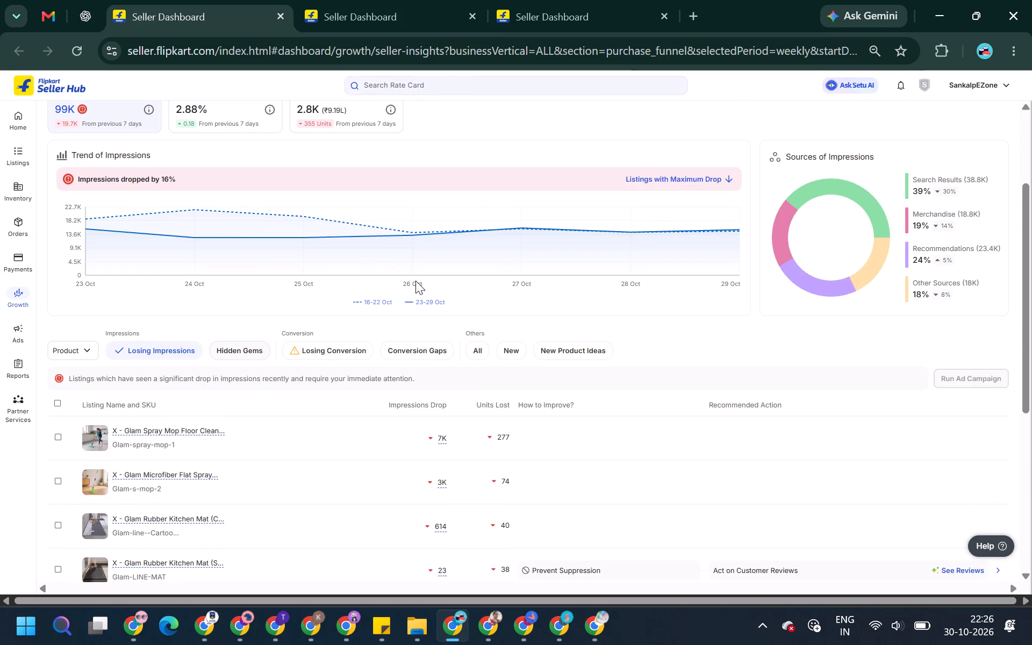
{"action": "scroll", "coordinate": [442, 244], "scroll_direction": "down", "scroll_amount": 3}
{"action": "scroll", "coordinate": [261, 356], "scroll_direction": "down", "scroll_amount": 2}
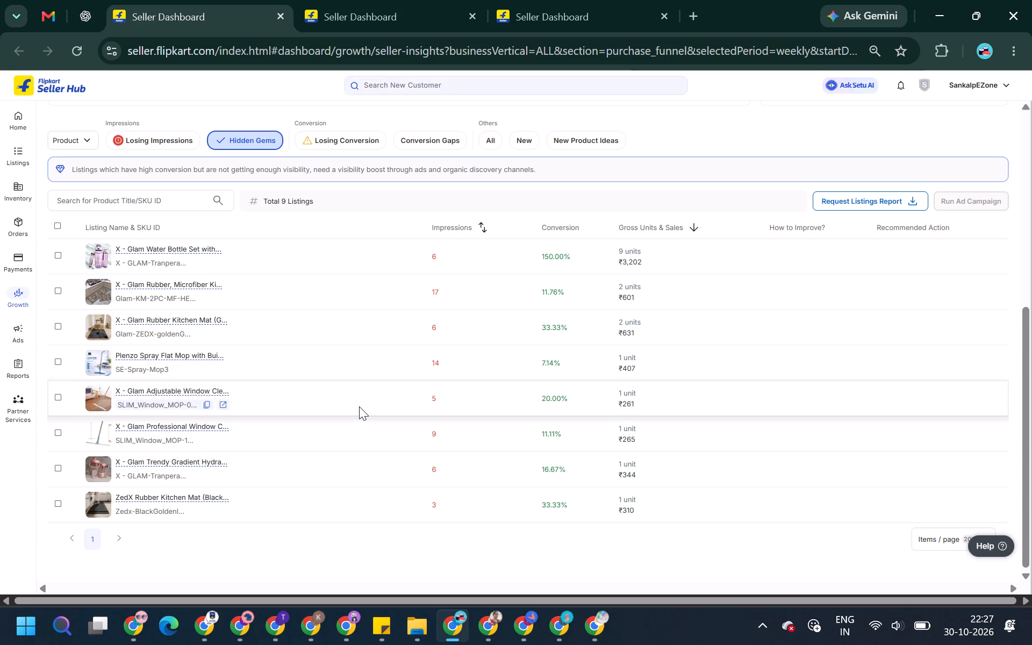
Filter the Traffic Report to Losing Conversion and examine the listings' conversion drop and units lost.
{"action": "left_click", "coordinate": [347, 140]}
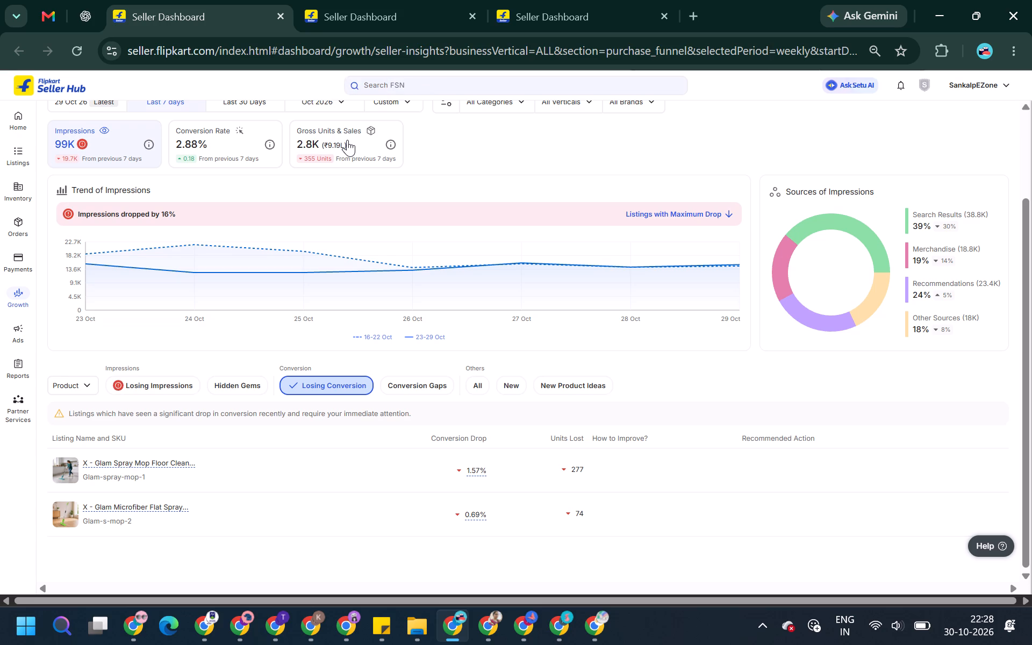
{"action": "scroll", "coordinate": [296, 419], "scroll_direction": "down", "scroll_amount": 3}
Filter the Traffic Report listings to Conversion Gaps.
{"action": "left_click", "coordinate": [399, 385]}
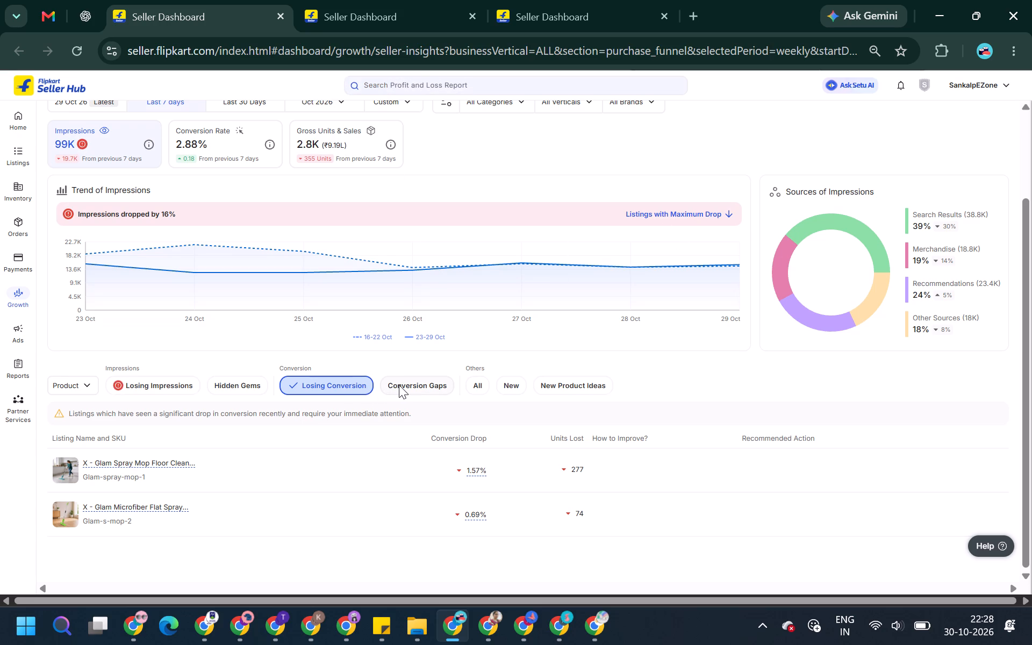
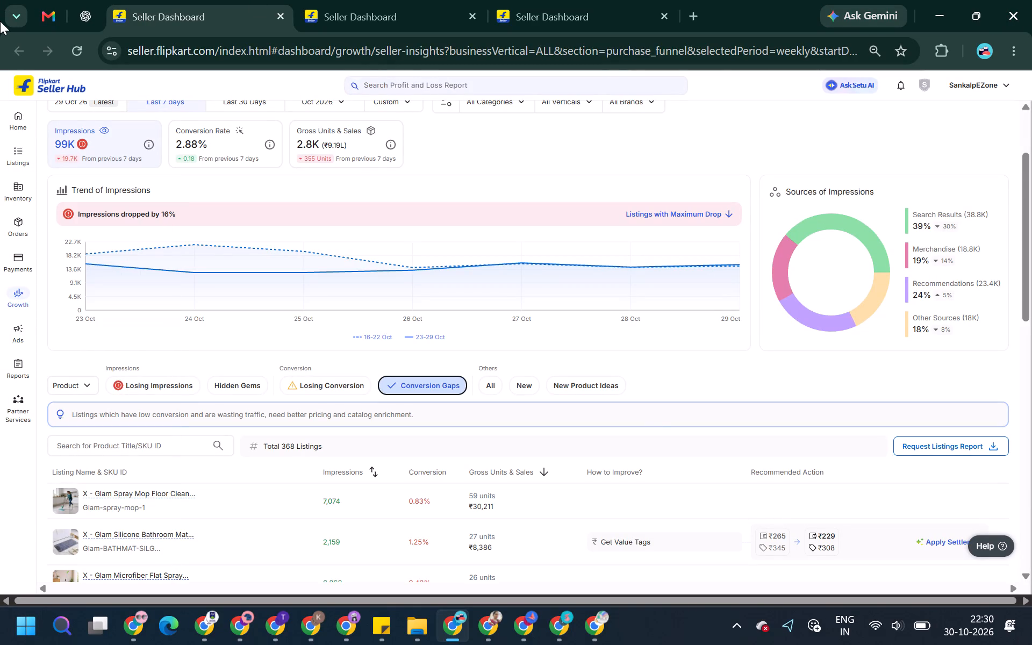
Adjust the laptop's screen brightness to a low level, slightly above 20.
{"action": "left_click", "coordinate": [950, 634]}
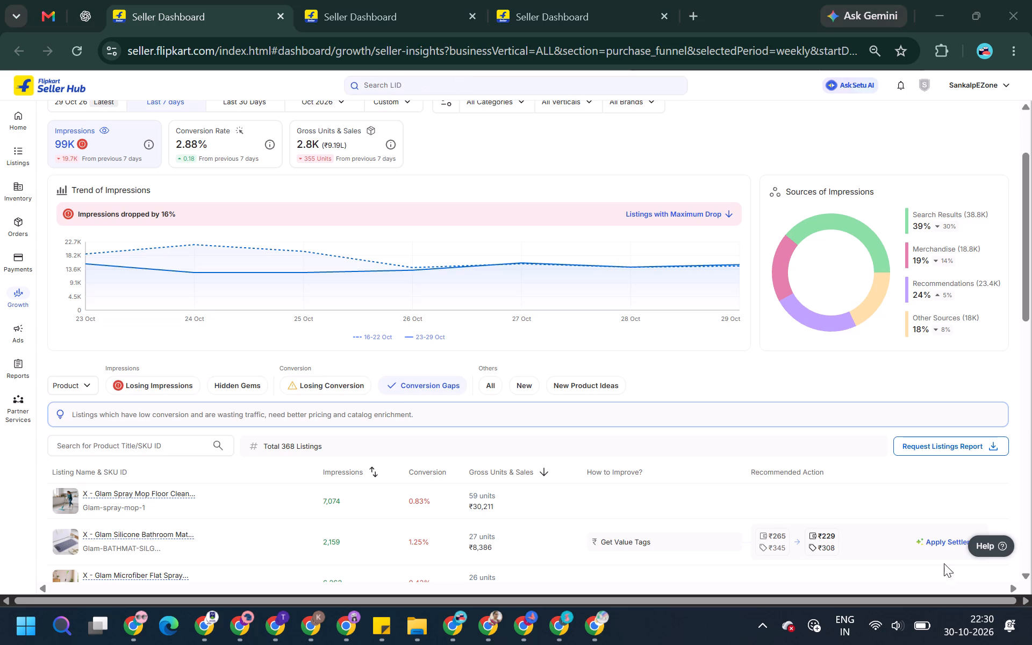
{"action": "left_click", "coordinate": [872, 633]}
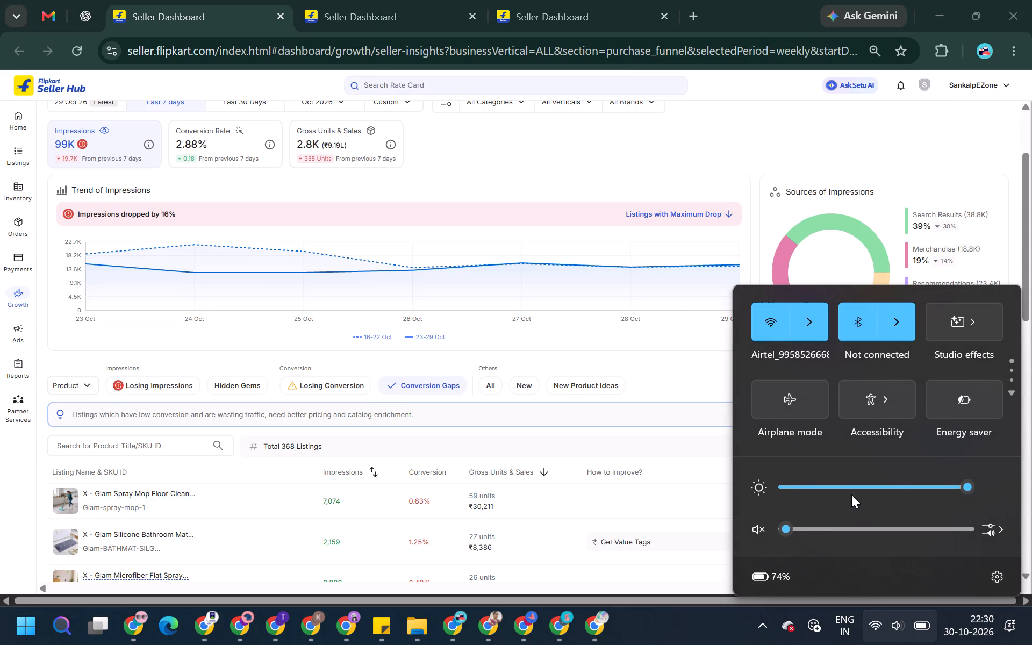
{"action": "left_click_drag", "start_coordinate": [853, 491], "coordinate": [821, 489]}
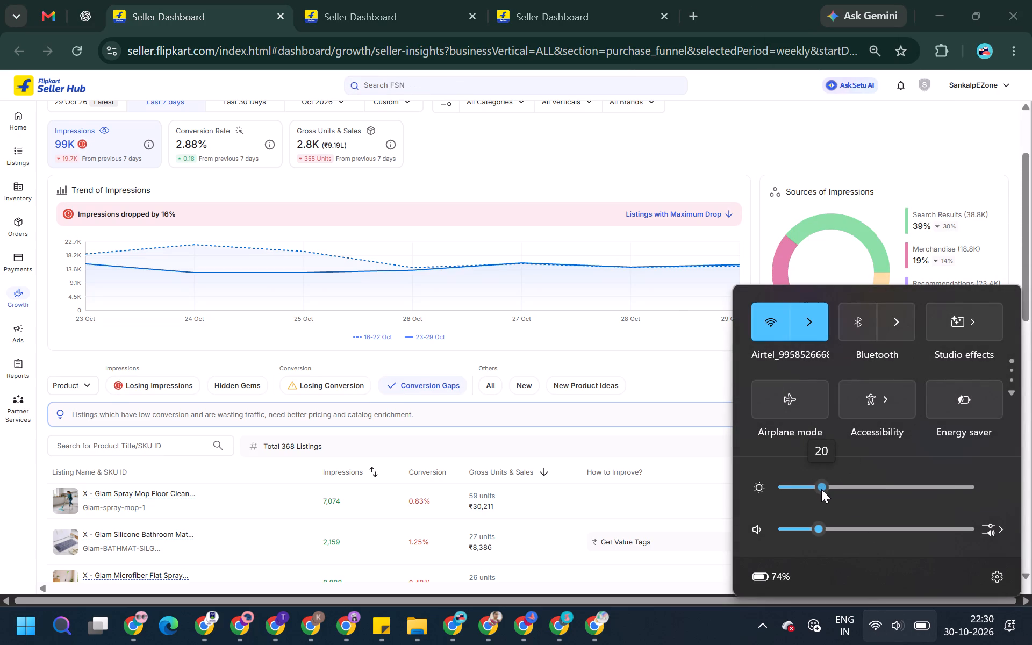
{"action": "left_click_drag", "start_coordinate": [821, 489], "coordinate": [835, 490]}
{"action": "left_click", "coordinate": [618, 338]}
Examine the Conversion Gaps listings' impressions, conversion, gross units and sales, and recommended settlement actions.
{"action": "scroll", "coordinate": [386, 399], "scroll_direction": "down", "scroll_amount": 3}
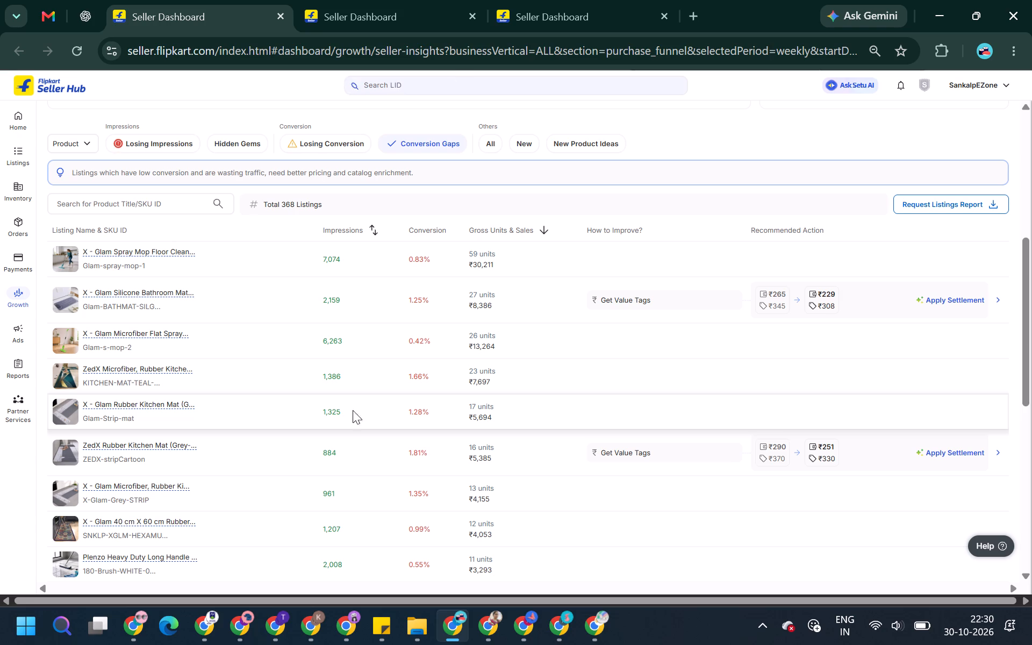
{"action": "scroll", "coordinate": [336, 412], "scroll_direction": "down", "scroll_amount": 9}
{"action": "scroll", "coordinate": [336, 412], "scroll_direction": "up", "scroll_amount": 4}
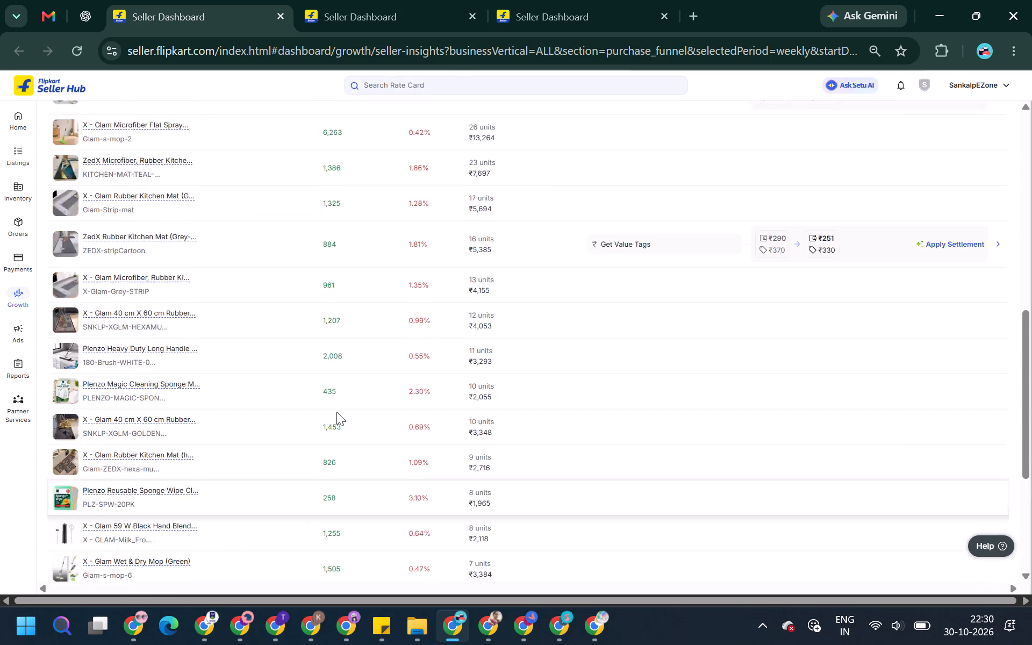
{"action": "scroll", "coordinate": [336, 412], "scroll_direction": "up", "scroll_amount": 11}
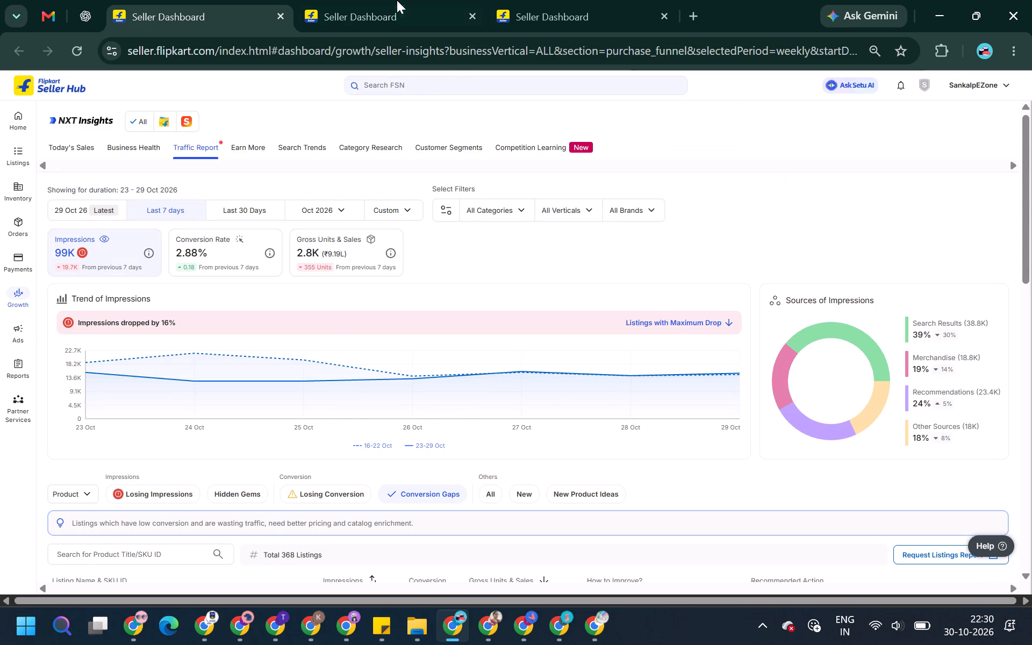
Switch to the already open Listing Creation page showing the single listings in progress.
{"action": "left_click", "coordinate": [400, 0]}
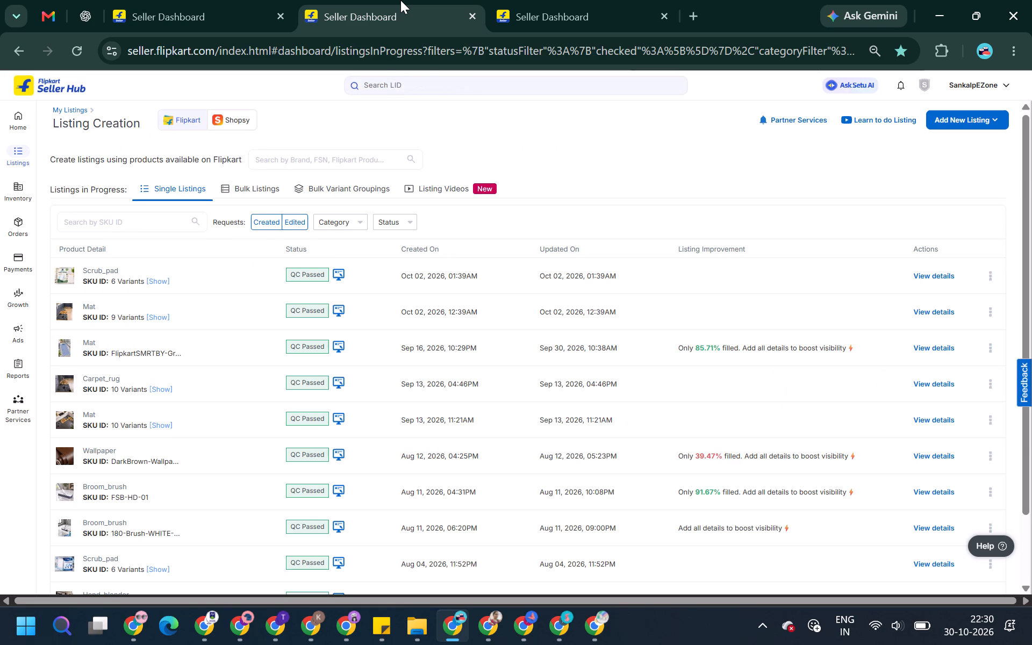
Examine SankalpEZone's ad campaigns and their performance for the last 7 days.
{"action": "left_click", "coordinate": [579, 0]}
{"action": "scroll", "coordinate": [420, 314], "scroll_direction": "down", "scroll_amount": 2}
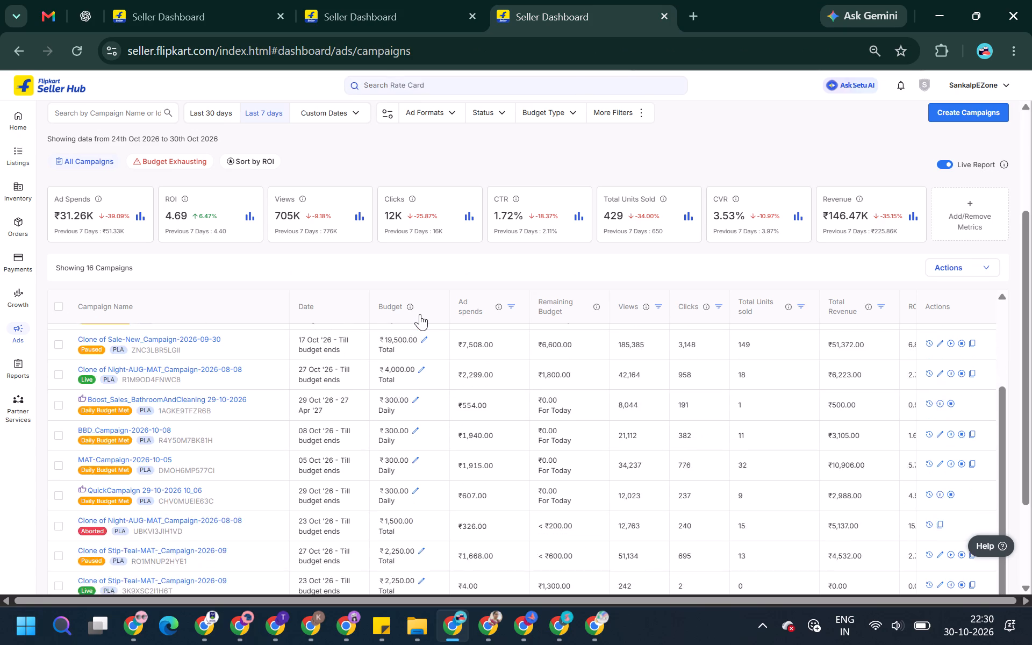
{"action": "scroll", "coordinate": [420, 314], "scroll_direction": "up", "scroll_amount": 3}
{"action": "scroll", "coordinate": [400, 369], "scroll_direction": "up", "scroll_amount": 5}
{"action": "scroll", "coordinate": [400, 369], "scroll_direction": "down", "scroll_amount": 4}
{"action": "scroll", "coordinate": [400, 369], "scroll_direction": "up", "scroll_amount": 3}
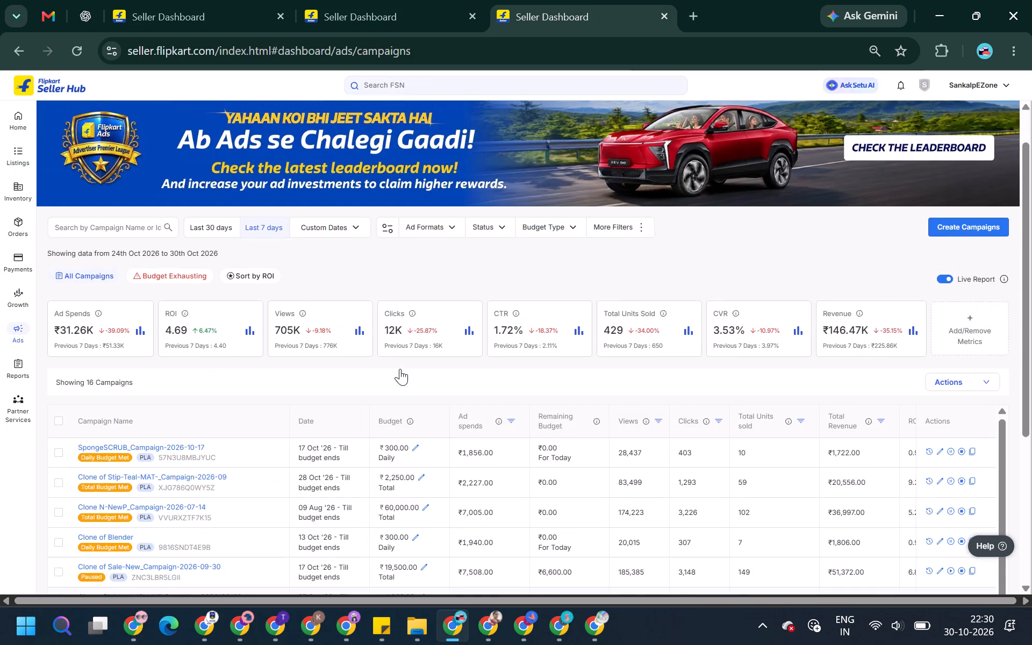
Switch to PragatiEZone's active listings and set the stock of SKU 150_art_set_2 to 1000 units.
{"action": "left_click", "coordinate": [495, 634]}
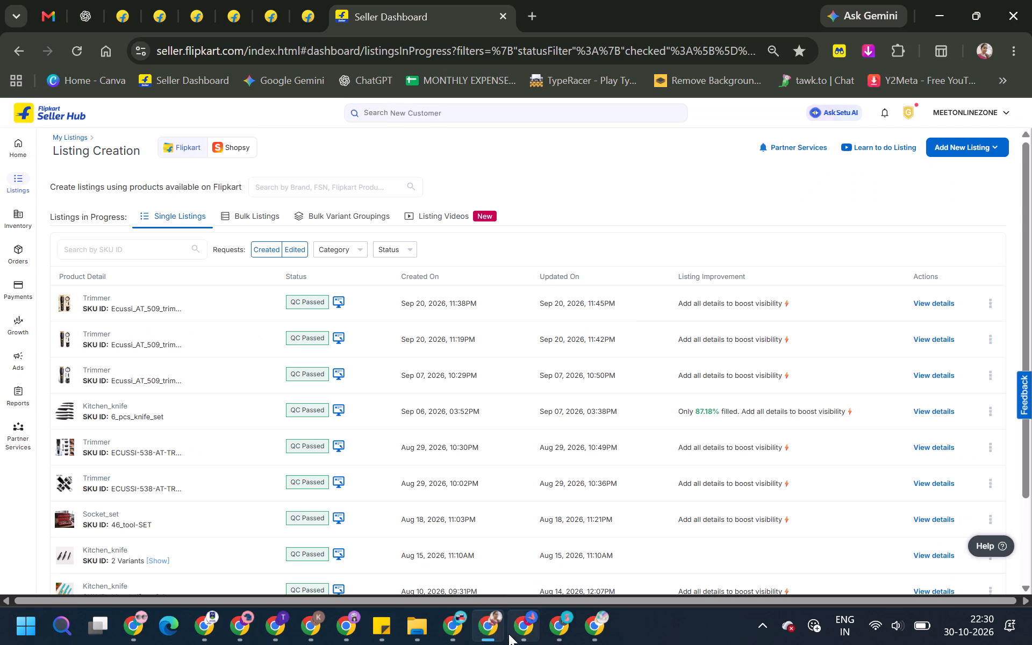
{"action": "left_click", "coordinate": [515, 634]}
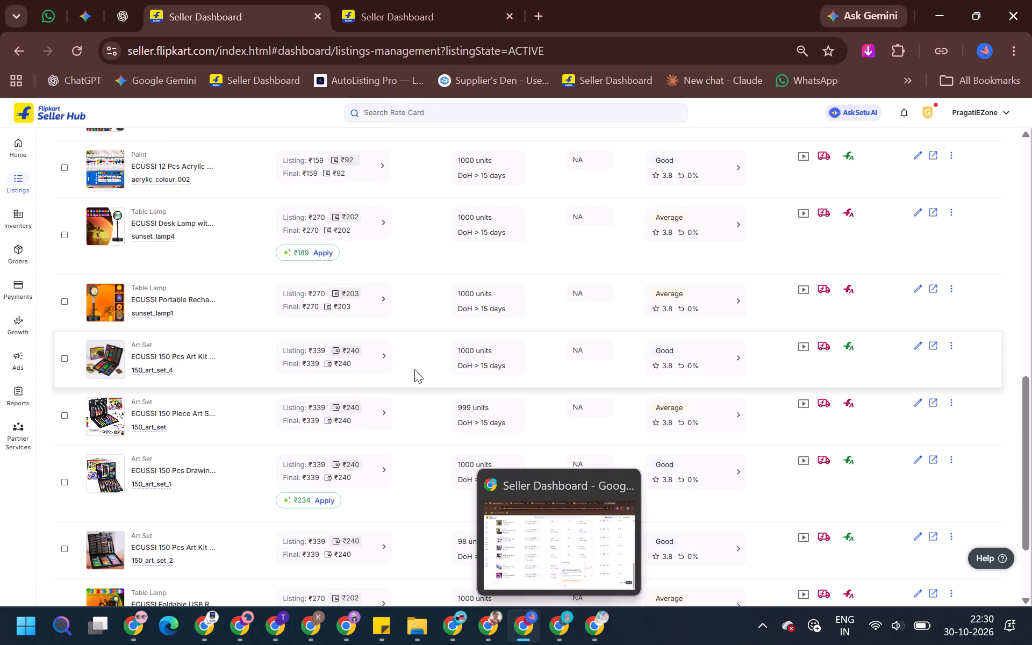
{"action": "scroll", "coordinate": [418, 404], "scroll_direction": "up", "scroll_amount": 7}
{"action": "scroll", "coordinate": [418, 404], "scroll_direction": "down", "scroll_amount": 10}
{"action": "scroll", "coordinate": [418, 404], "scroll_direction": "up", "scroll_amount": 1}
{"action": "scroll", "coordinate": [418, 404], "scroll_direction": "down", "scroll_amount": 2}
{"action": "scroll", "coordinate": [466, 459], "scroll_direction": "down", "scroll_amount": 4}
{"action": "left_click", "coordinate": [524, 431]}
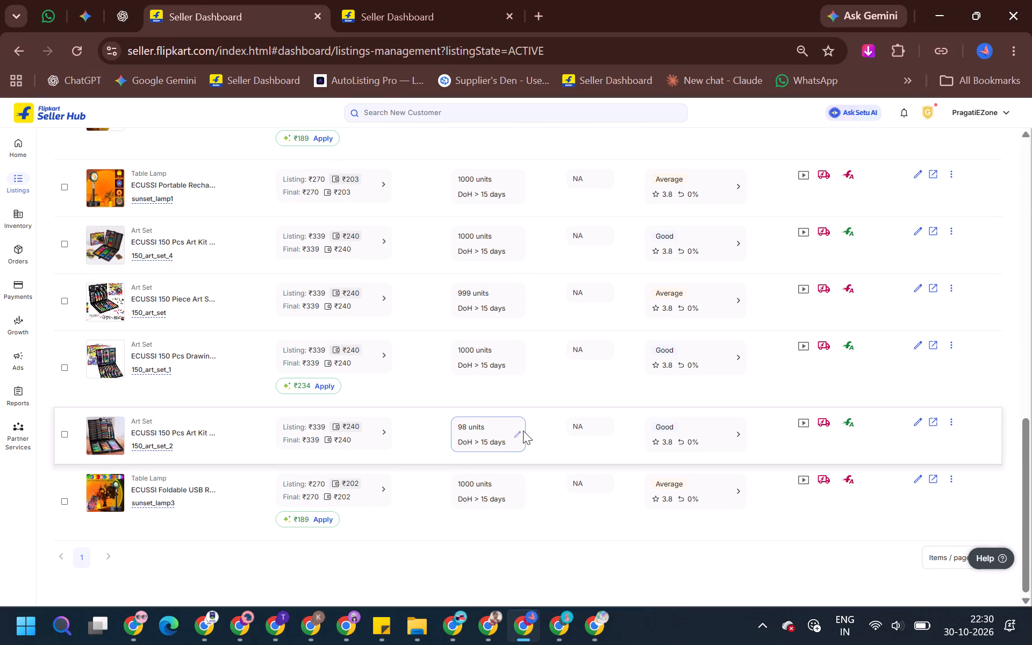
{"action": "left_click", "coordinate": [516, 435]}
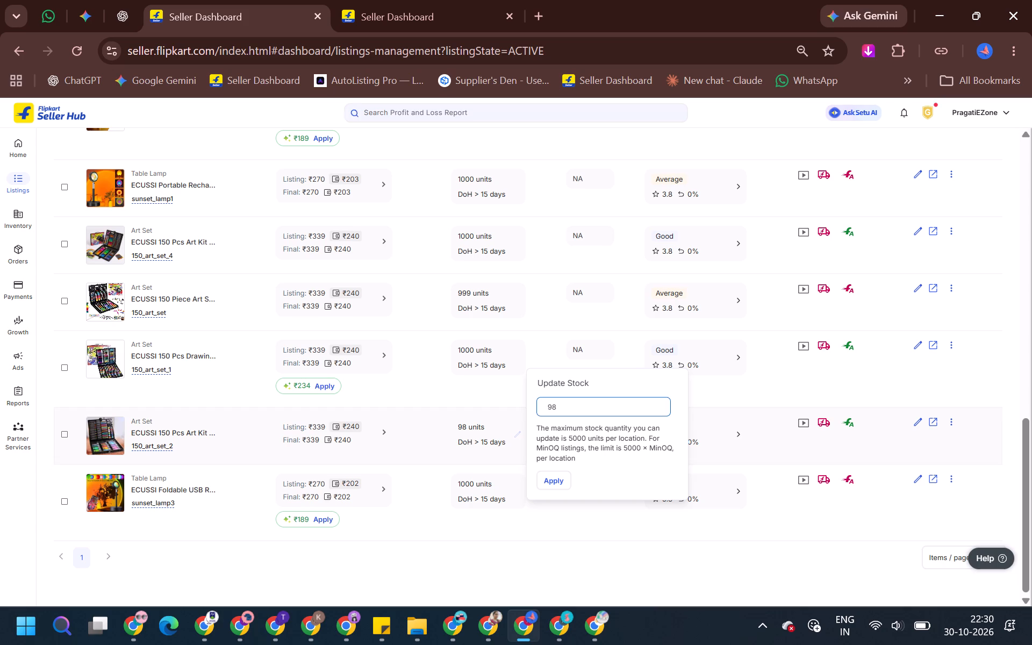
{"action": "triple_click", "coordinate": [557, 410]}
{"action": "left_click", "coordinate": [557, 410]}
{"action": "type", "text": "1000"}
{"action": "key", "text": "Return"}
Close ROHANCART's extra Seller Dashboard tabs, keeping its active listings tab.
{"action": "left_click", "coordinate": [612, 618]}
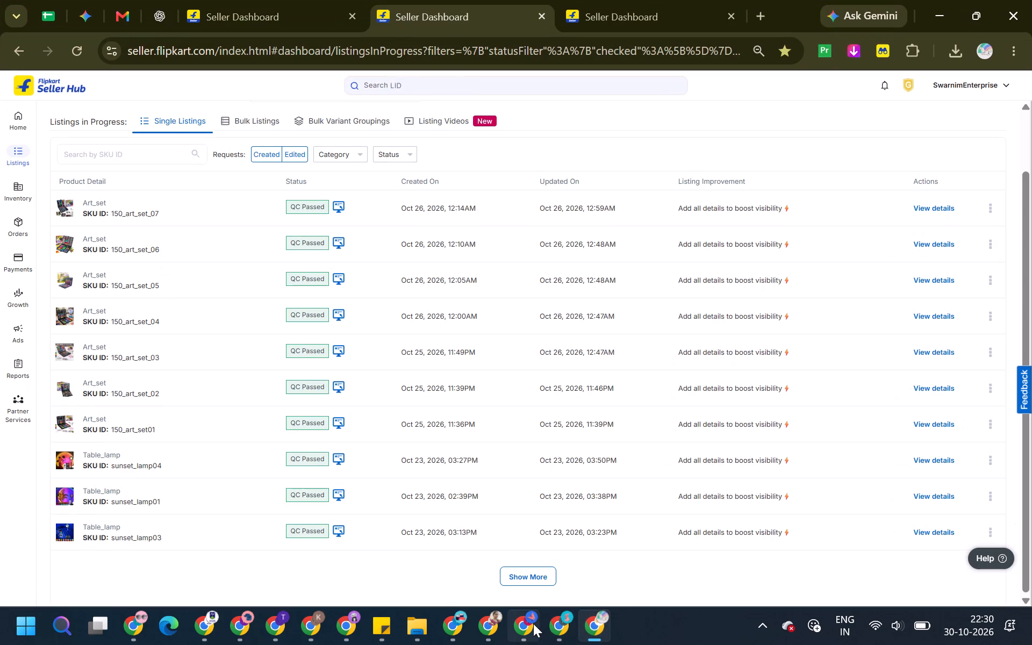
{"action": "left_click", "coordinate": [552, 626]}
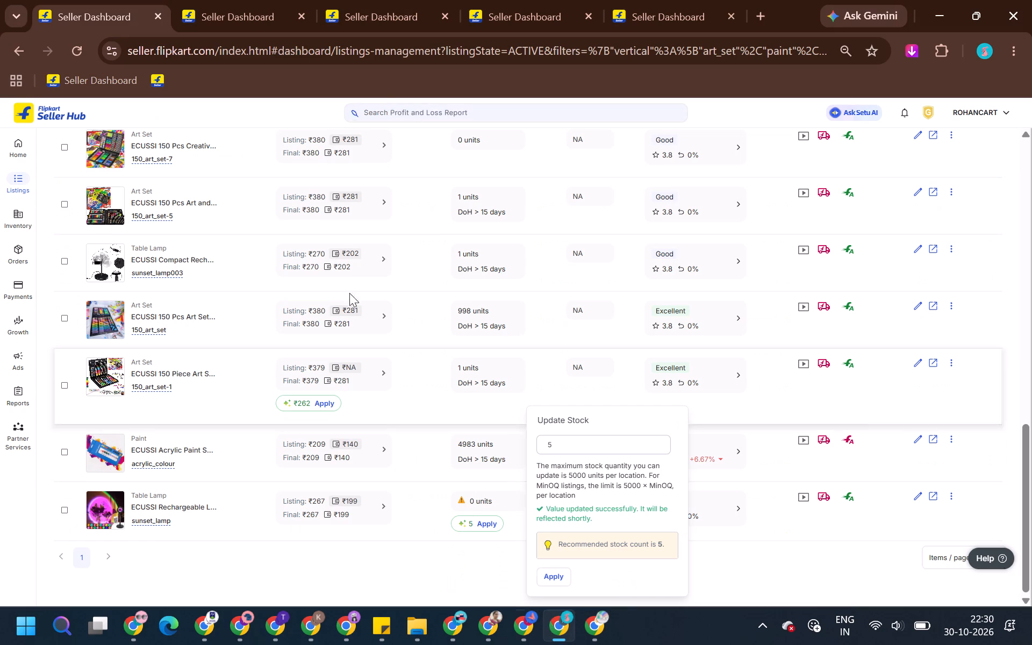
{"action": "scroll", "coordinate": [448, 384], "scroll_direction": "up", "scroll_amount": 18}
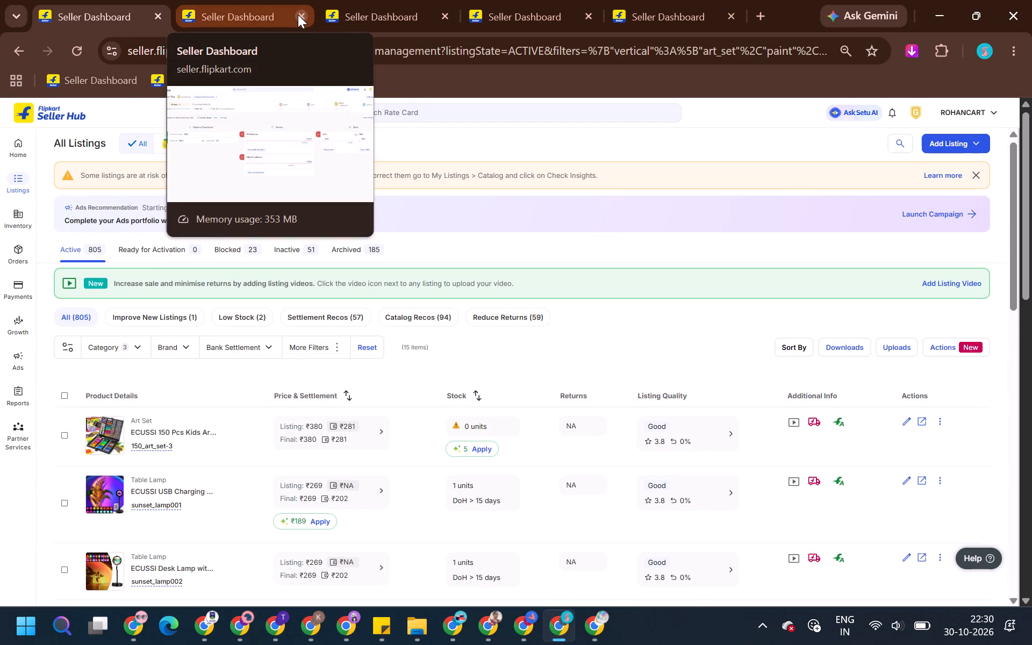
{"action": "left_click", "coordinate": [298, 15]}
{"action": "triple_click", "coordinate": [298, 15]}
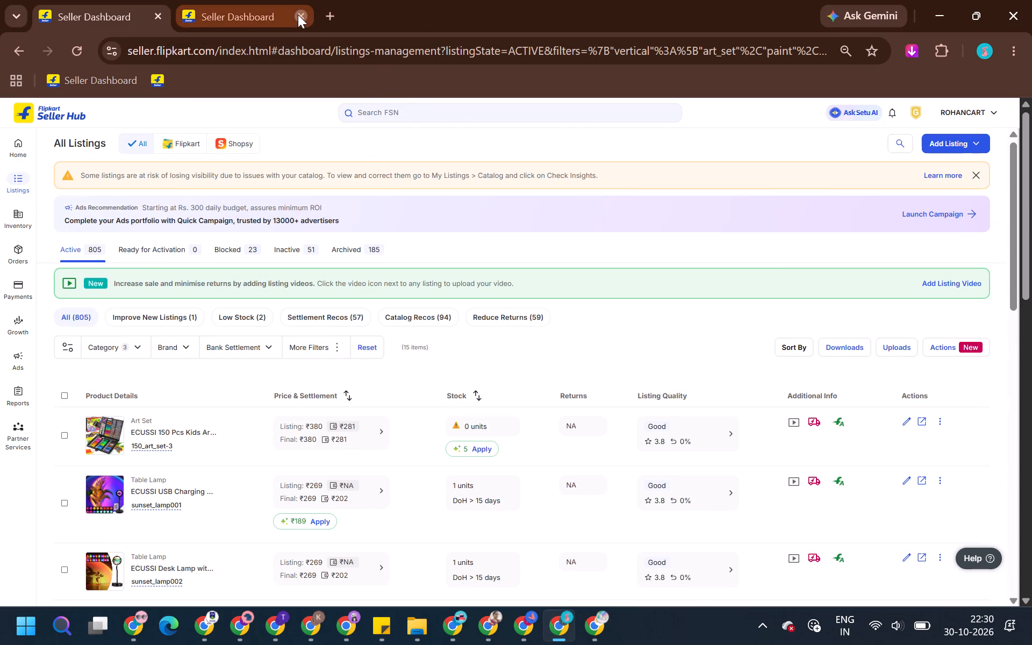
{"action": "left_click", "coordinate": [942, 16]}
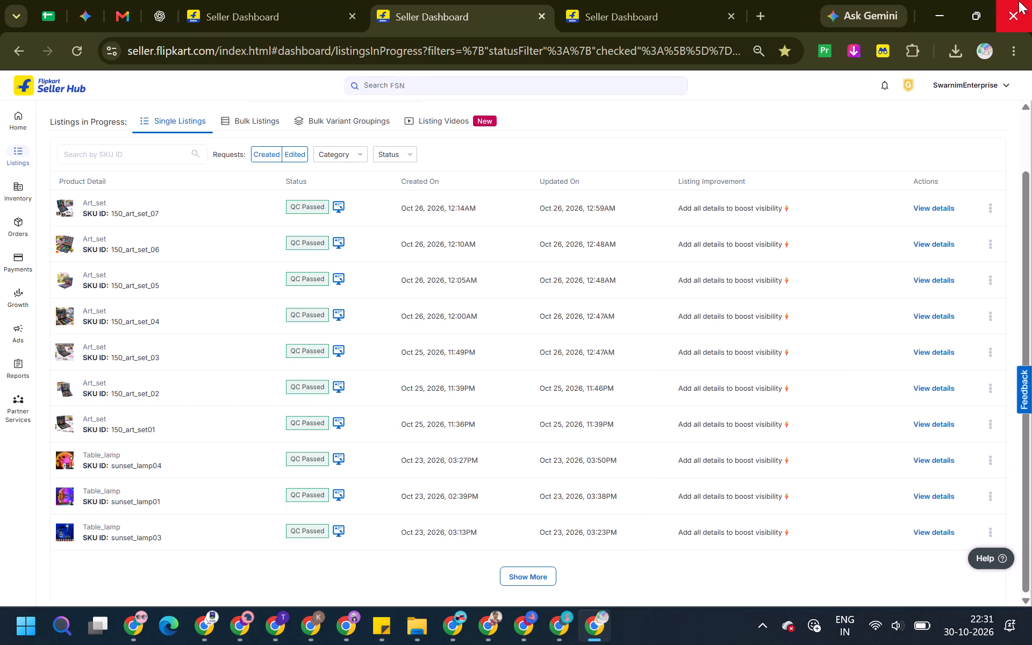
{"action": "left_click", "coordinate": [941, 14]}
Close the browser windows of SankalpEZone, MEETONLINEZONE, PragatiEZone and ROHANCART.
{"action": "left_click", "coordinate": [443, 626]}
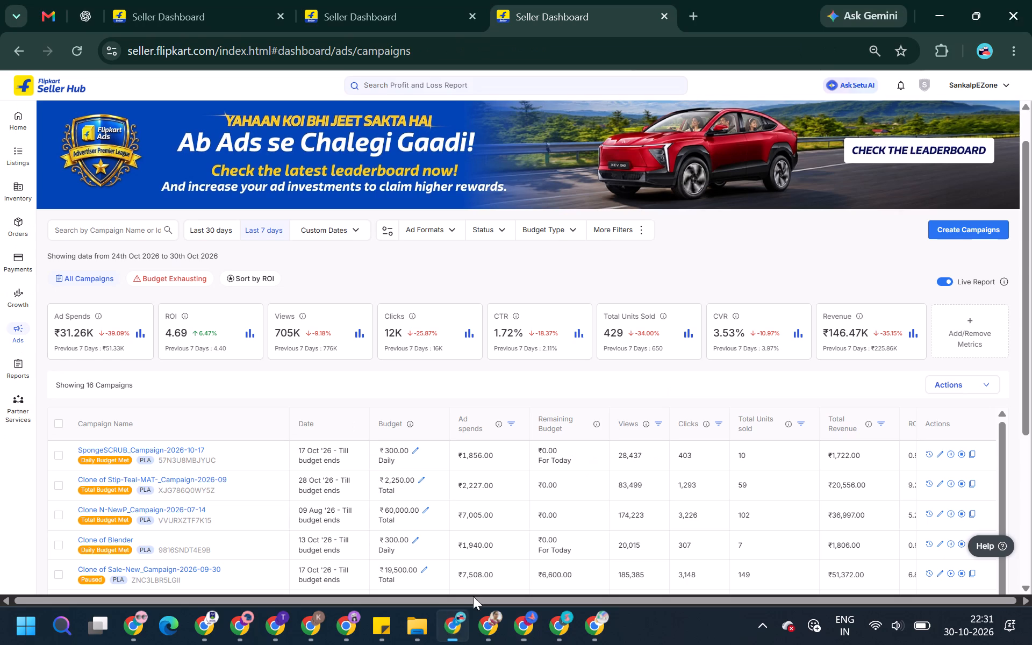
{"action": "left_click", "coordinate": [1031, 0]}
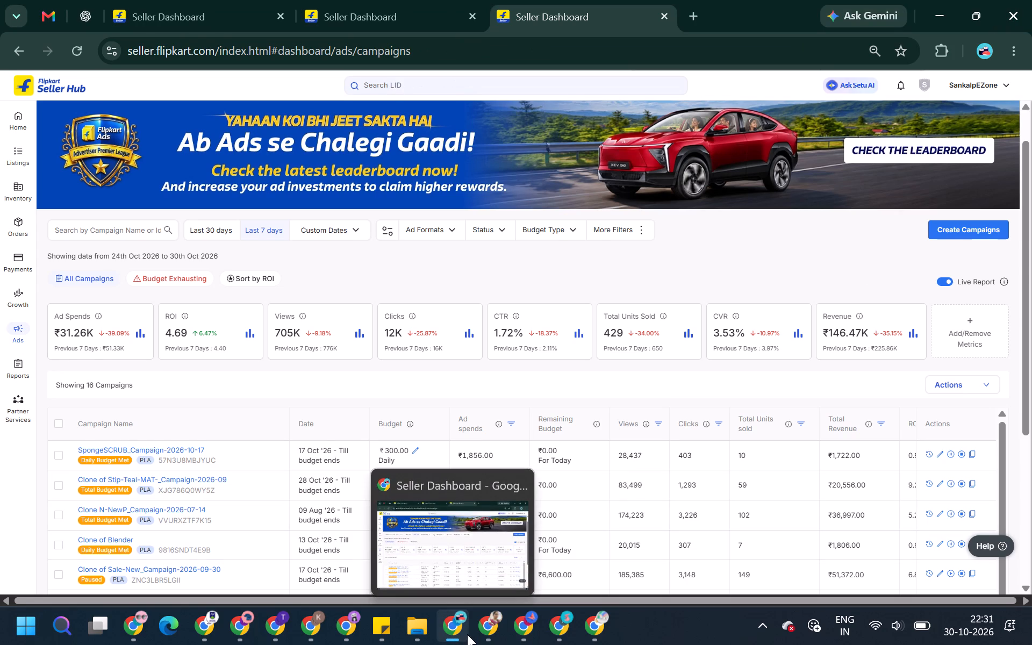
{"action": "left_click", "coordinate": [474, 634]}
{"action": "left_click", "coordinate": [467, 634]}
{"action": "left_click", "coordinate": [1031, 0]}
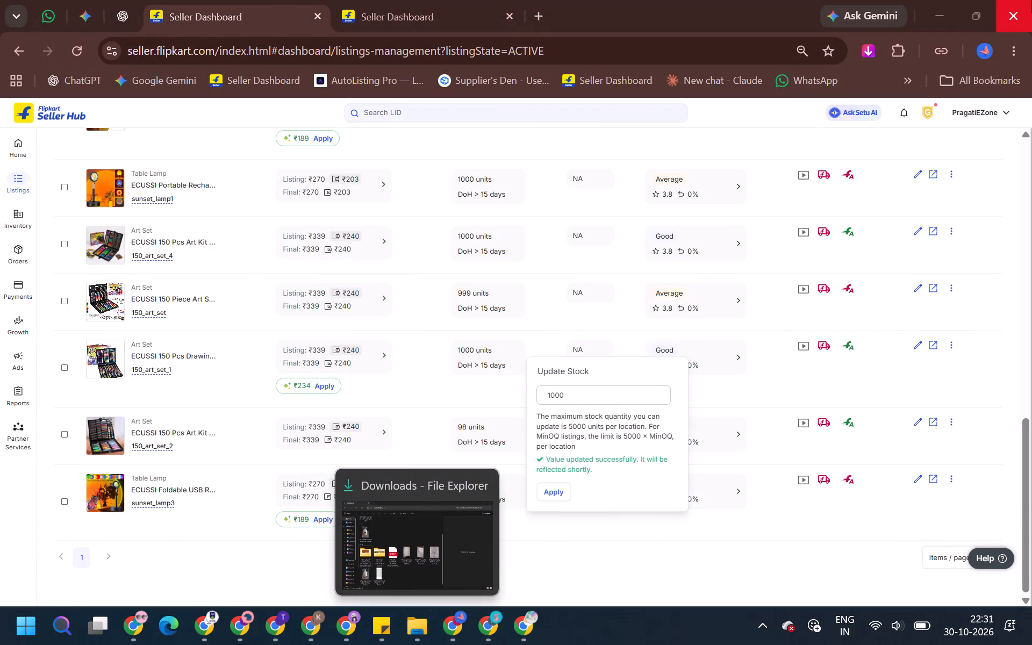
{"action": "left_click", "coordinate": [1031, 0]}
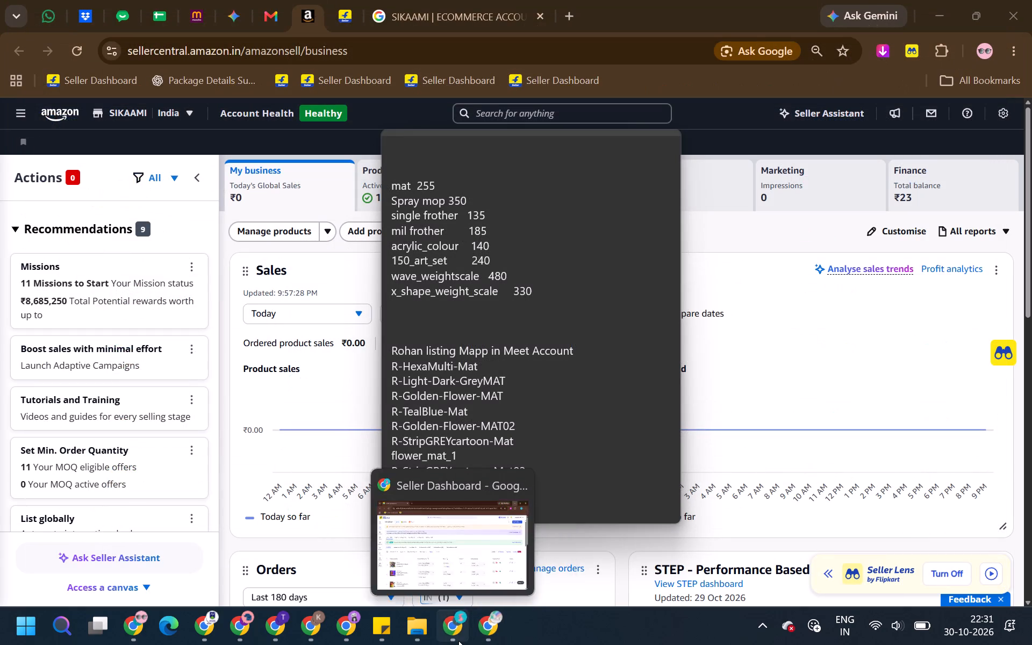
{"action": "left_click", "coordinate": [458, 641]}
{"action": "scroll", "coordinate": [494, 237], "scroll_direction": "down", "scroll_amount": 5}
{"action": "scroll", "coordinate": [494, 244], "scroll_direction": "up", "scroll_amount": 8}
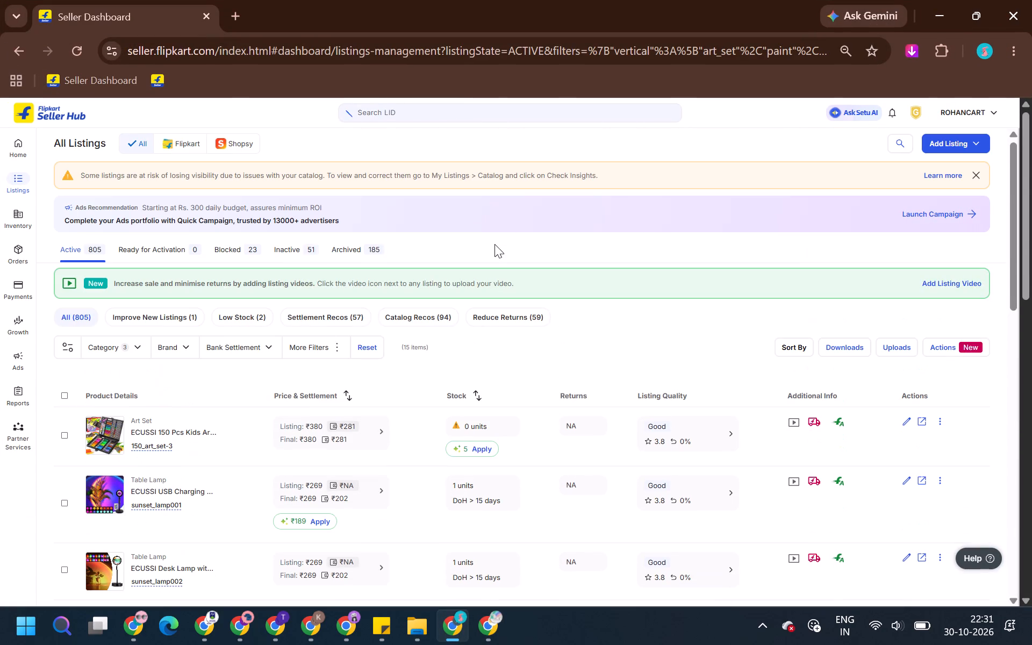
{"action": "scroll", "coordinate": [494, 244], "scroll_direction": "up", "scroll_amount": 5}
{"action": "left_click", "coordinate": [1031, 5]}
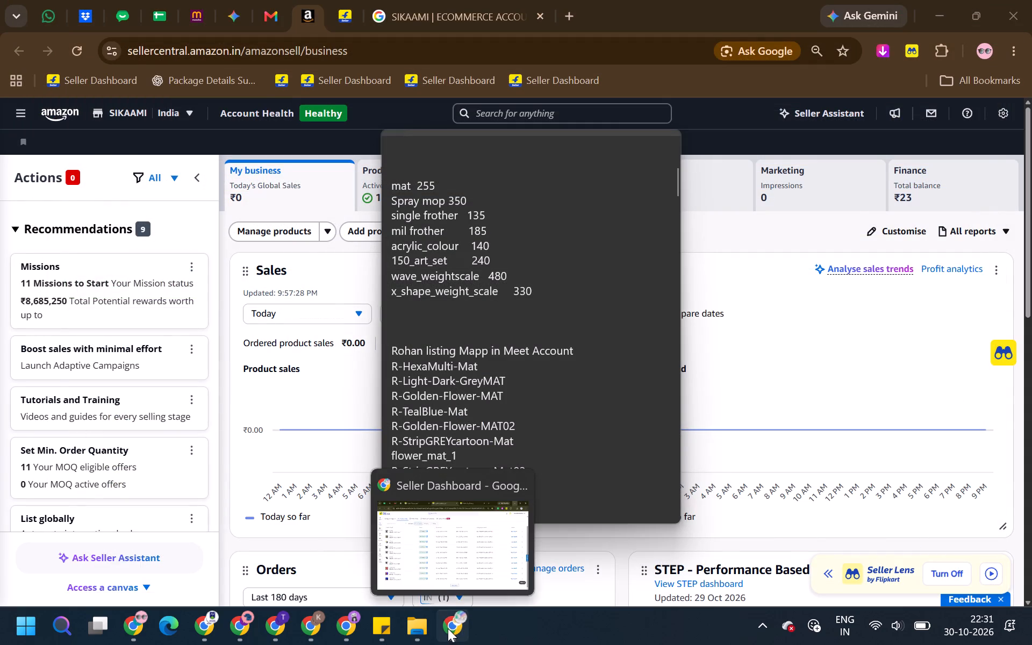
Switch to the SwarnimEnterprise window and close its other Seller Dashboard tabs, keeping only the home page.
{"action": "left_click", "coordinate": [447, 628]}
{"action": "scroll", "coordinate": [561, 218], "scroll_direction": "up", "scroll_amount": 11}
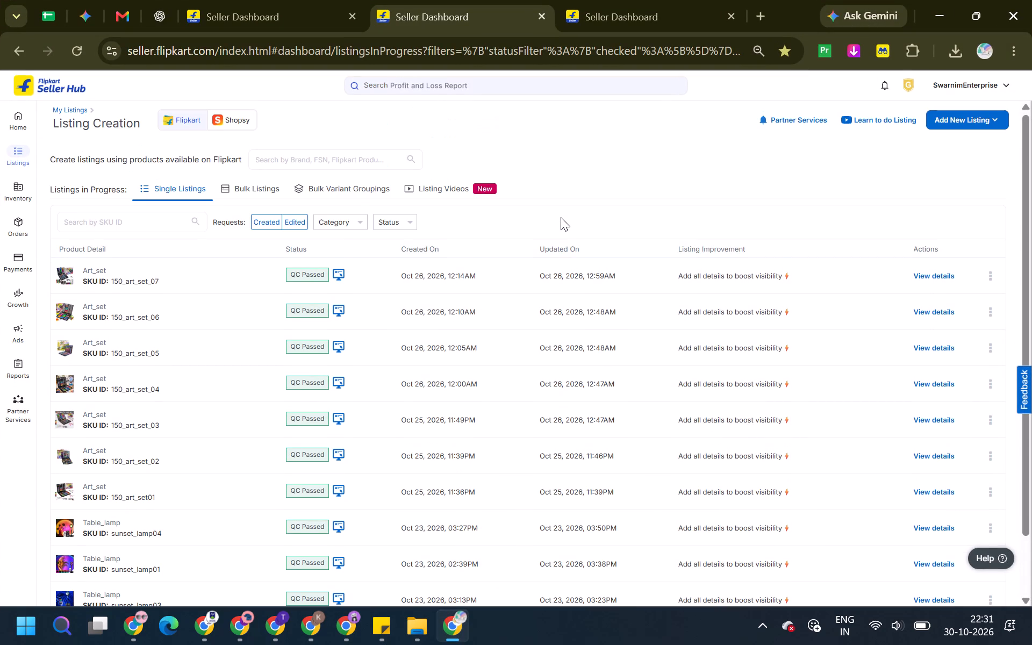
{"action": "left_click", "coordinate": [326, 11]}
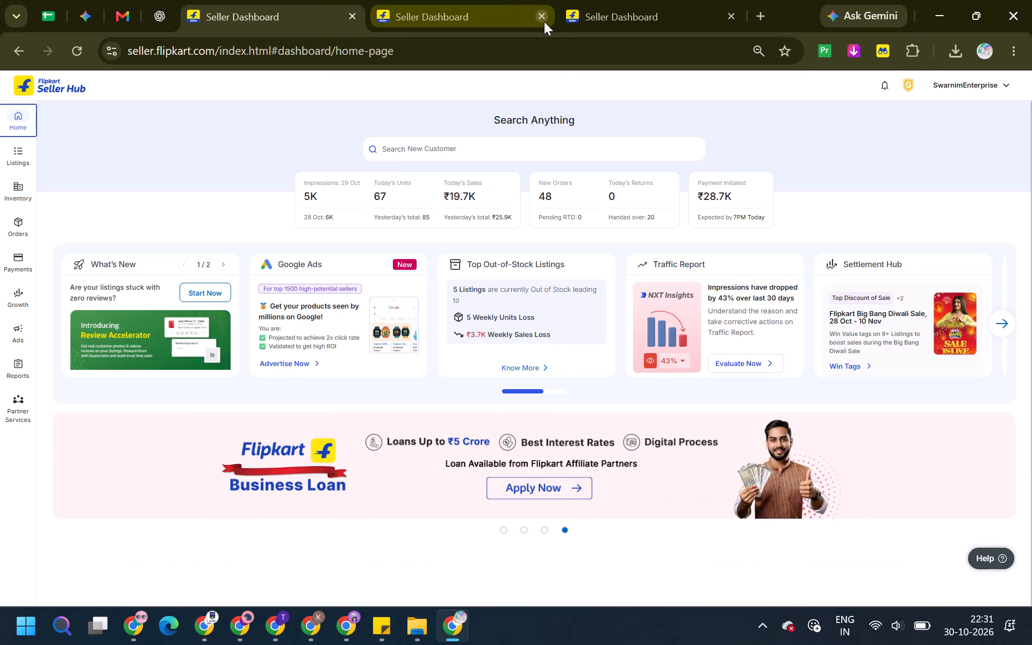
{"action": "left_click", "coordinate": [544, 21]}
{"action": "left_click", "coordinate": [544, 20]}
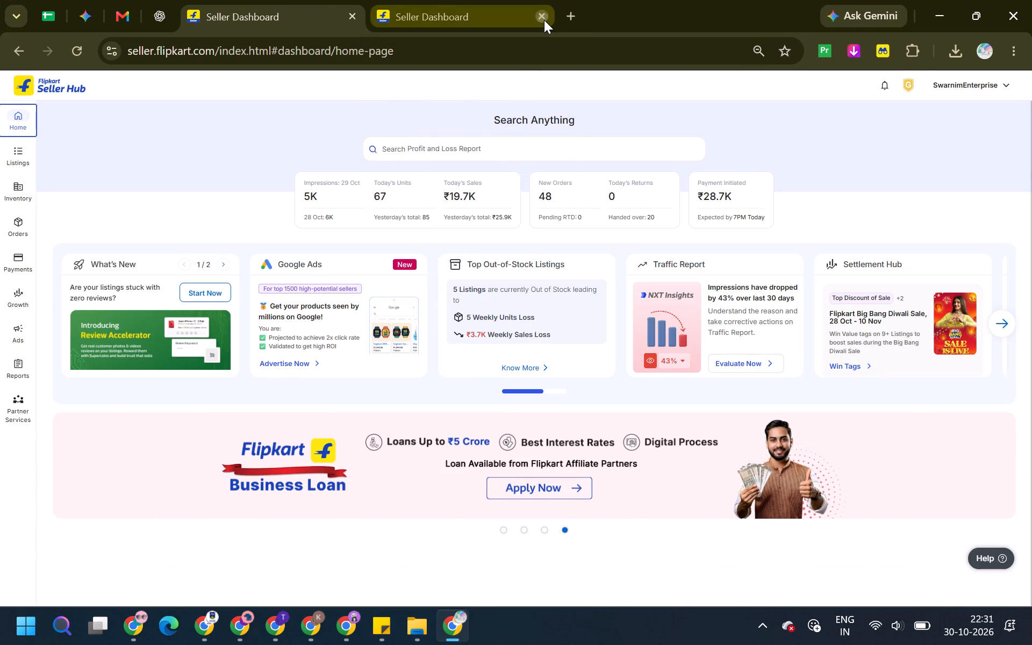
Find the zedxhygine seller account by searching for "zed" and switch from SwarnimEnterprise to it.
{"action": "left_click", "coordinate": [959, 94]}
{"action": "left_click", "coordinate": [925, 126]}
{"action": "key", "text": "ctrl+f"}
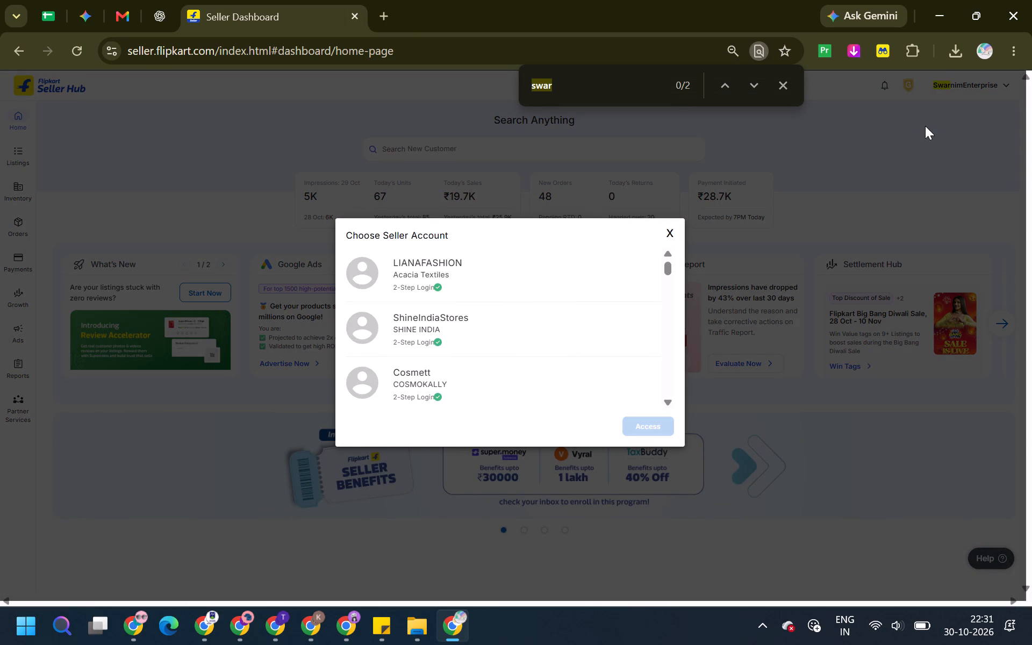
{"action": "type", "text": "zed"}
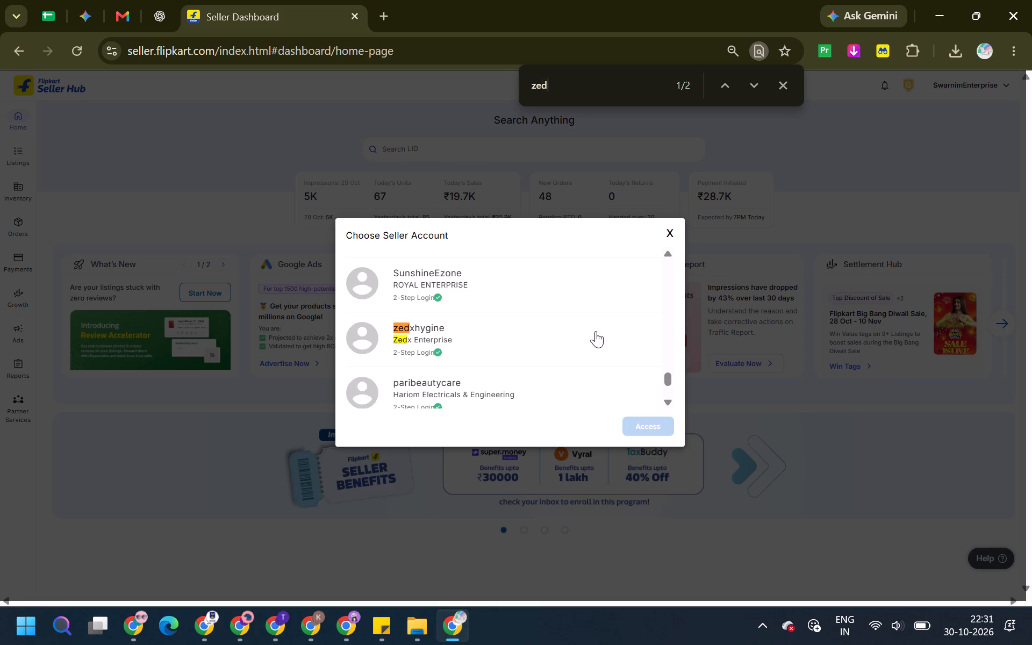
{"action": "left_click", "coordinate": [514, 329]}
{"action": "left_click", "coordinate": [650, 428]}
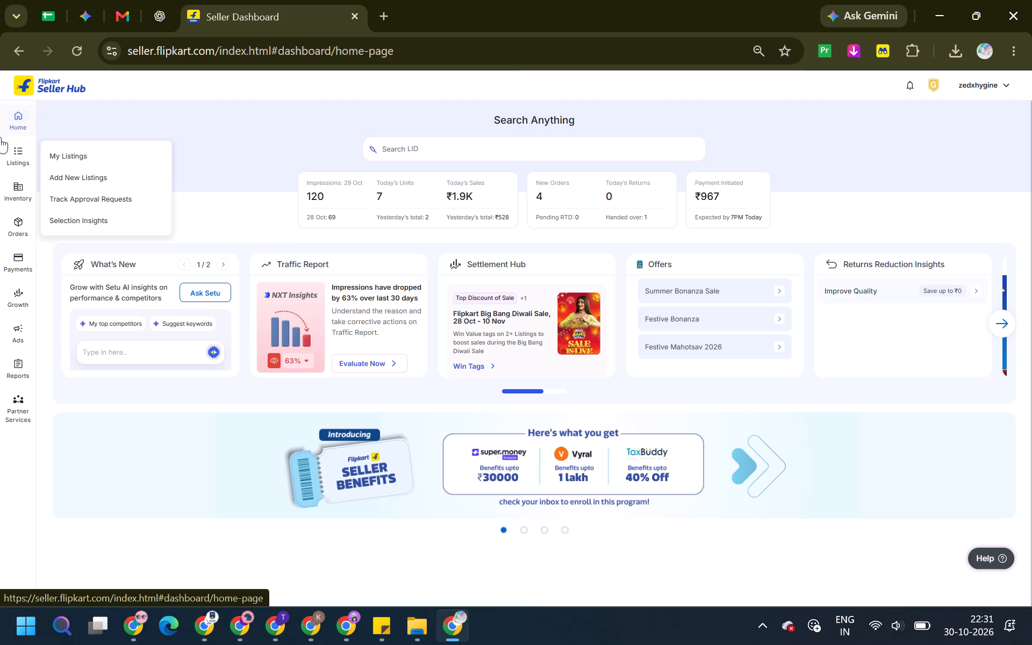
Open zedxhygine's active listings, plus its ad campaigns in a separate tab.
{"action": "left_click", "coordinate": [15, 160]}
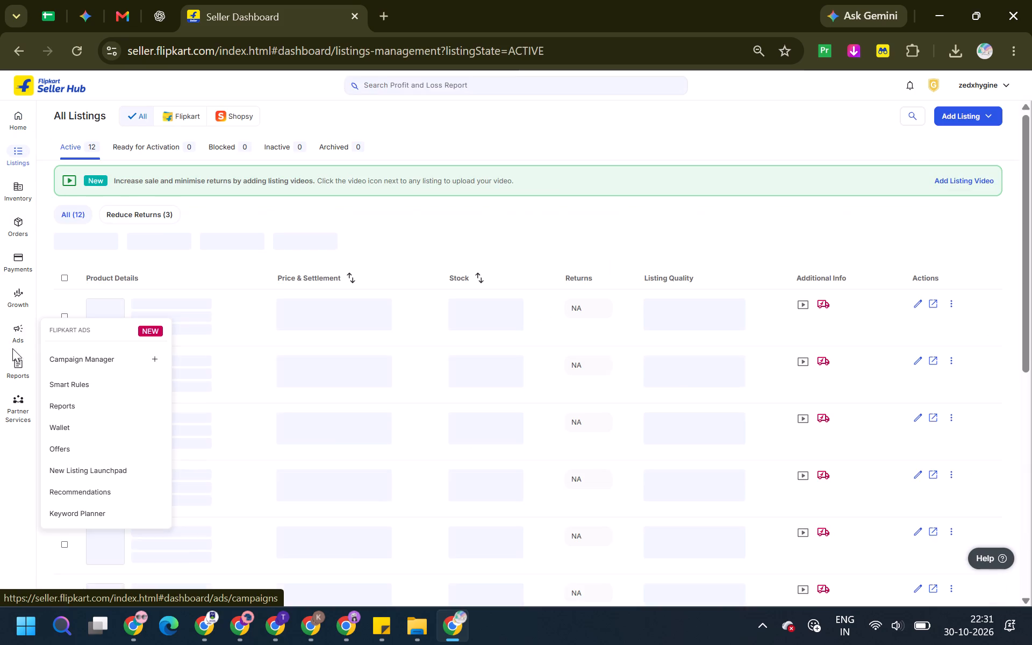
{"action": "right_click", "coordinate": [14, 328]}
{"action": "left_click", "coordinate": [60, 345]}
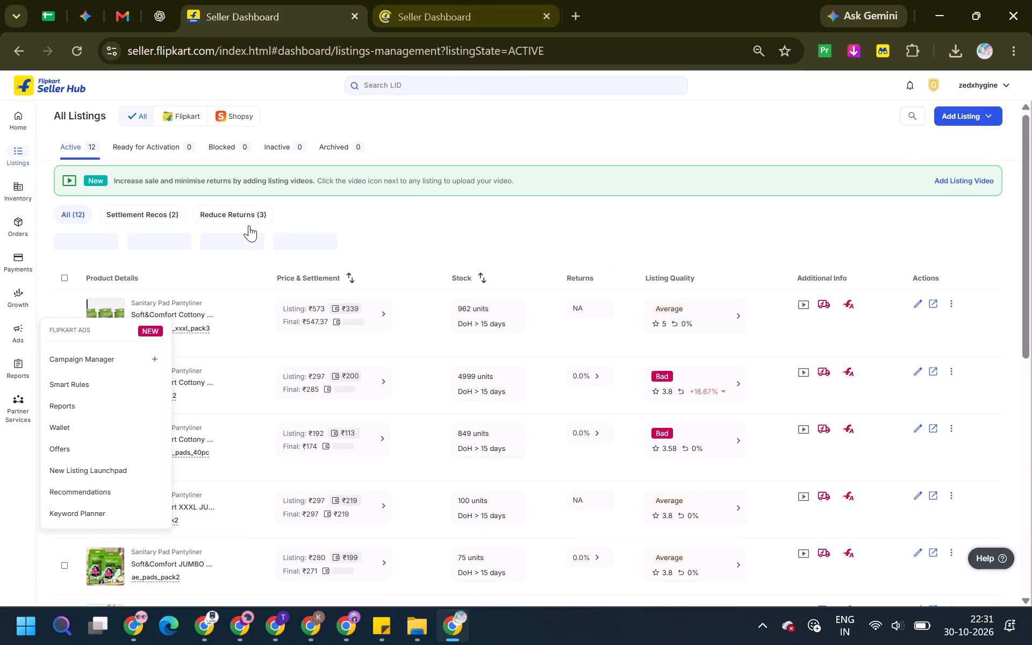
Examine zedxhygine's settlement recommendations and the listings under Reduce Returns.
{"action": "left_click", "coordinate": [161, 212]}
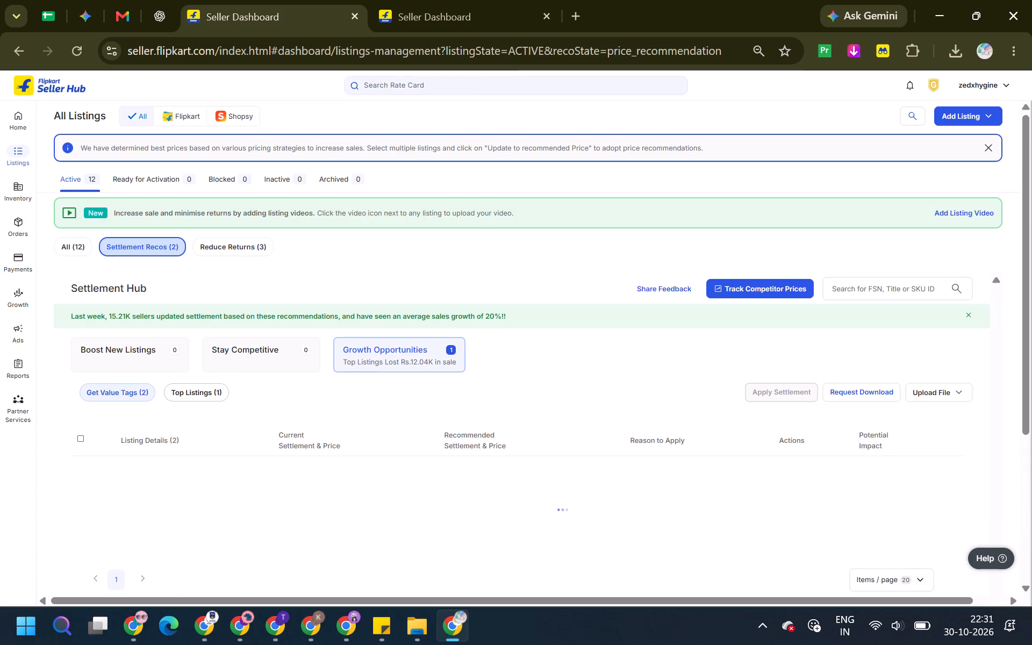
{"action": "scroll", "coordinate": [464, 253], "scroll_direction": "down", "scroll_amount": 1}
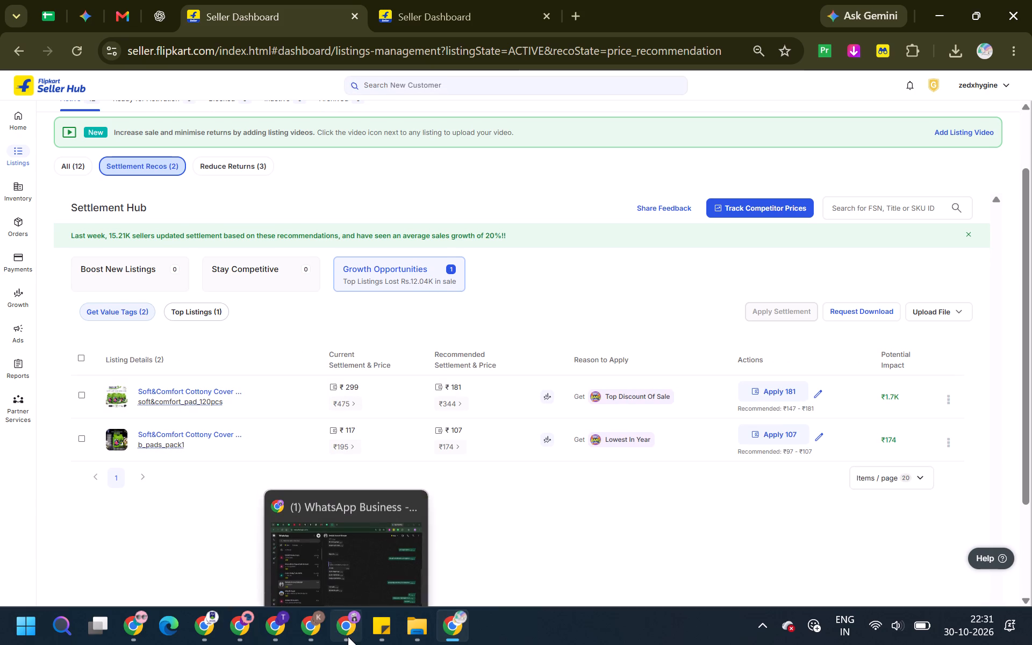
{"action": "left_click", "coordinate": [1, 150]}
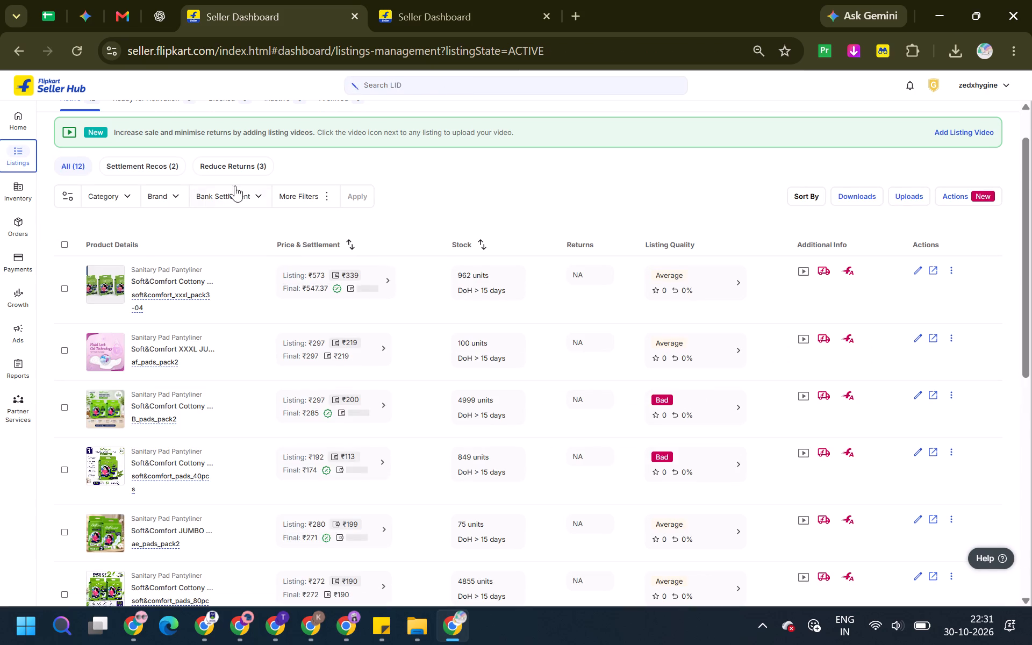
{"action": "left_click", "coordinate": [173, 168]}
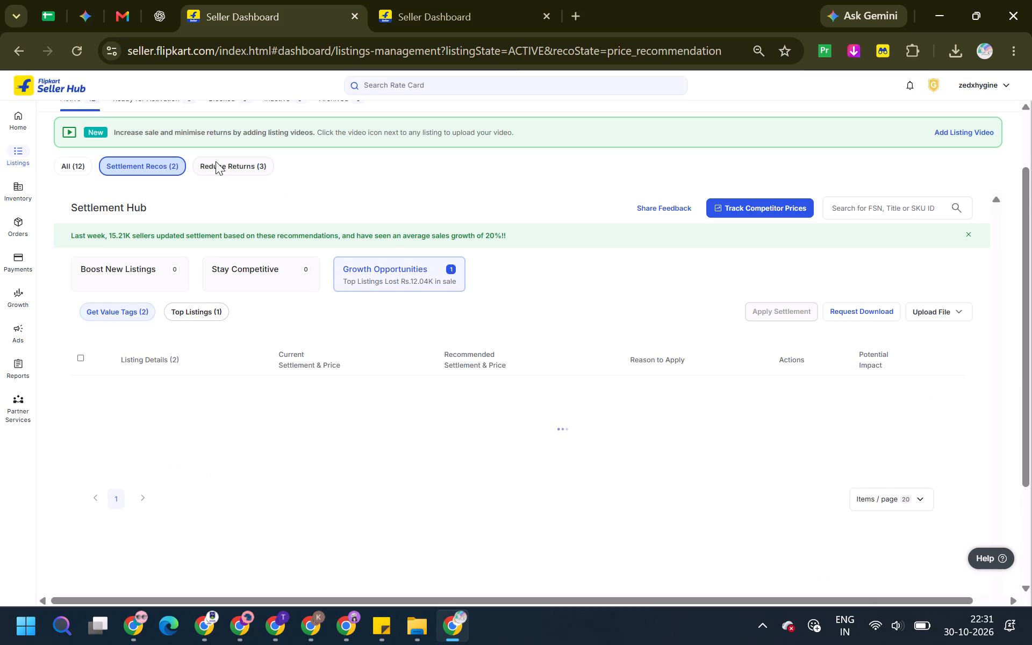
{"action": "left_click", "coordinate": [217, 161]}
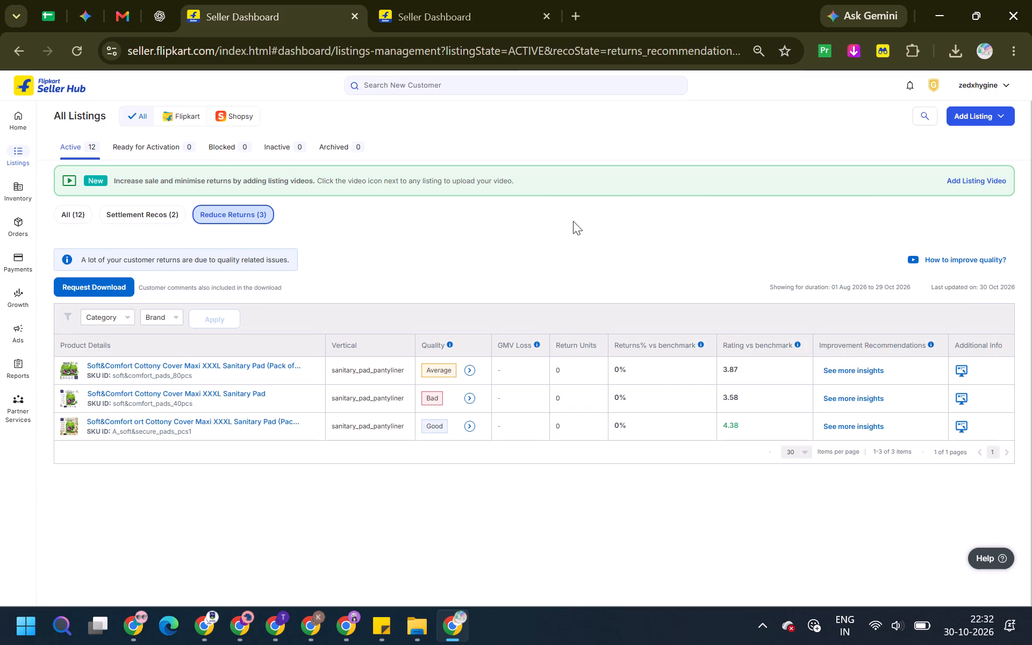
Return to all of zedxhygine's active listings and examine their prices, stock, returns and listing quality.
{"action": "left_click", "coordinate": [1, 154]}
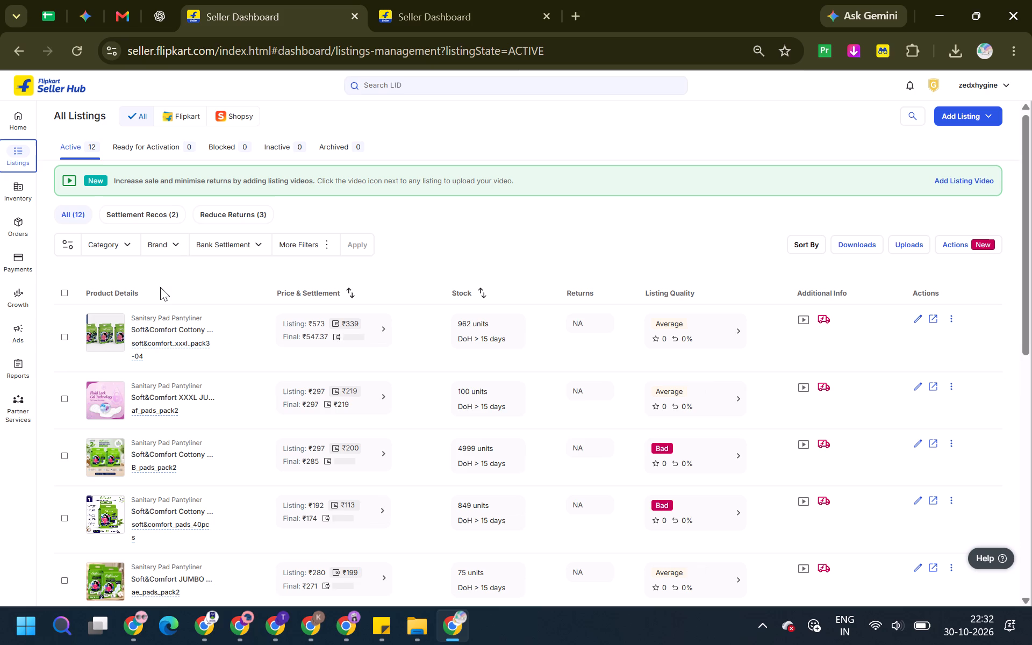
{"action": "scroll", "coordinate": [331, 290], "scroll_direction": "down", "scroll_amount": 7}
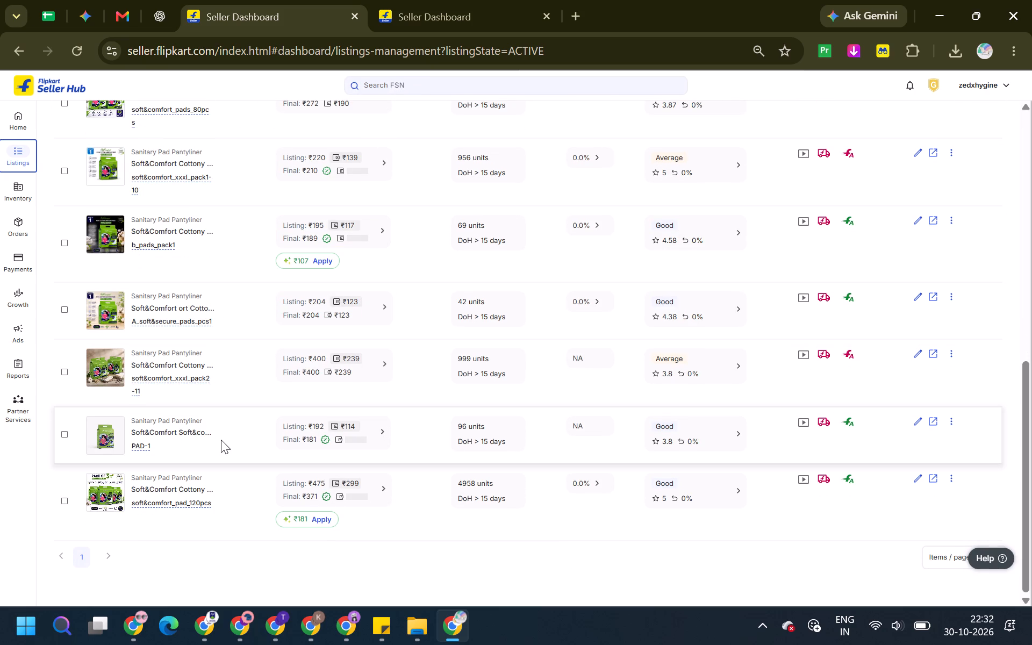
{"action": "scroll", "coordinate": [221, 440], "scroll_direction": "down", "scroll_amount": 6}
{"action": "scroll", "coordinate": [210, 441], "scroll_direction": "up", "scroll_amount": 9}
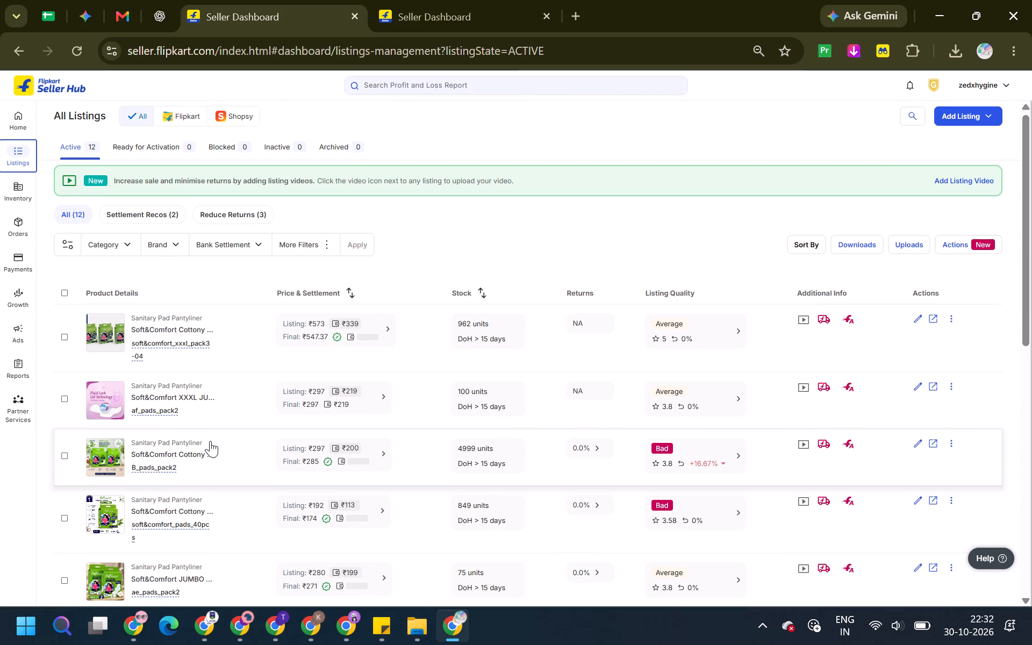
Examine zedxhygine's full list of active listings again, comparing prices, stock, returns and listing quality.
{"action": "scroll", "coordinate": [267, 218], "scroll_direction": "up", "scroll_amount": 1}
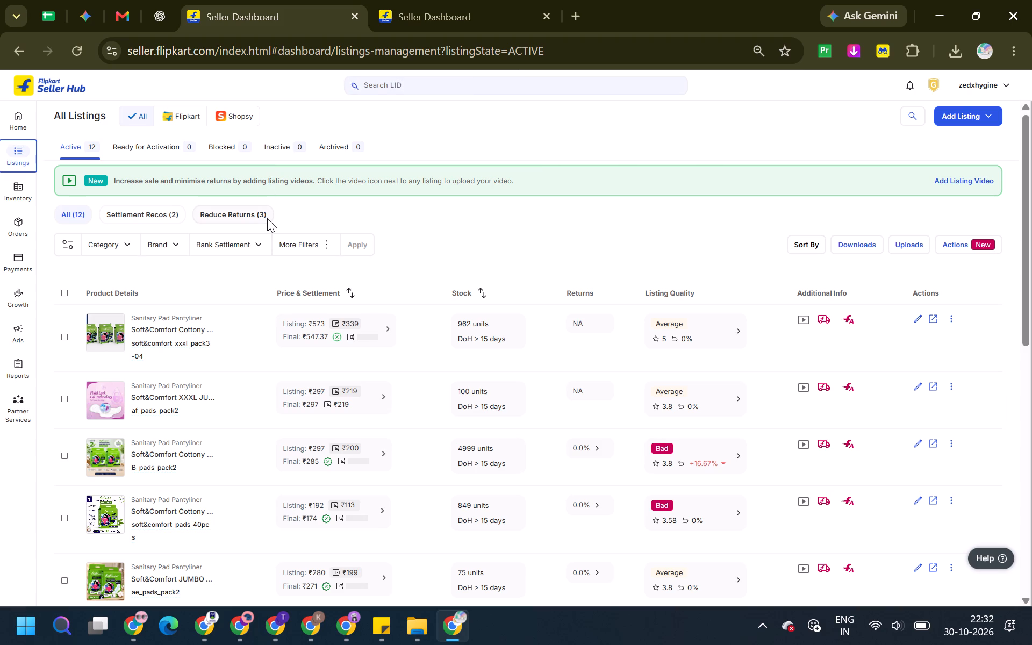
{"action": "scroll", "coordinate": [267, 218], "scroll_direction": "up", "scroll_amount": 1}
{"action": "scroll", "coordinate": [265, 220], "scroll_direction": "down", "scroll_amount": 5}
{"action": "scroll", "coordinate": [195, 273], "scroll_direction": "down", "scroll_amount": 3}
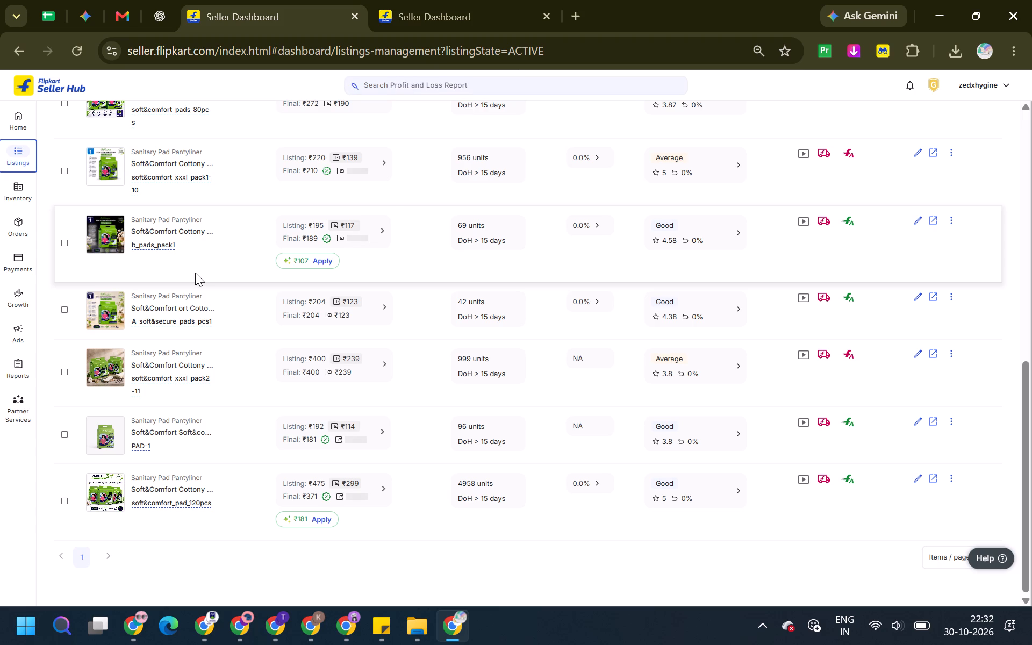
{"action": "scroll", "coordinate": [195, 274], "scroll_direction": "up", "scroll_amount": 6}
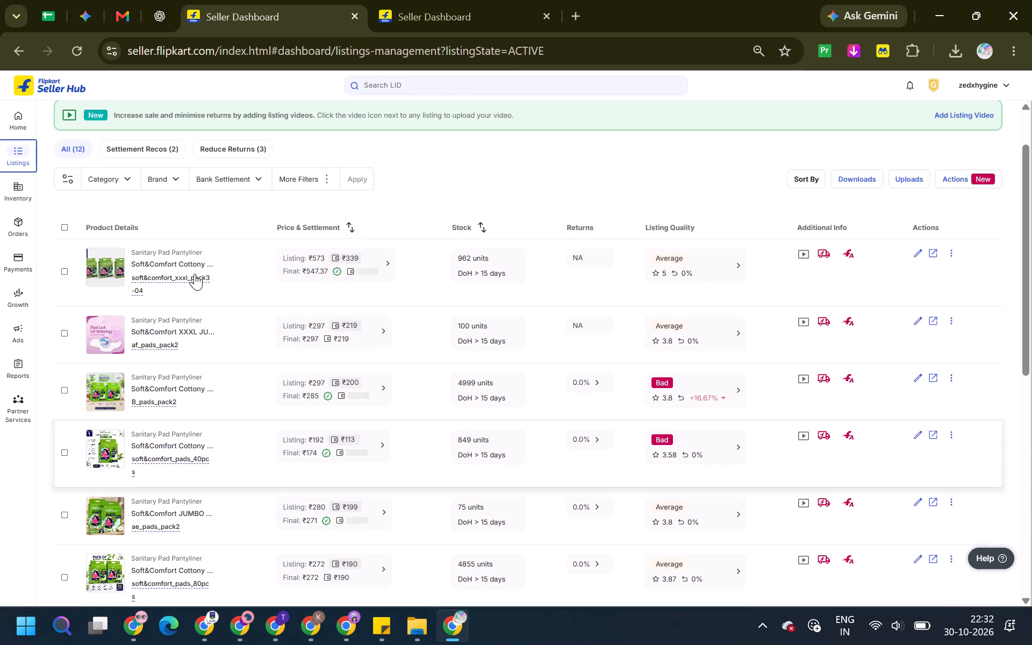
{"action": "scroll", "coordinate": [195, 274], "scroll_direction": "up", "scroll_amount": 3}
{"action": "scroll", "coordinate": [195, 274], "scroll_direction": "down", "scroll_amount": 6}
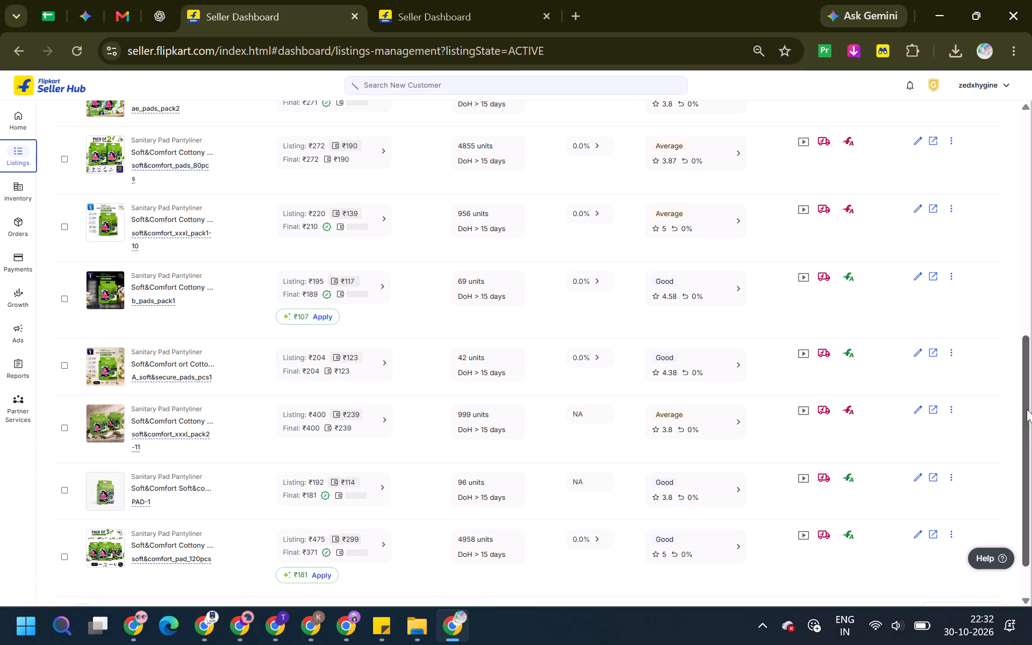
View the A_soft&secure_pads_pcs1 listing on flipkart.com, examine its product details, ratings and similar products, and close the page.
{"action": "left_click", "coordinate": [937, 355]}
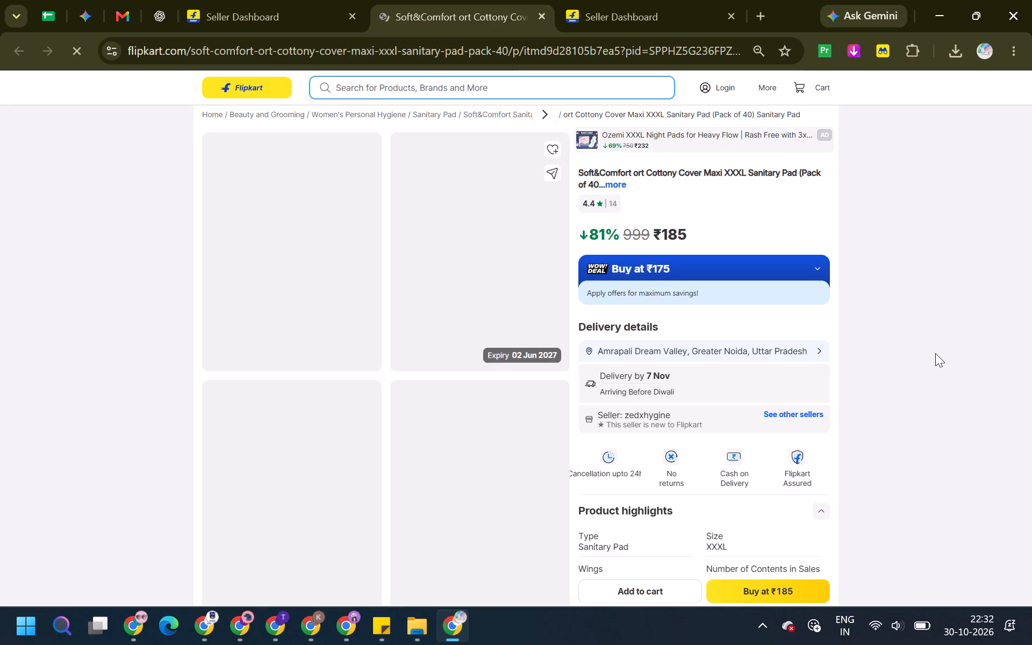
{"action": "scroll", "coordinate": [938, 266], "scroll_direction": "down", "scroll_amount": 4}
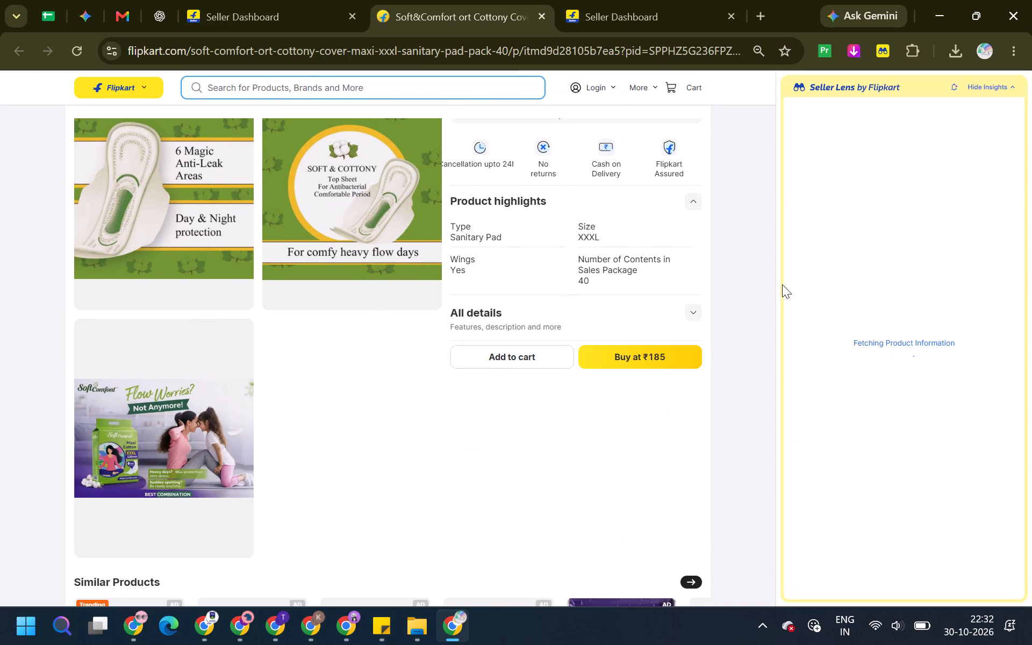
{"action": "scroll", "coordinate": [743, 334], "scroll_direction": "down", "scroll_amount": 8}
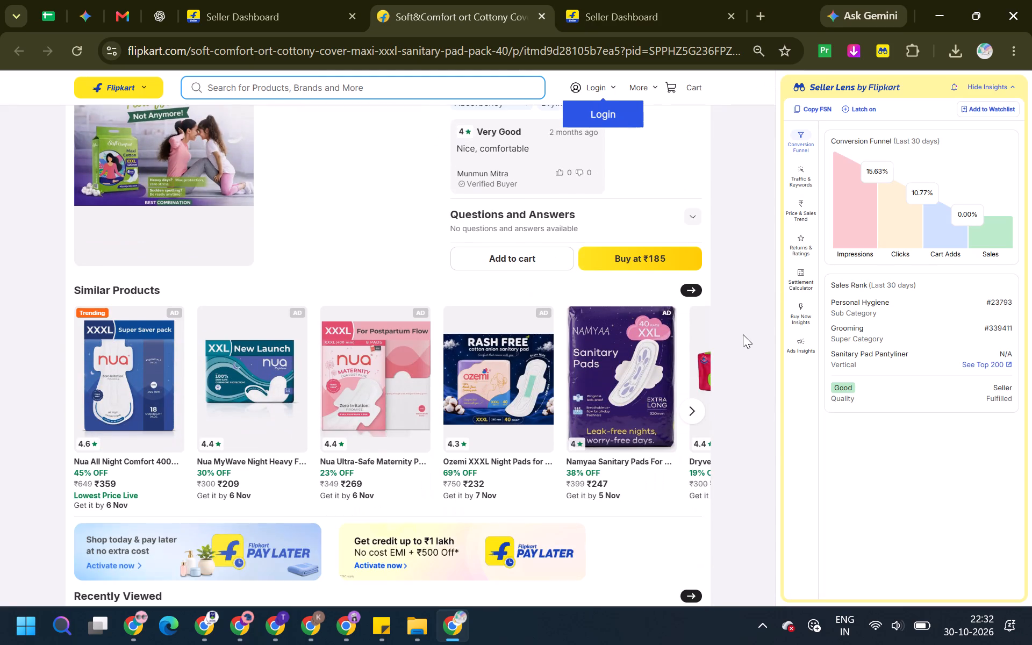
{"action": "scroll", "coordinate": [732, 335], "scroll_direction": "up", "scroll_amount": 3}
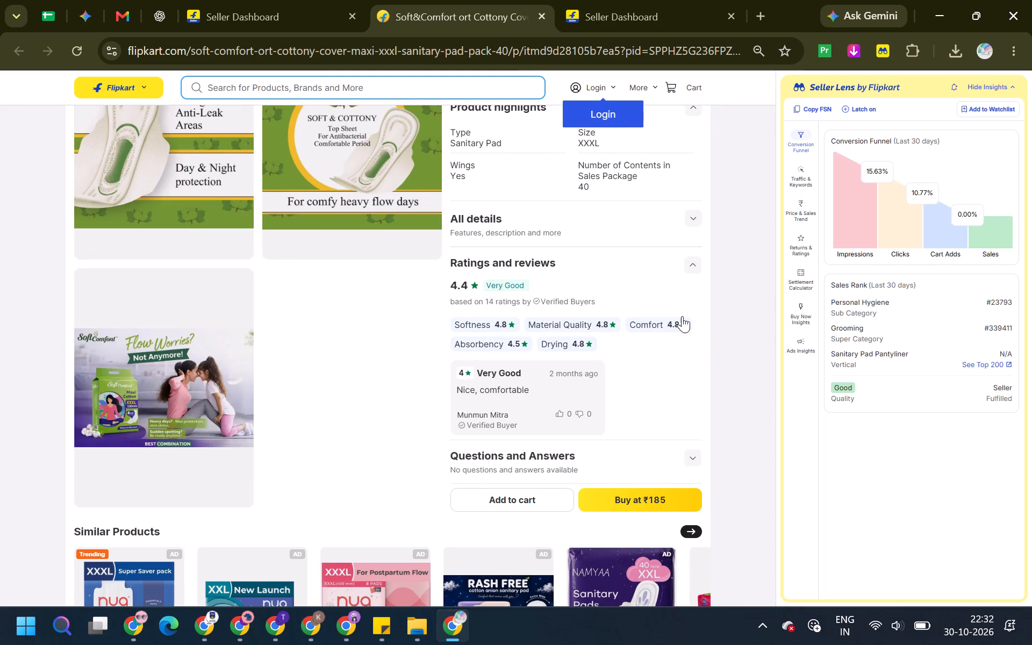
{"action": "left_click", "coordinate": [703, 263]}
{"action": "left_click", "coordinate": [703, 263]}
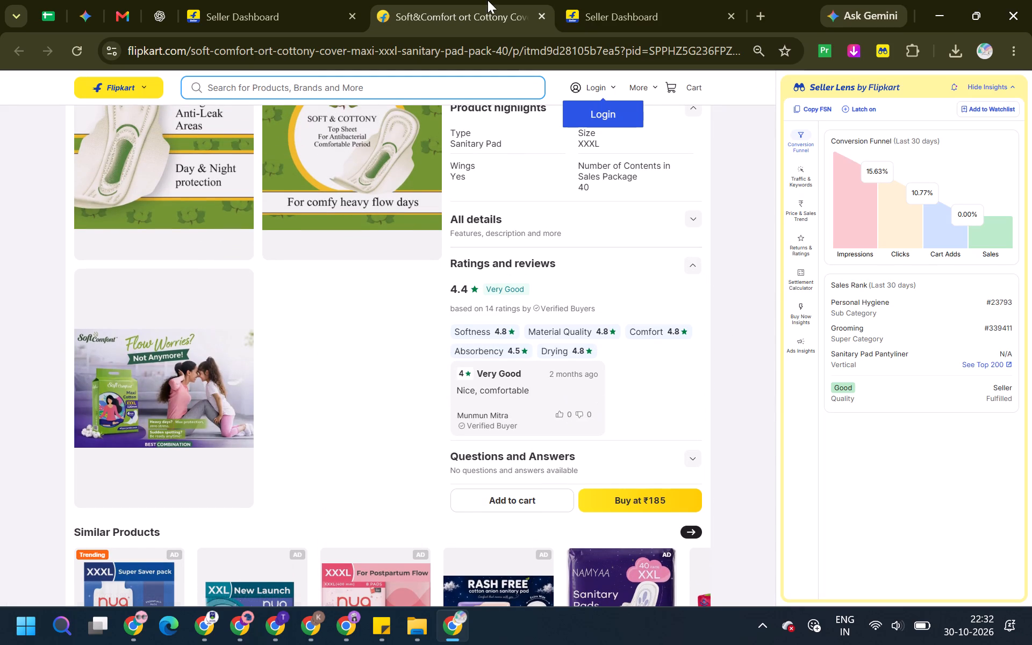
{"action": "left_click", "coordinate": [547, 15]}
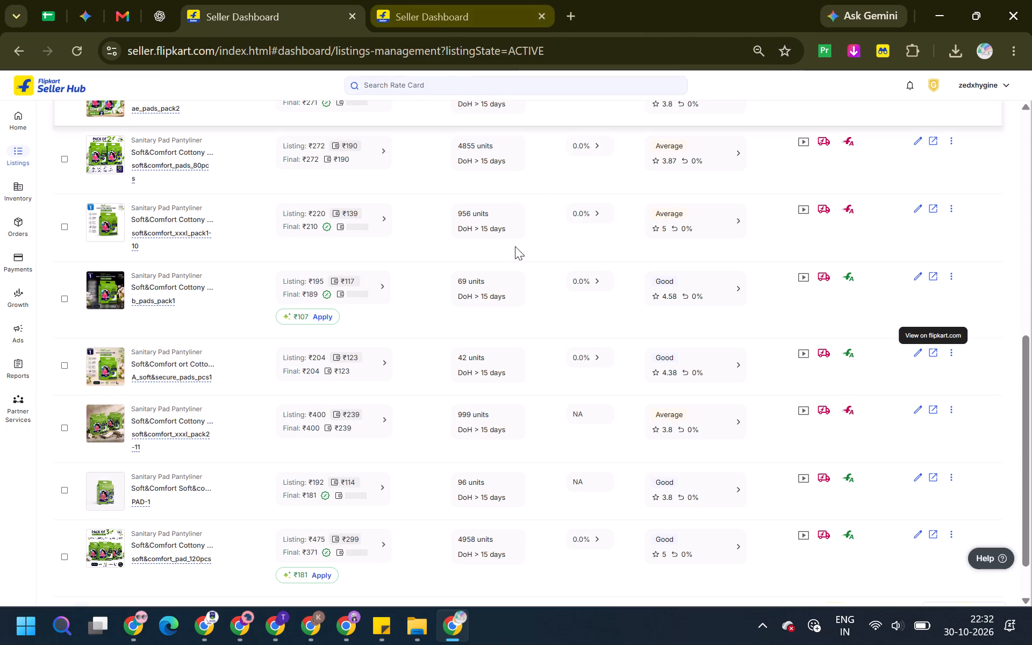
Review the remaining zedxhygine listings and inspect the offer applied to soft&comfort_pad_120pcs.
{"action": "scroll", "coordinate": [343, 338], "scroll_direction": "up", "scroll_amount": 4}
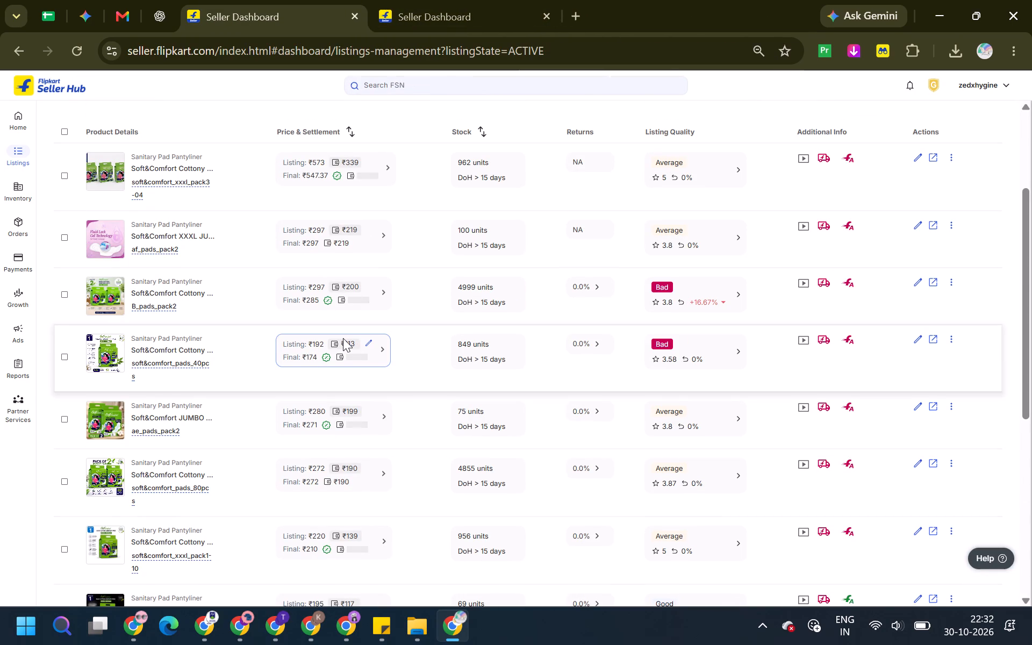
{"action": "scroll", "coordinate": [343, 338], "scroll_direction": "down", "scroll_amount": 3}
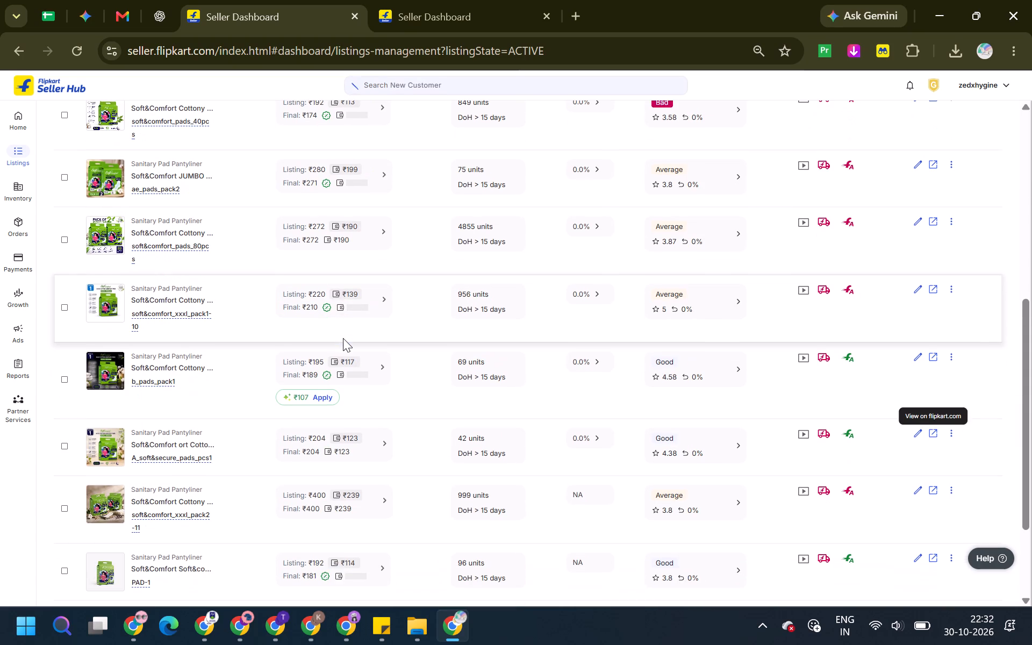
{"action": "scroll", "coordinate": [322, 384], "scroll_direction": "down", "scroll_amount": 2}
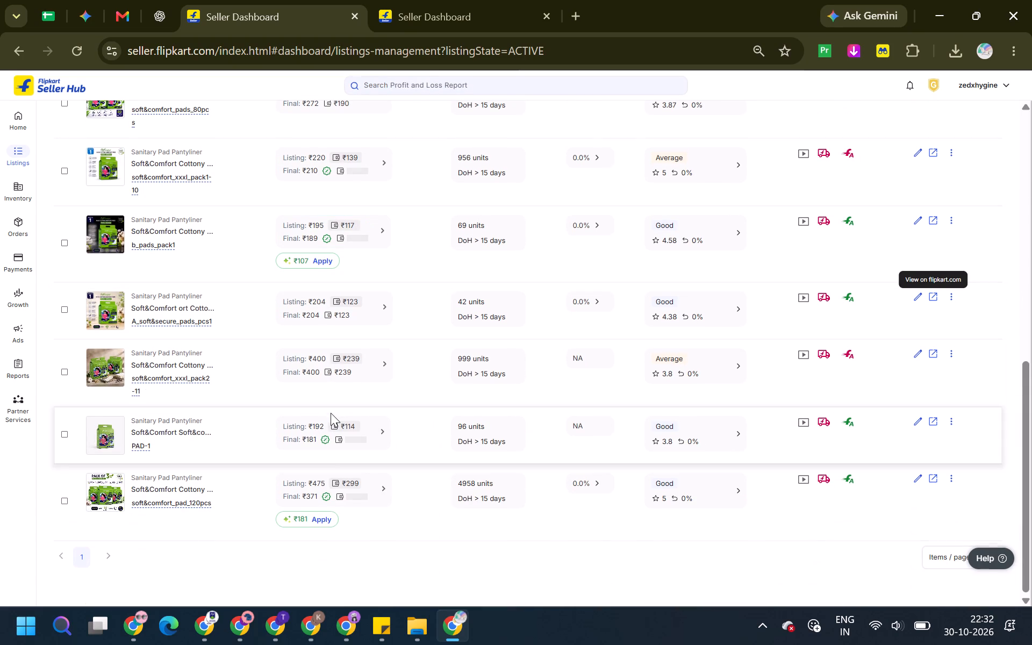
{"action": "left_click", "coordinate": [325, 496]}
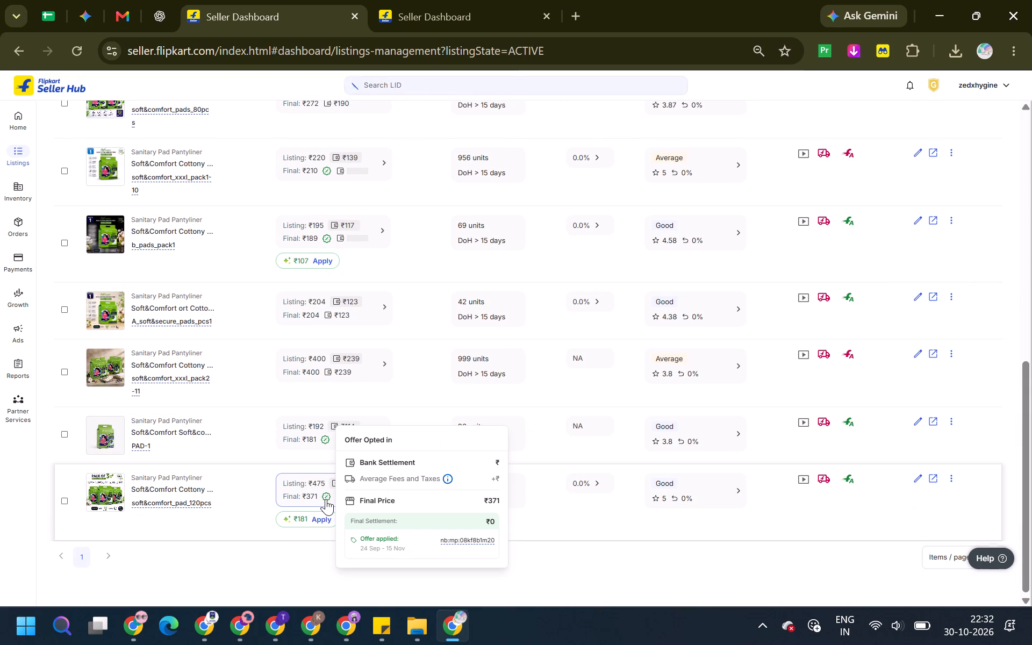
{"action": "left_click", "coordinate": [284, 582]}
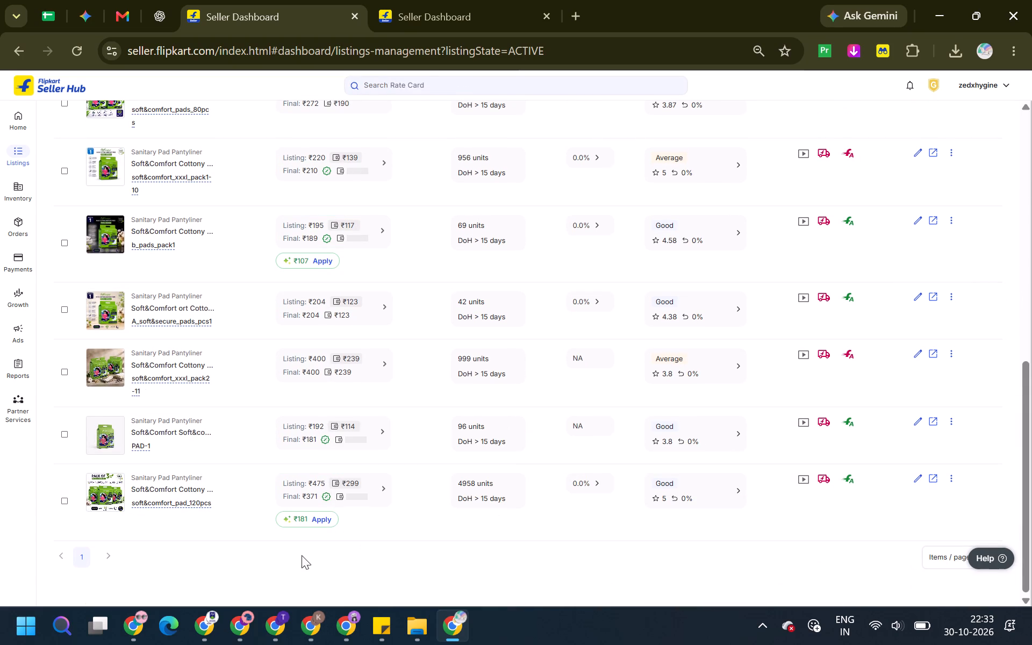
Open zedxhygine's Add New Listings page in a separate tab.
{"action": "scroll", "coordinate": [471, 442], "scroll_direction": "up", "scroll_amount": 17}
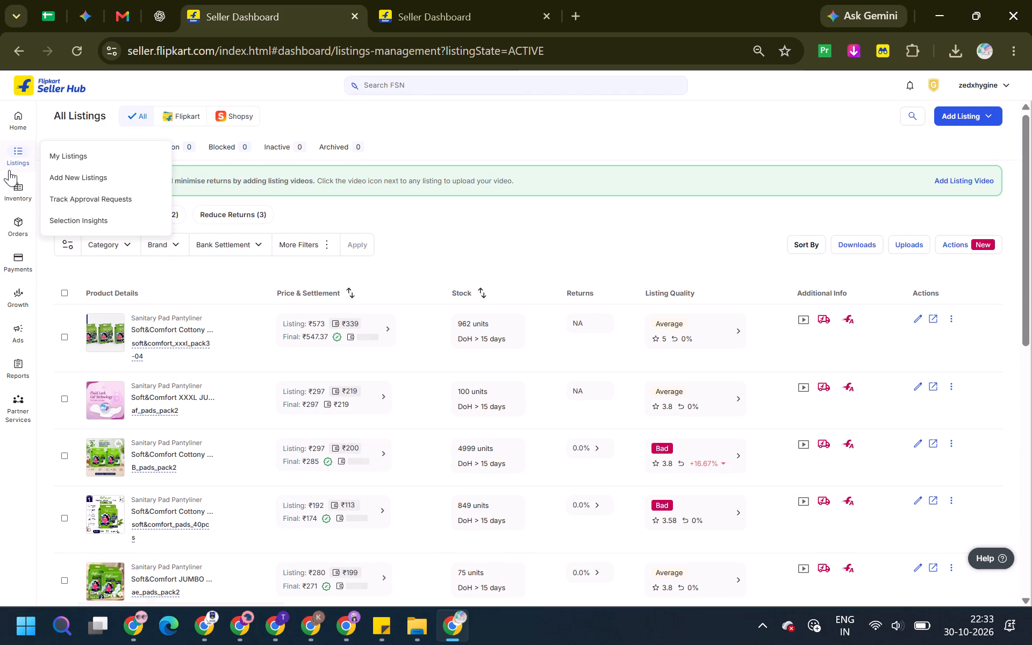
{"action": "right_click", "coordinate": [100, 175]}
{"action": "left_click", "coordinate": [165, 188]}
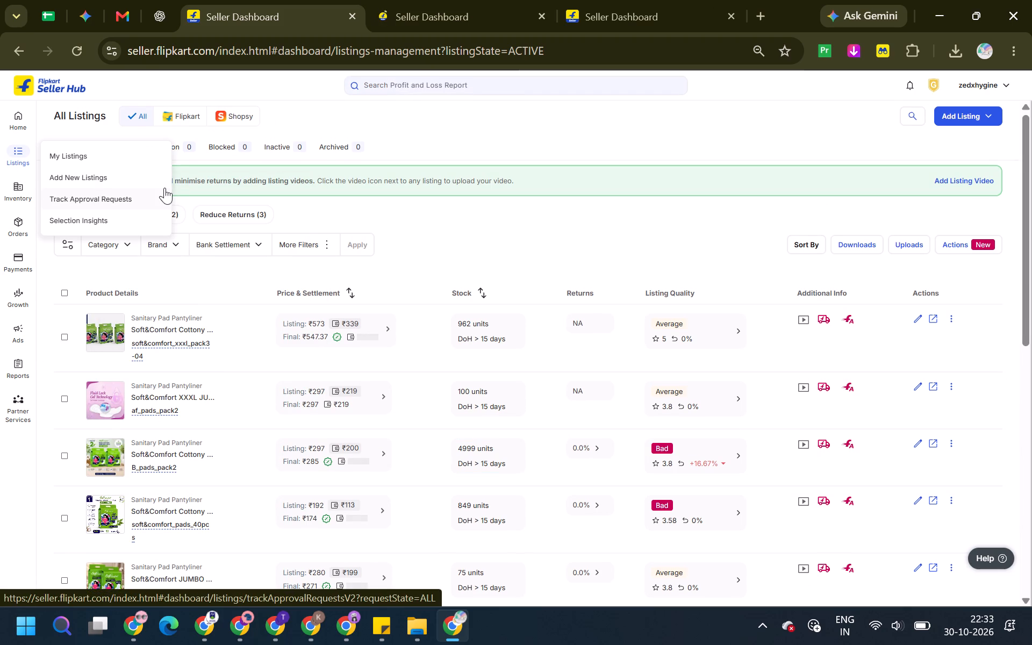
Switch to the browser window holding the SIKAAMI account and reload its Flipkart Seller Hub home page.
{"action": "left_click", "coordinate": [148, 632]}
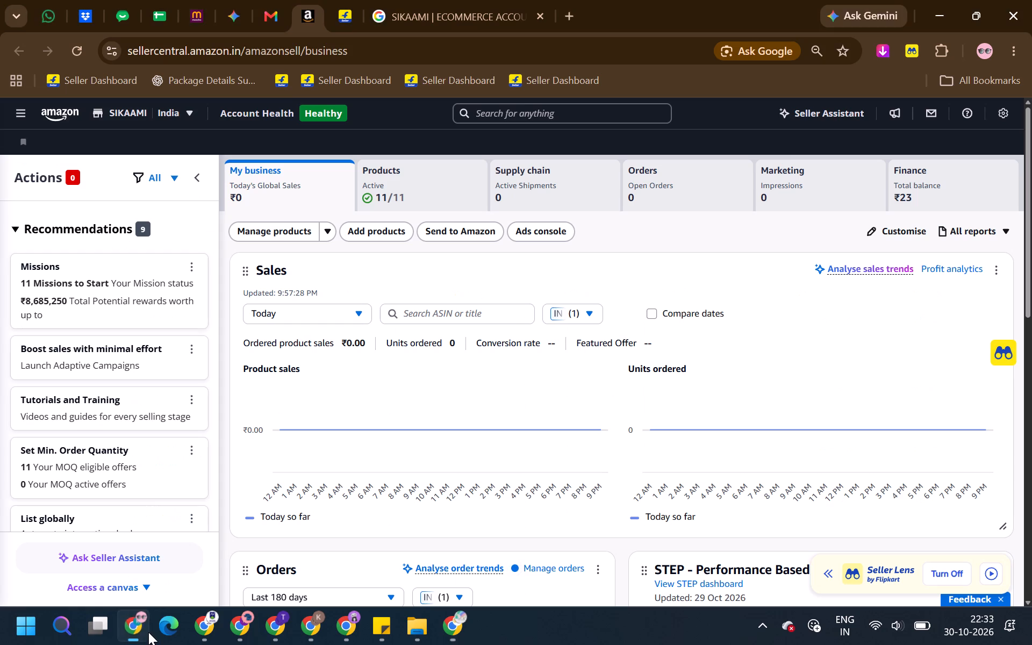
{"action": "left_click", "coordinate": [329, 10]}
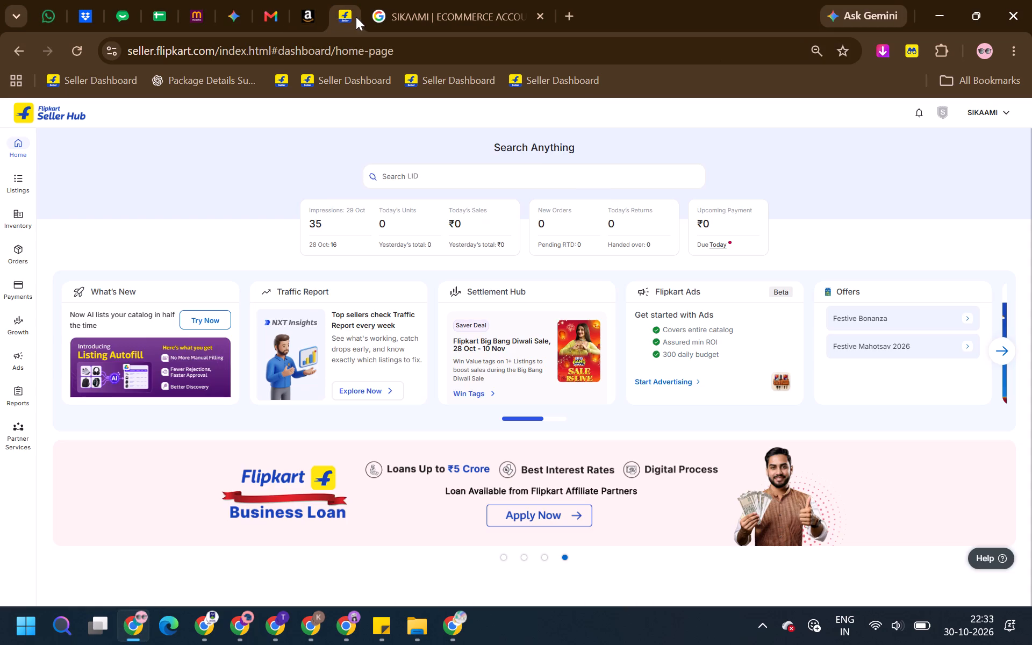
{"action": "key", "text": "ctrl+r"}
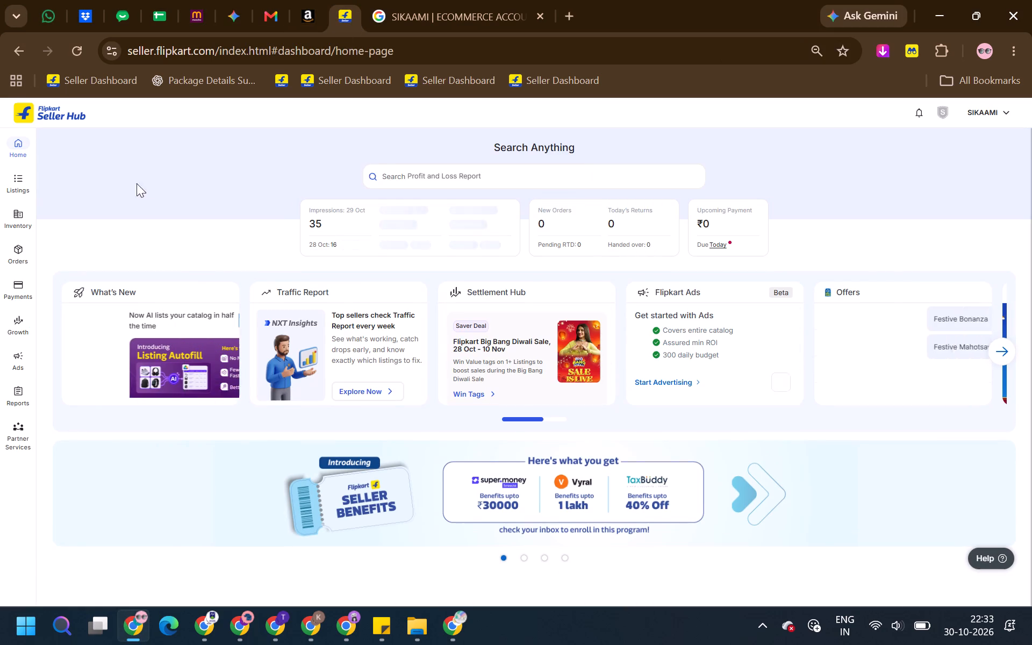
Open SIKAAMI's forward orders, reload them, and examine the in-transit and completed orders.
{"action": "left_click", "coordinate": [21, 243]}
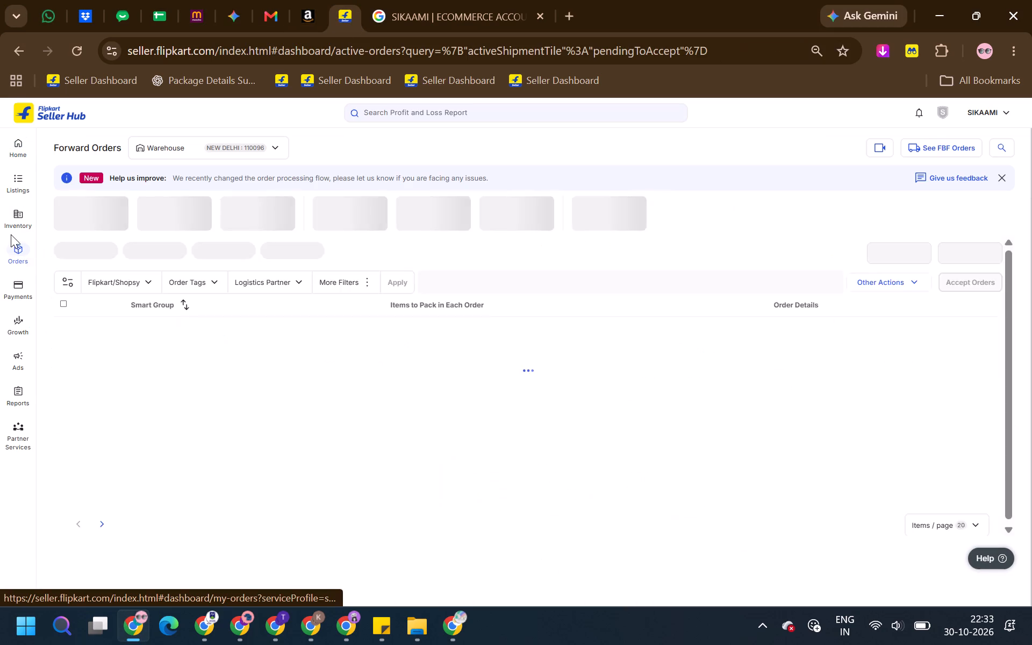
{"action": "left_click", "coordinate": [74, 36]}
{"action": "left_click", "coordinate": [76, 52]}
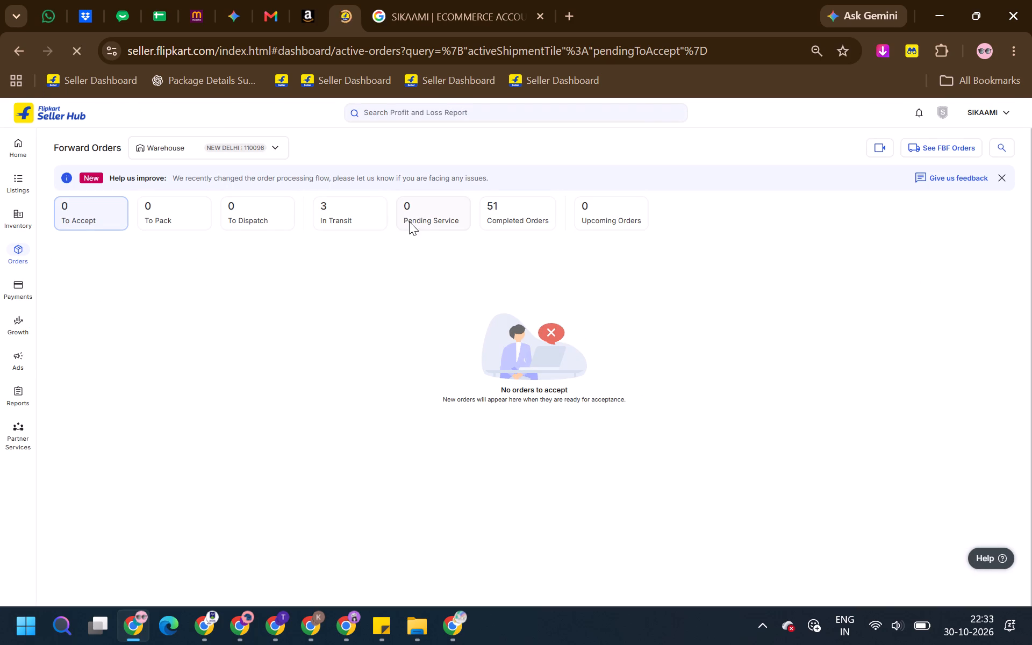
{"action": "left_click", "coordinate": [350, 225]}
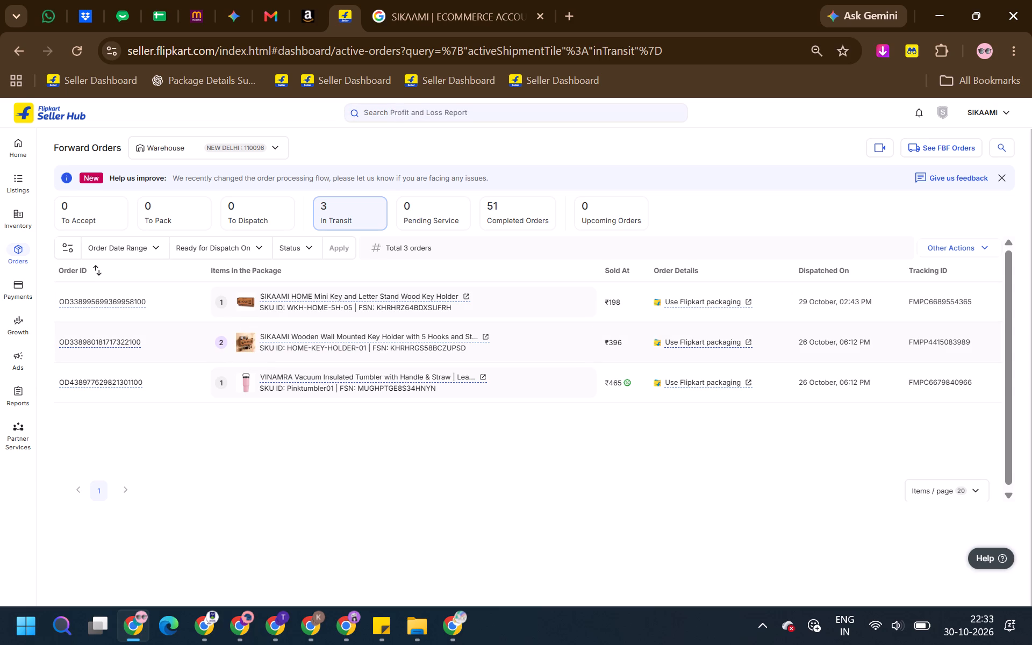
{"action": "left_click", "coordinate": [486, 207]}
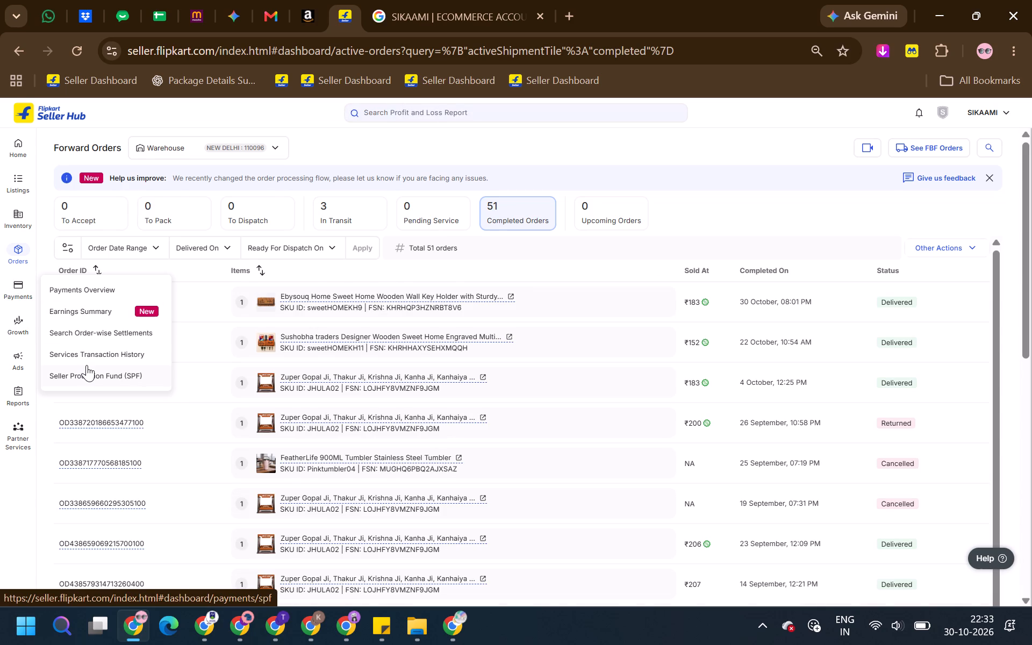
Check SIKAAMI's Seller Protection Fund claims.
{"action": "left_click", "coordinate": [89, 371]}
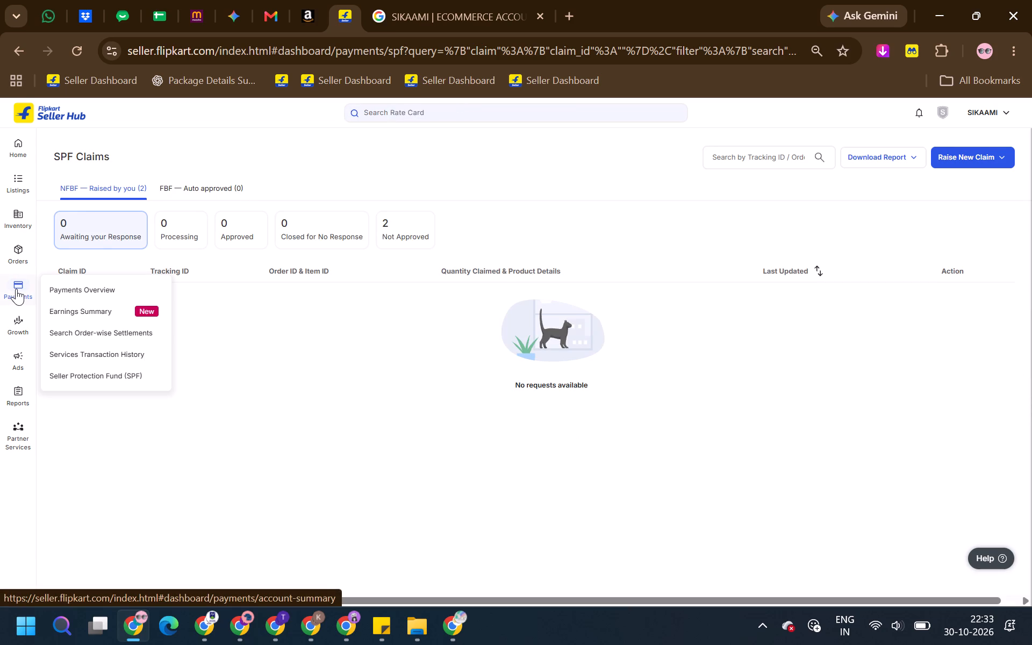
Open SIKAAMI's Payments Overview and examine its upcoming and previous payments.
{"action": "left_click", "coordinate": [84, 291]}
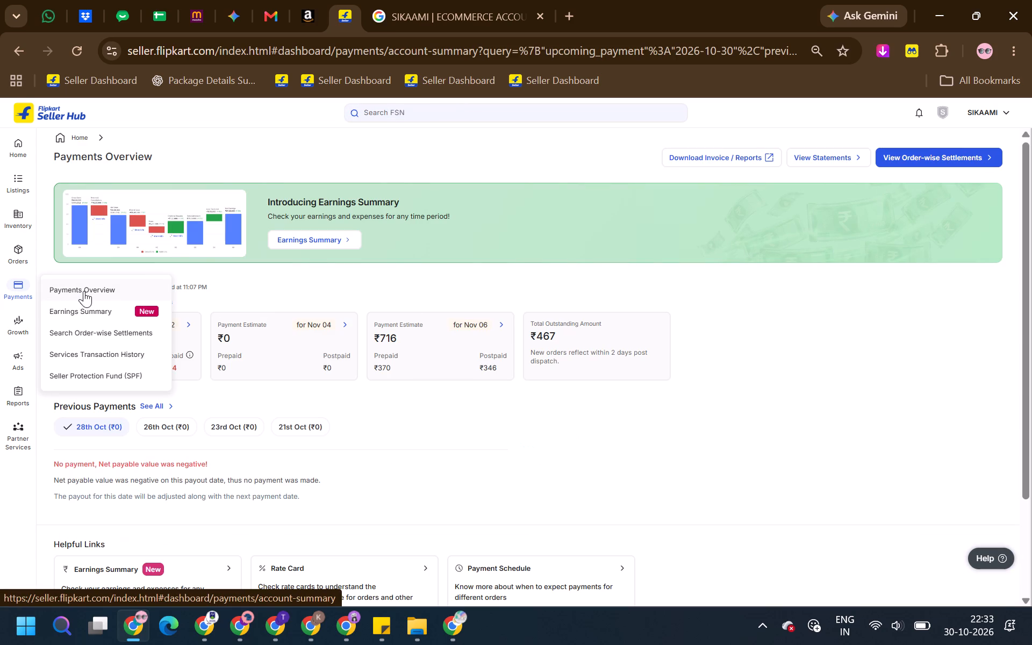
{"action": "left_click", "coordinate": [393, 289]}
{"action": "scroll", "coordinate": [708, 195], "scroll_direction": "down", "scroll_amount": 2}
{"action": "scroll", "coordinate": [589, 341], "scroll_direction": "up", "scroll_amount": 1}
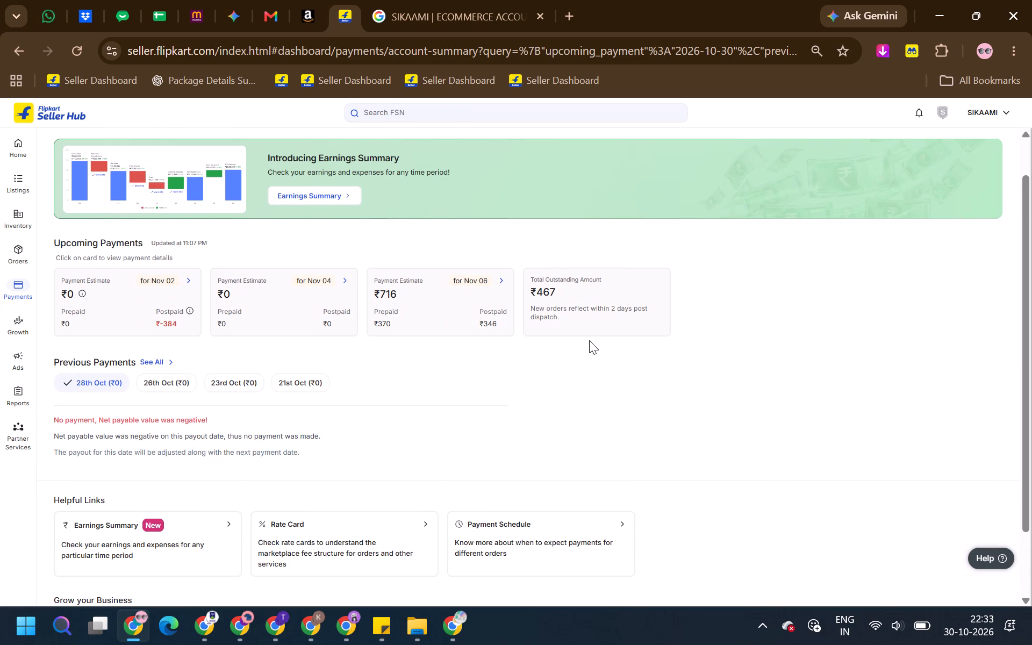
{"action": "scroll", "coordinate": [593, 360], "scroll_direction": "down", "scroll_amount": 5}
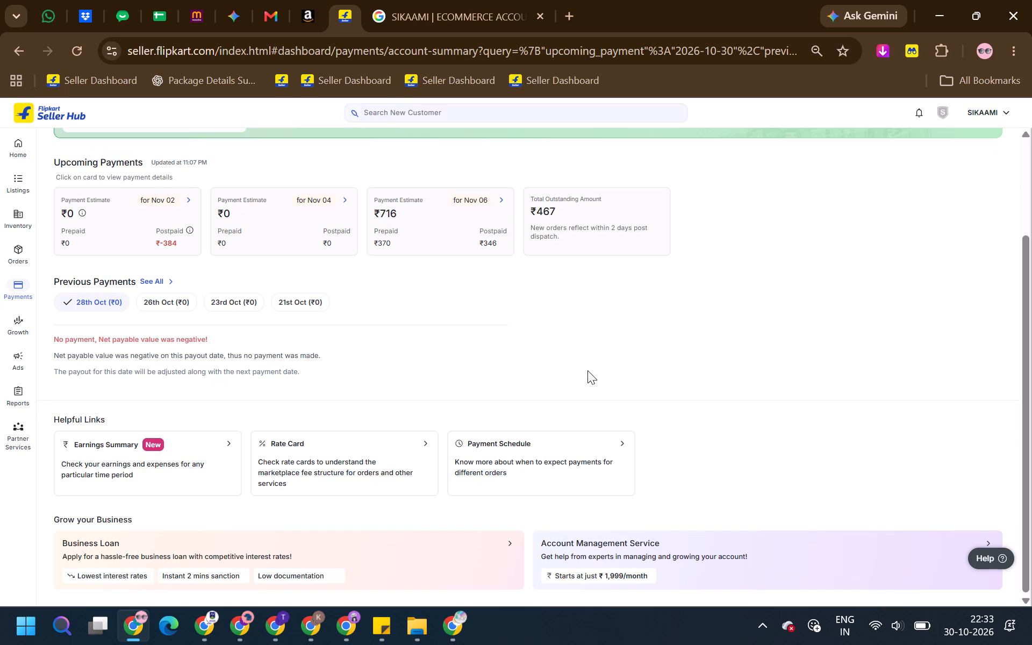
{"action": "scroll", "coordinate": [587, 370], "scroll_direction": "down", "scroll_amount": 5}
{"action": "scroll", "coordinate": [587, 370], "scroll_direction": "up", "scroll_amount": 8}
Open SIKAAMI's active listings and examine their prices, settlements, stock, returns and listing quality.
{"action": "left_click", "coordinate": [20, 182]}
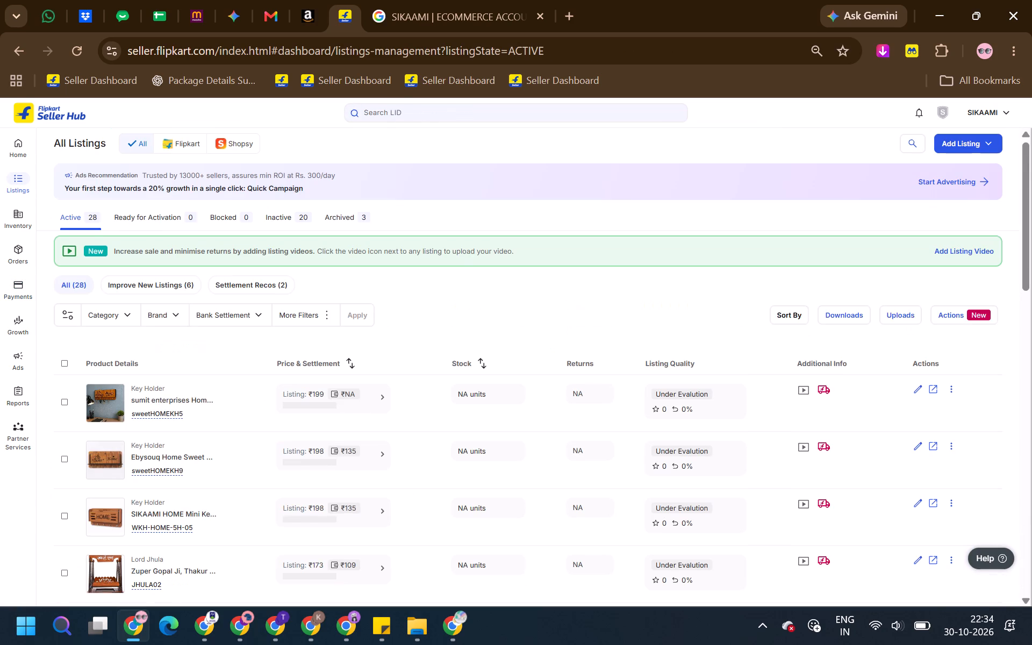
{"action": "scroll", "coordinate": [433, 240], "scroll_direction": "down", "scroll_amount": 4}
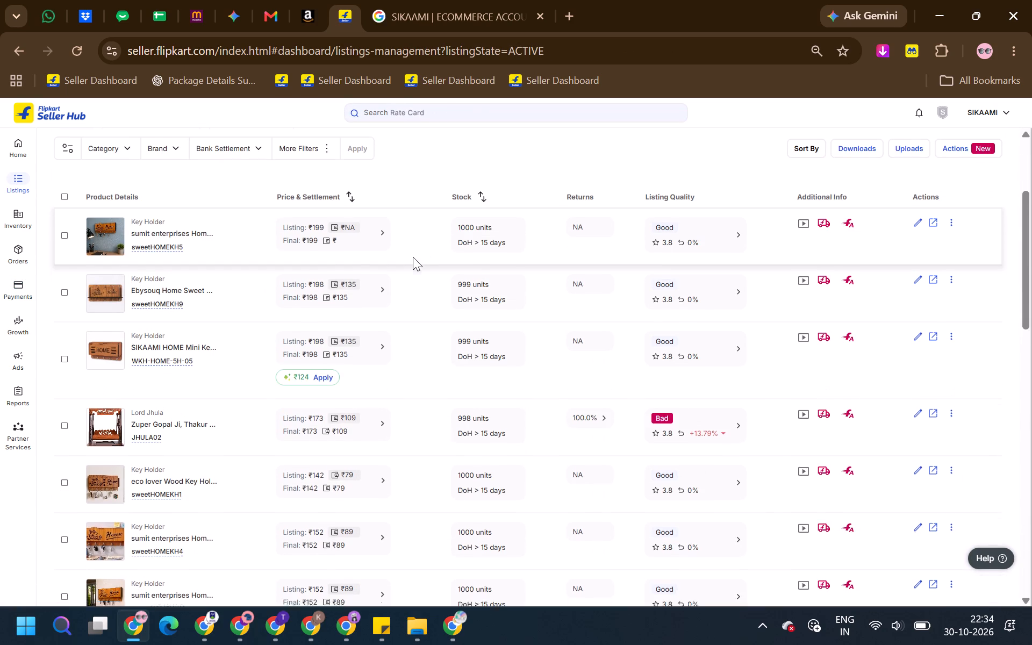
{"action": "scroll", "coordinate": [413, 257], "scroll_direction": "down", "scroll_amount": 2}
{"action": "scroll", "coordinate": [370, 387], "scroll_direction": "down", "scroll_amount": 9}
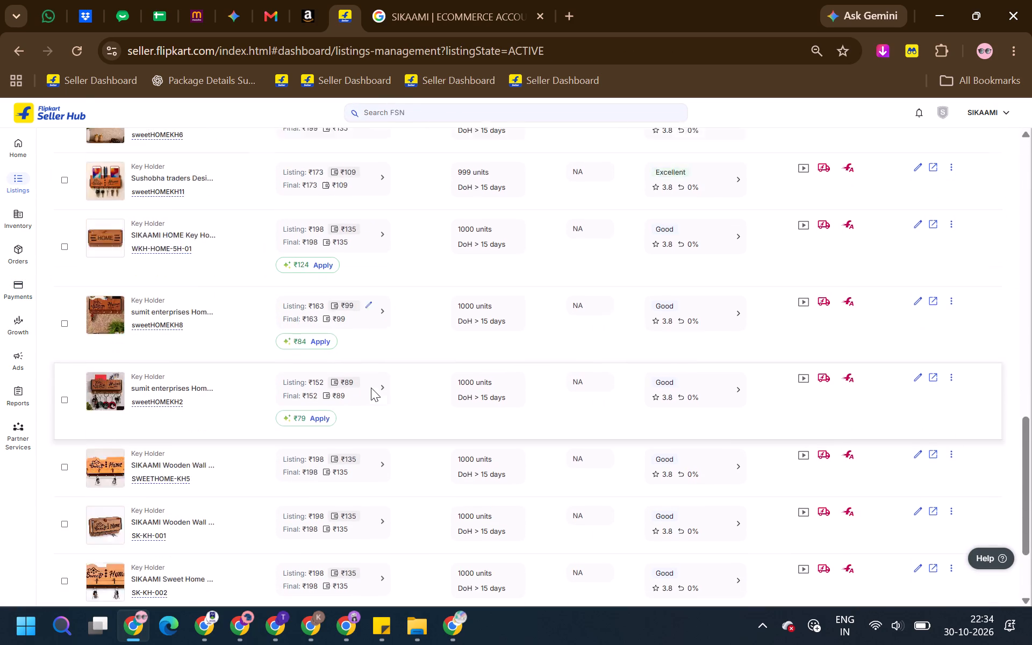
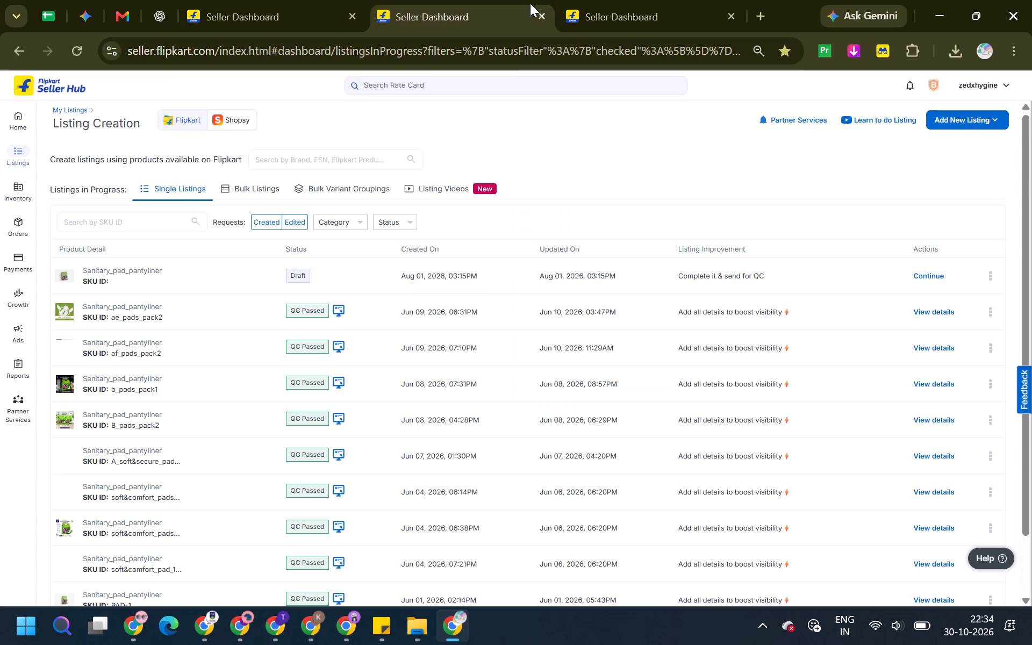
Switch to zedxhygine's Campaign Manager, decline the Saral plan offer, and examine the last 7 days' ad performance, reloading the data.
{"action": "left_click_drag", "start_coordinate": [475, 2], "coordinate": [585, 12]}
{"action": "left_click", "coordinate": [468, 0]}
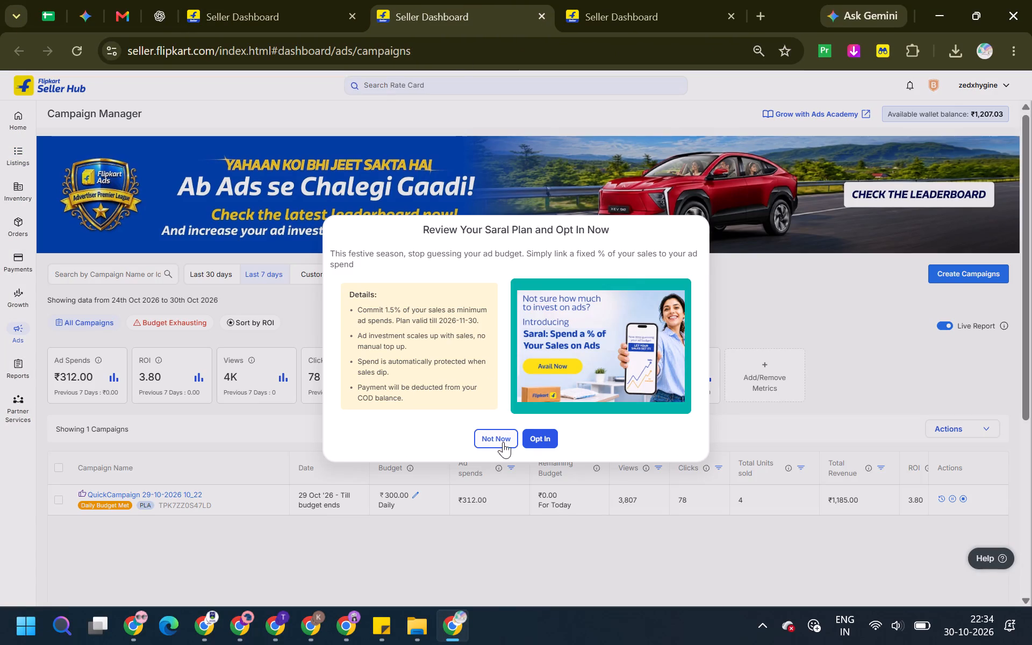
{"action": "left_click", "coordinate": [503, 442]}
{"action": "scroll", "coordinate": [374, 378], "scroll_direction": "down", "scroll_amount": 3}
{"action": "scroll", "coordinate": [374, 378], "scroll_direction": "up", "scroll_amount": 1}
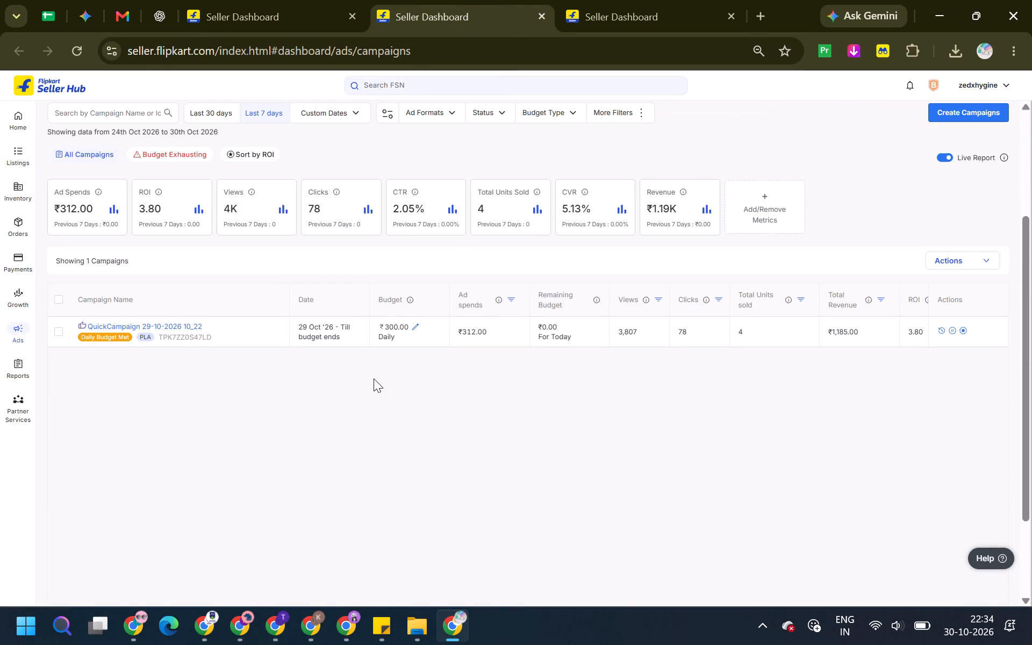
{"action": "key", "text": "ctrl+r"}
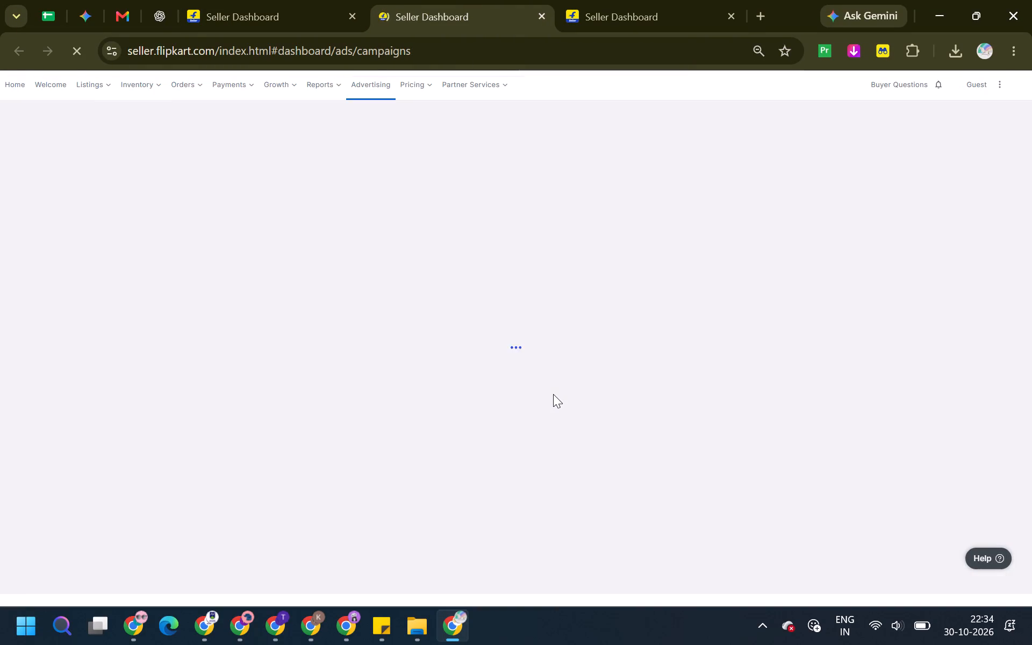
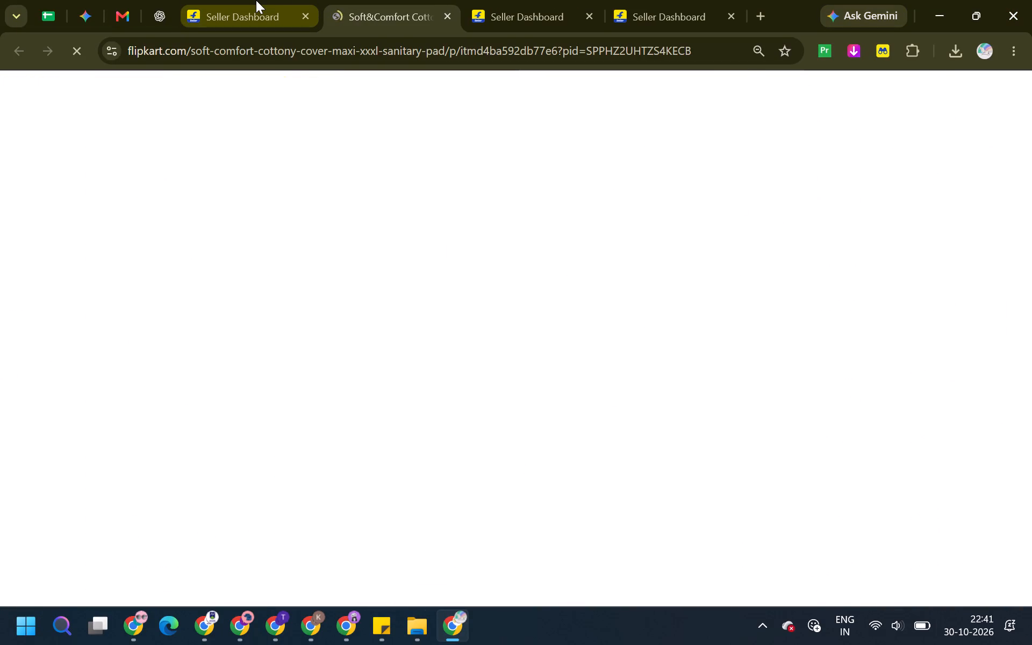
Look over the Soft&Comfort Maxi XXXL pad's product page, then check zedxhygine's active listings.
{"action": "scroll", "coordinate": [683, 256], "scroll_direction": "down", "scroll_amount": 5}
{"action": "scroll", "coordinate": [679, 266], "scroll_direction": "up", "scroll_amount": 2}
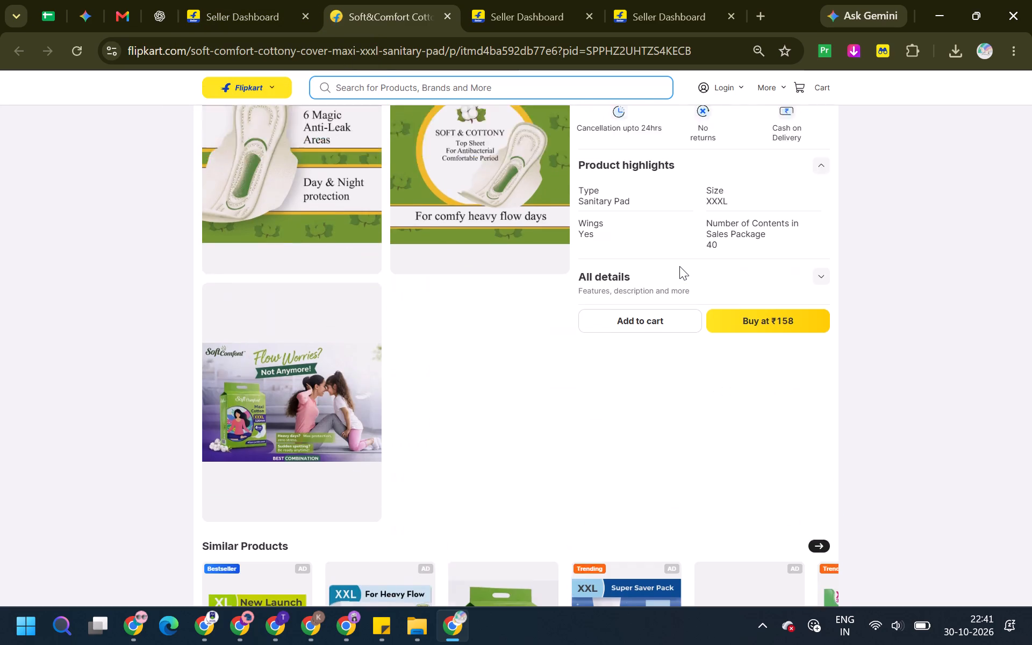
{"action": "scroll", "coordinate": [679, 266], "scroll_direction": "up", "scroll_amount": 6}
{"action": "left_click", "coordinate": [221, 1]}
{"action": "scroll", "coordinate": [286, 342], "scroll_direction": "up", "scroll_amount": 3}
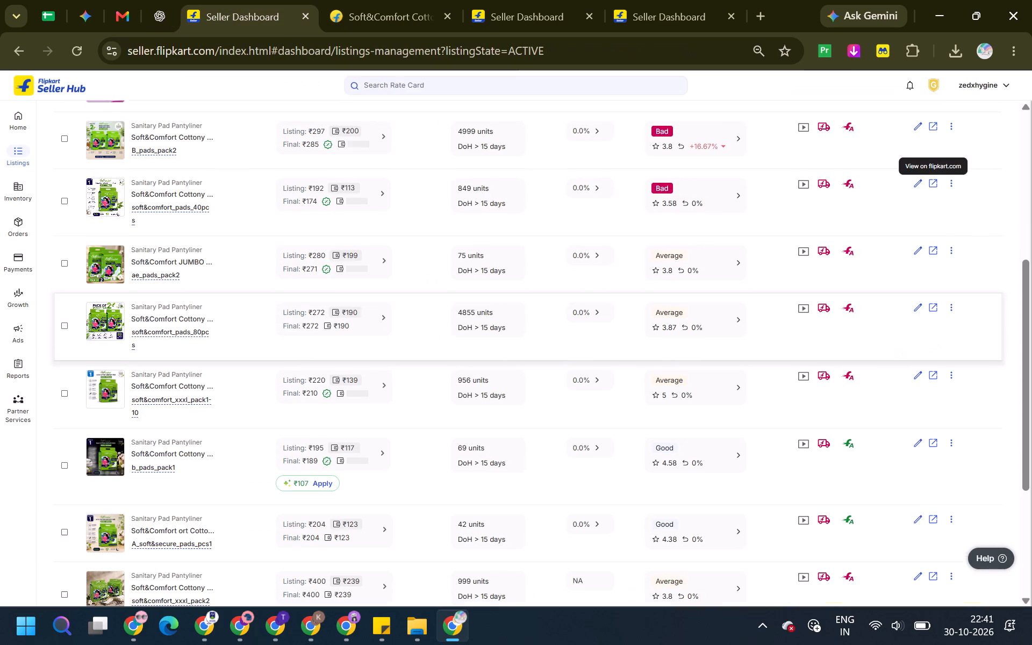
{"action": "scroll", "coordinate": [286, 342], "scroll_direction": "up", "scroll_amount": 3}
{"action": "left_click", "coordinate": [541, 0]}
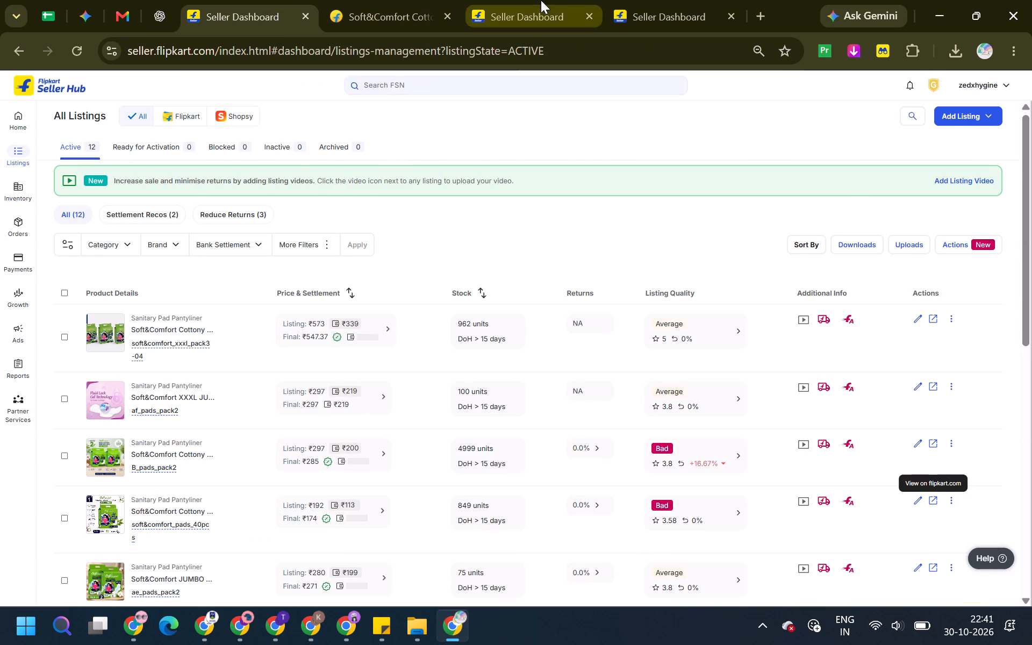
{"action": "left_click", "coordinate": [656, 0]}
Open the Flipkart storefront in a new tab and search for pads.
{"action": "left_click", "coordinate": [758, 6]}
{"action": "type", "text": "fli"}
{"action": "key", "text": "Return"}
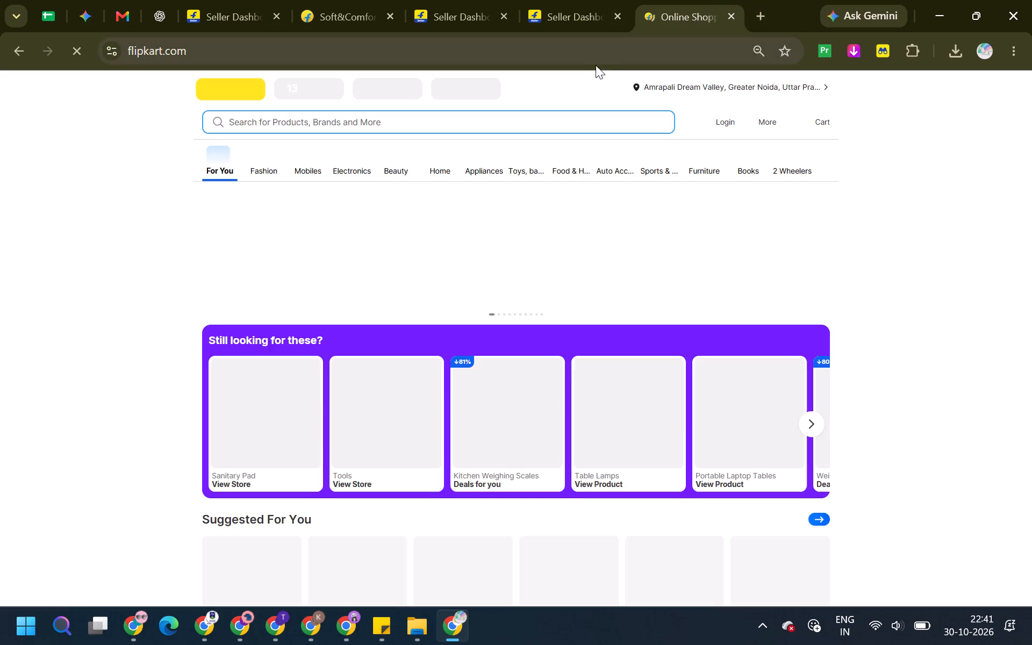
{"action": "left_click", "coordinate": [476, 113]}
{"action": "type", "text": "pafs"}
{"action": "key", "text": "BackSpace"}
{"action": "key", "text": "BackSpace"}
{"action": "key", "text": "f"}
{"action": "key", "text": "BackSpace"}
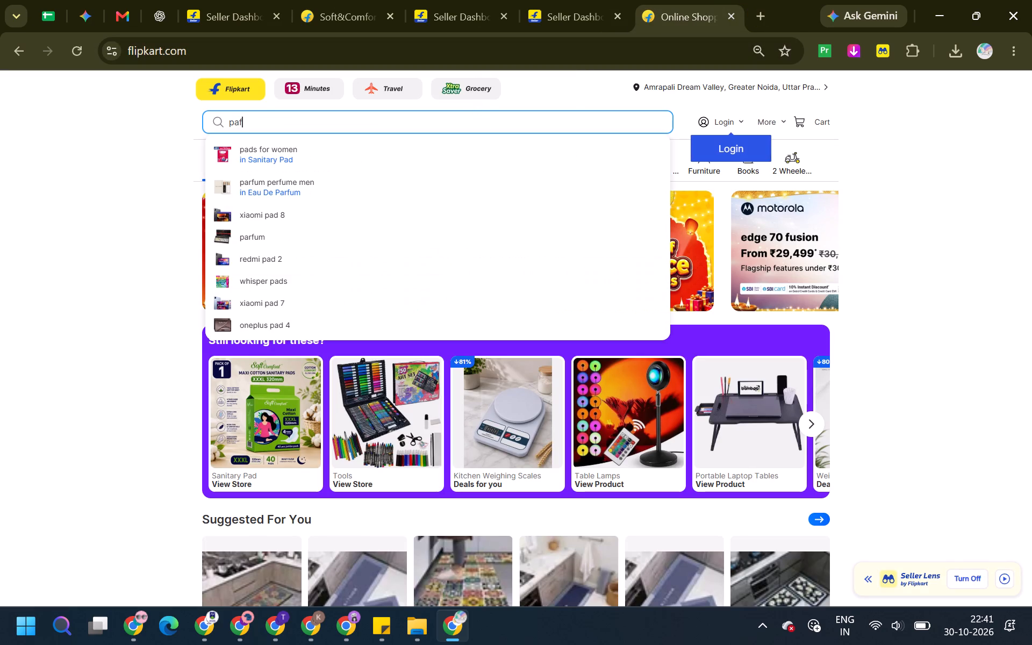
{"action": "type", "text": "ds"}
{"action": "key", "text": "Return"}
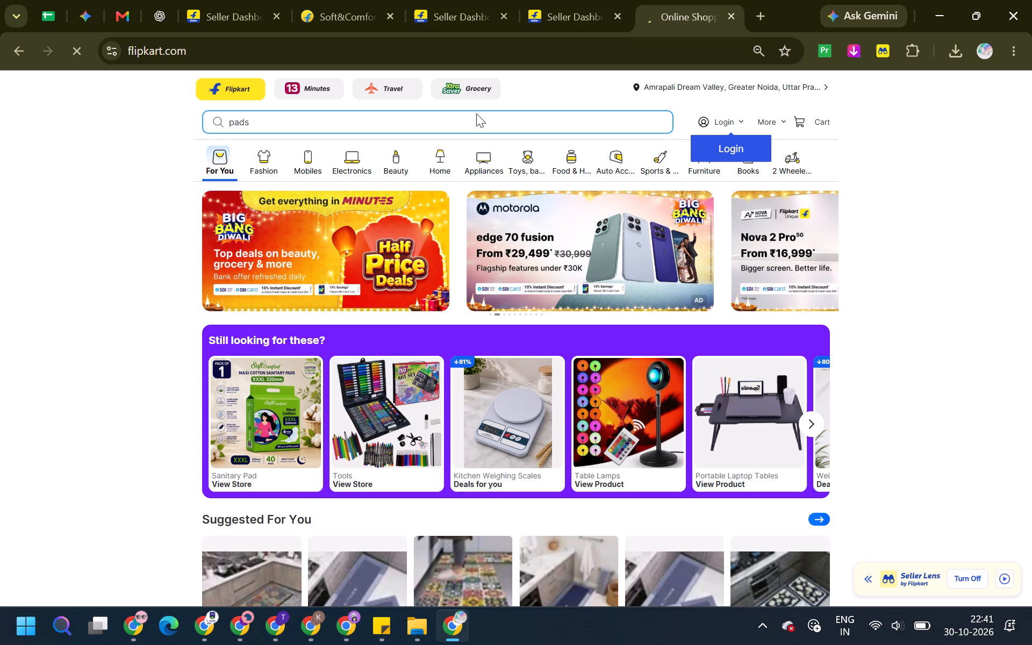
Open the soft & secure JUMBO MAXI DRY PAD COMBO (Pack of 80) from the results and view its product page.
{"action": "scroll", "coordinate": [558, 299], "scroll_direction": "down", "scroll_amount": 3}
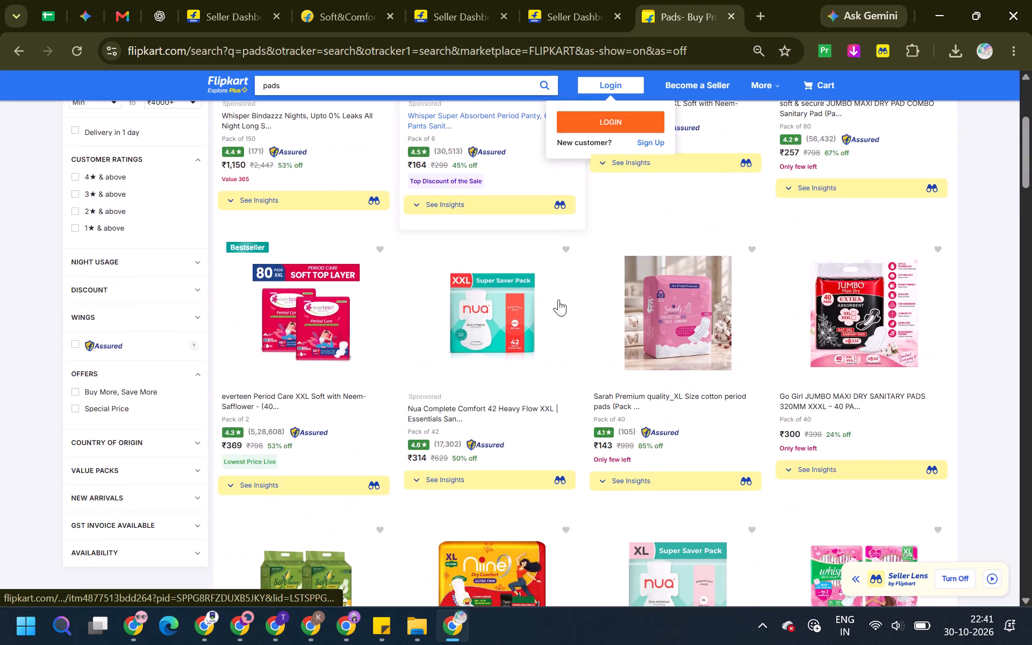
{"action": "scroll", "coordinate": [599, 284], "scroll_direction": "up", "scroll_amount": 2}
{"action": "left_click", "coordinate": [886, 275], "text": "ctrl"}
{"action": "left_click", "coordinate": [690, 0]}
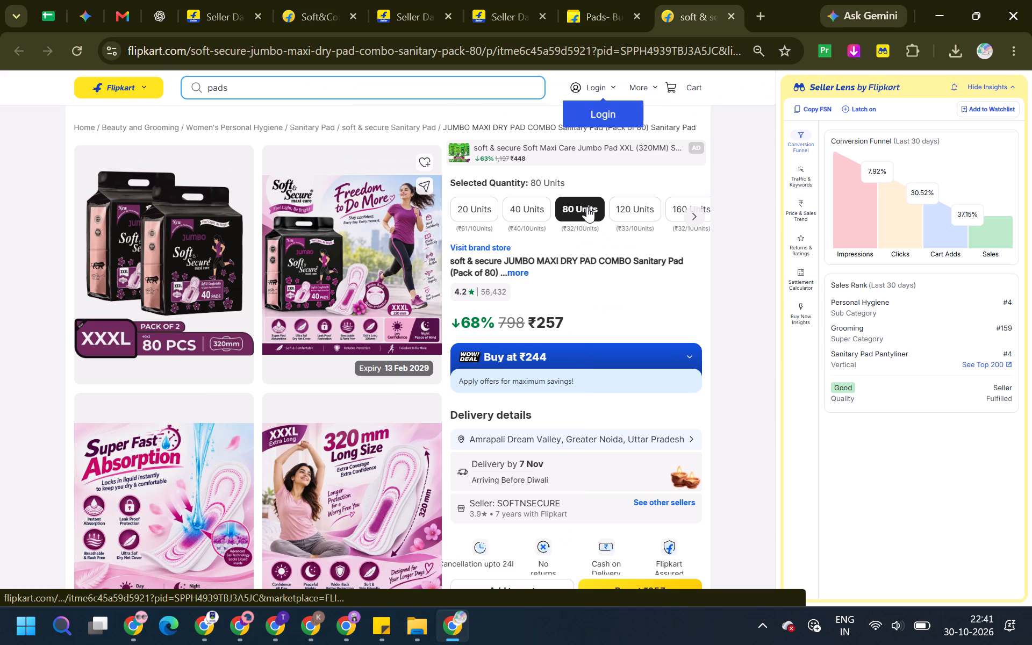
From zedxhygine's active listings, view soft&comfort_xxxl_pack3-04 on Flipkart and look through its page down to the similar products.
{"action": "left_click", "coordinate": [496, 0]}
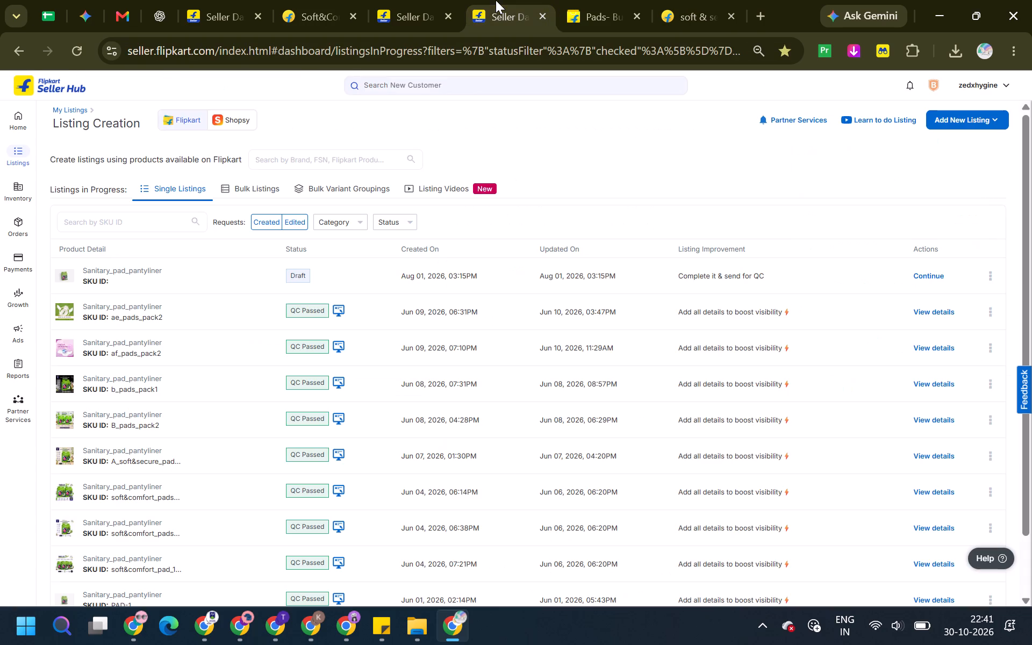
{"action": "left_click", "coordinate": [221, 0]}
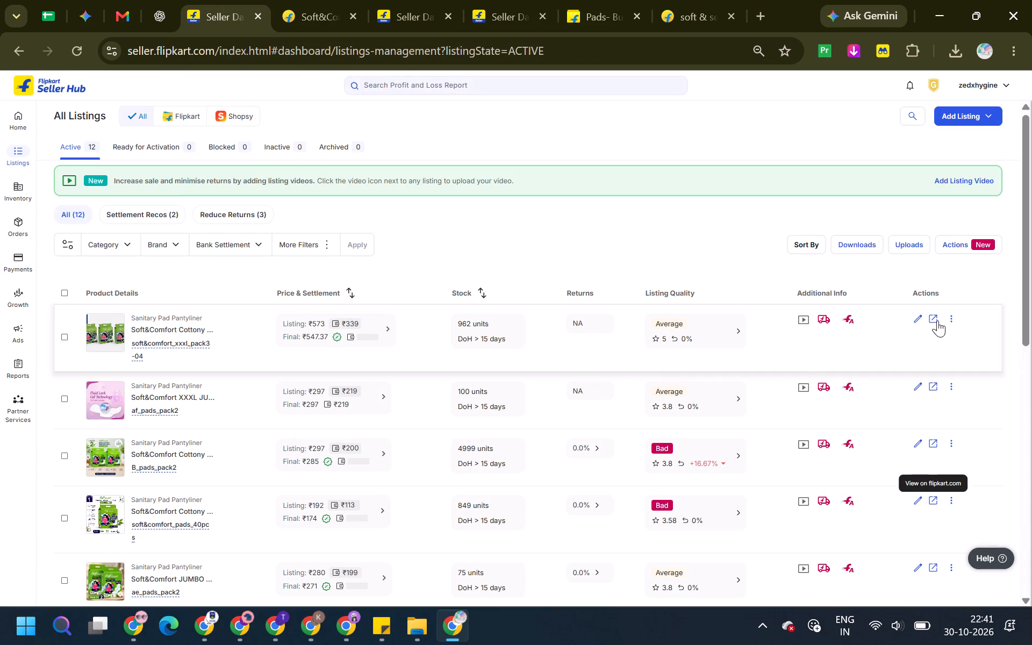
{"action": "left_click", "coordinate": [937, 319]}
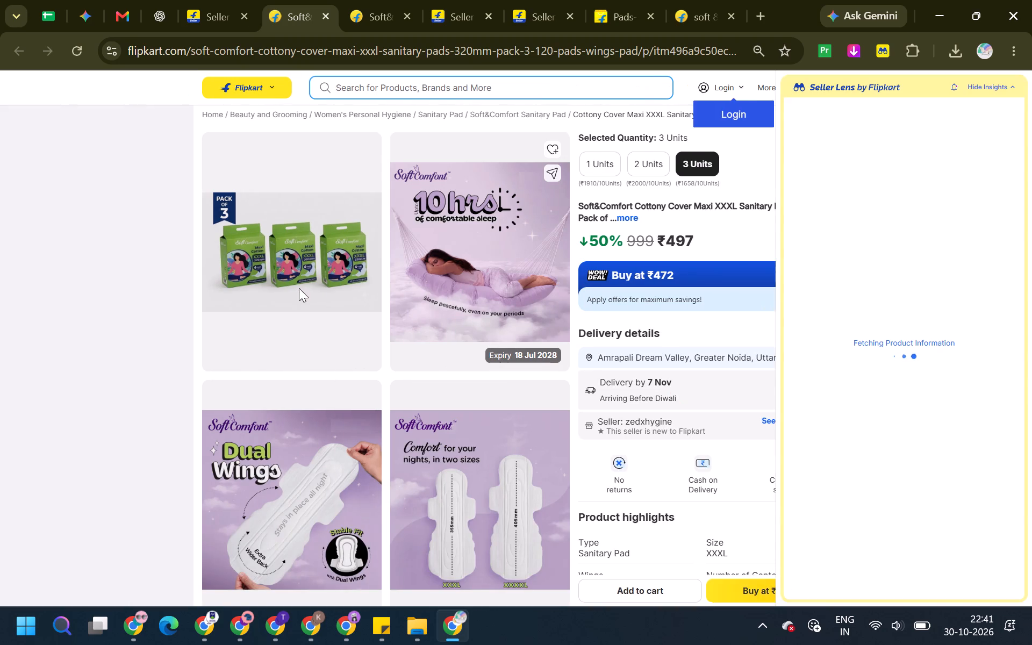
{"action": "scroll", "coordinate": [299, 288], "scroll_direction": "down", "scroll_amount": 9}
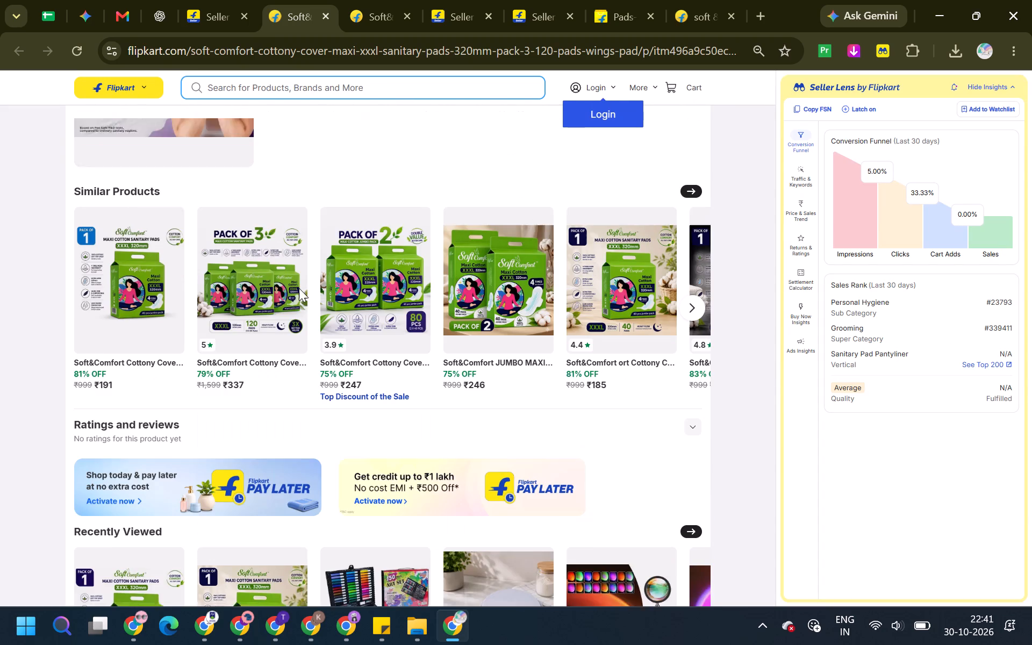
Open the Soft&Comfort pack of 1 from the similar products, inspect its main image at full size, and return to its page.
{"action": "left_click", "coordinate": [137, 284]}
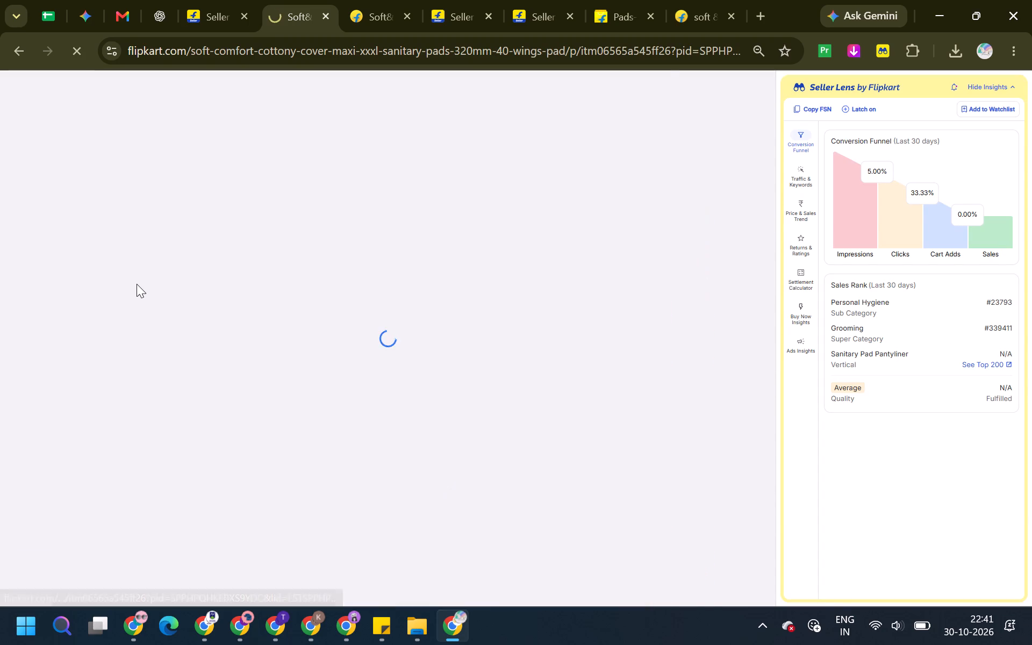
{"action": "left_click", "coordinate": [262, 291]}
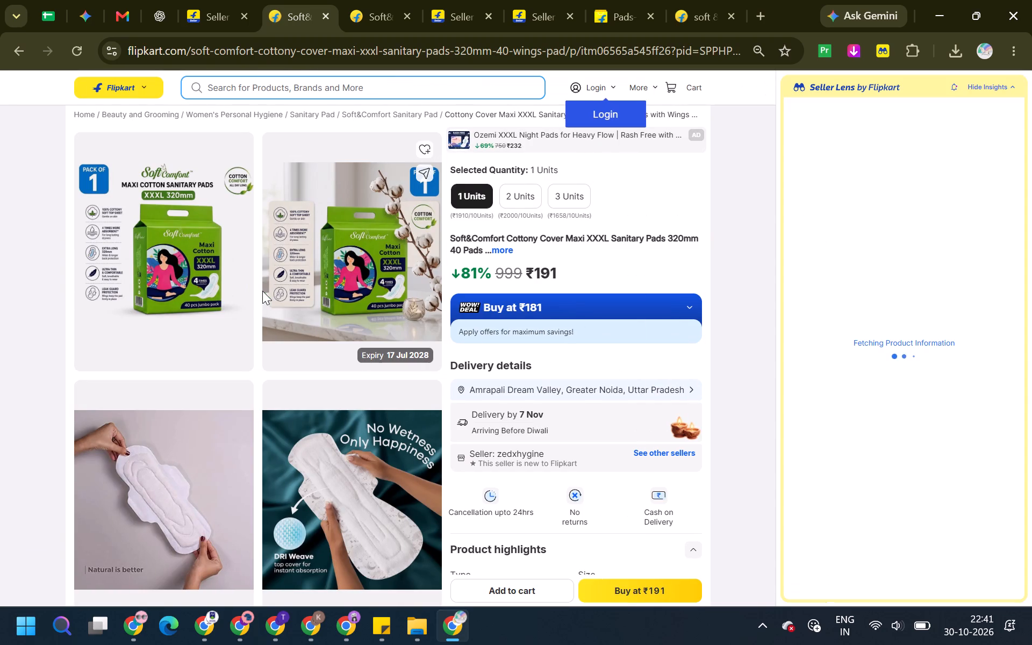
{"action": "left_click", "coordinate": [185, 279]}
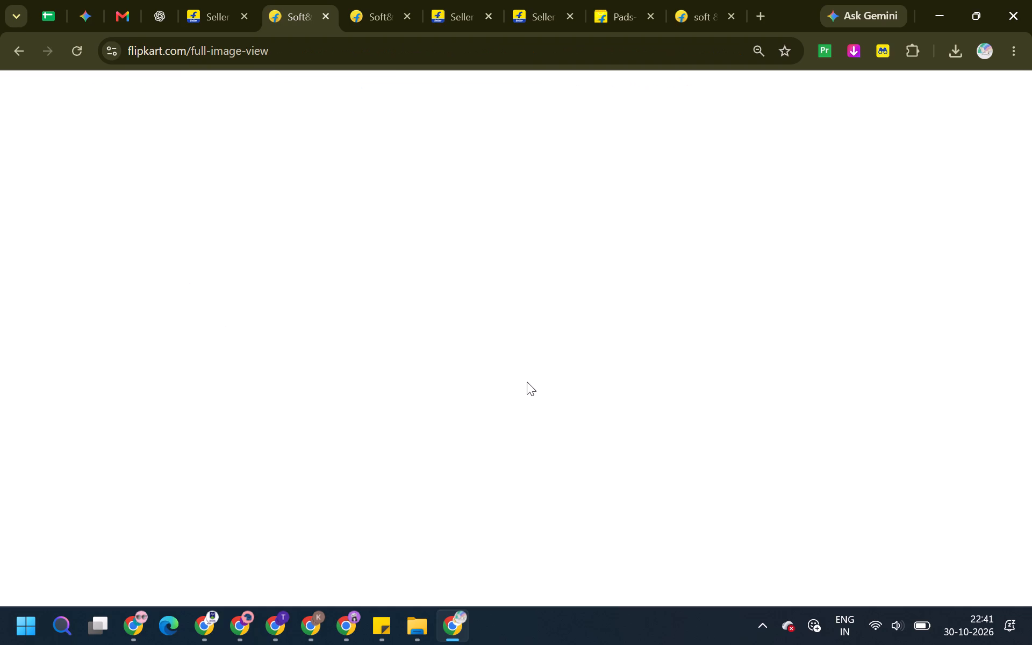
{"action": "scroll", "coordinate": [601, 418], "scroll_direction": "up", "scroll_amount": 2}
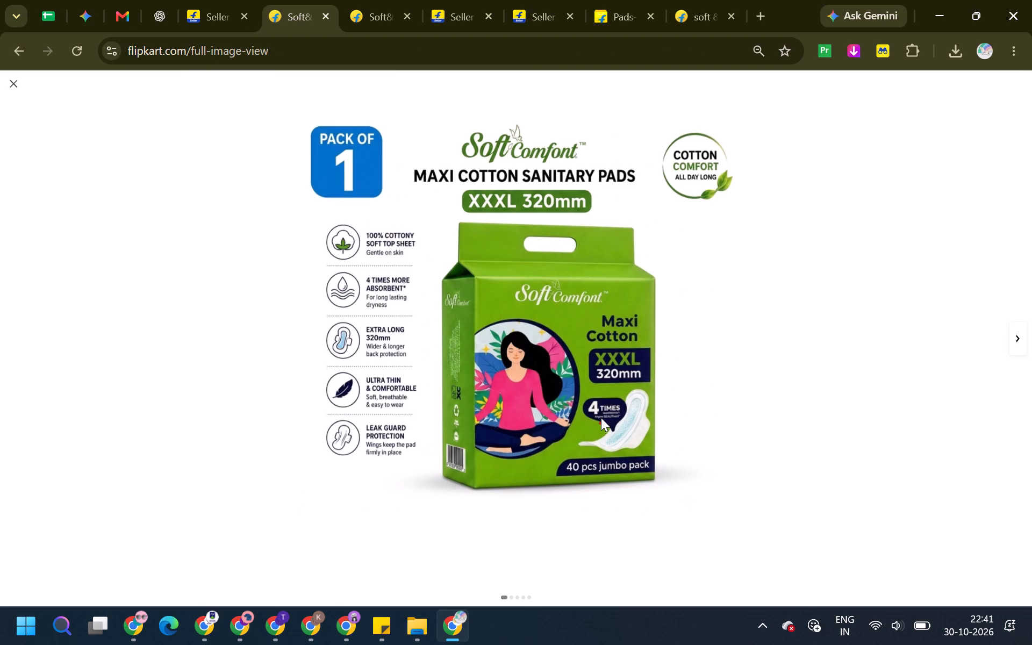
{"action": "scroll", "coordinate": [601, 418], "scroll_direction": "up", "scroll_amount": 1}
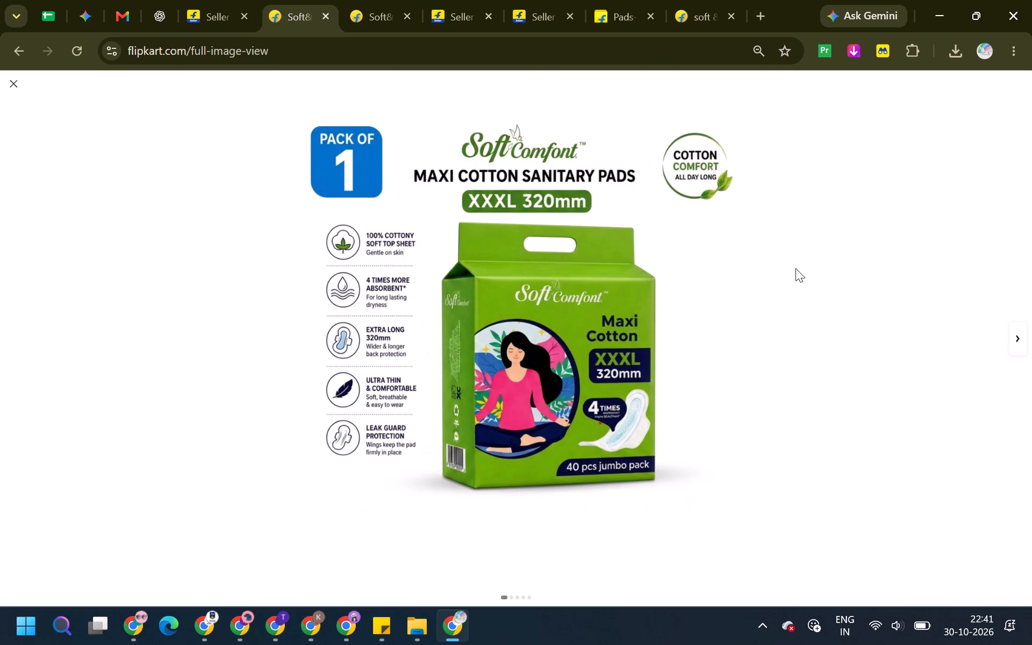
{"action": "left_click", "coordinate": [792, 265]}
{"action": "left_click", "coordinate": [13, 80]}
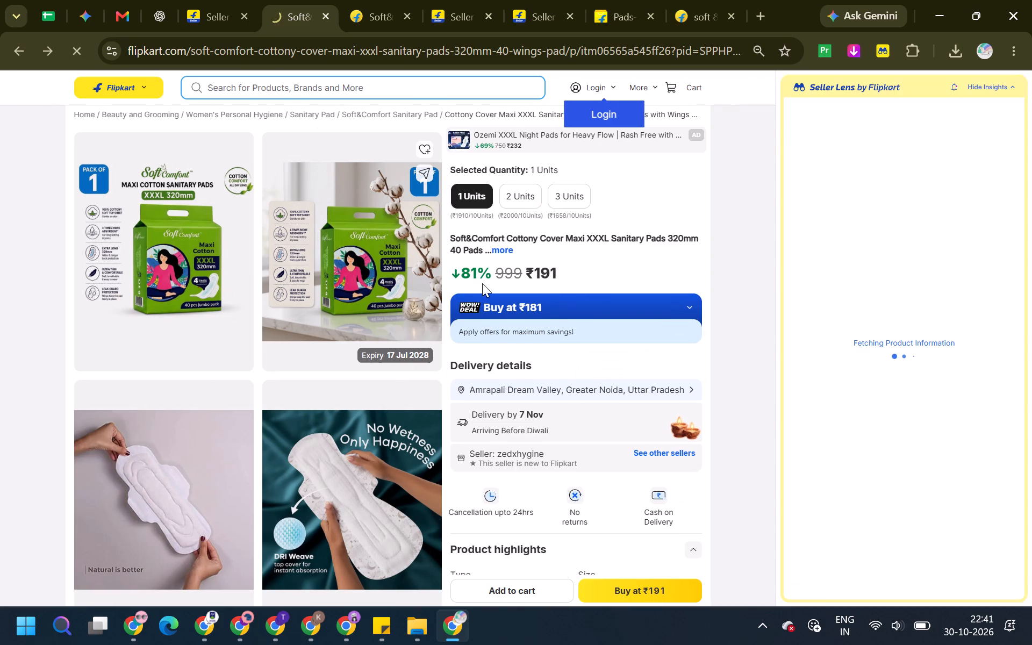
Look through the pack of 1 page, then compare its 2 Units and 3 Units variants.
{"action": "scroll", "coordinate": [465, 296], "scroll_direction": "down", "scroll_amount": 9}
{"action": "scroll", "coordinate": [370, 327], "scroll_direction": "down", "scroll_amount": 3}
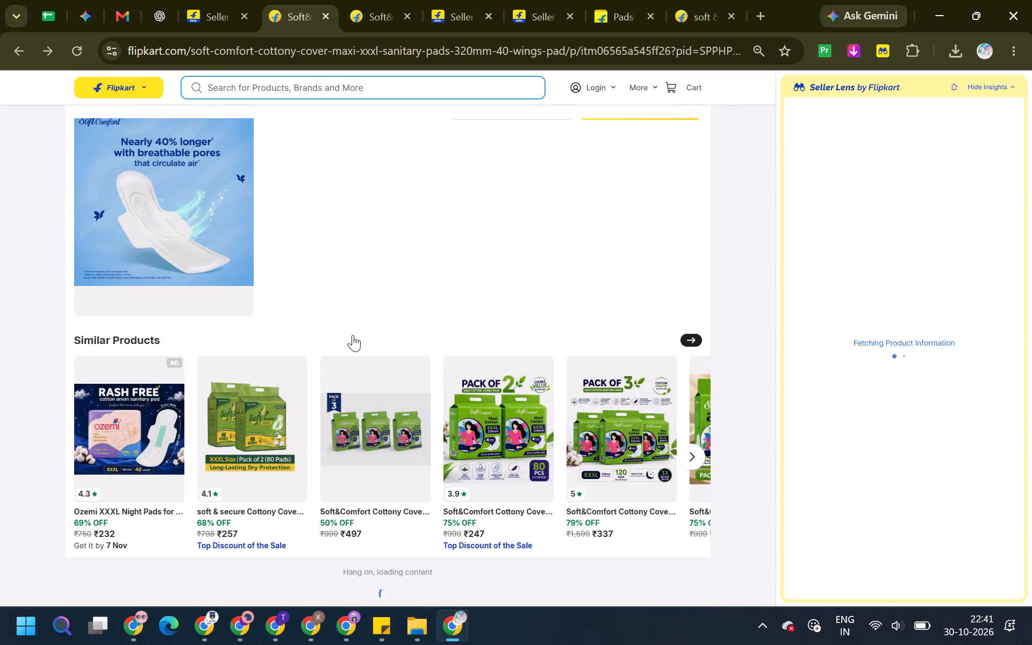
{"action": "scroll", "coordinate": [353, 335], "scroll_direction": "up", "scroll_amount": 11}
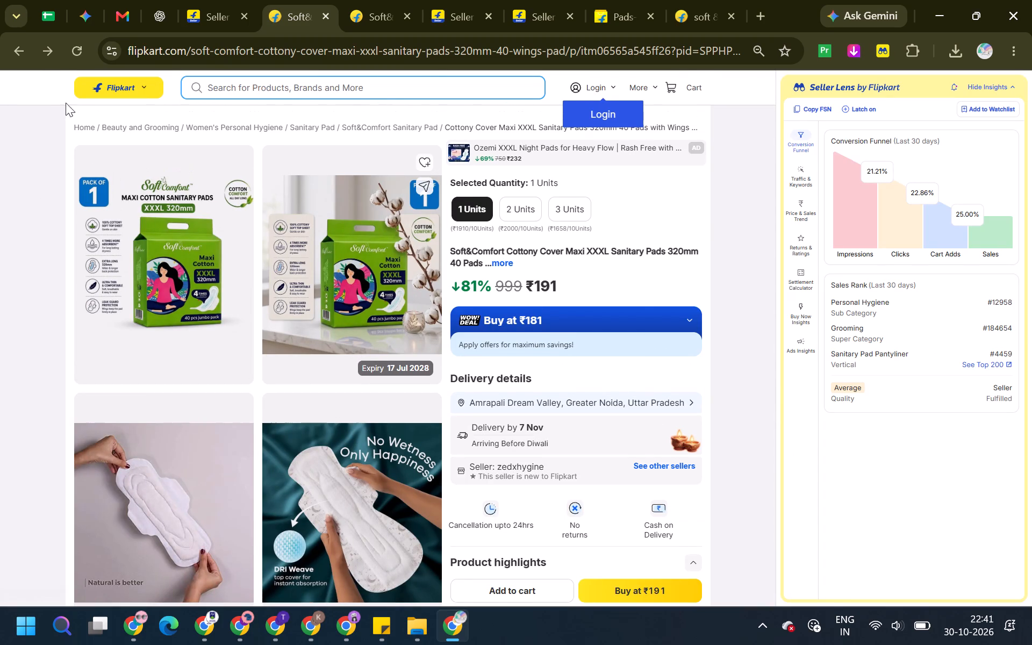
{"action": "left_click", "coordinate": [503, 205]}
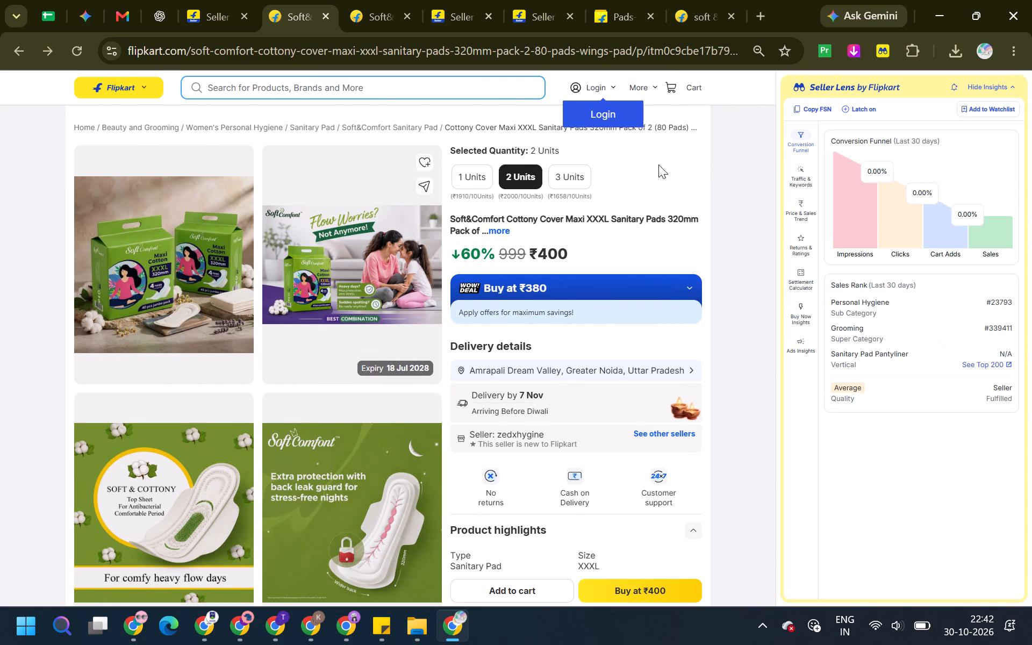
{"action": "left_click", "coordinate": [580, 173]}
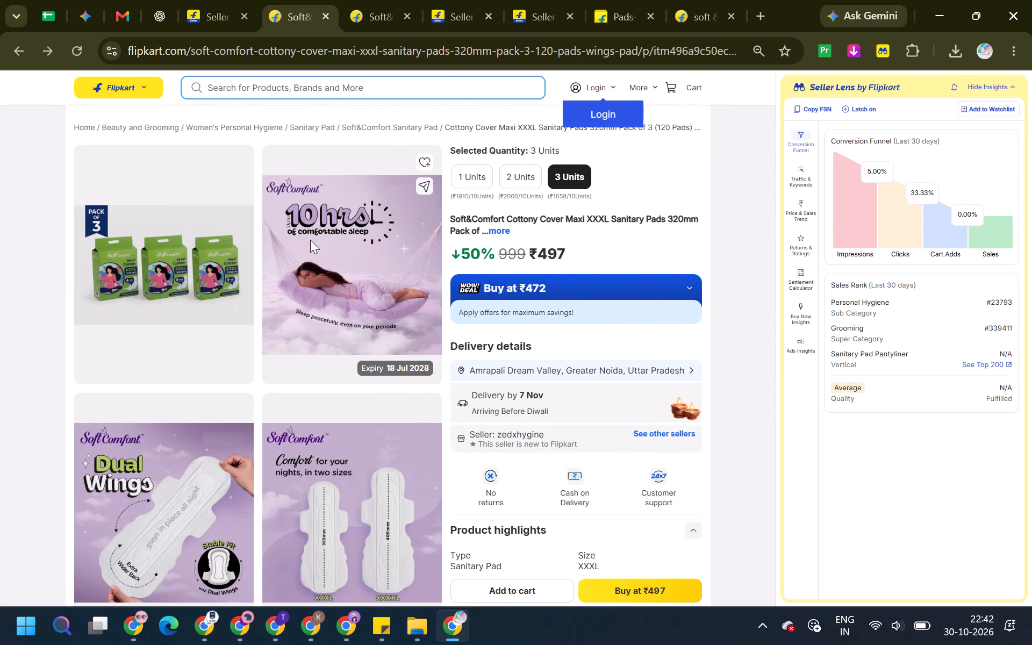
{"action": "scroll", "coordinate": [310, 240], "scroll_direction": "down", "scroll_amount": 1}
{"action": "scroll", "coordinate": [310, 240], "scroll_direction": "up", "scroll_amount": 3}
Close the extra product, search and seller dashboard tabs, keeping only zedxhygine's active listings open.
{"action": "left_click", "coordinate": [324, 18]}
{"action": "left_click", "coordinate": [324, 18]}
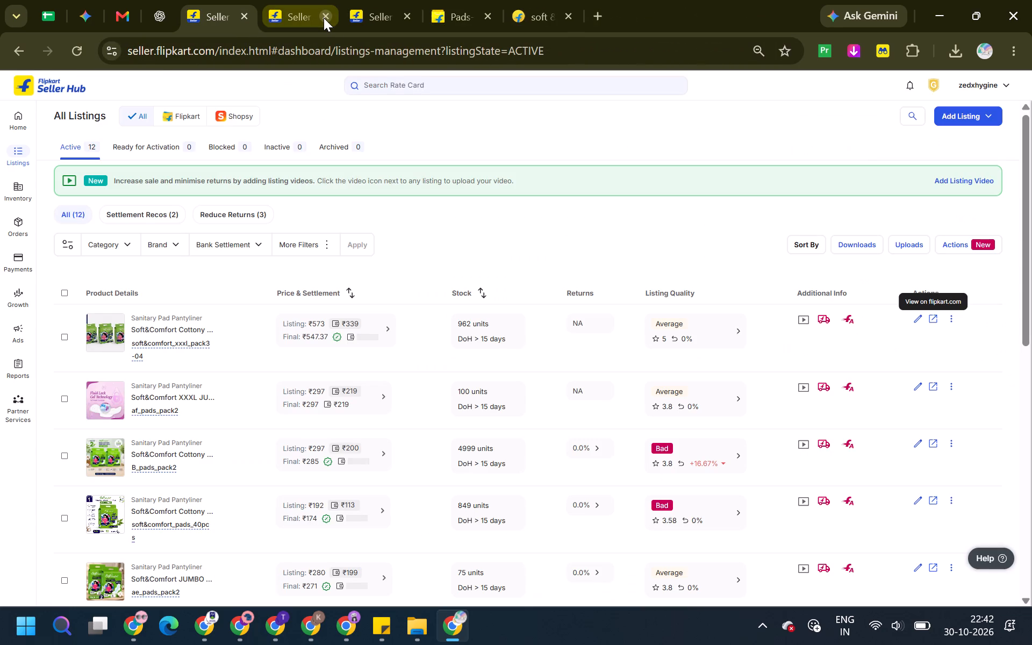
{"action": "left_click", "coordinate": [324, 18]}
{"action": "left_click", "coordinate": [324, 18]}
{"action": "left_click", "coordinate": [324, 18]}
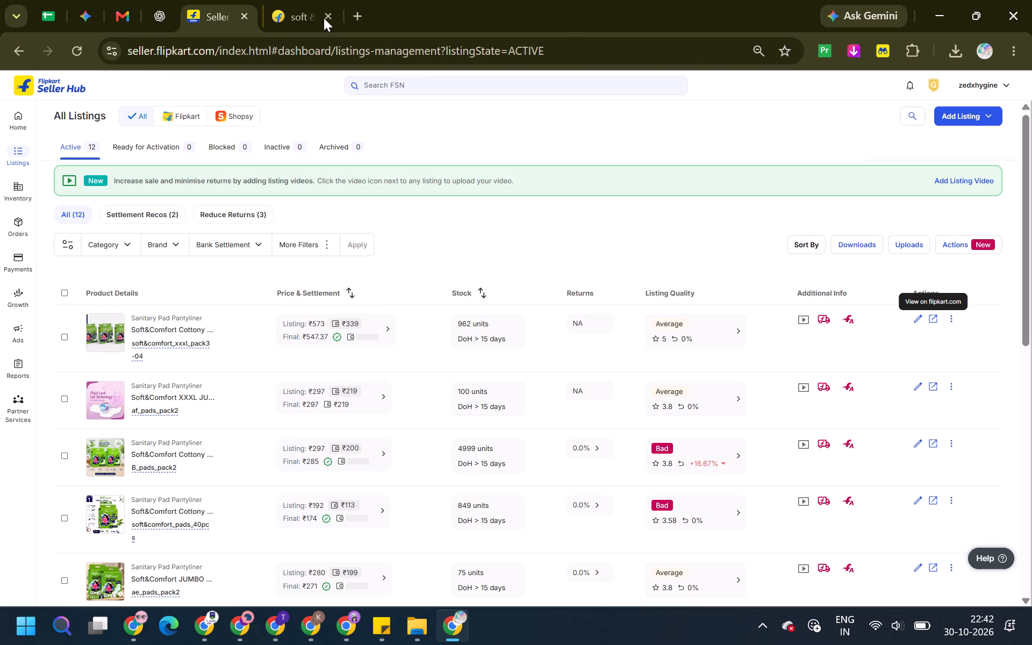
{"action": "left_click", "coordinate": [324, 18]}
Reopen zedxhygine's active listings by way of the home page and look over their prices and stock.
{"action": "left_click", "coordinate": [8, 144]}
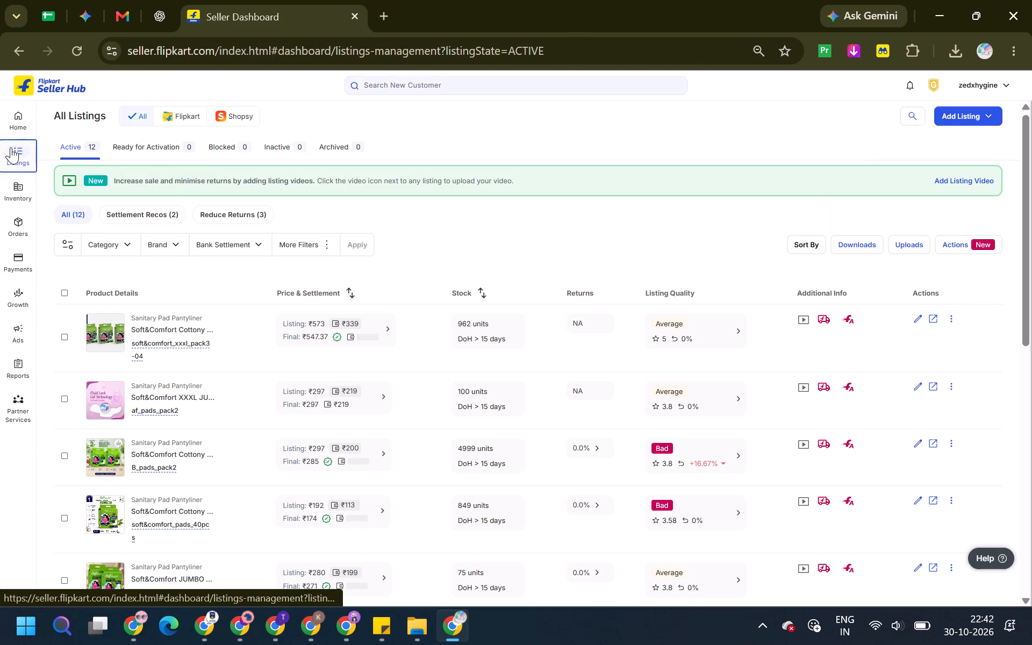
{"action": "left_click", "coordinate": [19, 154]}
{"action": "left_click", "coordinate": [21, 130]}
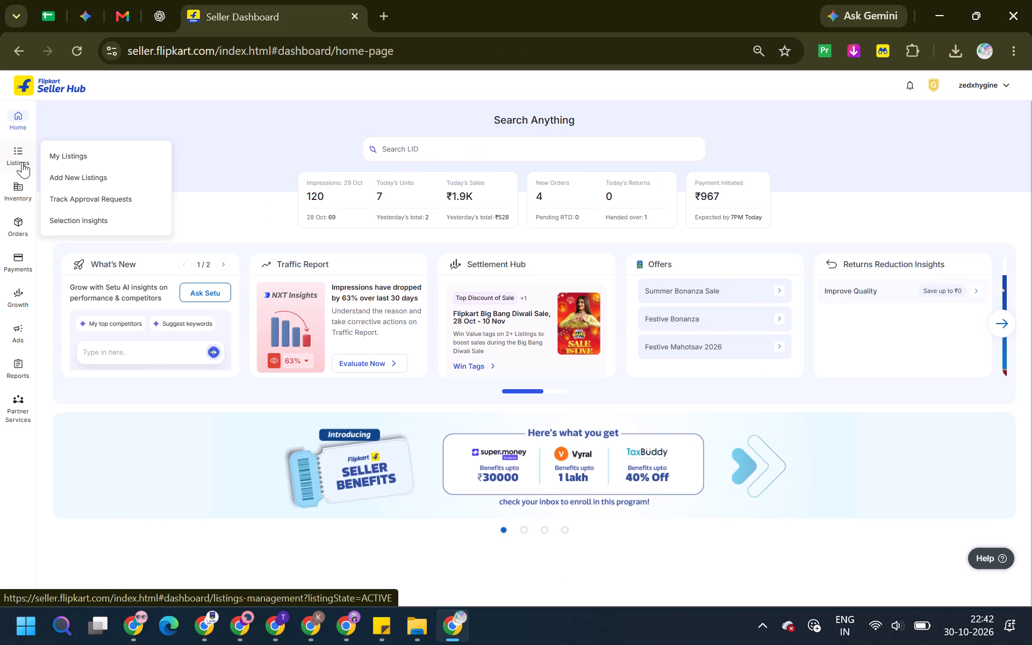
{"action": "left_click", "coordinate": [17, 155]}
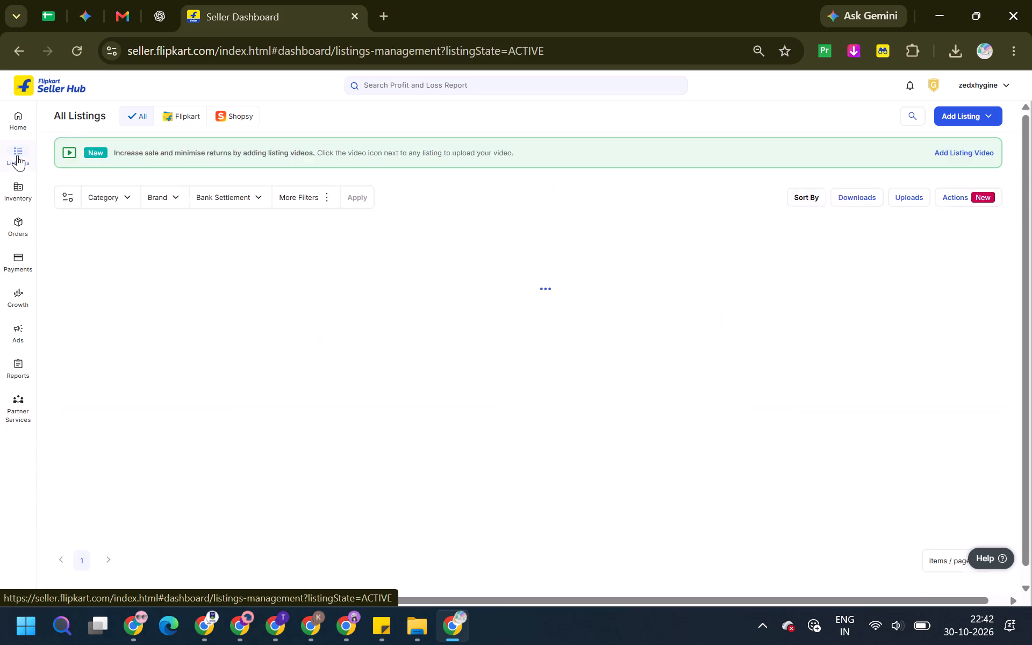
{"action": "scroll", "coordinate": [367, 379], "scroll_direction": "down", "scroll_amount": 3}
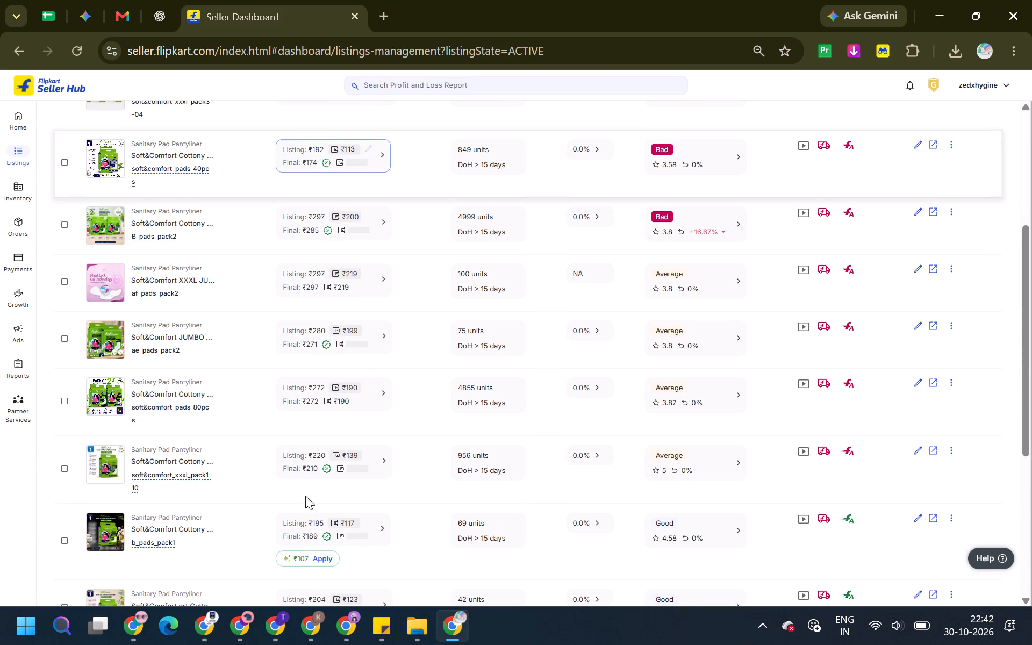
Switch to the SIKAAMI seller account and show all of its returns, reloading the page.
{"action": "left_click", "coordinate": [140, 632]}
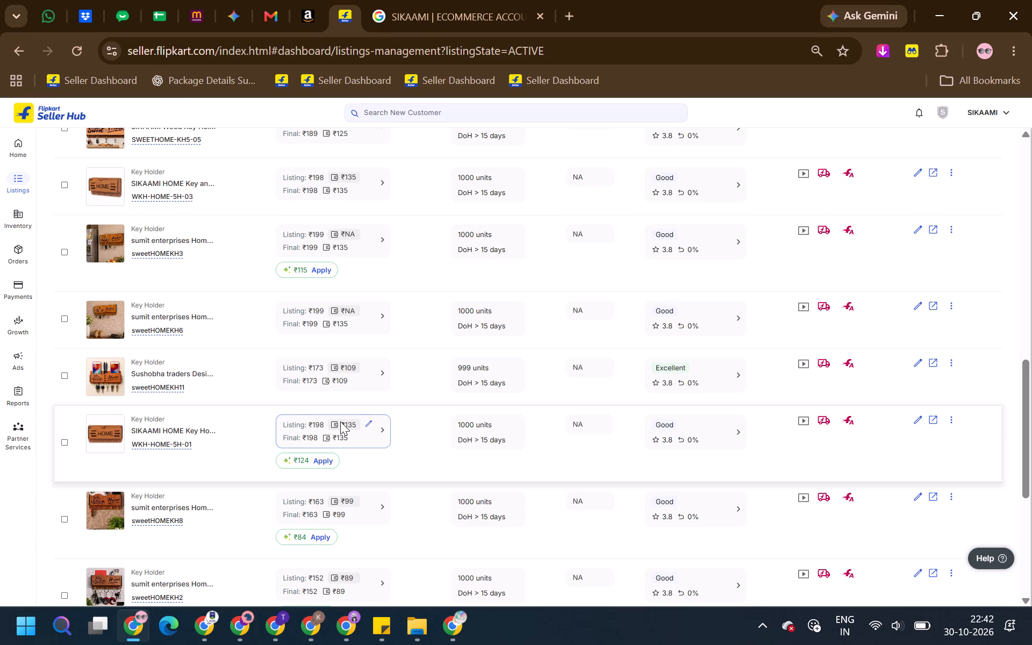
{"action": "scroll", "coordinate": [340, 421], "scroll_direction": "up", "scroll_amount": 15}
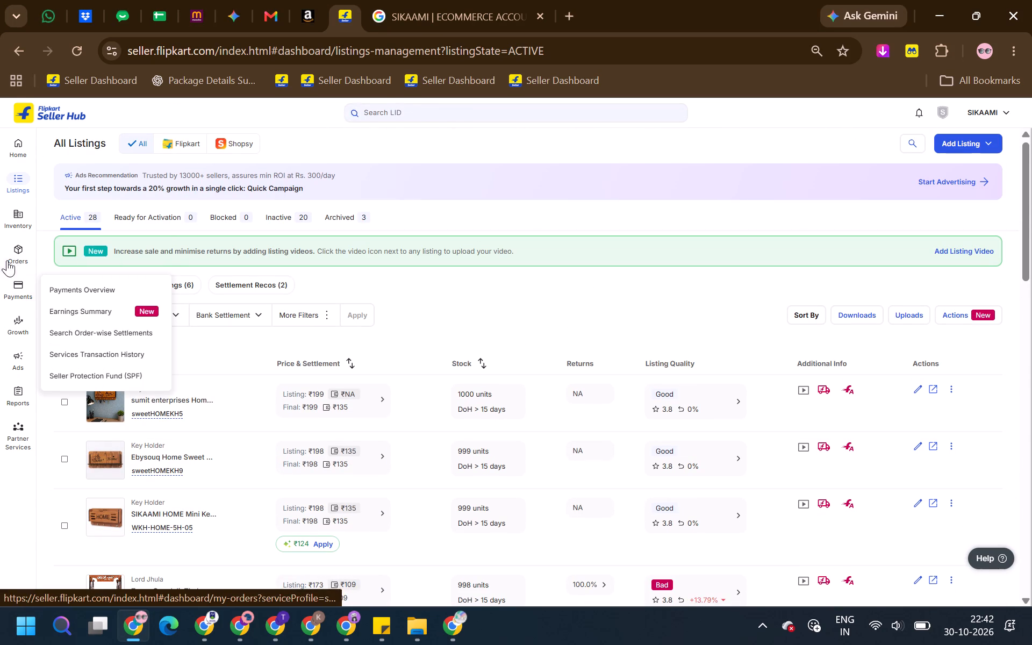
{"action": "left_click", "coordinate": [68, 276]}
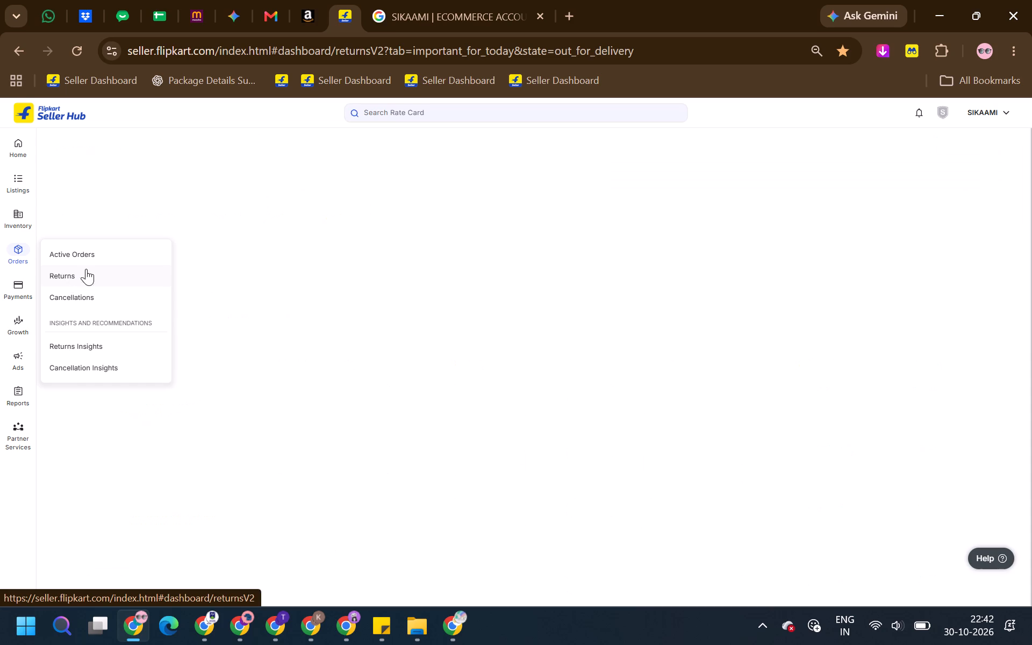
{"action": "left_click", "coordinate": [158, 188]}
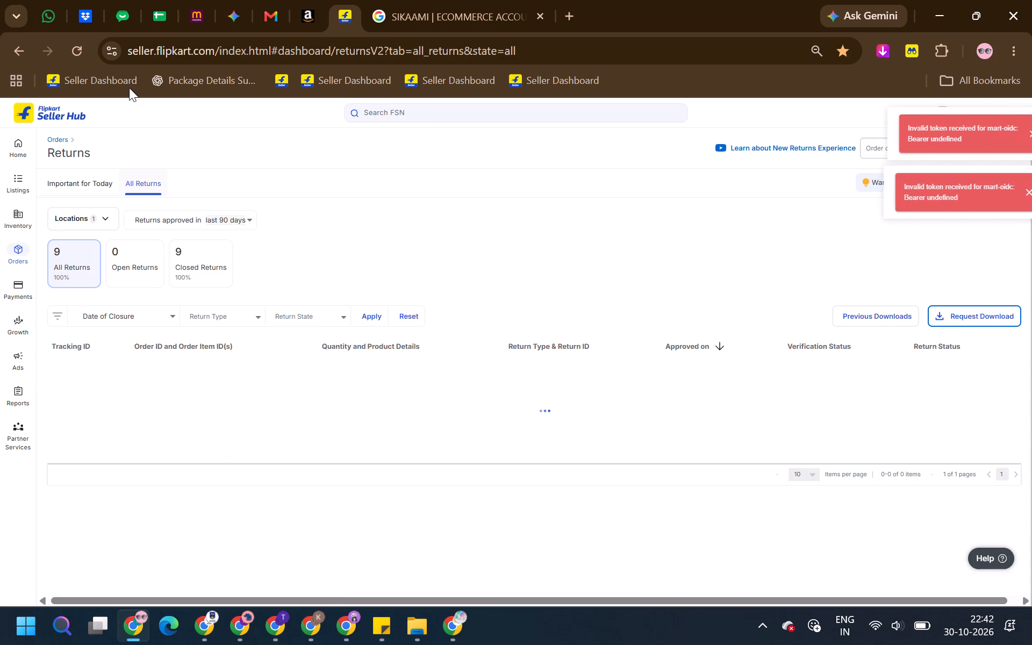
{"action": "left_click", "coordinate": [78, 55]}
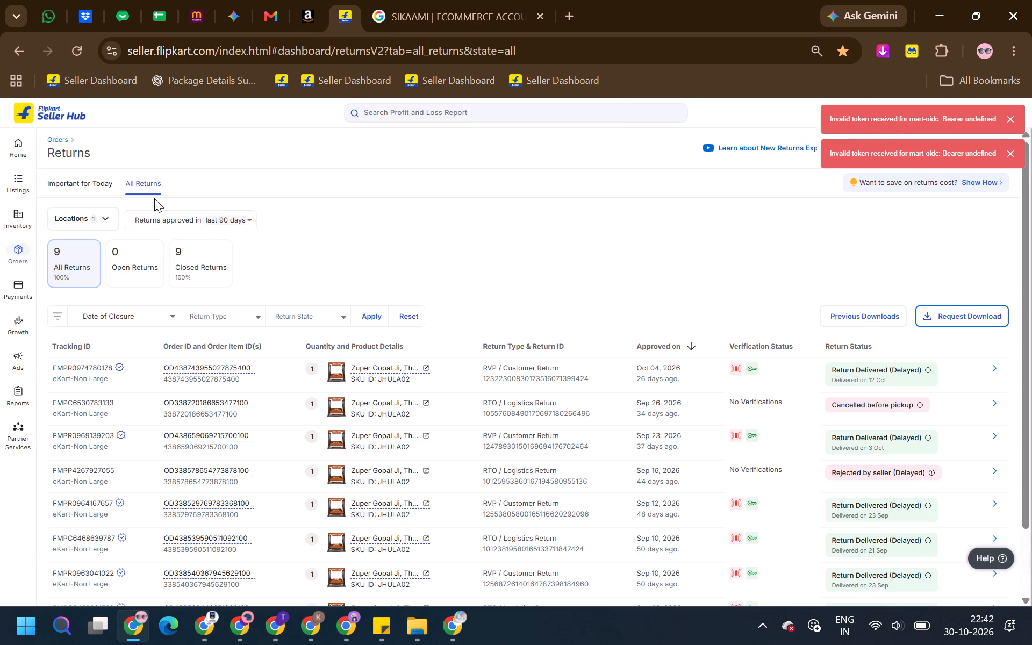
Open SIKAAMI's active listings by way of the seller home page.
{"action": "left_click", "coordinate": [26, 150]}
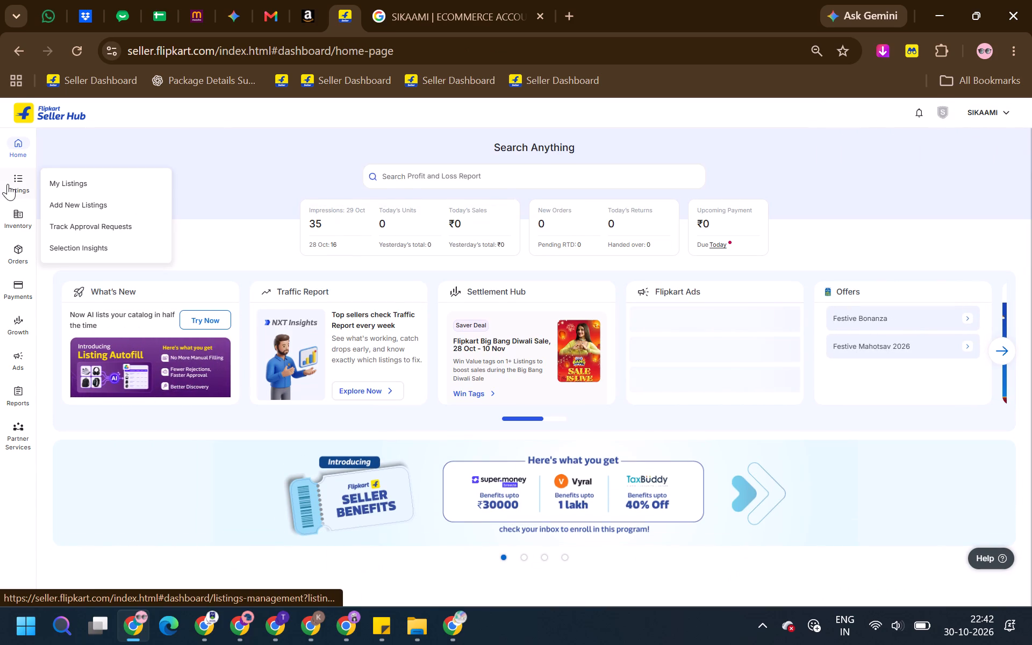
{"action": "left_click", "coordinate": [8, 184]}
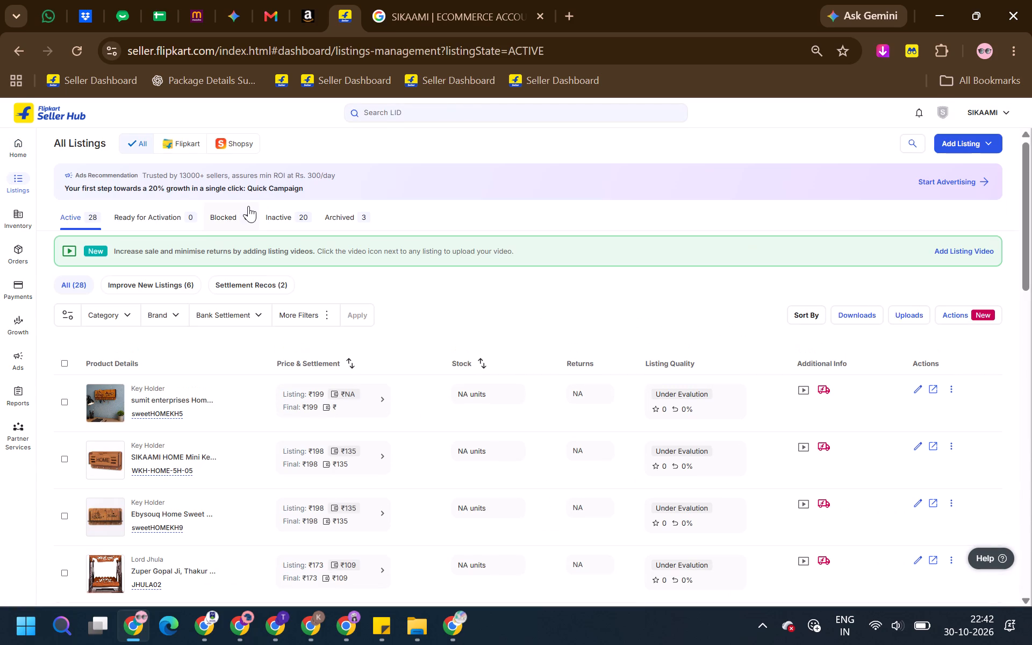
Switch to SIKAAMI's Google business profile, view its product editor, and return to the profile overview.
{"action": "left_click", "coordinate": [442, 15]}
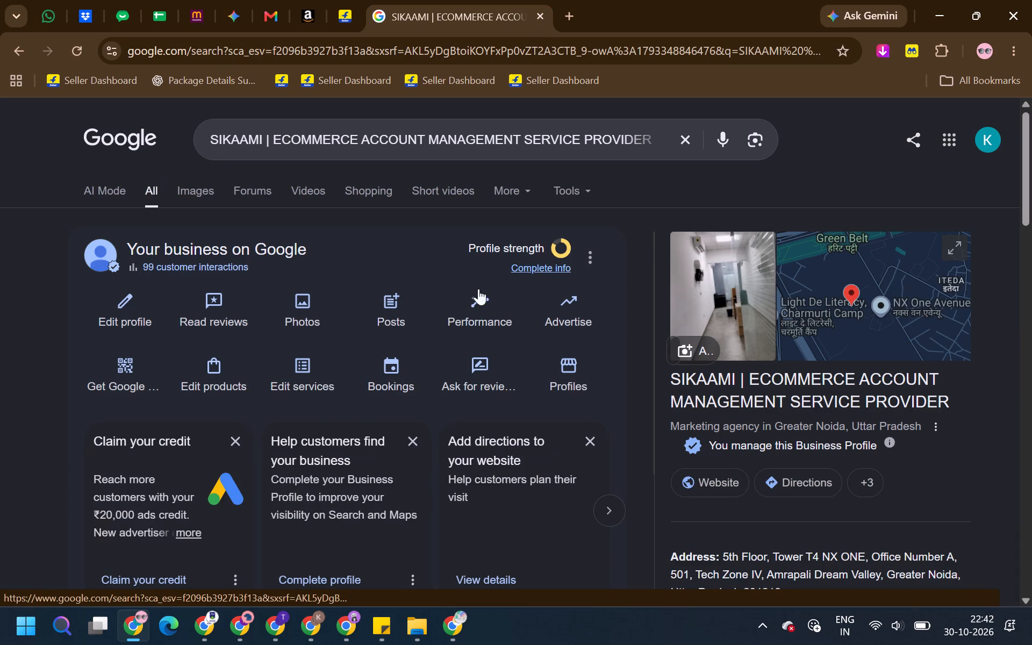
{"action": "left_click", "coordinate": [223, 388]}
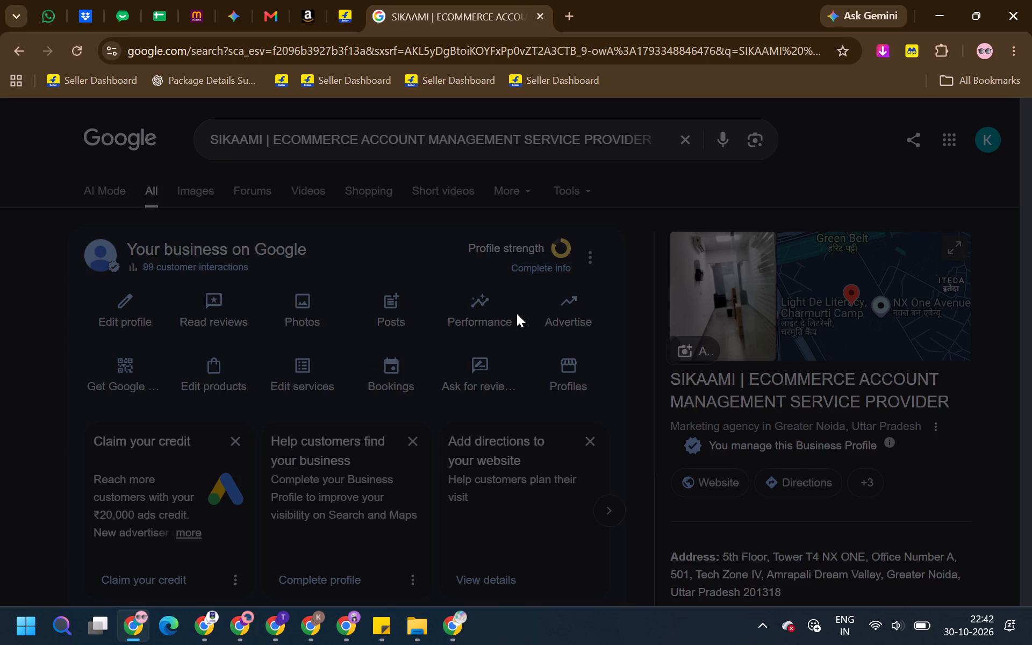
{"action": "scroll", "coordinate": [517, 313], "scroll_direction": "down", "scroll_amount": 3}
{"action": "scroll", "coordinate": [517, 313], "scroll_direction": "up", "scroll_amount": 3}
{"action": "scroll", "coordinate": [341, 337], "scroll_direction": "down", "scroll_amount": 6}
{"action": "left_click", "coordinate": [78, 394]}
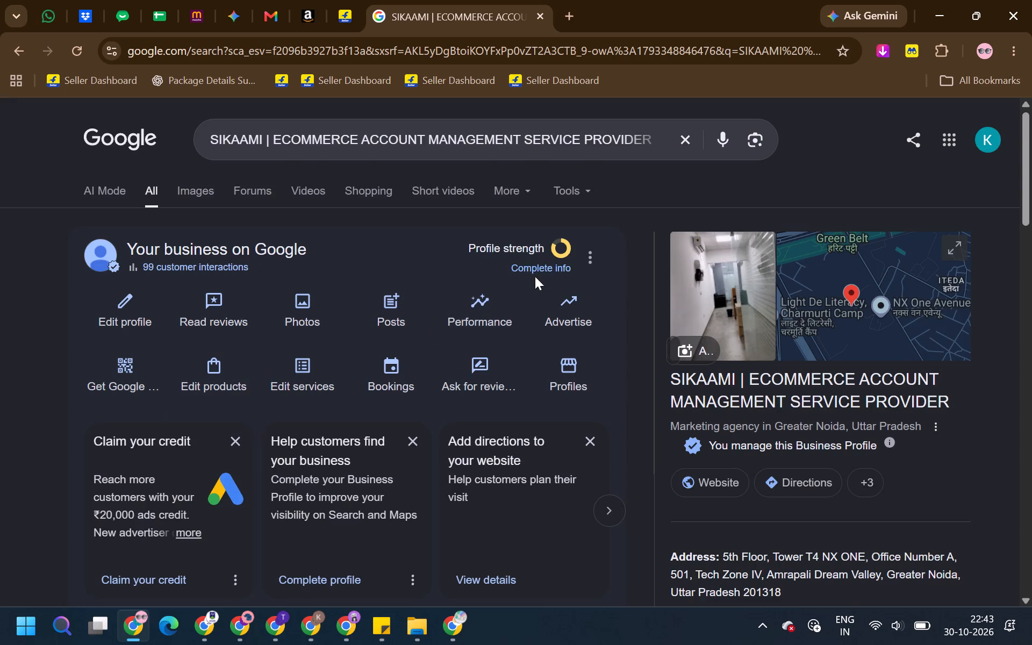
Go through the business profile's Complete info prompts, skipping the shop front photo and the ₹20,000 advertising credit, and return to the profile.
{"action": "left_click", "coordinate": [537, 269]}
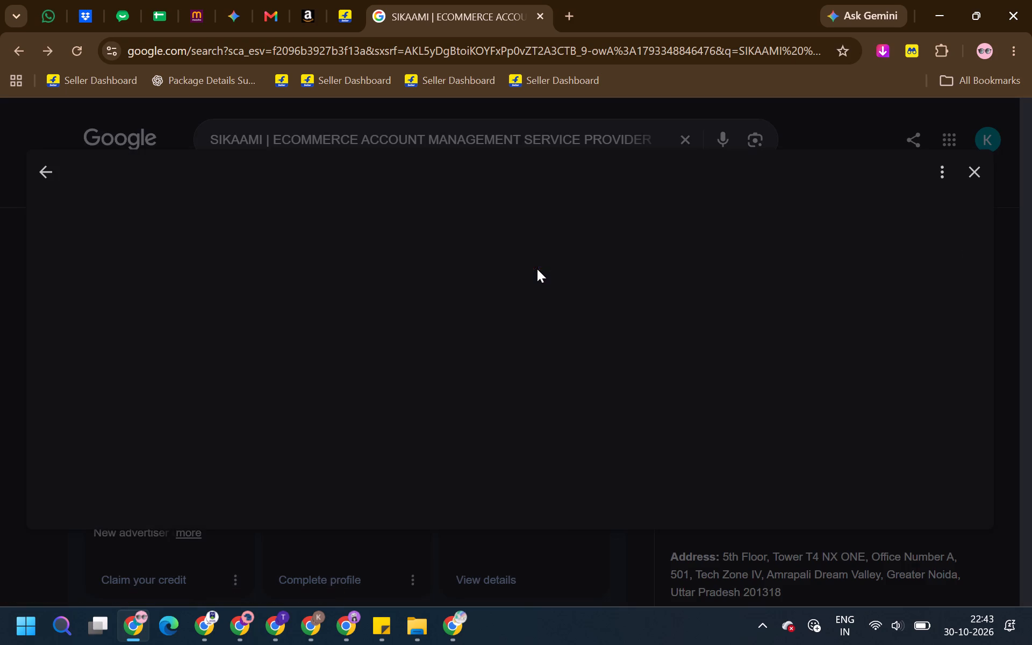
{"action": "scroll", "coordinate": [513, 338], "scroll_direction": "down", "scroll_amount": 2}
{"action": "left_click", "coordinate": [526, 356]}
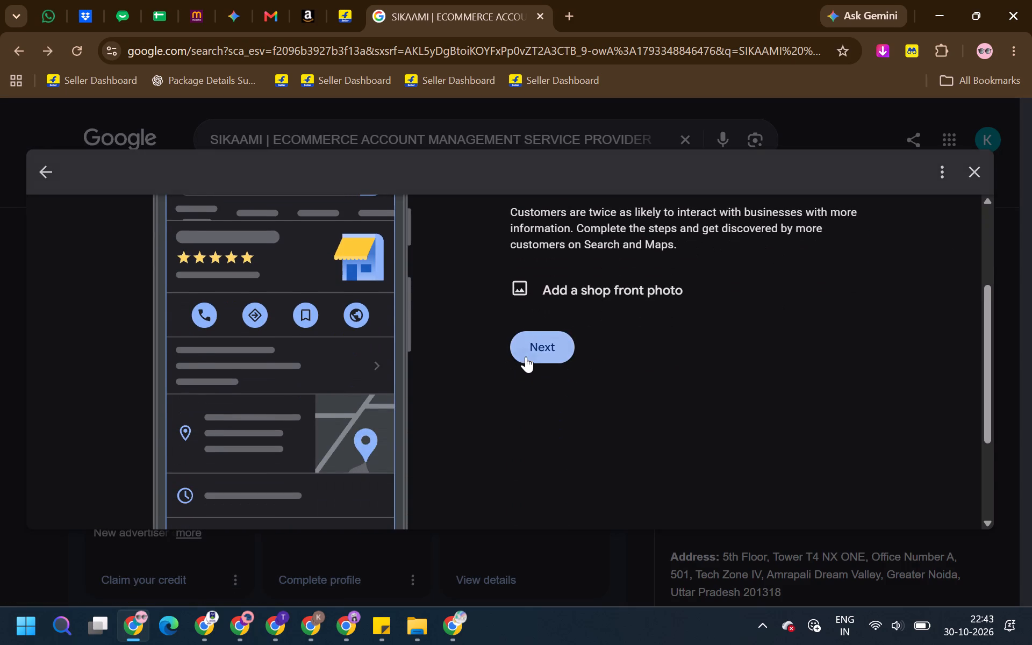
{"action": "scroll", "coordinate": [526, 356], "scroll_direction": "down", "scroll_amount": 6}
{"action": "left_click", "coordinate": [526, 412]}
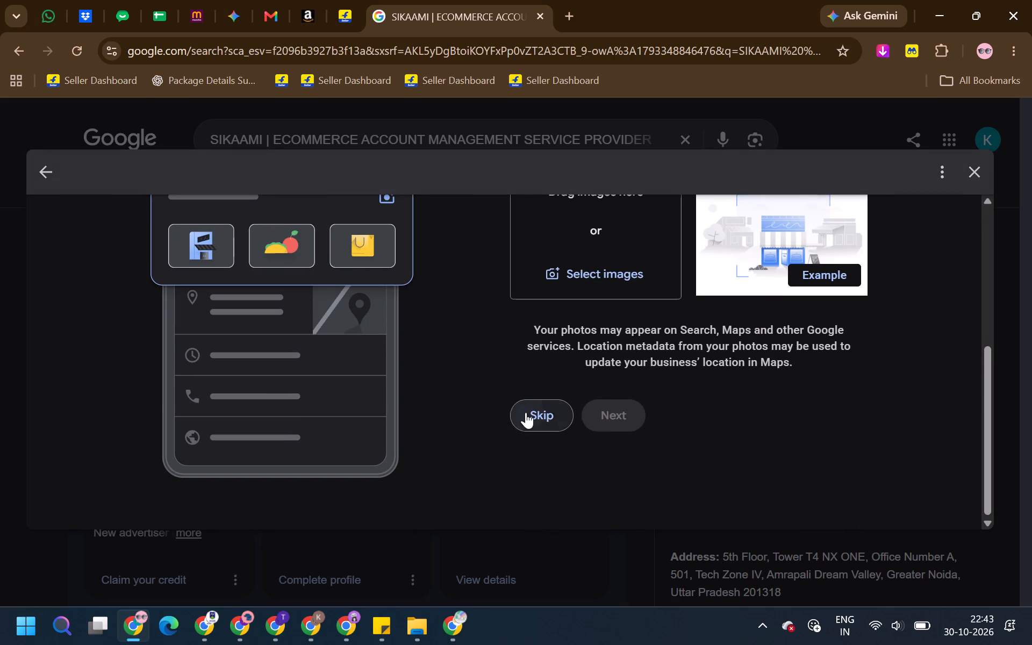
{"action": "scroll", "coordinate": [526, 412], "scroll_direction": "down", "scroll_amount": 5}
{"action": "scroll", "coordinate": [526, 412], "scroll_direction": "up", "scroll_amount": 5}
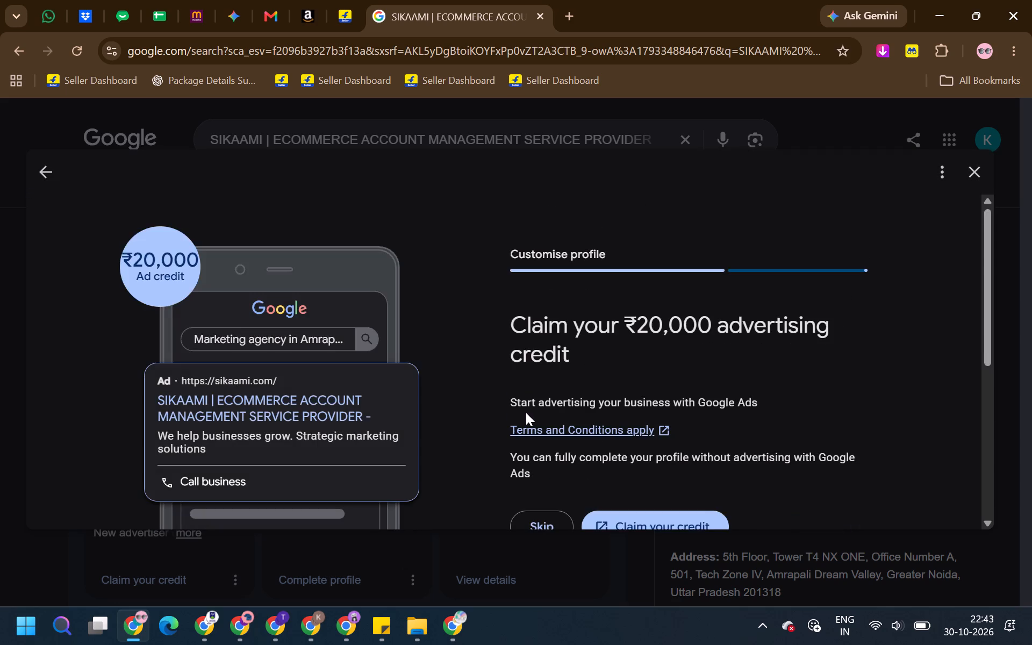
{"action": "scroll", "coordinate": [526, 412], "scroll_direction": "down", "scroll_amount": 5}
{"action": "scroll", "coordinate": [532, 360], "scroll_direction": "up", "scroll_amount": 2}
{"action": "left_click", "coordinate": [532, 360]}
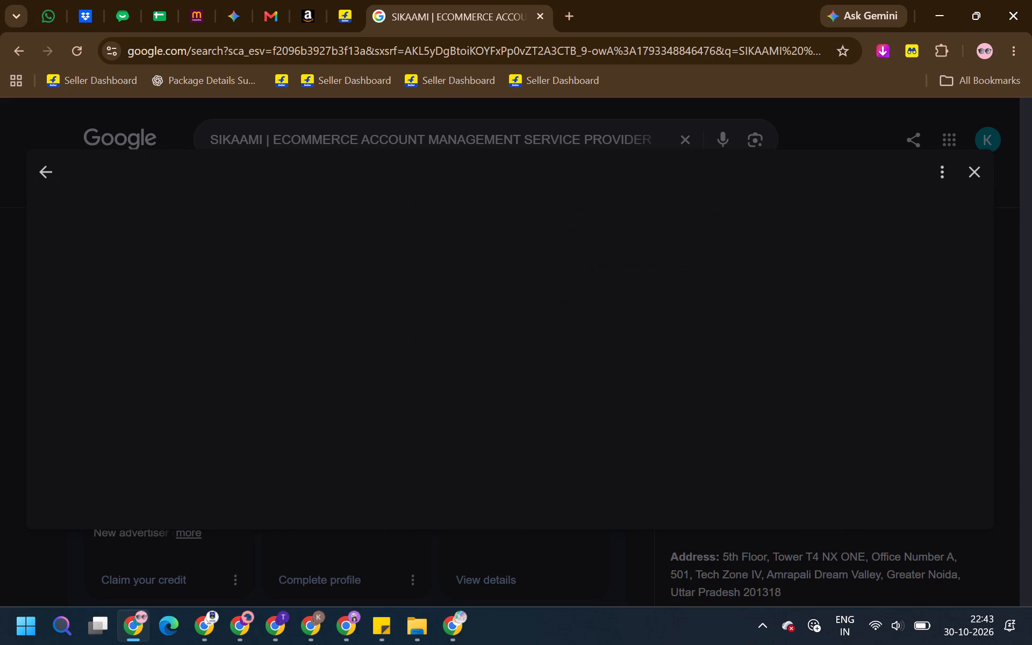
{"action": "scroll", "coordinate": [532, 360], "scroll_direction": "down", "scroll_amount": 7}
{"action": "left_click", "coordinate": [543, 419]}
{"action": "scroll", "coordinate": [548, 439], "scroll_direction": "down", "scroll_amount": 2}
{"action": "scroll", "coordinate": [558, 356], "scroll_direction": "up", "scroll_amount": 1}
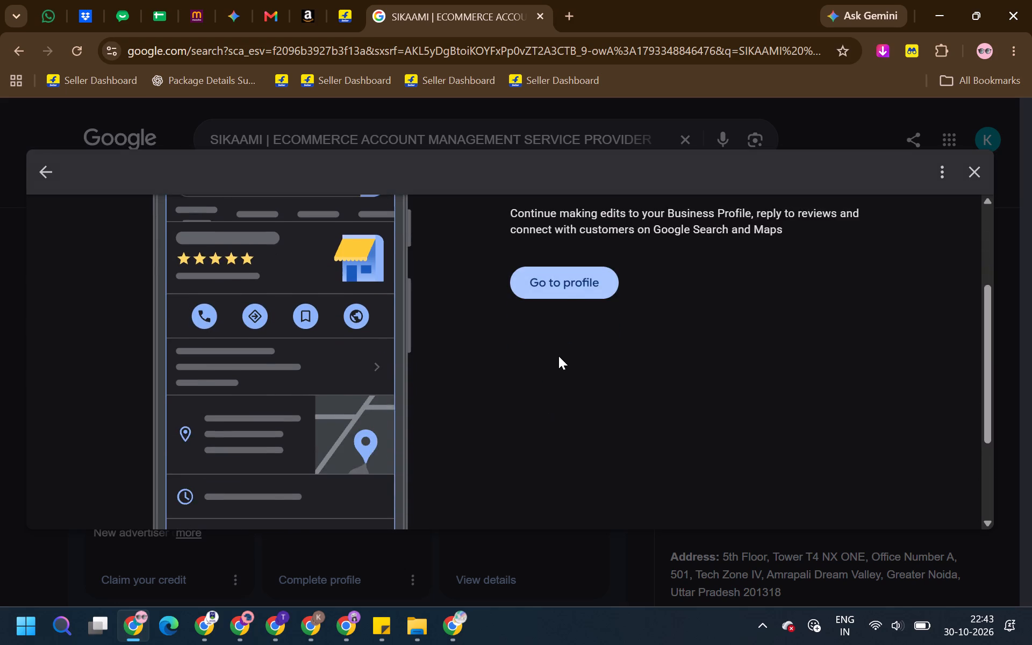
{"action": "scroll", "coordinate": [558, 356], "scroll_direction": "up", "scroll_amount": 1}
{"action": "left_click", "coordinate": [578, 442]}
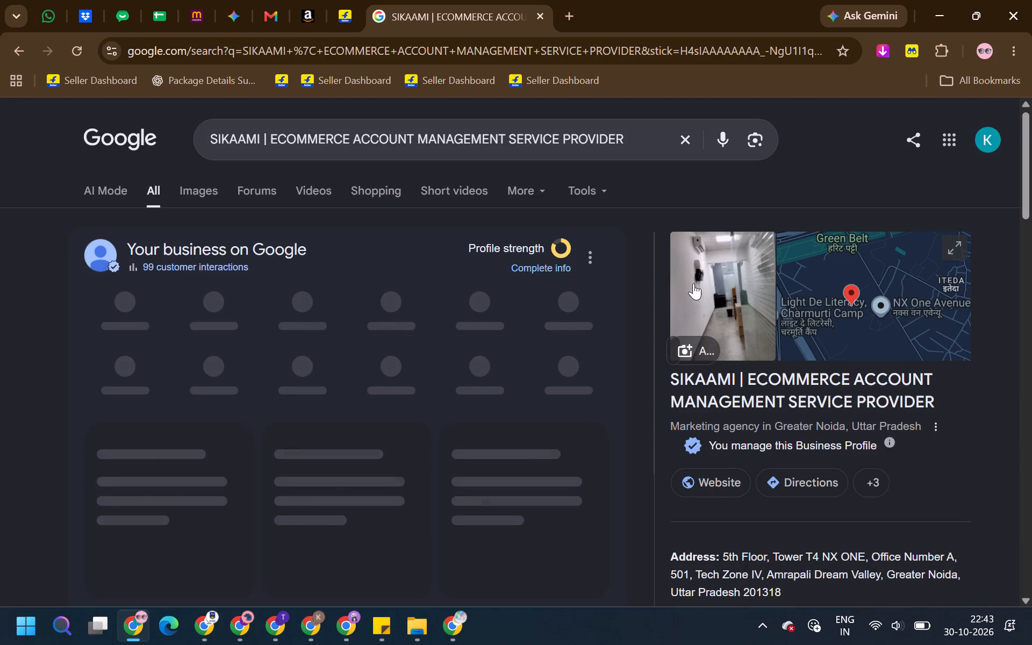
Look over the business details and web results on SIKAAMI's Google search page.
{"action": "scroll", "coordinate": [647, 350], "scroll_direction": "down", "scroll_amount": 5}
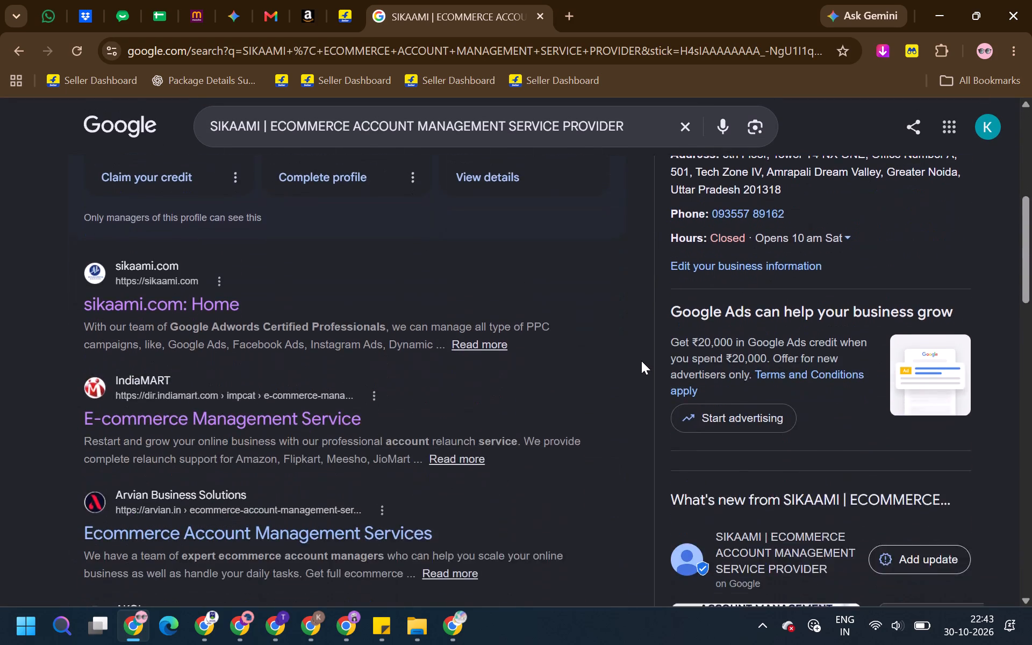
{"action": "scroll", "coordinate": [641, 361], "scroll_direction": "up", "scroll_amount": 1}
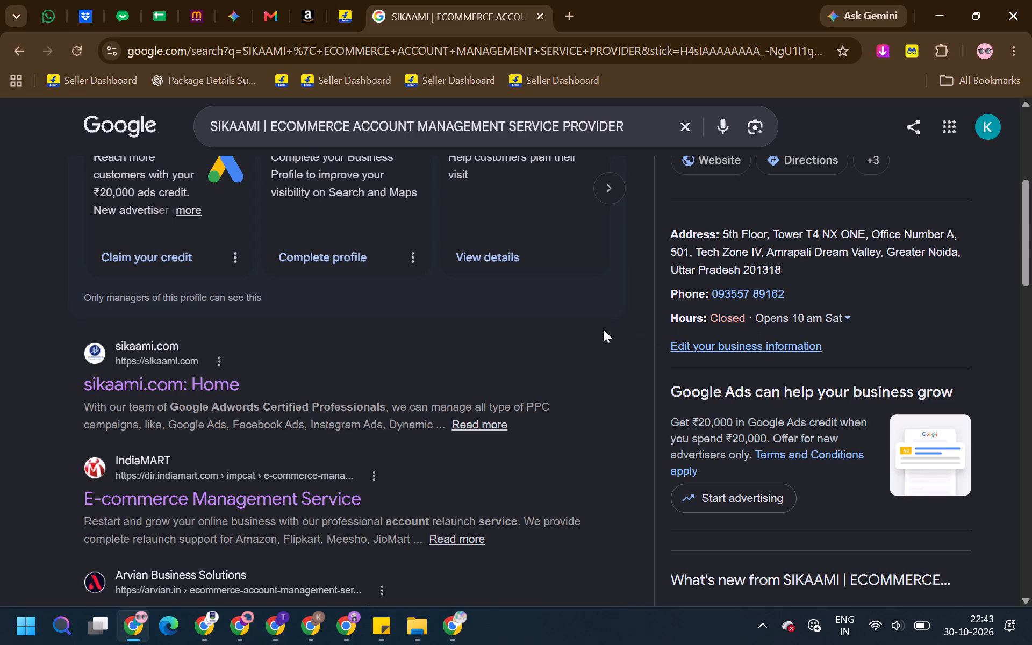
Find the review link suggestion among SIKAAMI's business profile recommendations and open its sharing options.
{"action": "scroll", "coordinate": [561, 366], "scroll_direction": "up", "scroll_amount": 3}
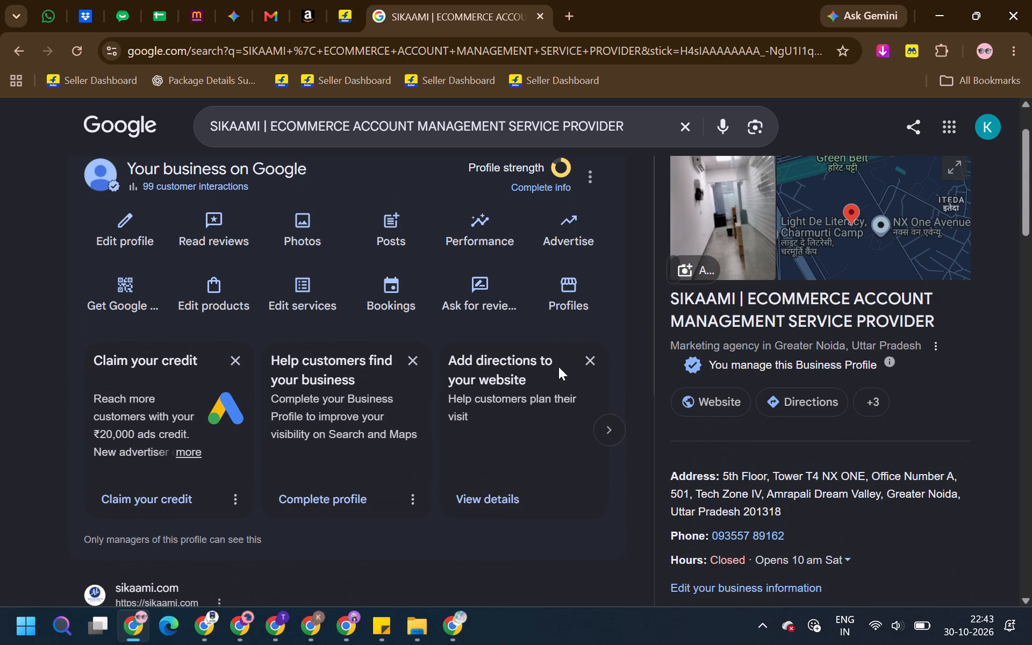
{"action": "left_click", "coordinate": [596, 424]}
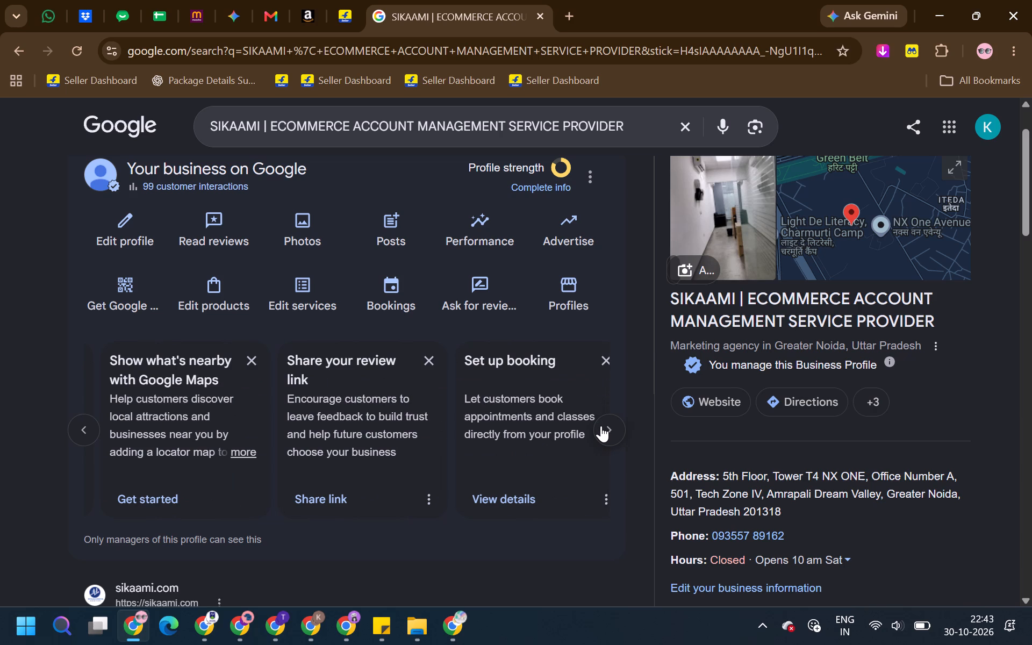
{"action": "left_click", "coordinate": [328, 498]}
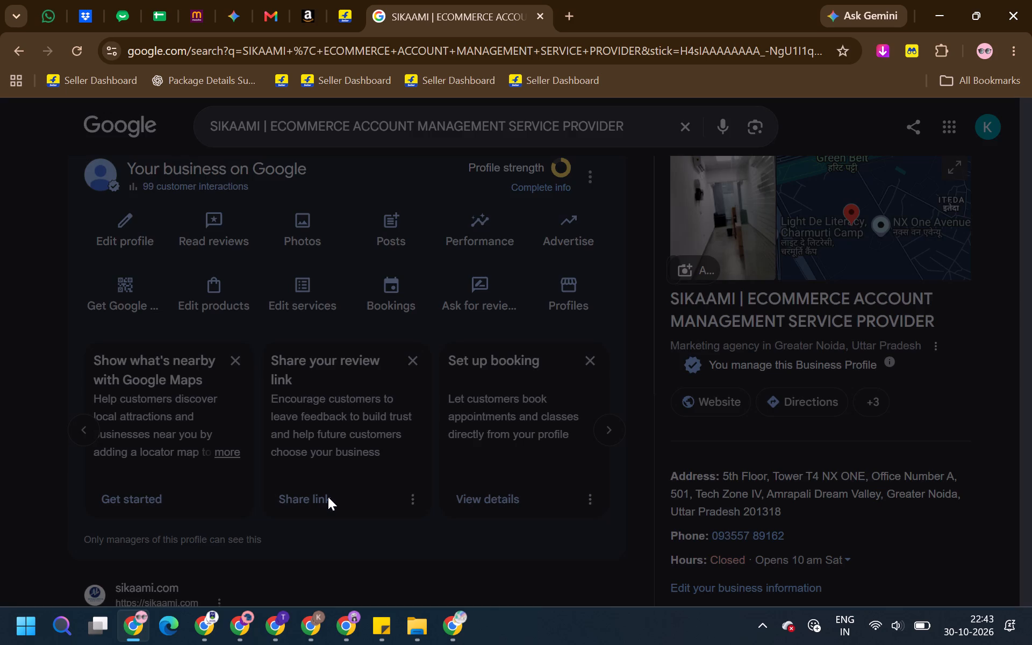
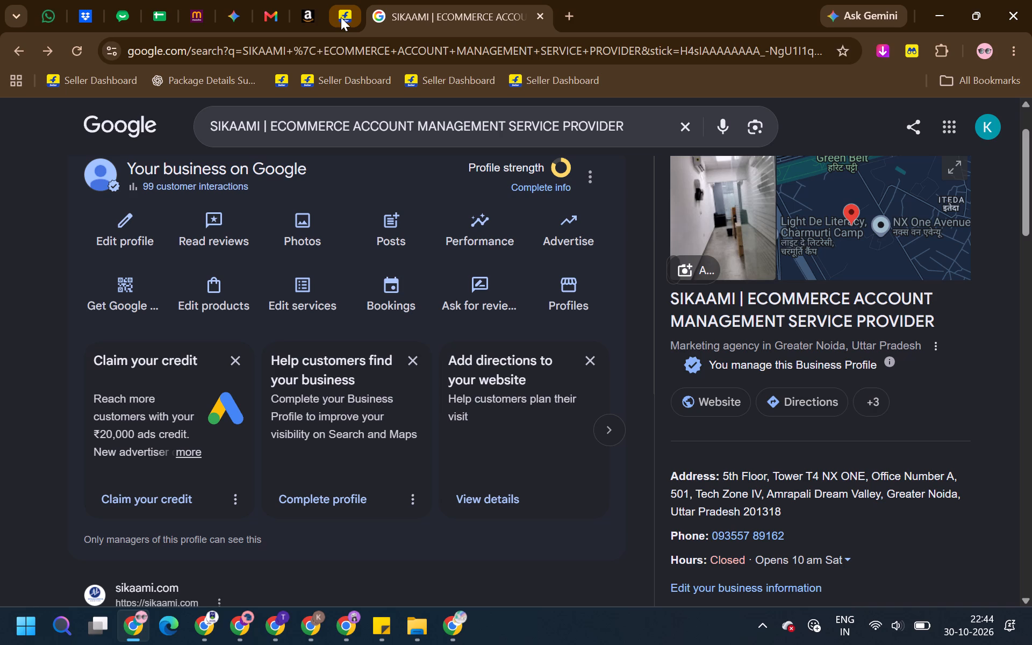
Check SIKAAMI's active Flipkart listings, return to the Google business profile, and look over its management options.
{"action": "left_click", "coordinate": [344, 13]}
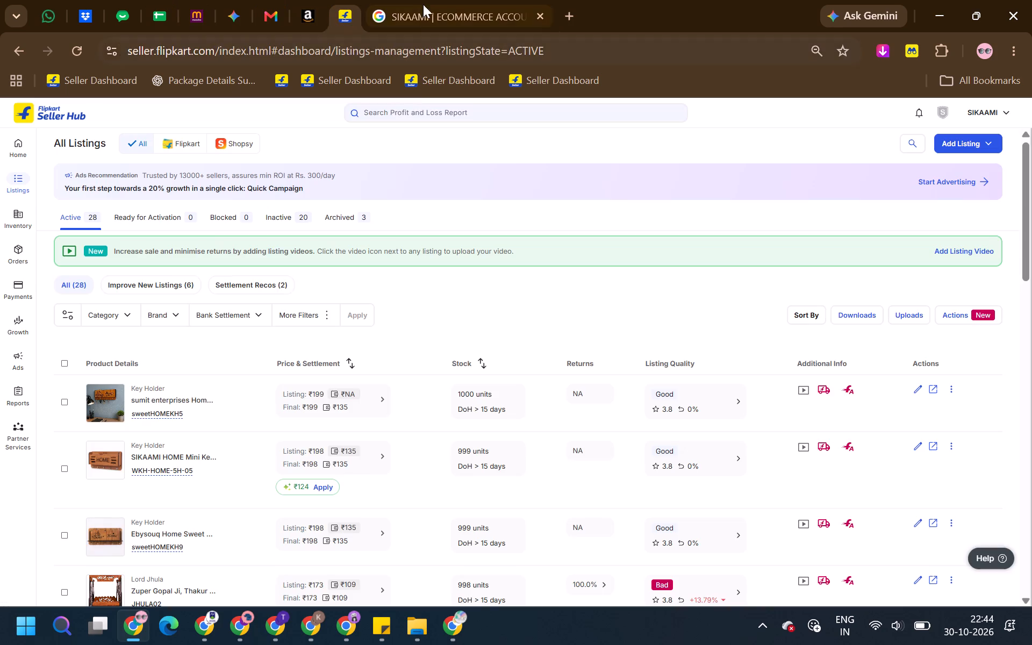
{"action": "left_click", "coordinate": [426, 1]}
{"action": "scroll", "coordinate": [381, 327], "scroll_direction": "down", "scroll_amount": 4}
{"action": "scroll", "coordinate": [141, 419], "scroll_direction": "up", "scroll_amount": 7}
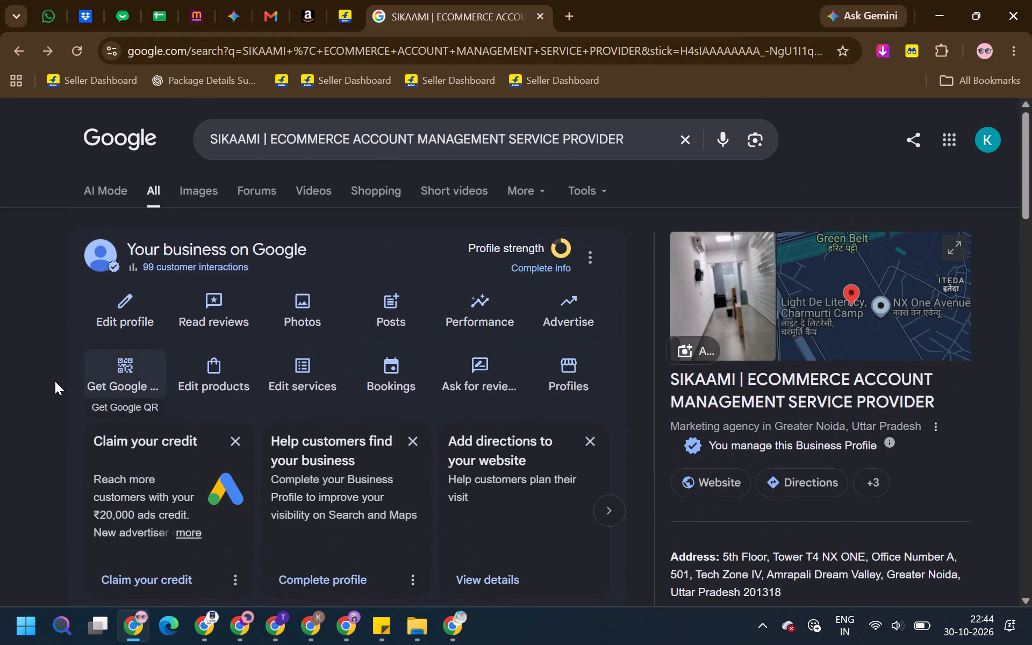
{"action": "left_click", "coordinate": [48, 356]}
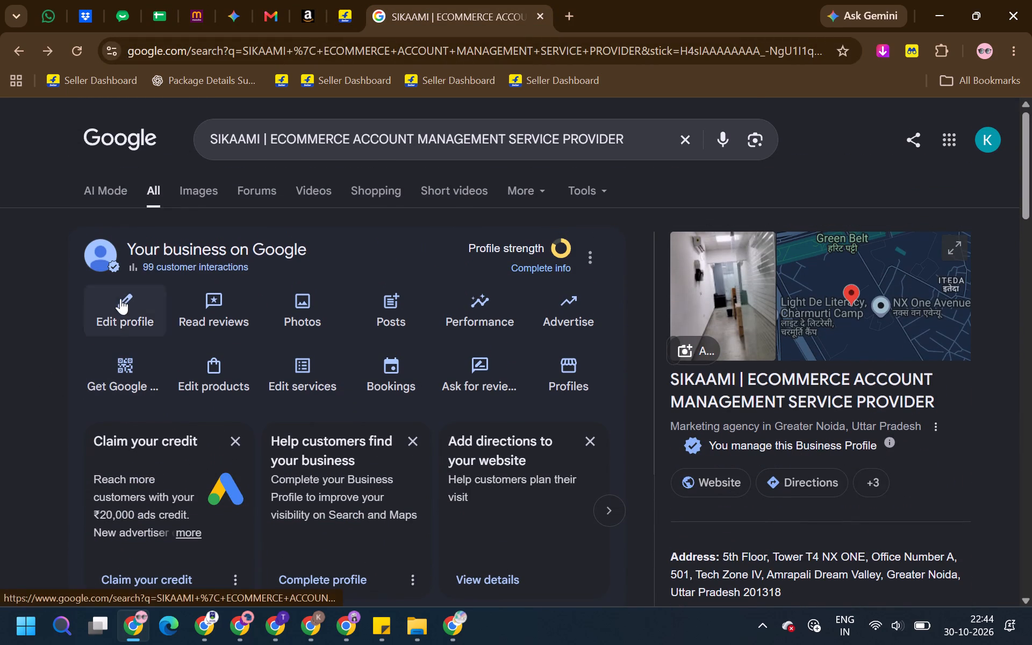
{"action": "scroll", "coordinate": [52, 369], "scroll_direction": "down", "scroll_amount": 3}
{"action": "scroll", "coordinate": [52, 370], "scroll_direction": "up", "scroll_amount": 2}
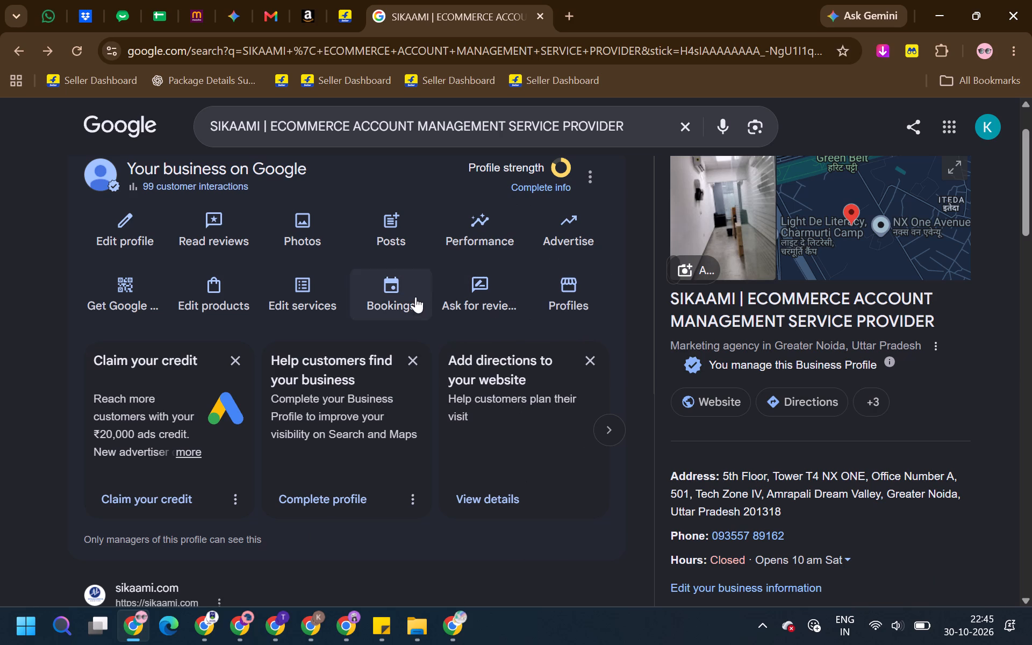
View the business profile's Bookings setup and return to the profile overview without adding a link.
{"action": "left_click", "coordinate": [386, 296]}
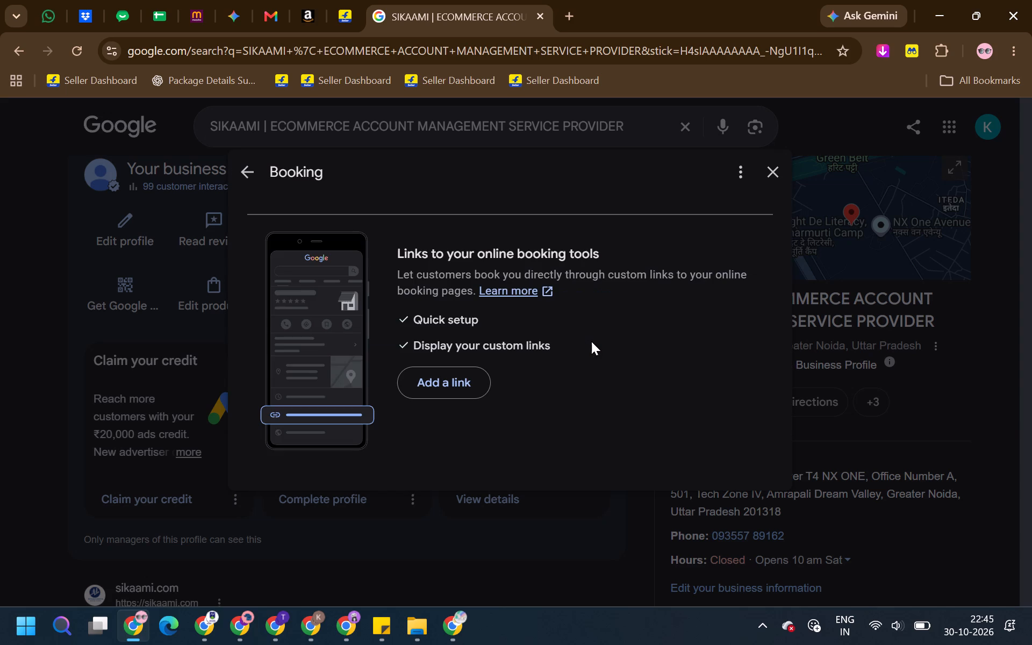
{"action": "scroll", "coordinate": [468, 375], "scroll_direction": "down", "scroll_amount": 3}
{"action": "left_click", "coordinate": [771, 173]}
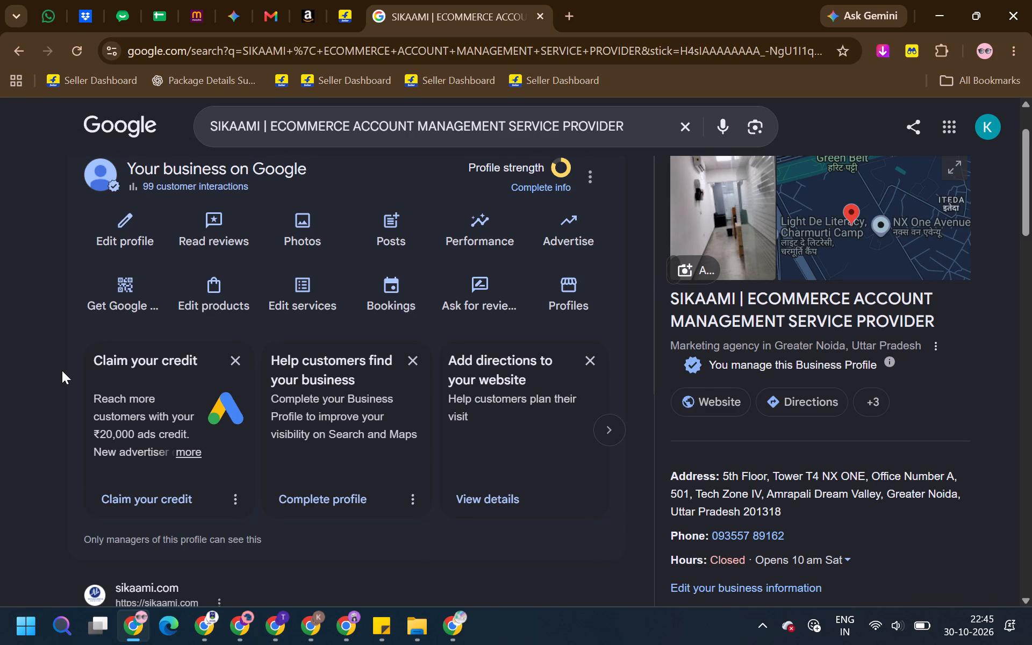
{"action": "scroll", "coordinate": [62, 370], "scroll_direction": "down", "scroll_amount": 1}
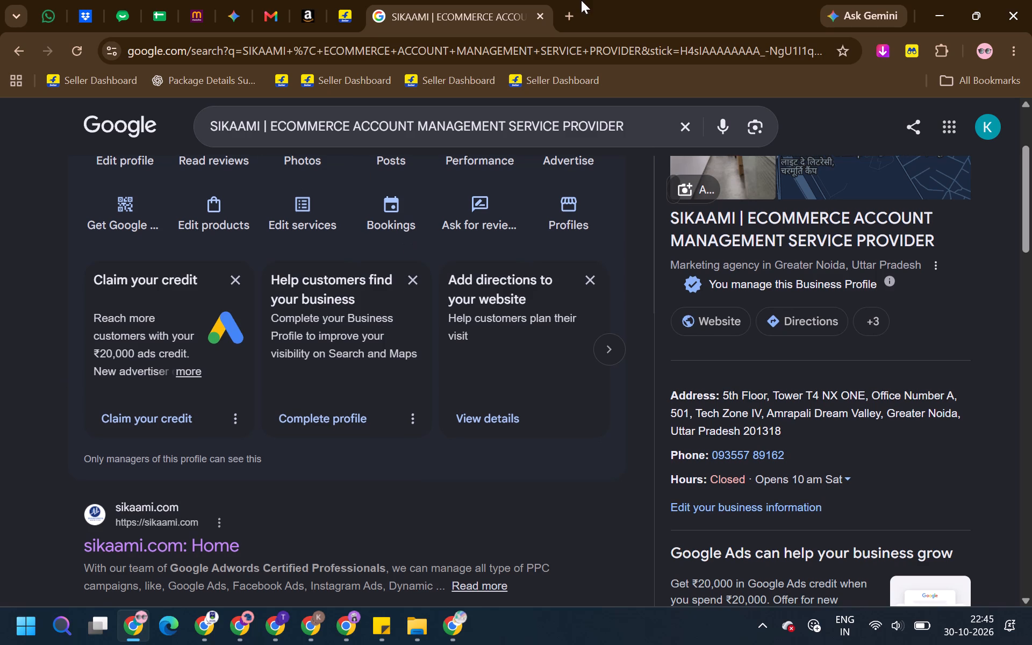
Switch to SIKAAMI's active listings, open the Flipkart product page for WKH-HOME-5H-05, and return to the listings.
{"action": "left_click", "coordinate": [352, 27]}
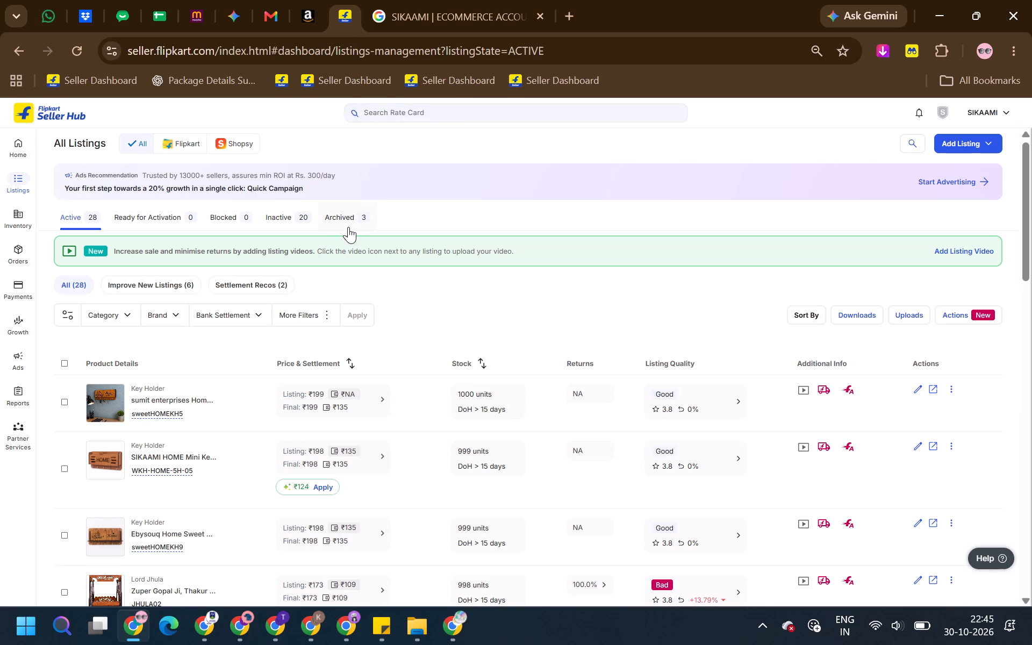
{"action": "scroll", "coordinate": [345, 274], "scroll_direction": "down", "scroll_amount": 3}
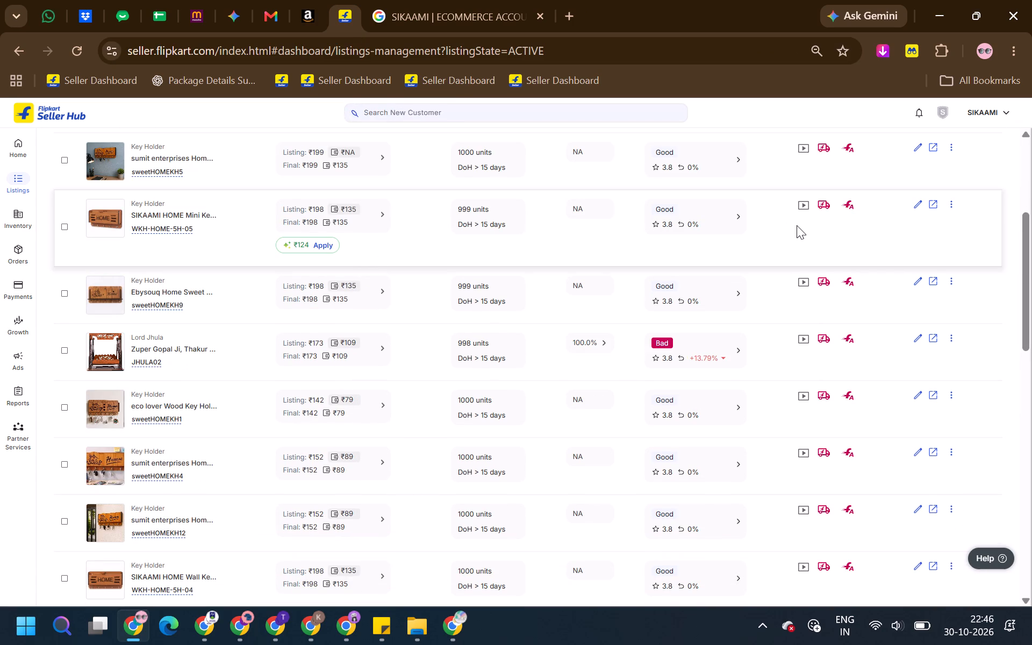
{"action": "left_click", "coordinate": [931, 206]}
{"action": "left_click", "coordinate": [339, 14]}
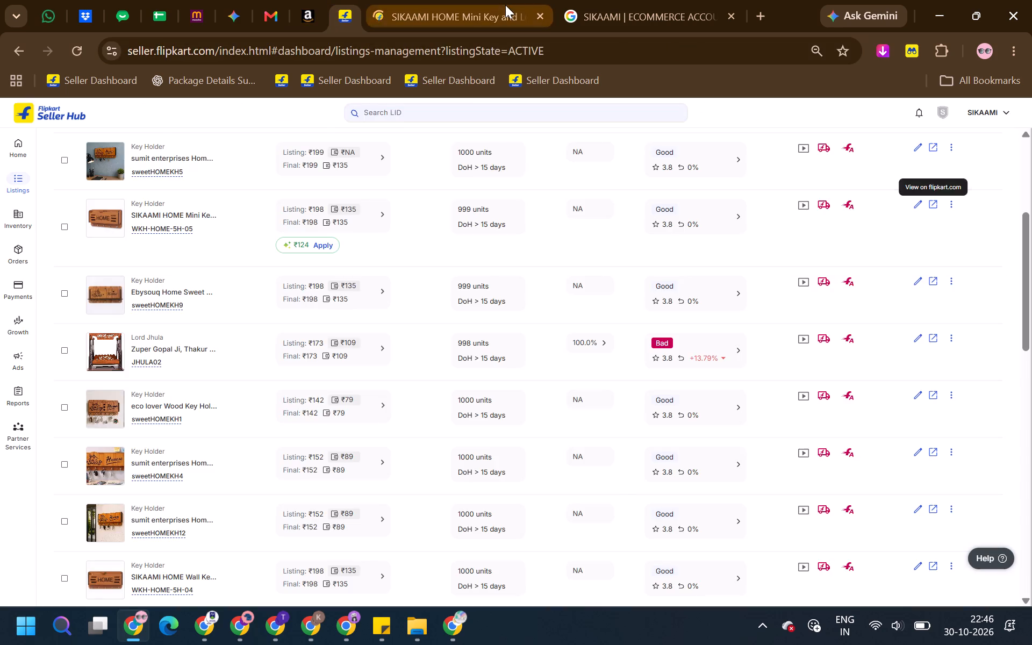
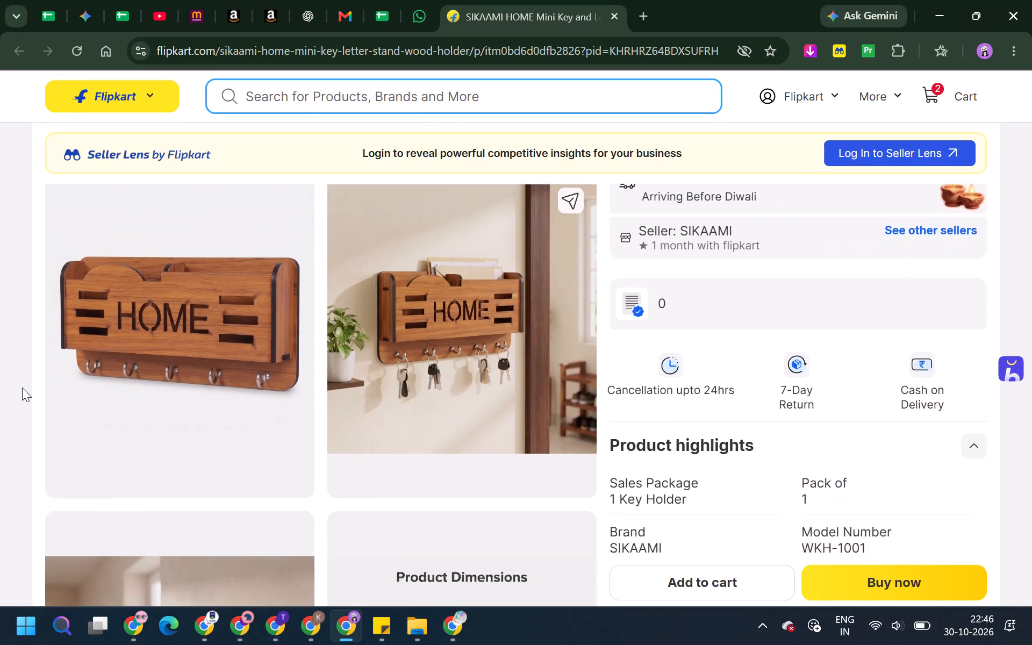
Review the SIKAAMI HOME Mini Key and Letter Stand product page's images, highlights and delivery details, and expand its full title.
{"action": "scroll", "coordinate": [22, 388], "scroll_direction": "down", "scroll_amount": 4}
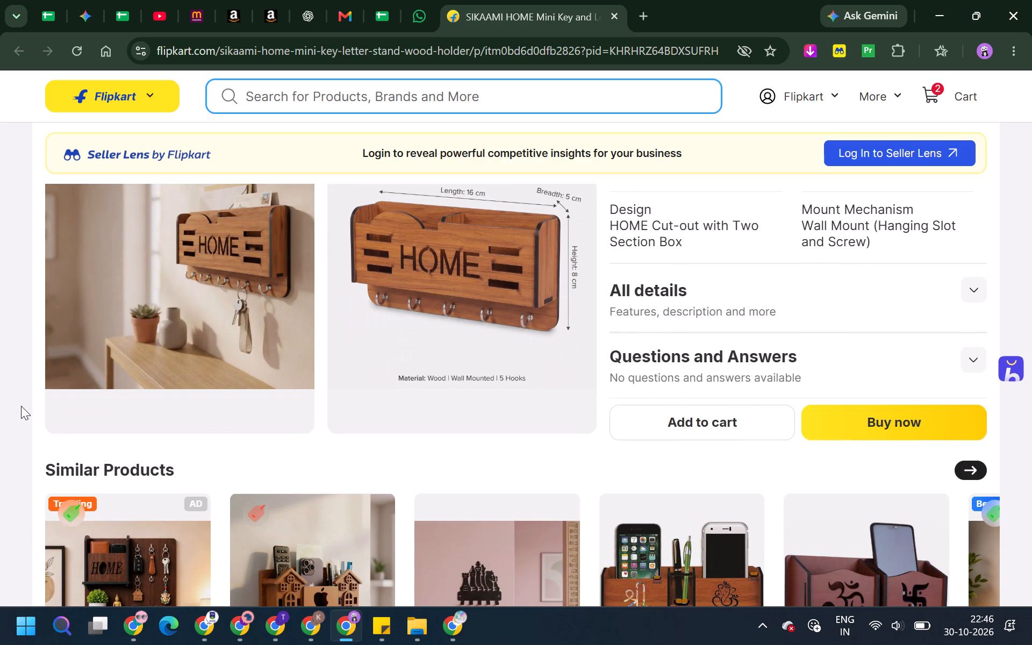
{"action": "scroll", "coordinate": [679, 364], "scroll_direction": "up", "scroll_amount": 10}
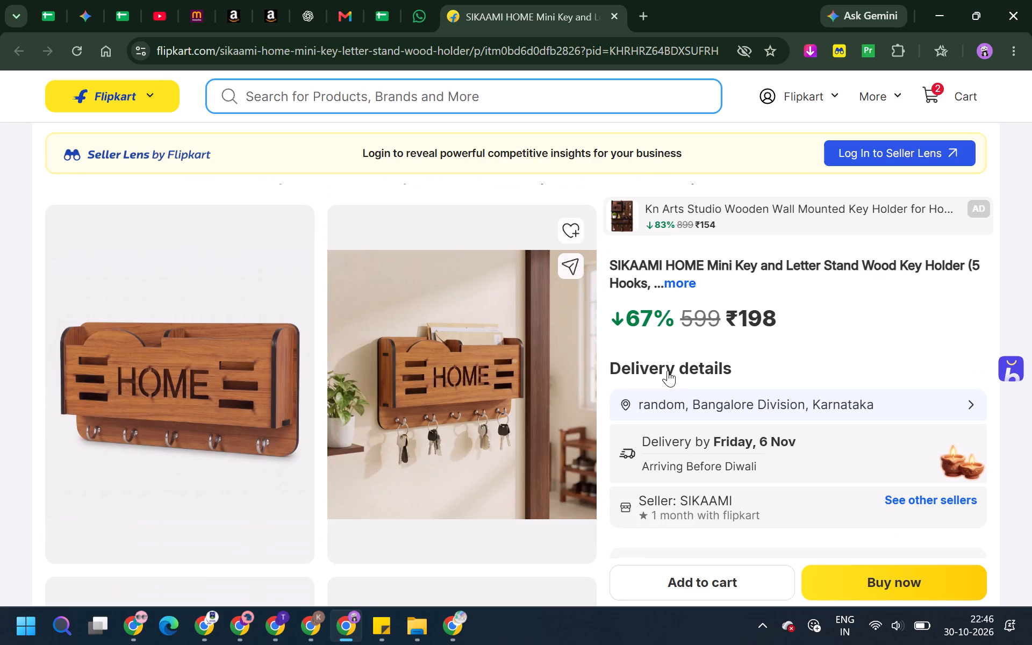
{"action": "left_click", "coordinate": [673, 309]}
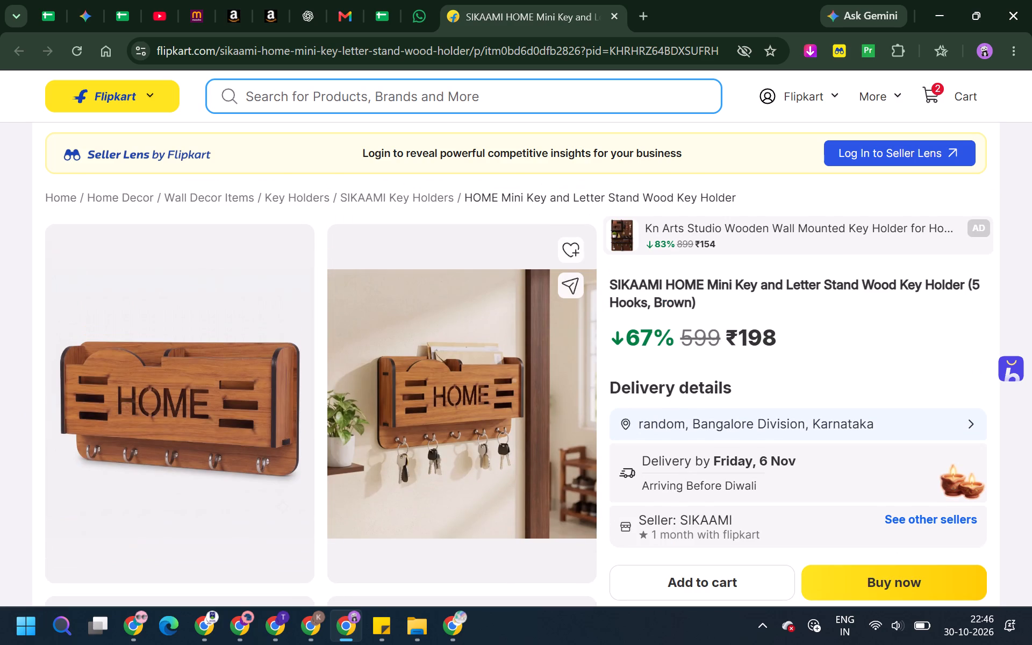
{"action": "scroll", "coordinate": [707, 297], "scroll_direction": "down", "scroll_amount": 4}
{"action": "scroll", "coordinate": [698, 348], "scroll_direction": "up", "scroll_amount": 2}
{"action": "scroll", "coordinate": [655, 369], "scroll_direction": "up", "scroll_amount": 2}
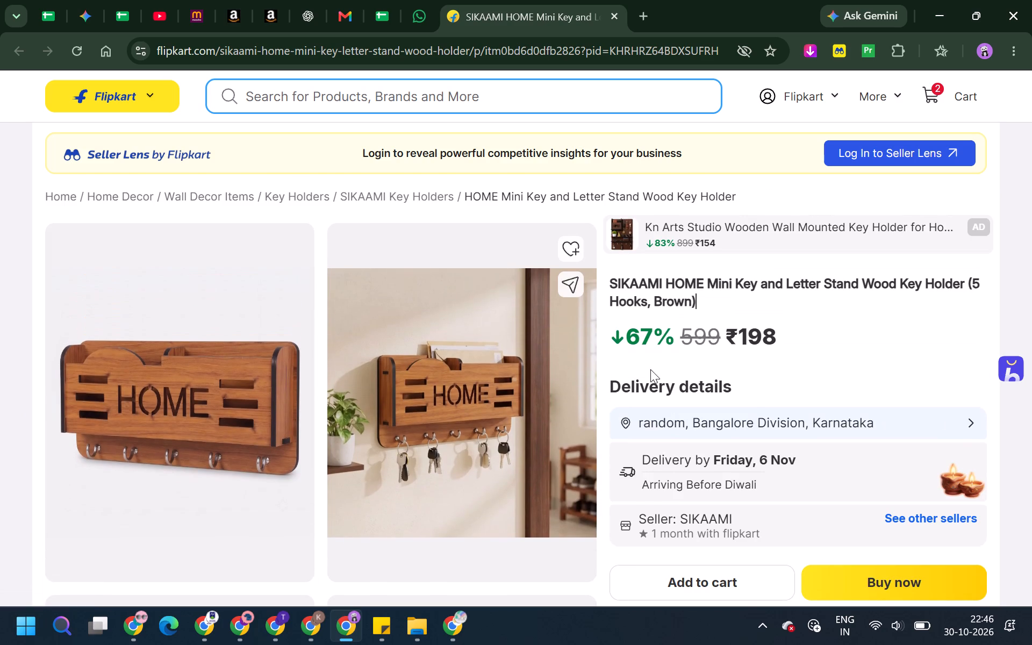
Switch to the zedxhygine seller account and look through its active sanitary pad listings down to the end of the list.
{"action": "left_click", "coordinate": [450, 635]}
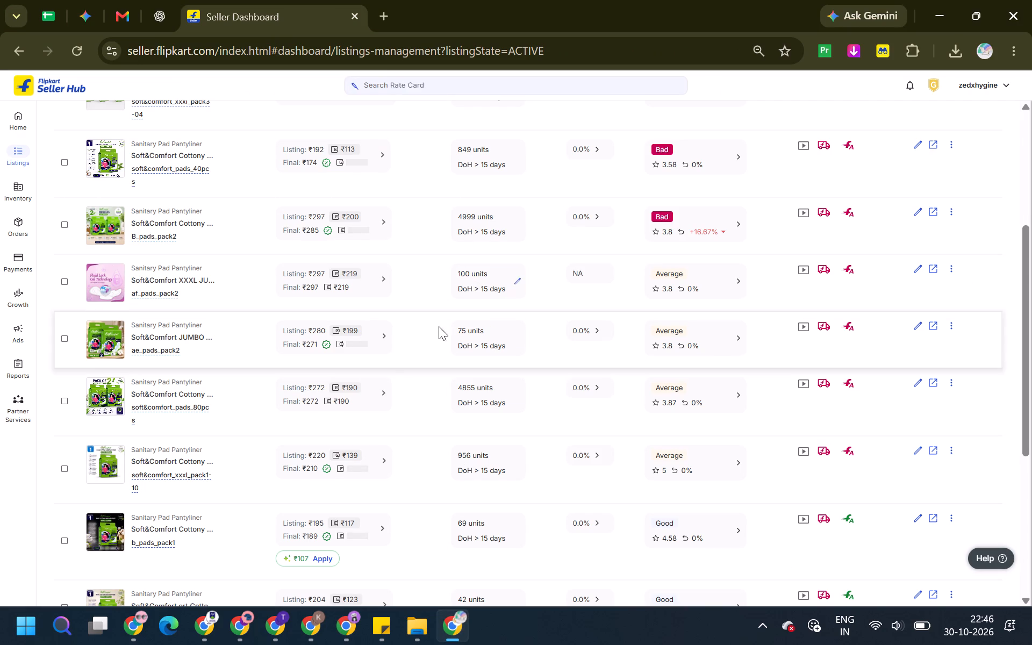
{"action": "scroll", "coordinate": [415, 353], "scroll_direction": "up", "scroll_amount": 2}
{"action": "scroll", "coordinate": [415, 353], "scroll_direction": "down", "scroll_amount": 9}
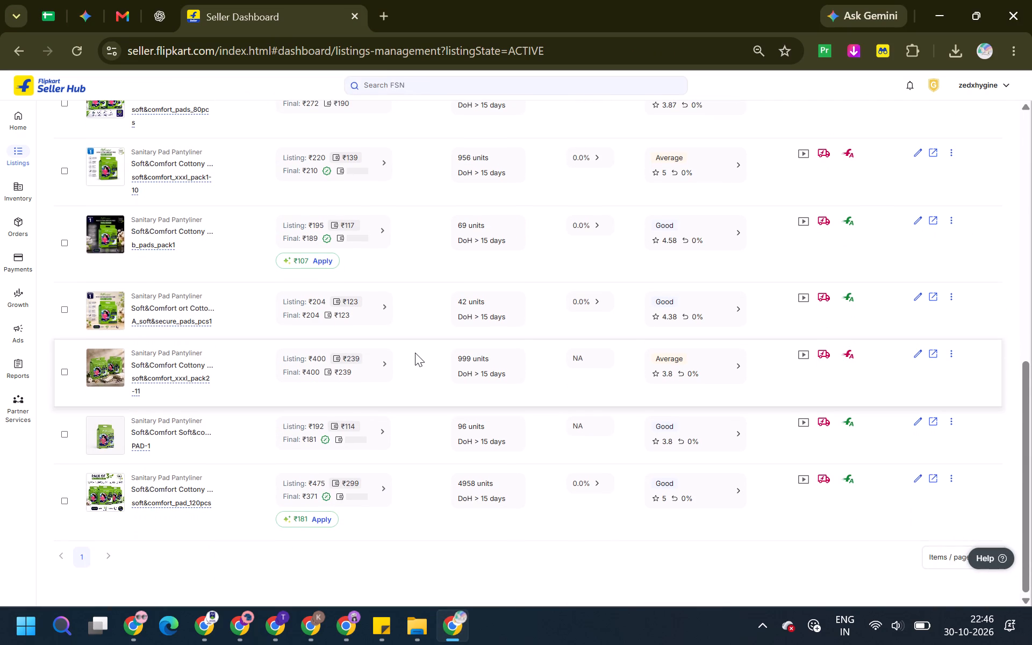
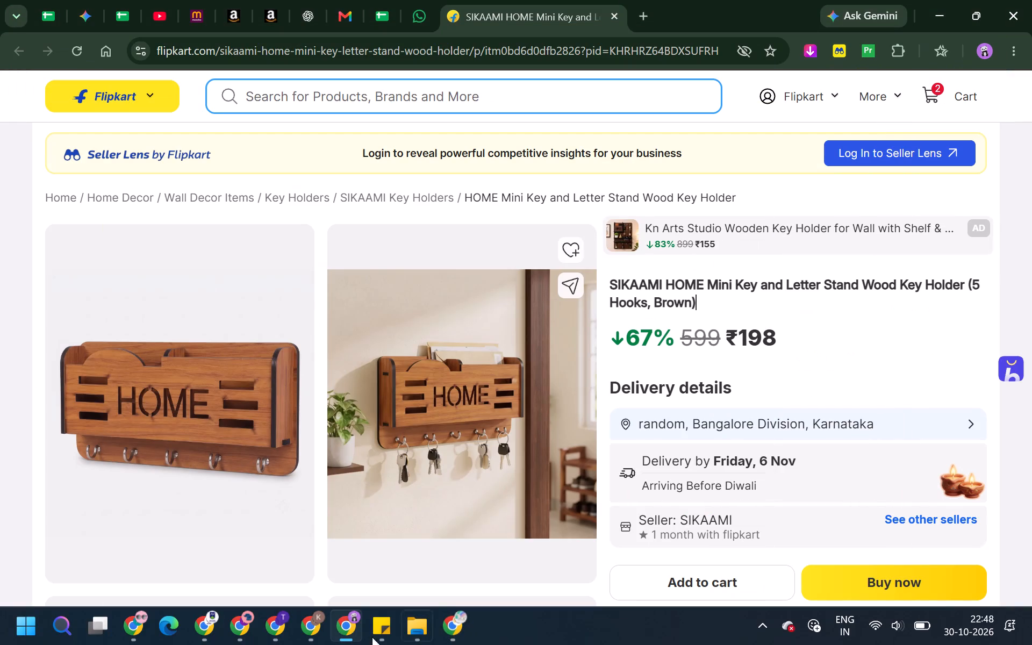
Switch to the browser profile window where the SIKAAMI HOME key holder listing is open with Seller Lens insights.
{"action": "left_click", "coordinate": [311, 631]}
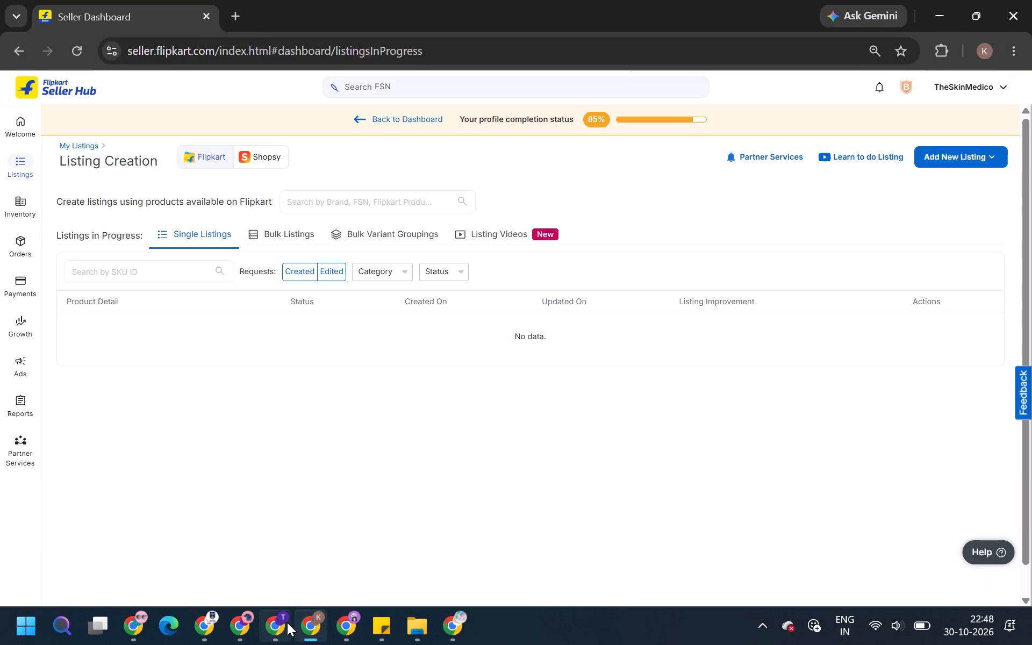
{"action": "left_click", "coordinate": [286, 622]}
{"action": "left_click", "coordinate": [240, 623]}
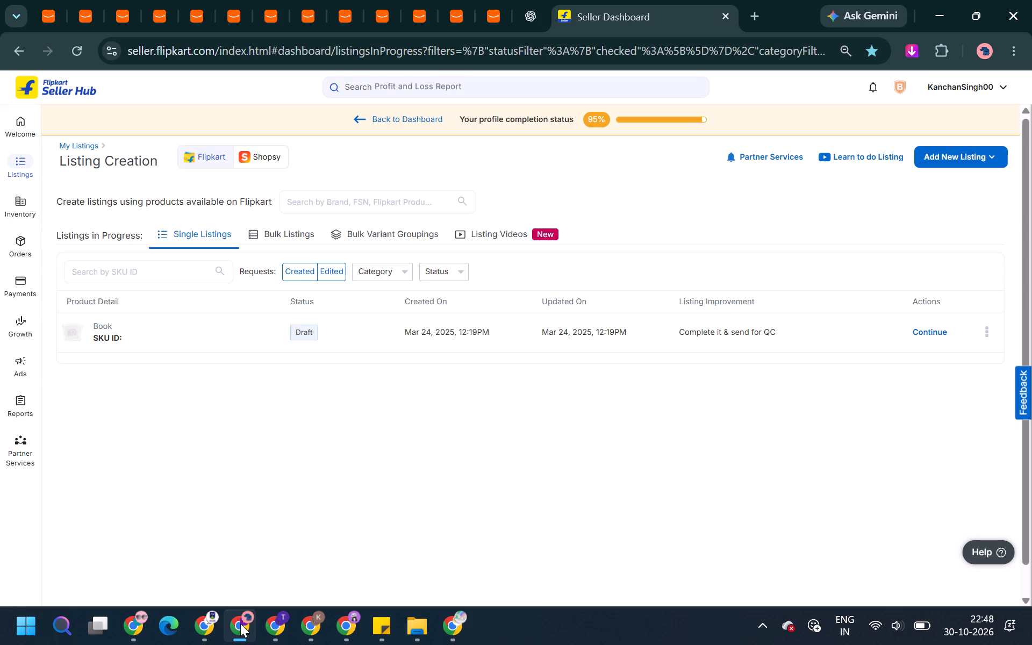
{"action": "left_click", "coordinate": [135, 632]}
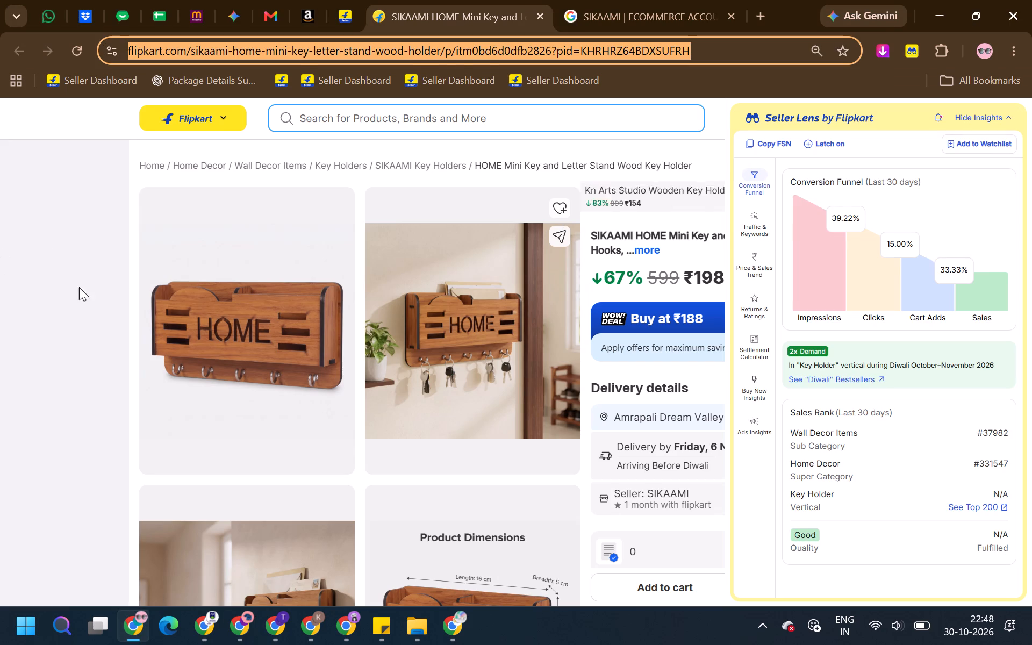
Hide the Seller Lens insights on the SIKAAMI HOME key holder page and view its price and delivery details.
{"action": "left_click", "coordinate": [79, 287]}
{"action": "left_click", "coordinate": [999, 120]}
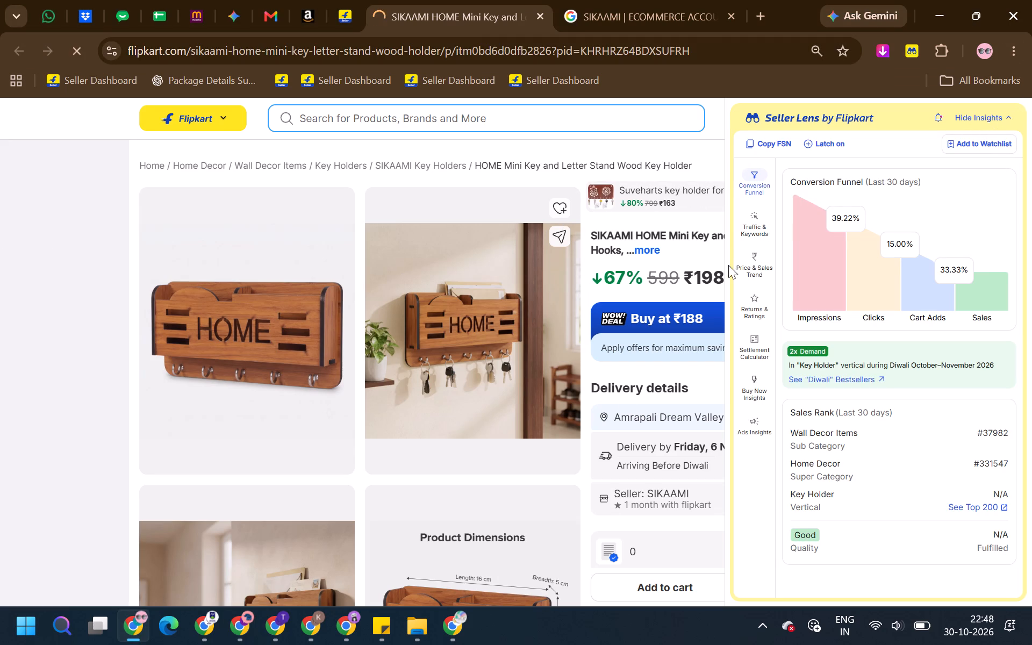
{"action": "scroll", "coordinate": [676, 333], "scroll_direction": "down", "scroll_amount": 3}
{"action": "scroll", "coordinate": [669, 339], "scroll_direction": "up", "scroll_amount": 4}
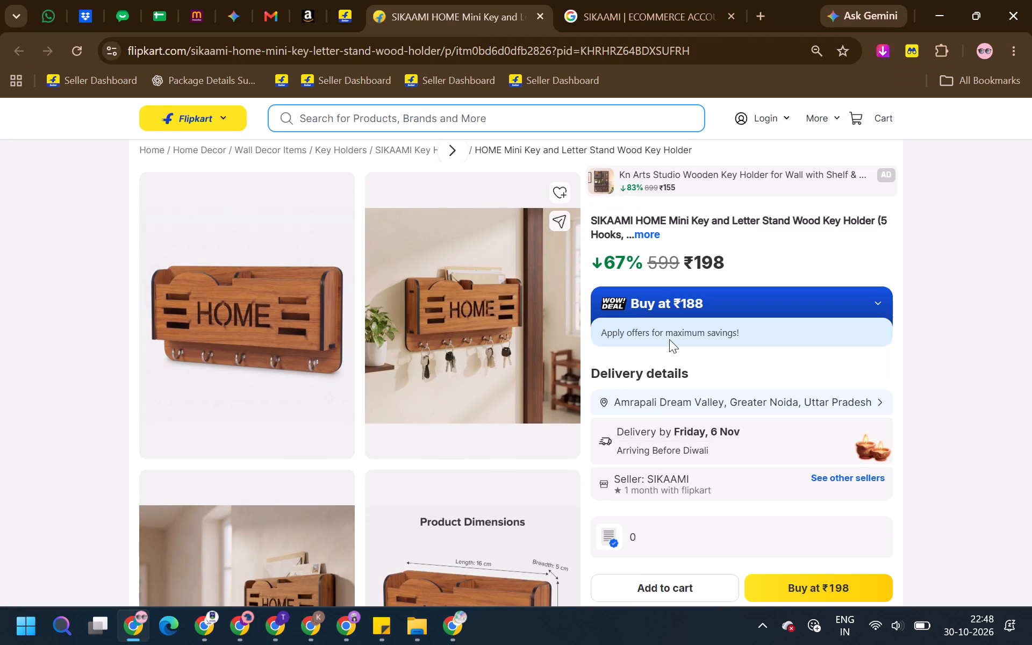